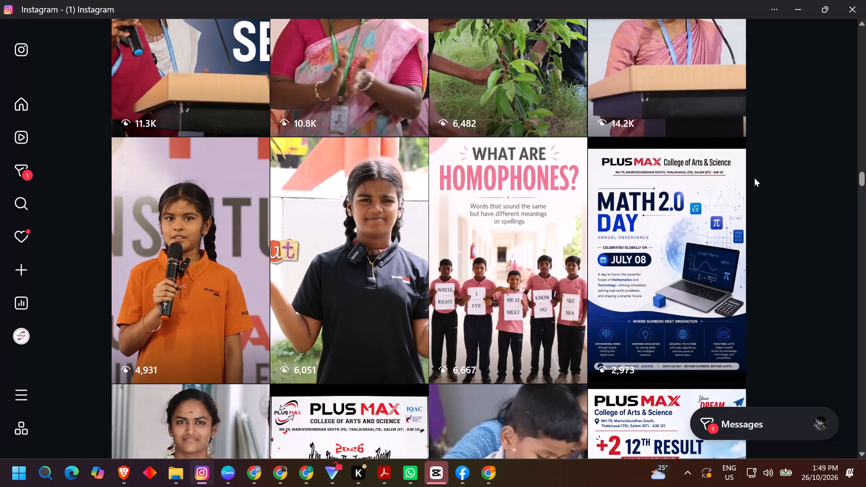
Open the Plus Max reel about English idioms, pause it and copy its link.
scroll(749, 186, "up", 1)
left_click(349, 288)
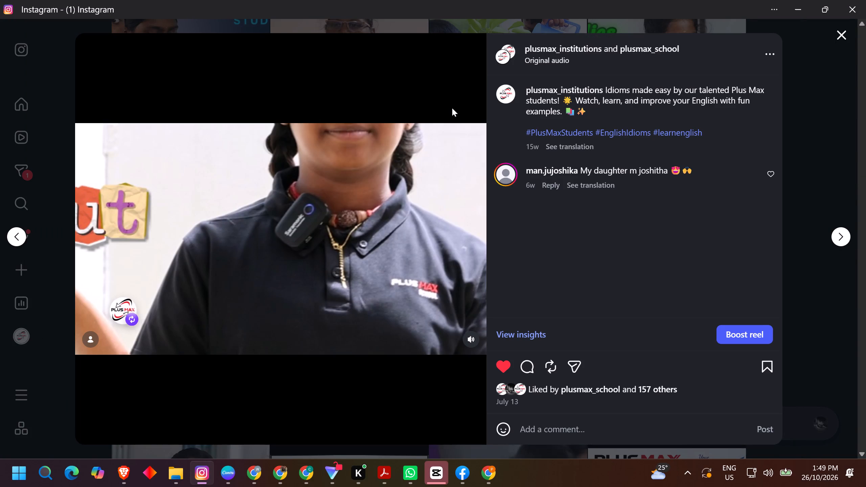
left_click(406, 162)
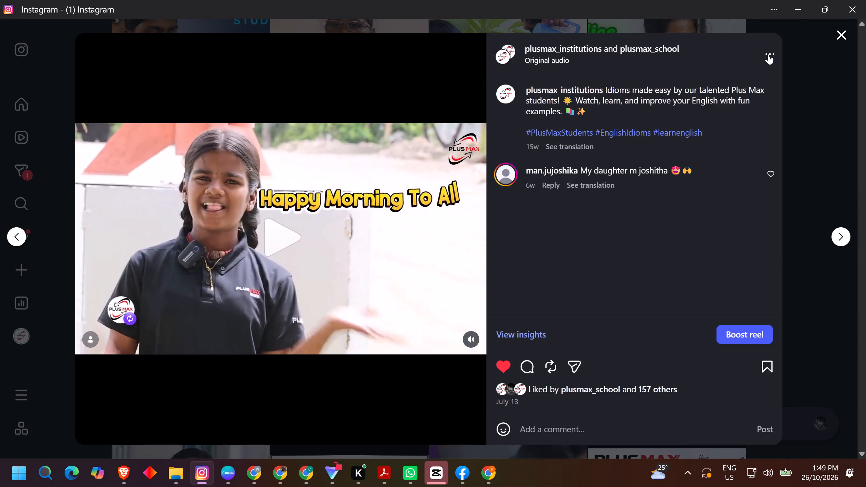
left_click(771, 53)
left_click(442, 285)
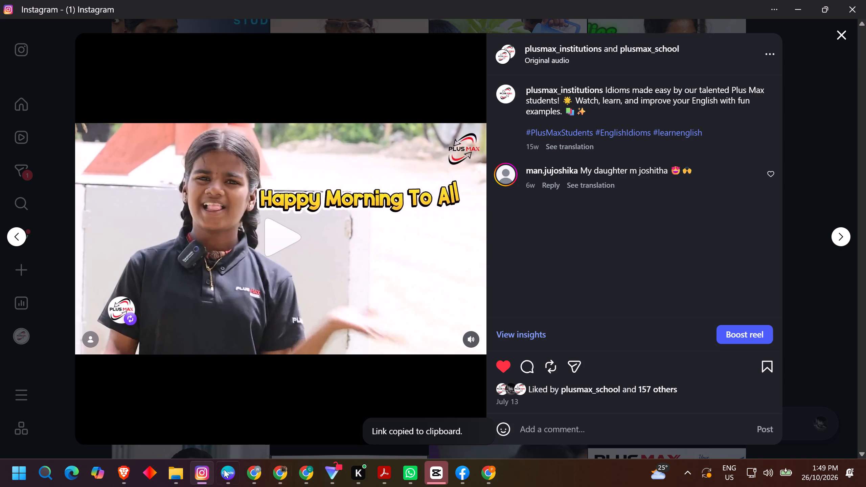
Switch to Chrome, look up the copied reel link in the indown.io Instagram Video Downloader and download the video from Server 1.
left_click(485, 471)
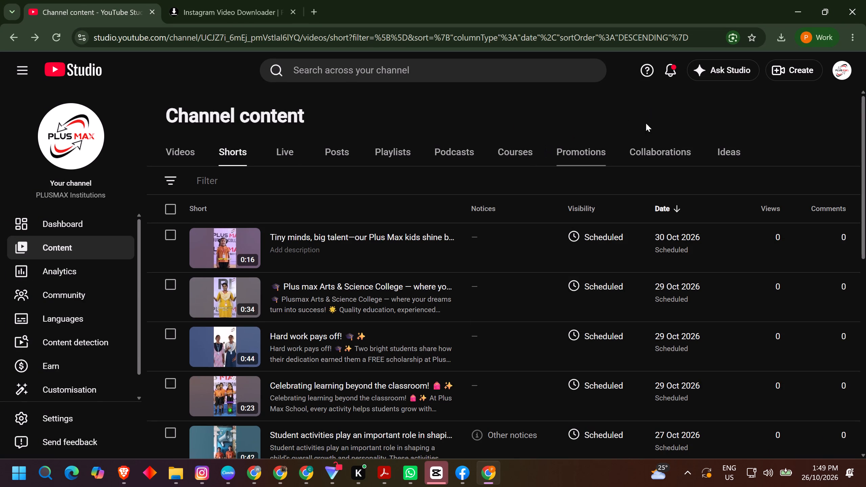
left_click(220, 0)
scroll(445, 226, "up", 6)
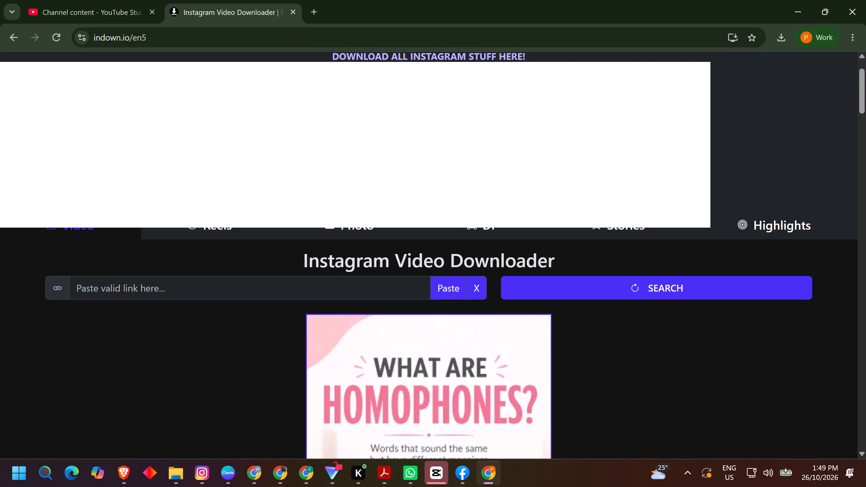
left_click(370, 287)
key("ctrl+v")
left_click(674, 284)
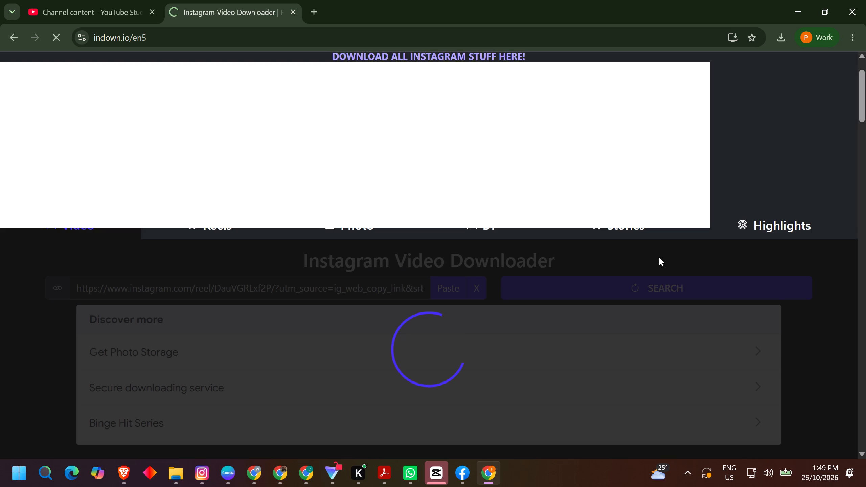
scroll(659, 257, "down", 6)
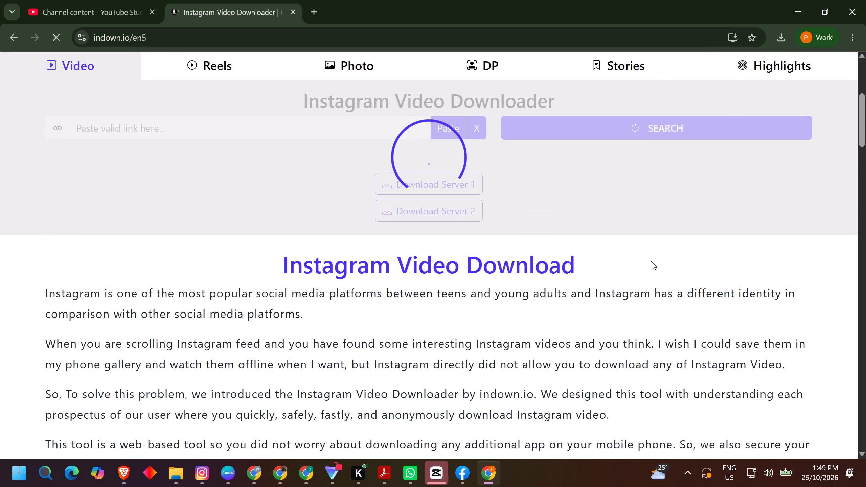
scroll(629, 254, "down", 4)
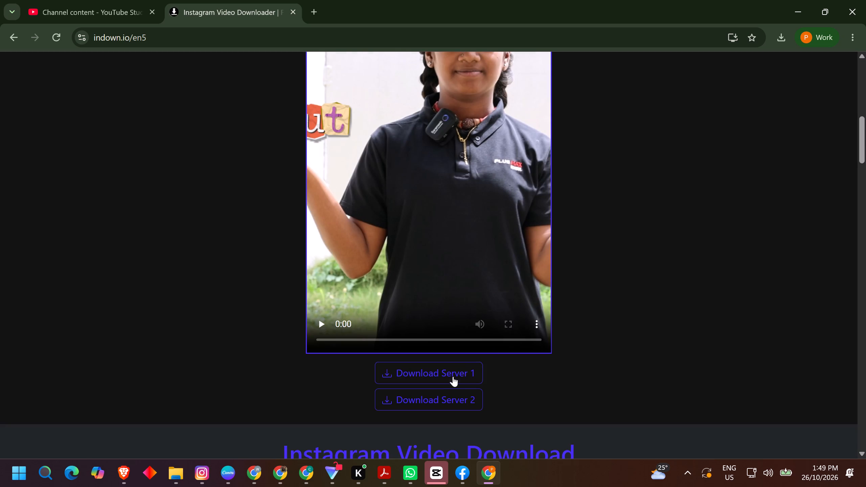
left_click(451, 377)
Start a new video upload in YouTube Studio and choose the just-downloaded reel file.
left_click(127, 0)
left_click(793, 72)
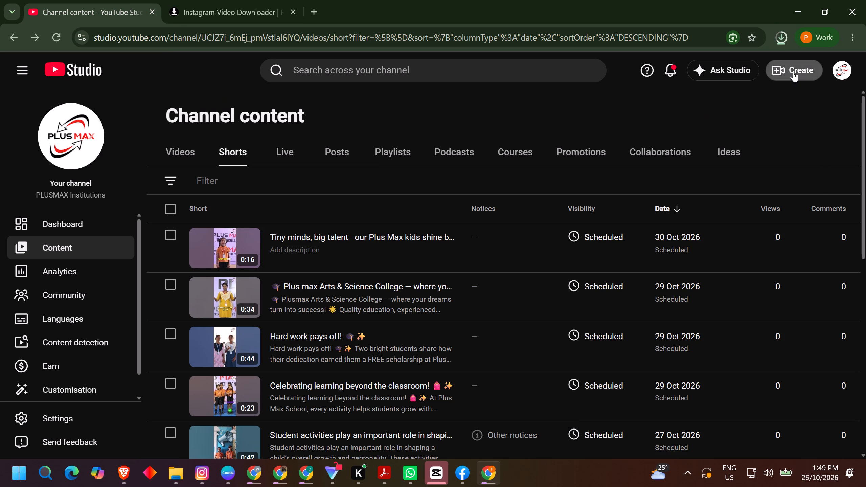
left_click(769, 100)
left_click(428, 323)
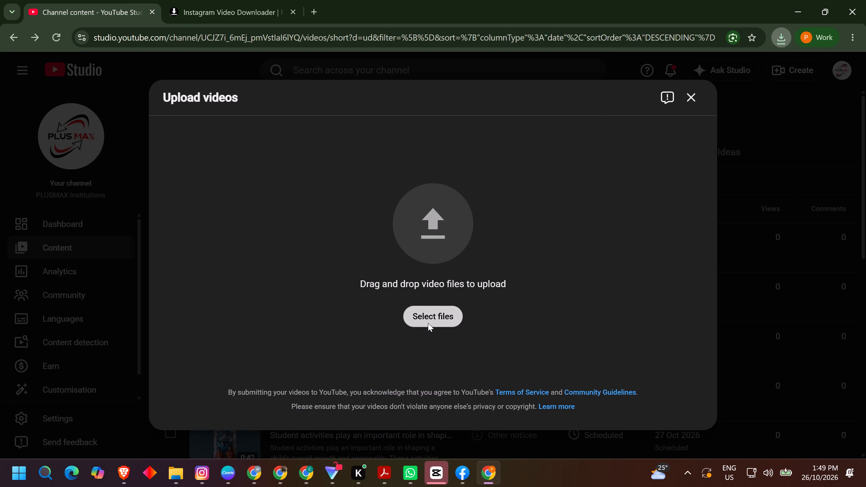
left_click(144, 134)
key("Return")
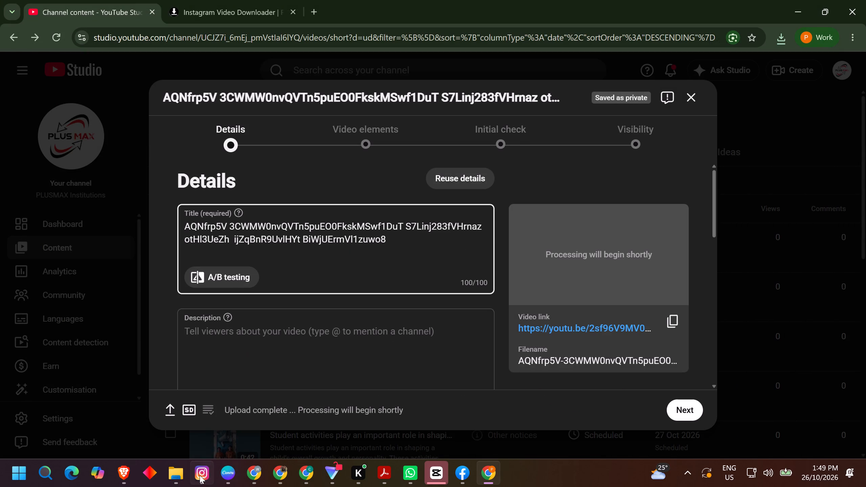
Return to the idioms reel on Instagram and copy its caption text including the hashtags.
left_click(173, 471)
left_click(211, 468)
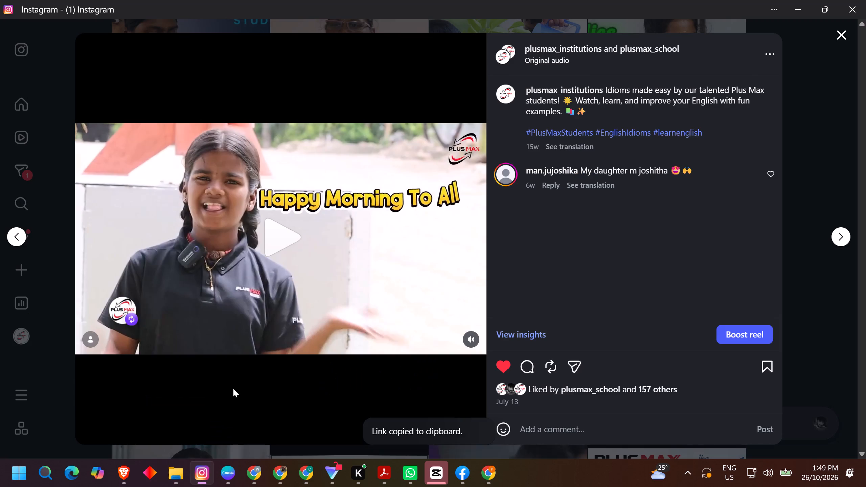
left_click_drag(607, 91, 614, 114)
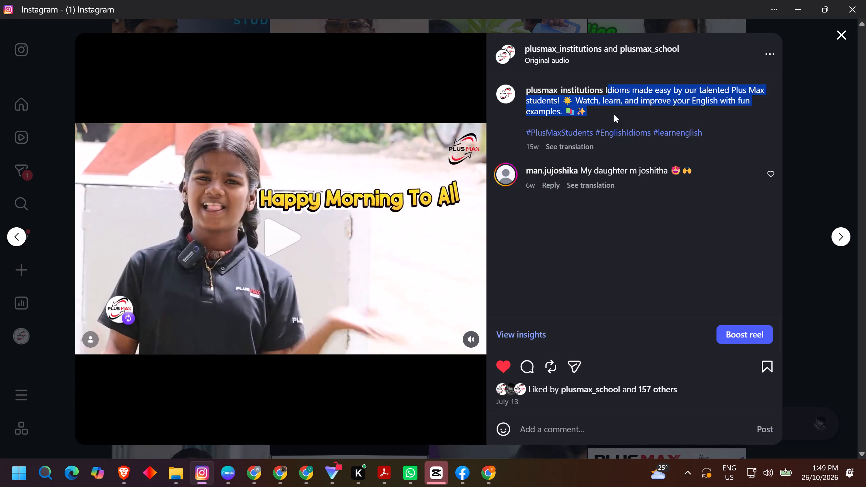
left_click_drag(614, 114, 714, 136)
key("ctrl+c")
Back in the YouTube upload, replace the title with the copied caption and paste the same caption into the description.
left_click(493, 478)
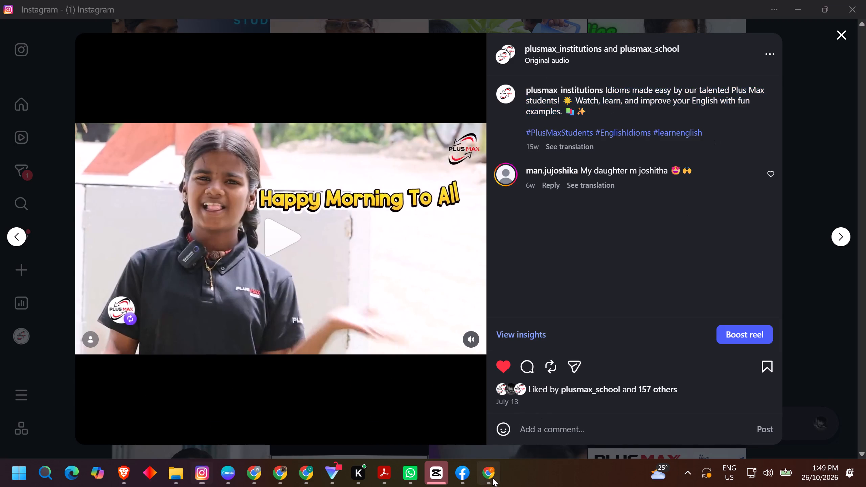
triple_click(379, 230)
key("ctrl+v")
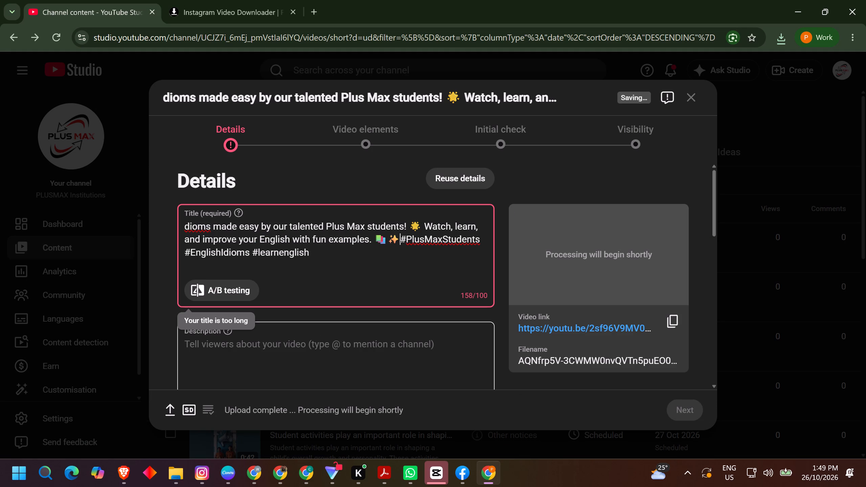
left_click(340, 366)
key("ctrl+v")
Correct the misspelled first word "dioms" to "idioms" in both the description and the title.
left_click(196, 345)
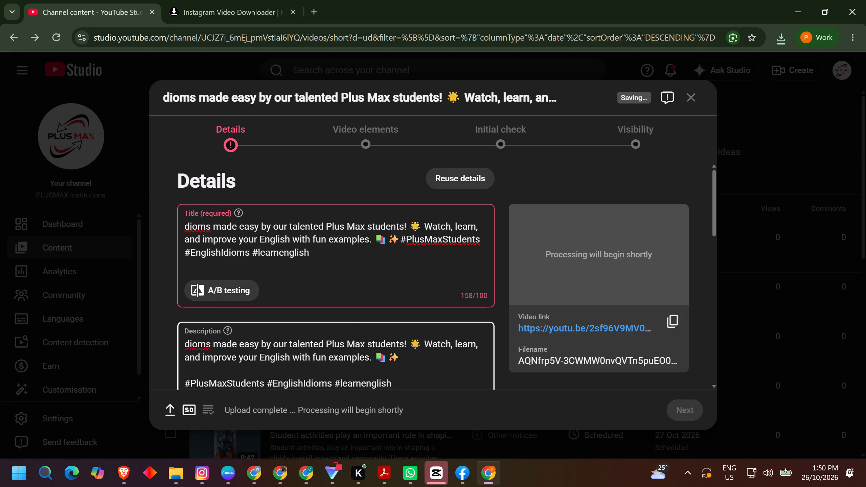
right_click(187, 344)
left_click(252, 99)
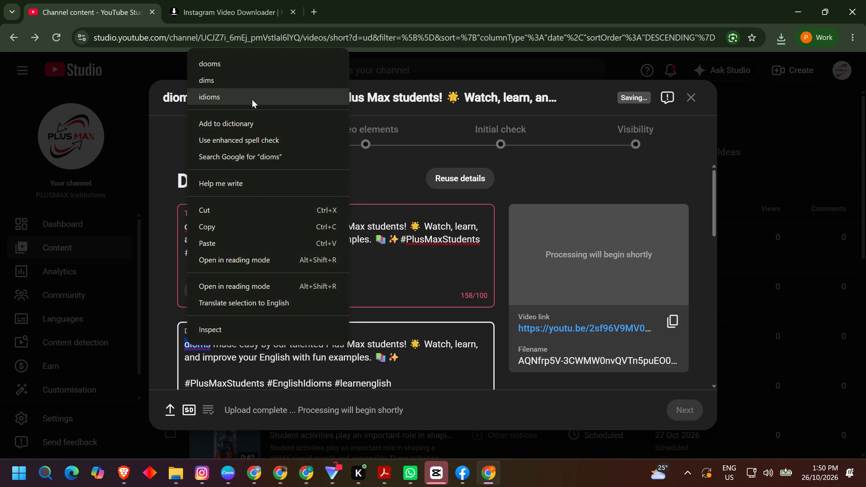
right_click(201, 226)
left_click(248, 210)
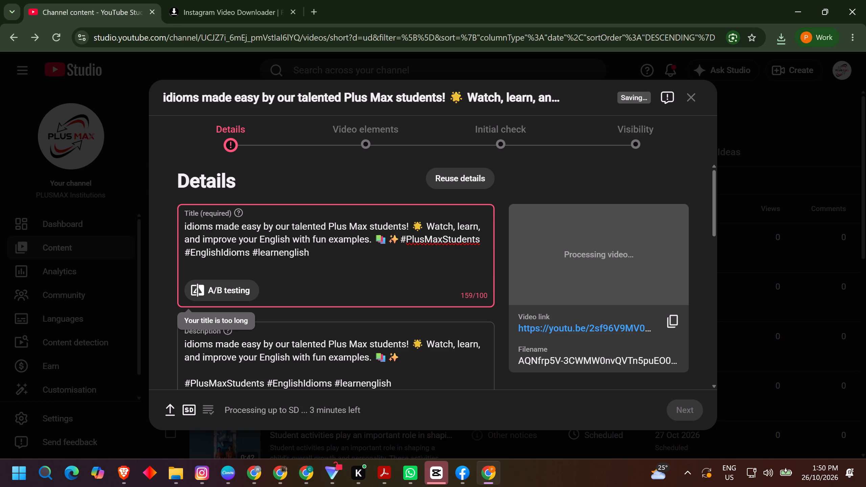
Shorten the video title by deleting the full stop, emojis and hashtags after "fun examples".
left_click_drag(372, 237, 385, 264)
key("BackSpace")
key("BackSpace")
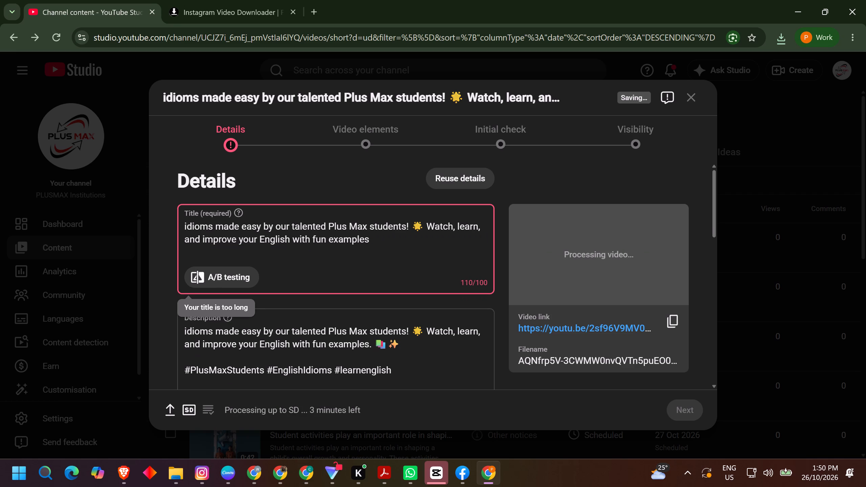
Shorten the title to "idioms made easy by our talented Plus Max students! 🌟 Watch, learn, and improve your English".
left_click_drag(295, 239, 488, 243)
key("BackSpace")
Mark the idioms video as not Made for Kids and advance to the Visibility stage.
scroll(428, 274, "down", 7)
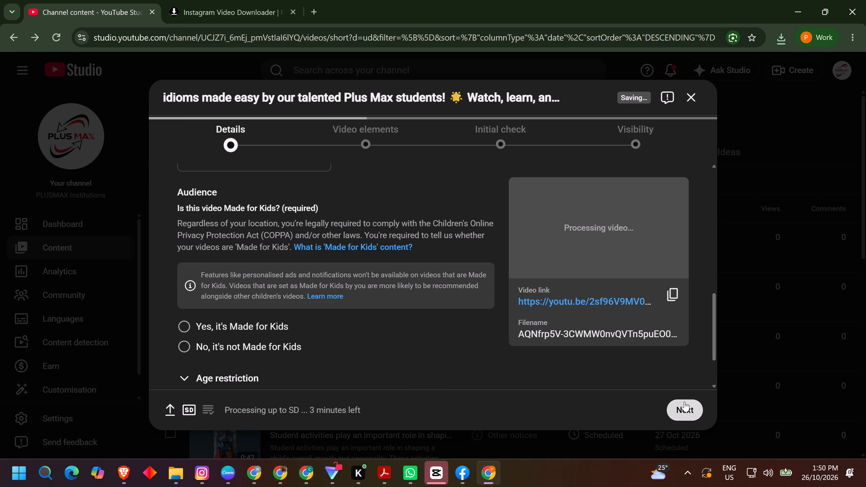
double_click(684, 401)
left_click(246, 340)
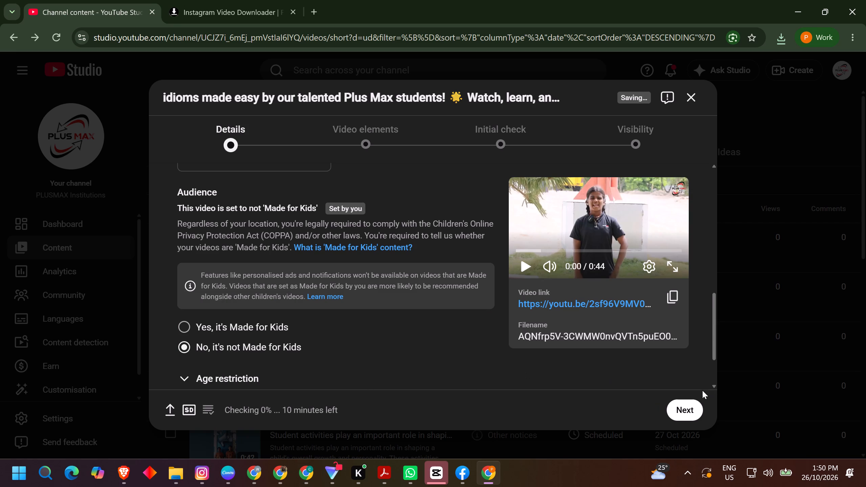
left_click(685, 406)
left_click(685, 406)
left_click(685, 406)
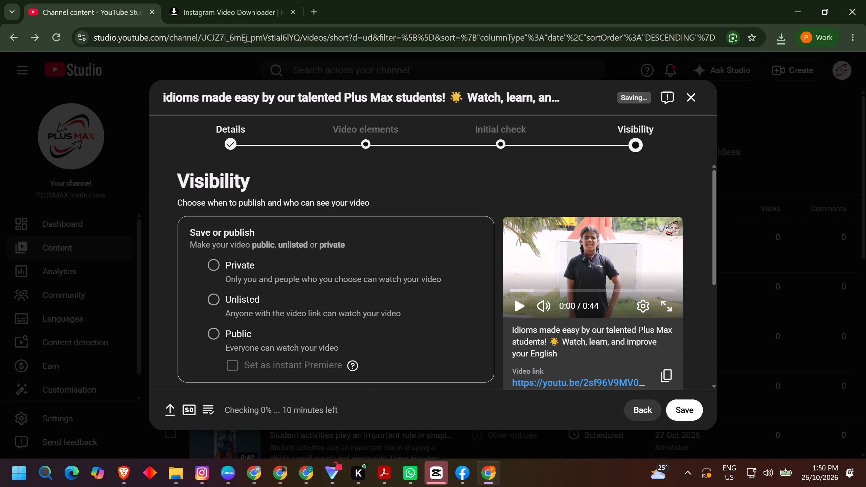
Choose Public visibility for the idioms video and open its scheduling options.
left_click(212, 337)
scroll(375, 342, "down", 4)
left_click(309, 219)
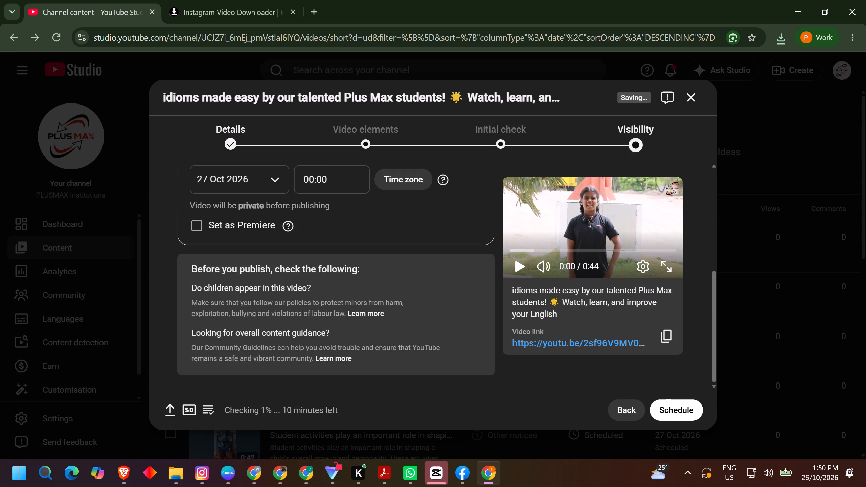
Schedule the idioms video to go public on 30 Oct 2026 at 06:00.
left_click(246, 175)
left_click(290, 310)
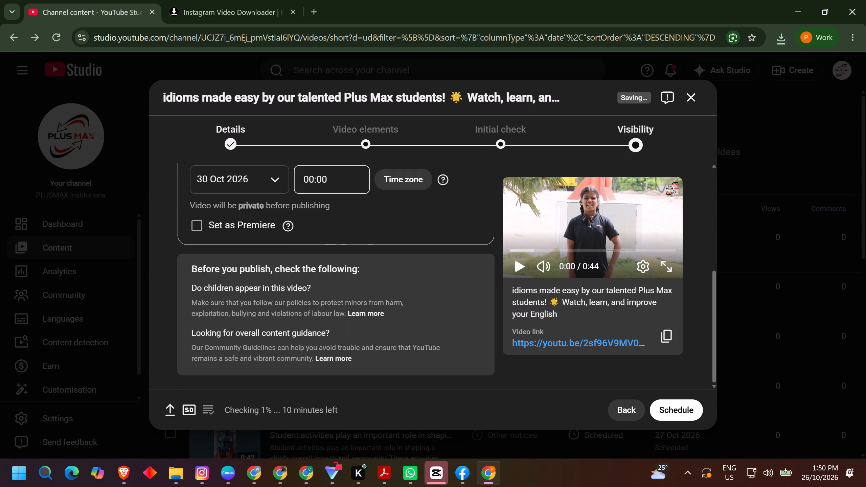
left_click(342, 180)
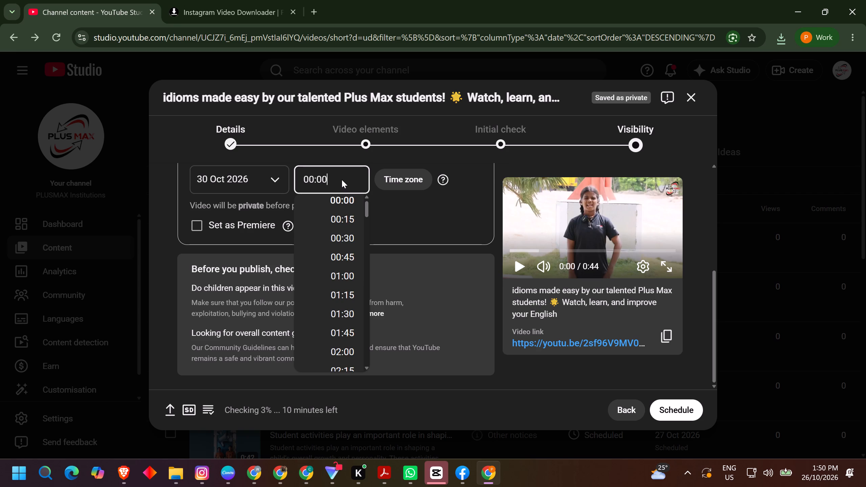
scroll(338, 264, "down", 6)
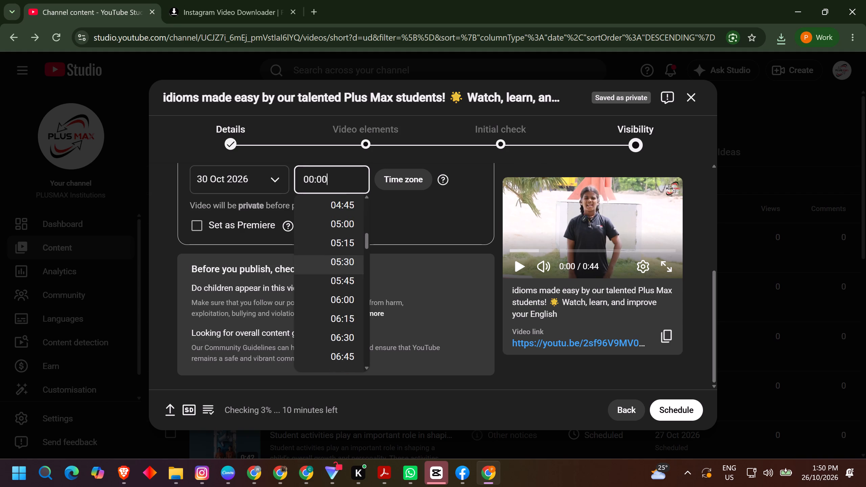
scroll(342, 275, "down", 4)
scroll(342, 281, "up", 3)
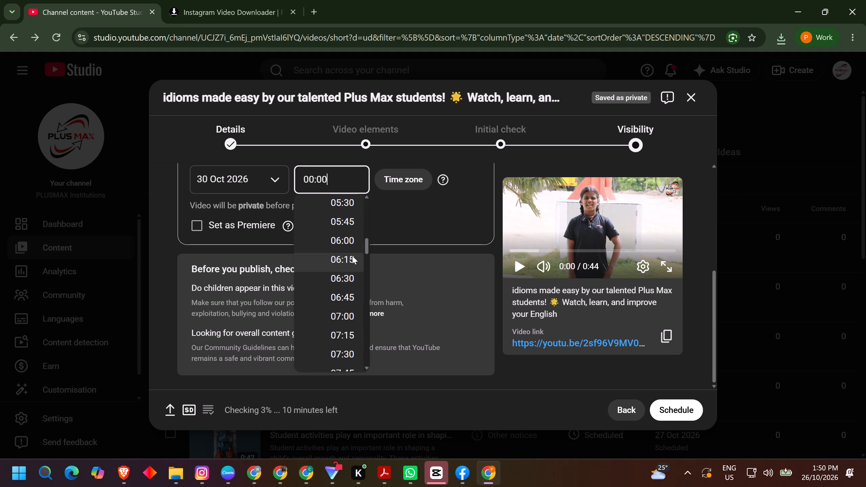
left_click(350, 243)
left_click(675, 412)
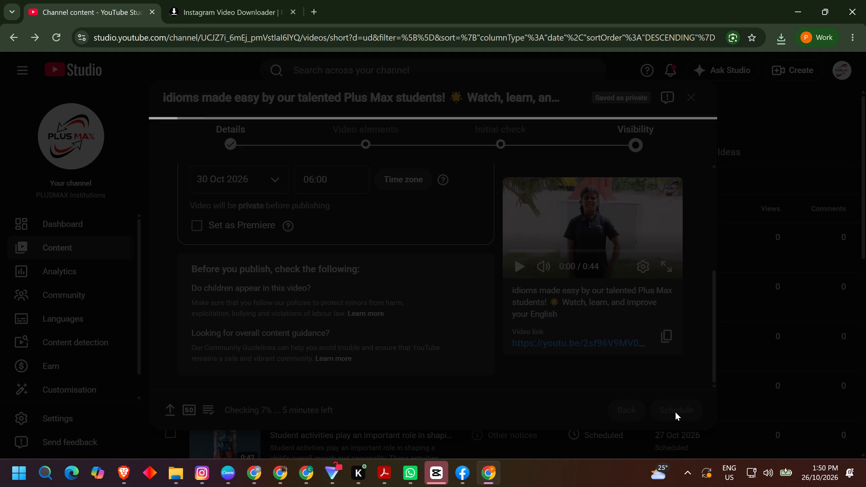
left_click(523, 316)
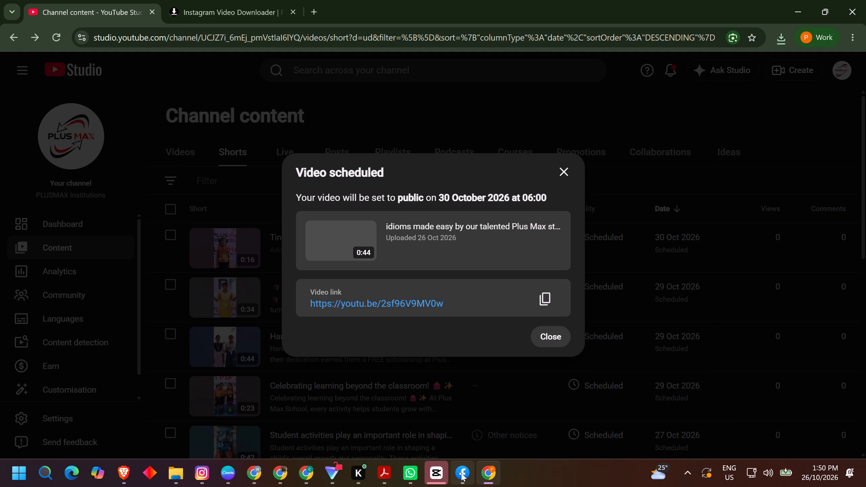
Switch to Facebook, create a reel from the newest downloaded video, advance to its reel settings and pause the preview.
left_click(463, 472)
left_click(682, 88)
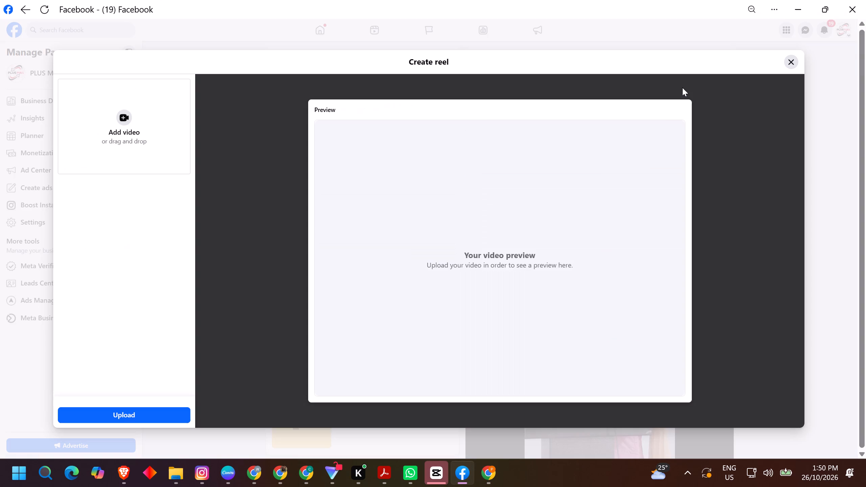
left_click(120, 162)
left_click(165, 142)
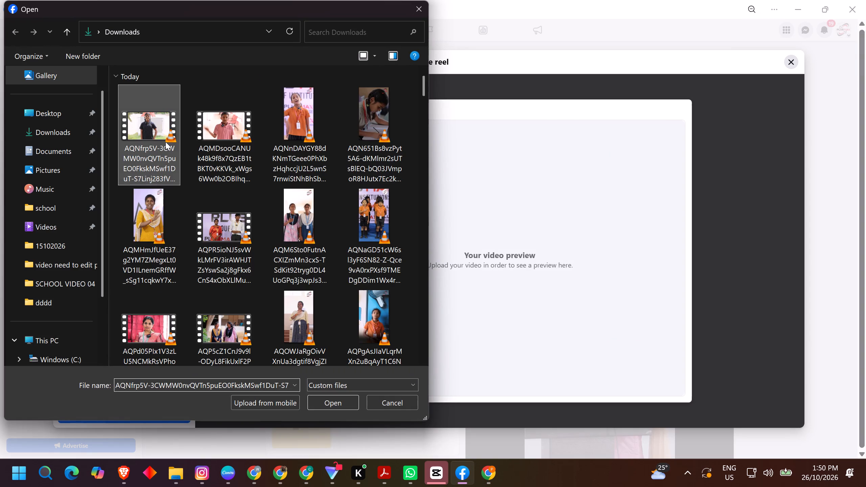
key("Return")
left_click(130, 420)
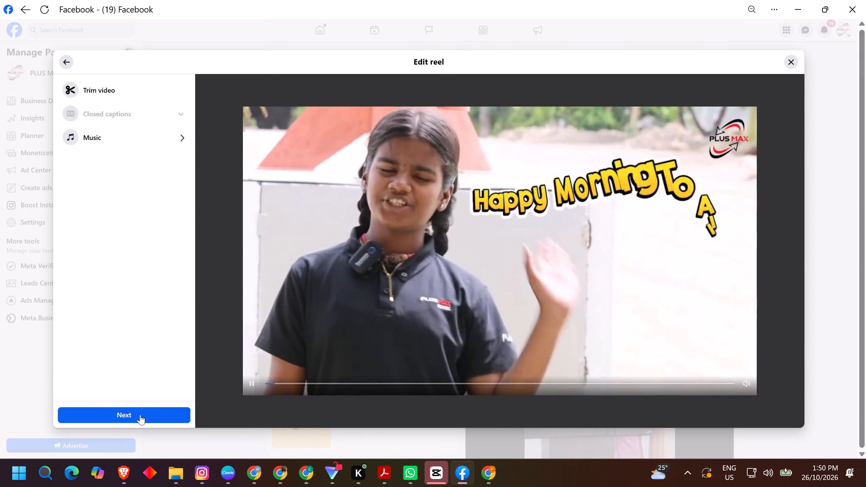
left_click(151, 412)
left_click(345, 339)
left_click(252, 384)
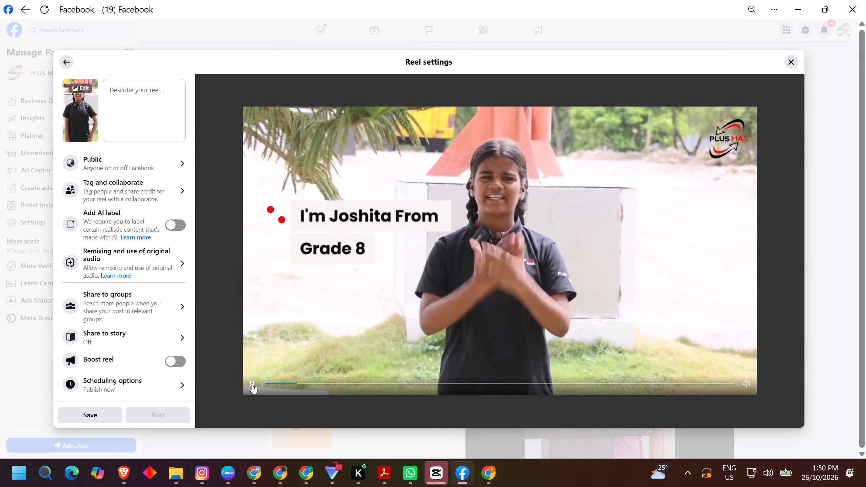
Paste the copied idioms caption, with its hashtags, as the Facebook reel's description.
left_click(152, 111)
key("ctrl+v")
scroll(138, 116, "up", 2)
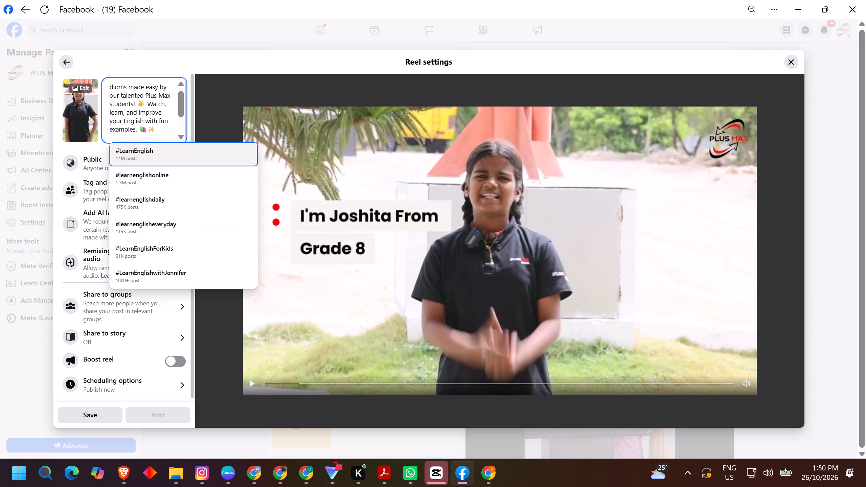
scroll(93, 208, "down", 1)
Set the Facebook reel's scheduled publishing date to Oct 30, 2026.
left_click(93, 380)
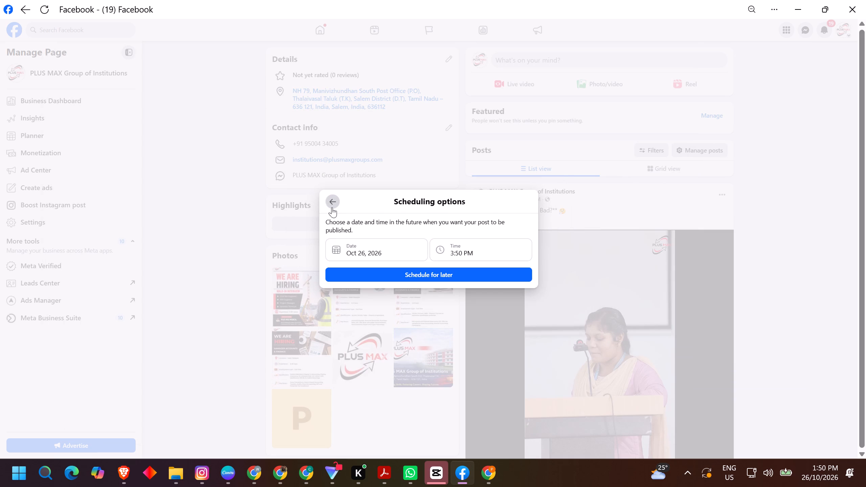
left_click_drag(332, 207, 372, 248)
left_click(372, 248)
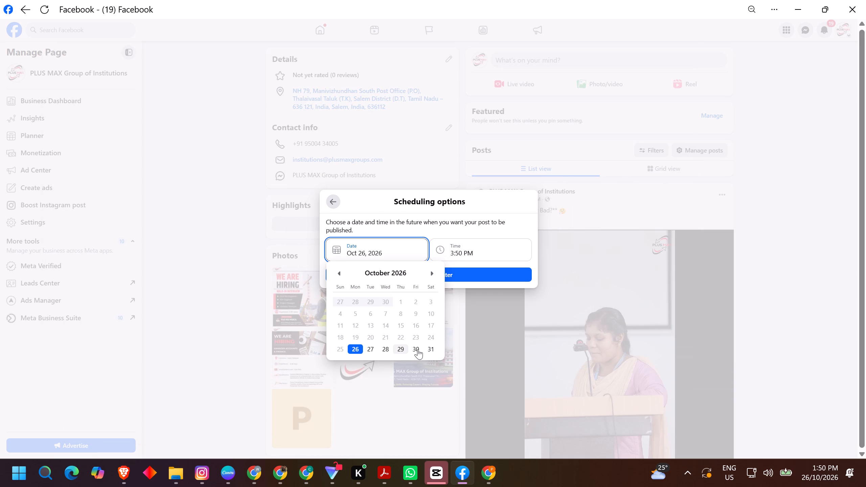
left_click(418, 349)
Set the reel's publishing time to 6:50 PM and schedule the reel.
left_click(466, 253)
scroll(471, 331, "down", 9)
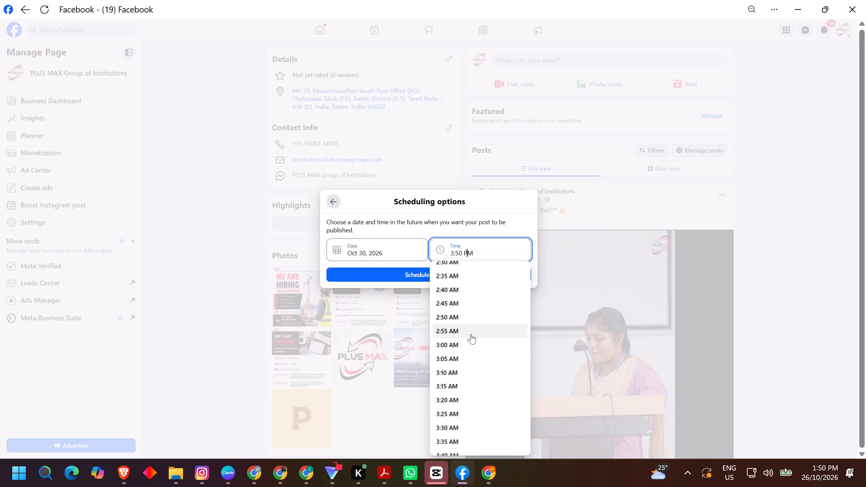
scroll(471, 334, "down", 13)
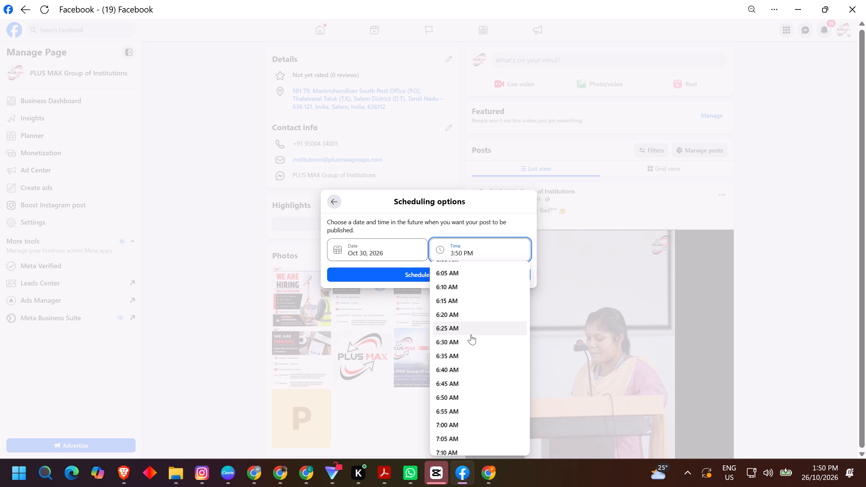
scroll(471, 334, "down", 16)
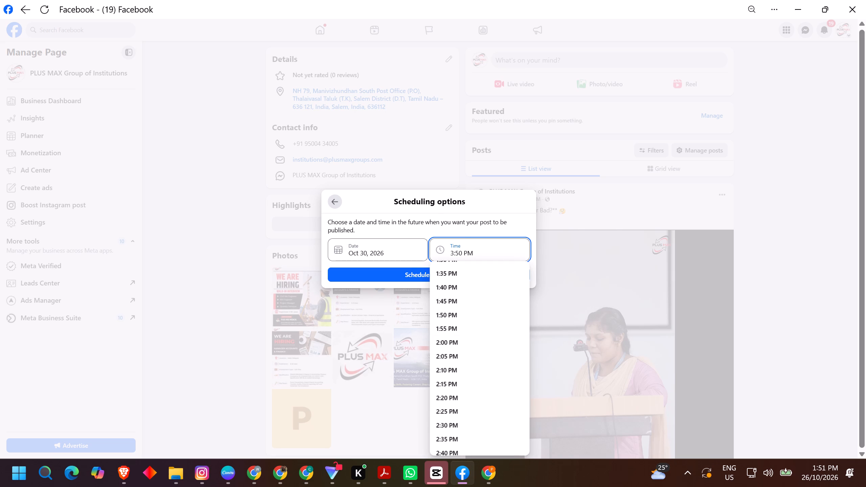
left_click(455, 255)
key("BackSpace")
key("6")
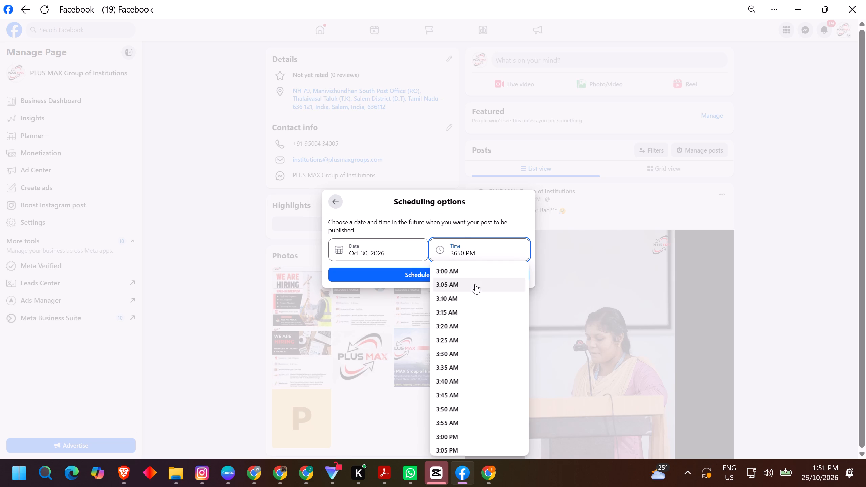
scroll(471, 304, "down", 7)
key("BackSpace")
key("BackSpace")
key("BackSpace")
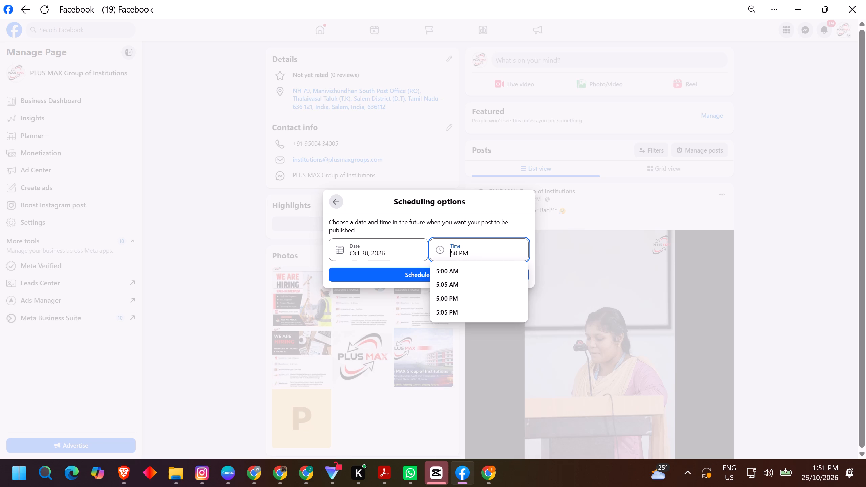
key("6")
left_click(477, 274)
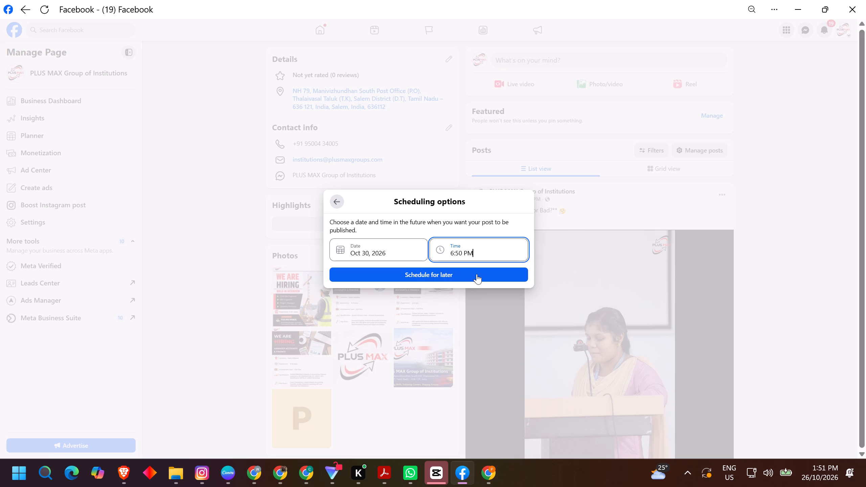
left_click(477, 274)
left_click(176, 417)
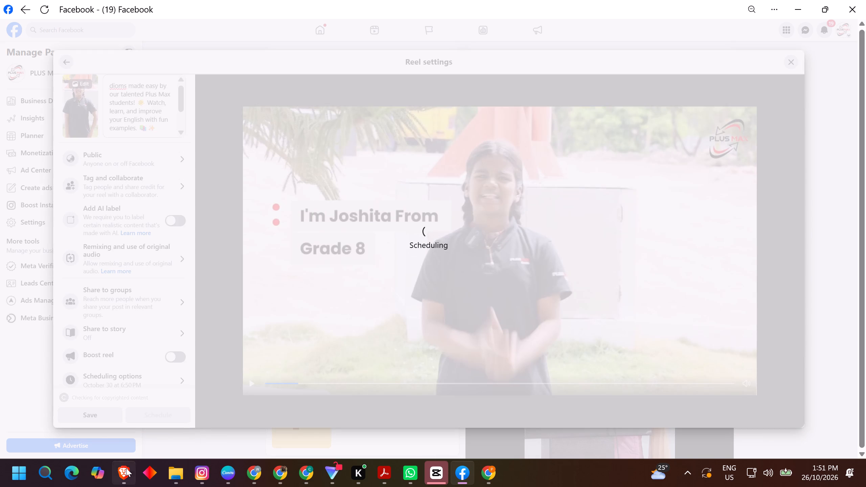
Switch to Instagram and return to the grid of posts.
left_click(116, 480)
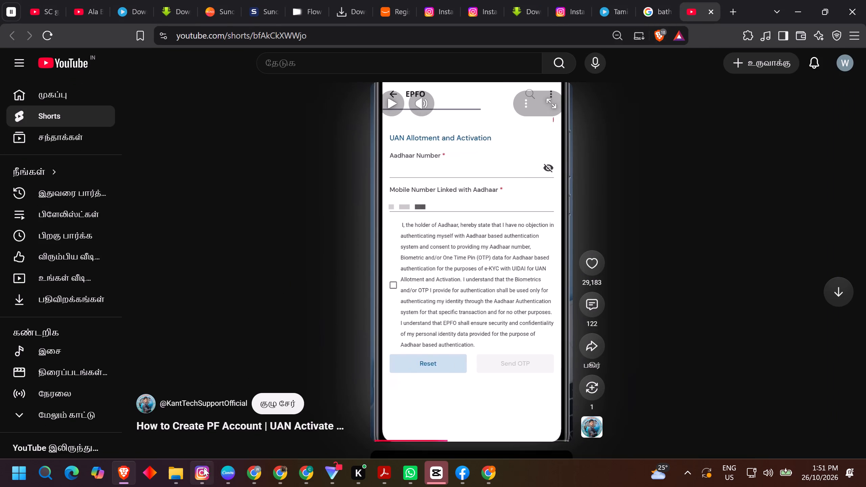
left_click(204, 468)
left_click(803, 173)
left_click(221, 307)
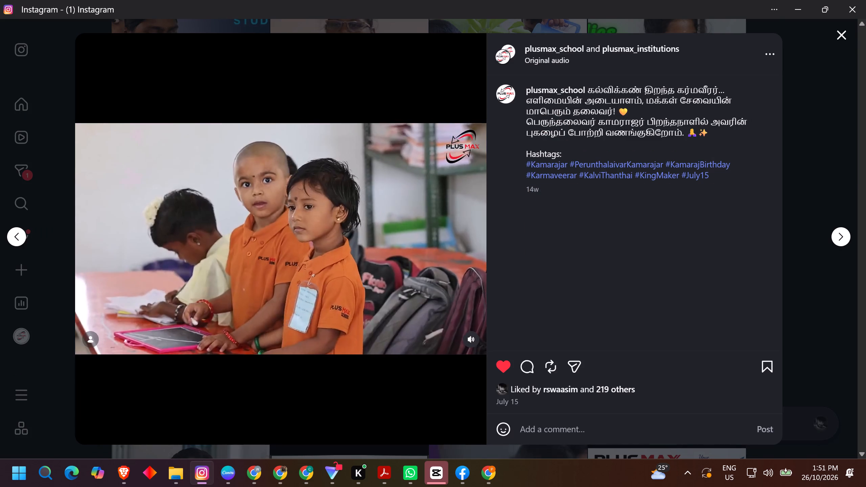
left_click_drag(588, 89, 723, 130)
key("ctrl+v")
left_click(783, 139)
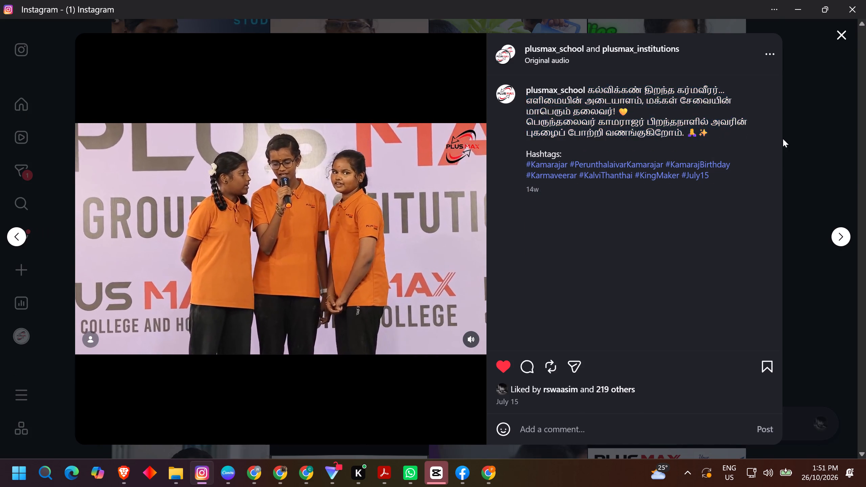
Open the plusmax_institutions college facilities reel and copy its caption from "She's not just exploring a college" through the last hashtag.
scroll(760, 176, "up", 2)
left_click(706, 202)
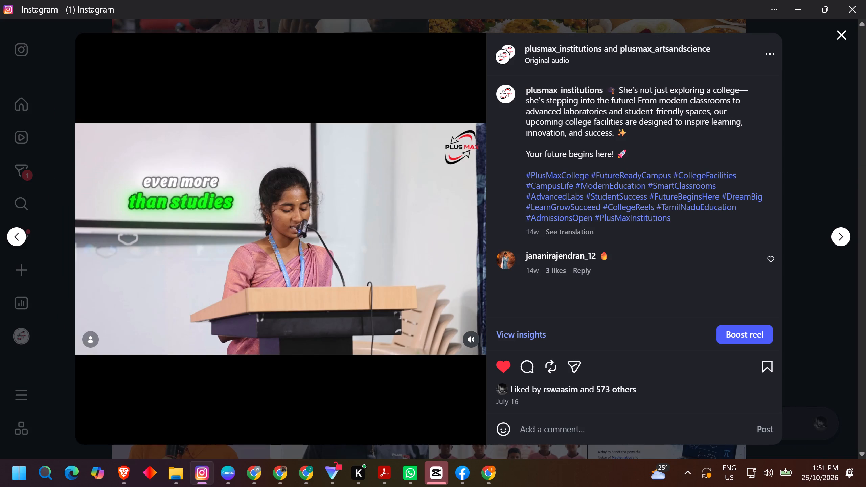
left_click_drag(618, 85, 674, 222)
key("ctrl+c")
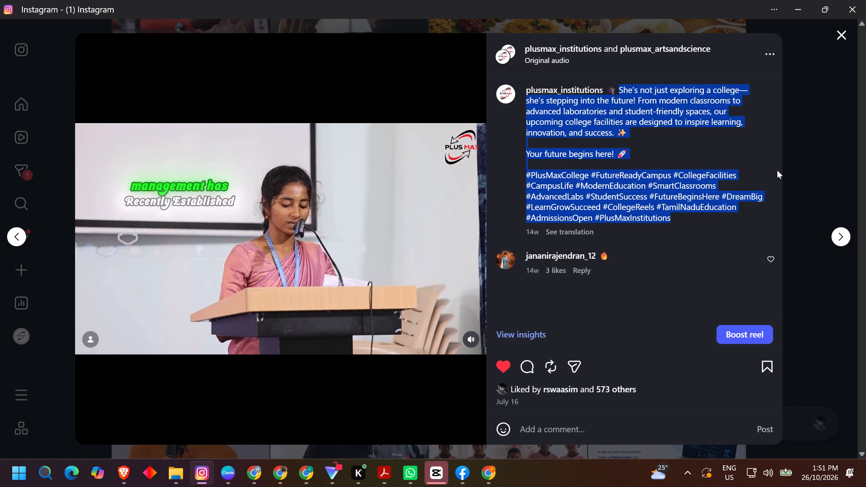
Switch to YouTube Studio and dismiss the confirmation for the scheduled idioms video.
left_click(467, 471)
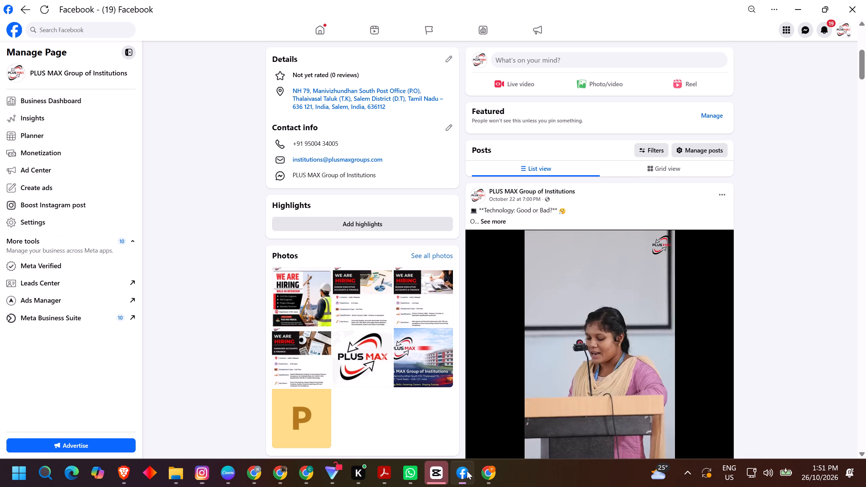
left_click(485, 475)
left_click(571, 169)
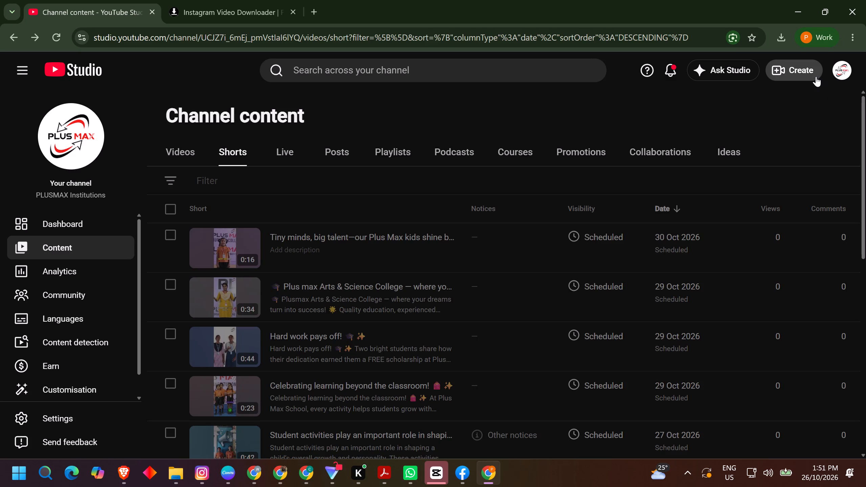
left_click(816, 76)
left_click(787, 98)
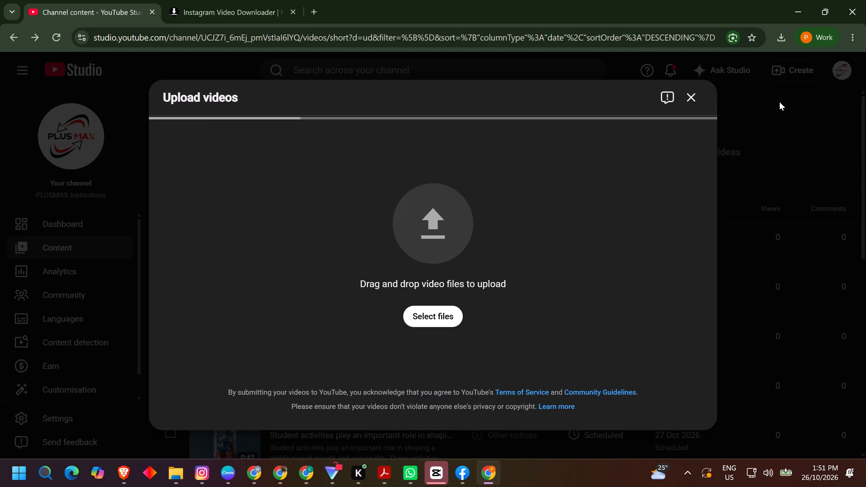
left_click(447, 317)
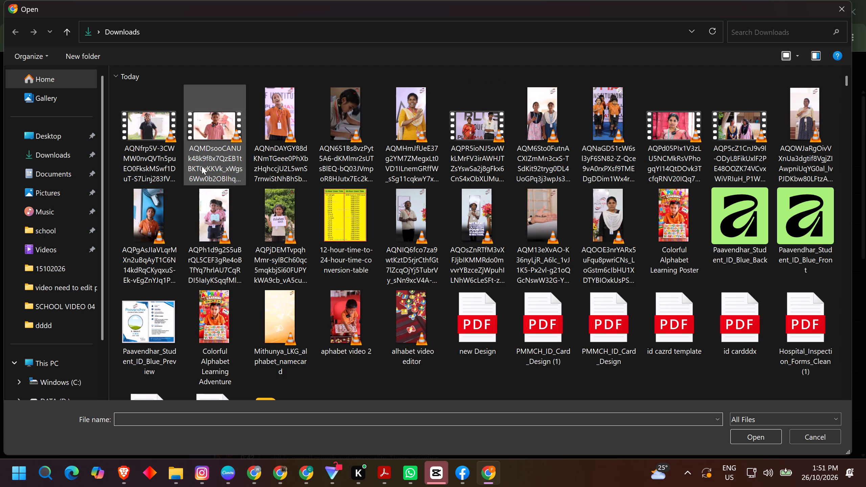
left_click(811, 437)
Return to Instagram and copy the link of the college facilities reel.
left_click(199, 477)
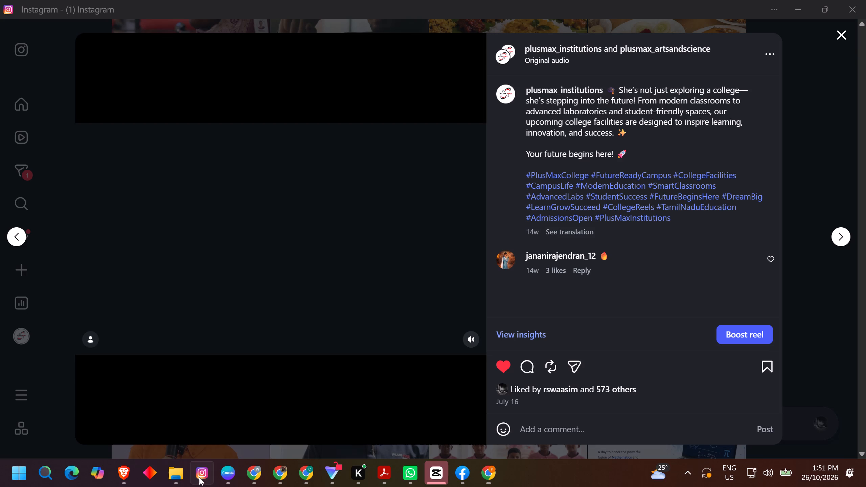
left_click(770, 53)
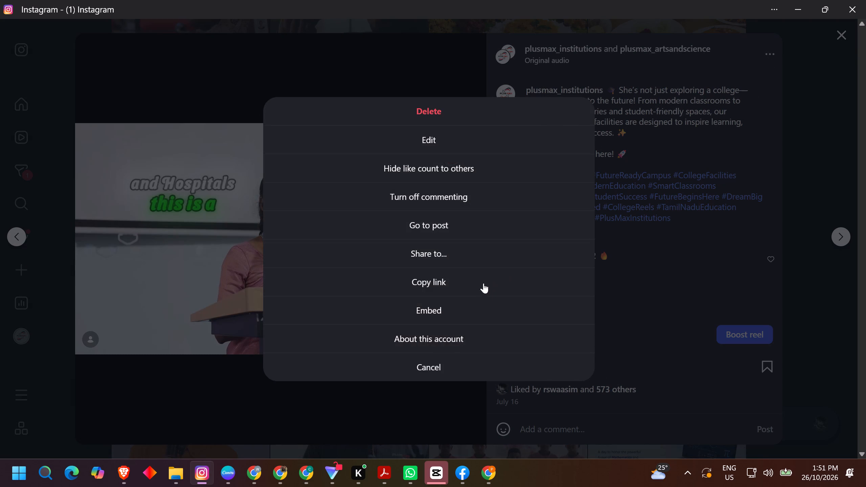
left_click(482, 283)
left_click(369, 276)
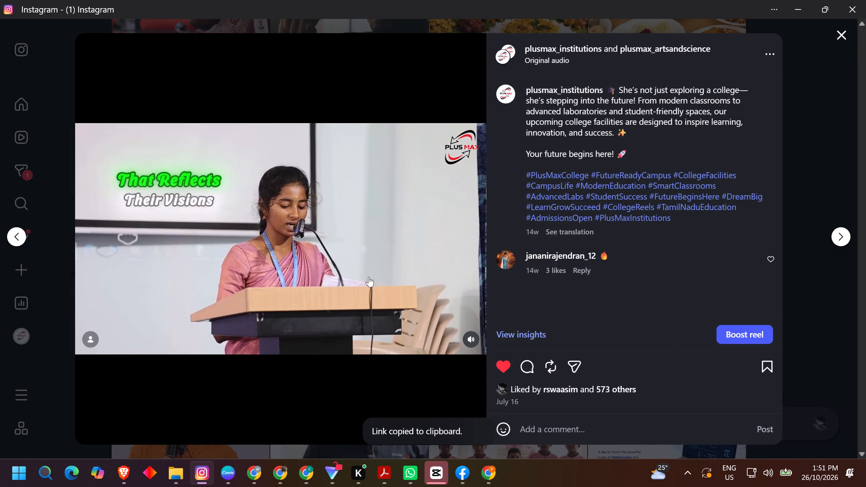
Submit the copied reel link to the InDown.io Instagram Video Downloader in Chrome.
left_click(483, 472)
left_click(217, 0)
scroll(466, 204, "up", 7)
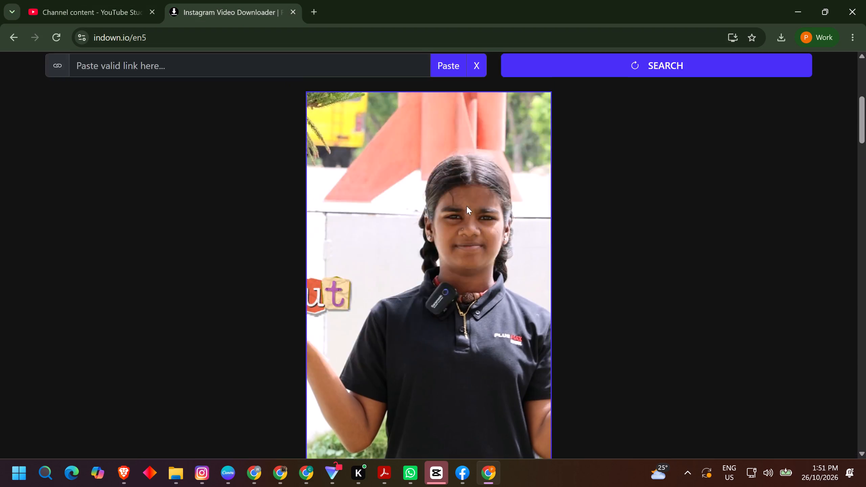
left_click(393, 301)
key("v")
key("BackSpace")
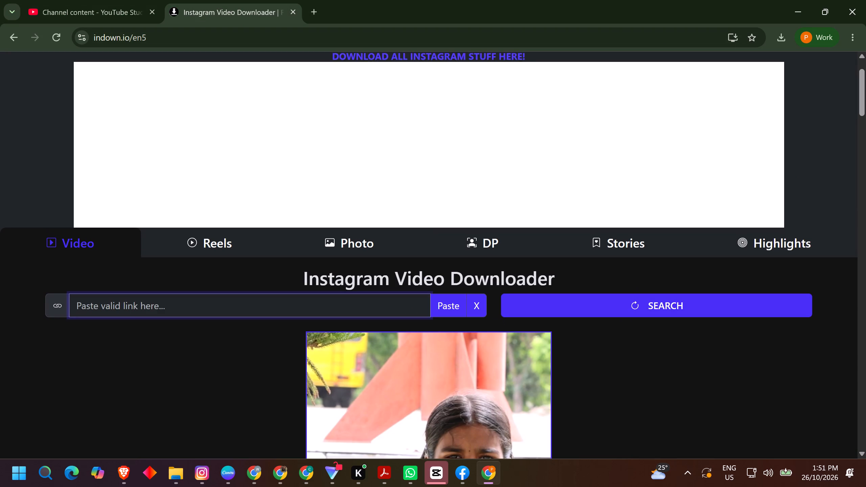
key("ctrl+v")
key("Return")
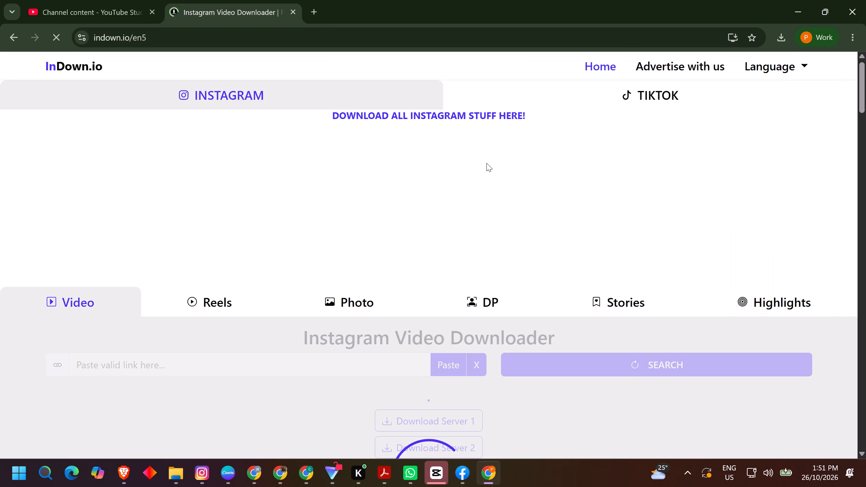
Download the college facilities reel from InDown.io using Download Server 1.
scroll(485, 200, "down", 3)
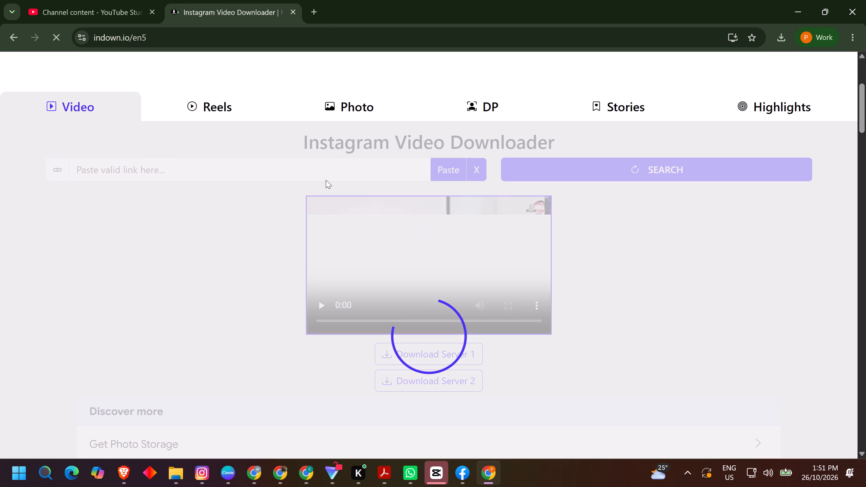
left_click(417, 349)
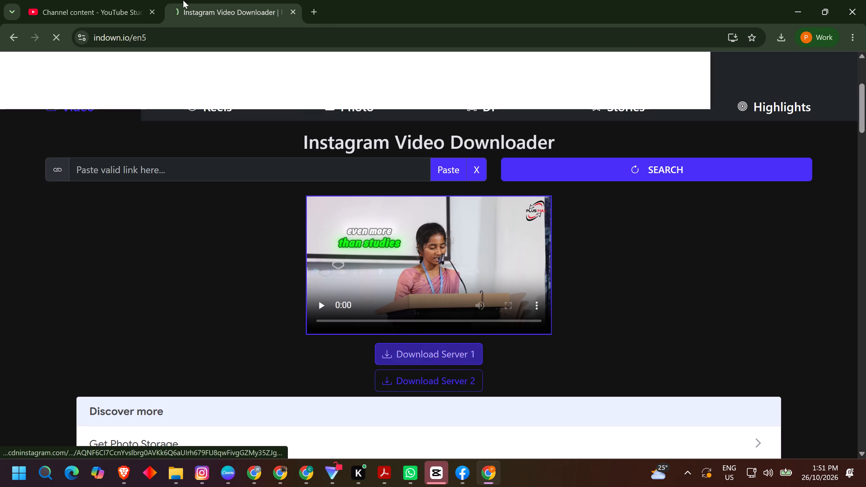
Switch to YouTube Studio and upload the newly downloaded college facilities video from the Downloads folder.
left_click(119, 0)
left_click(431, 319)
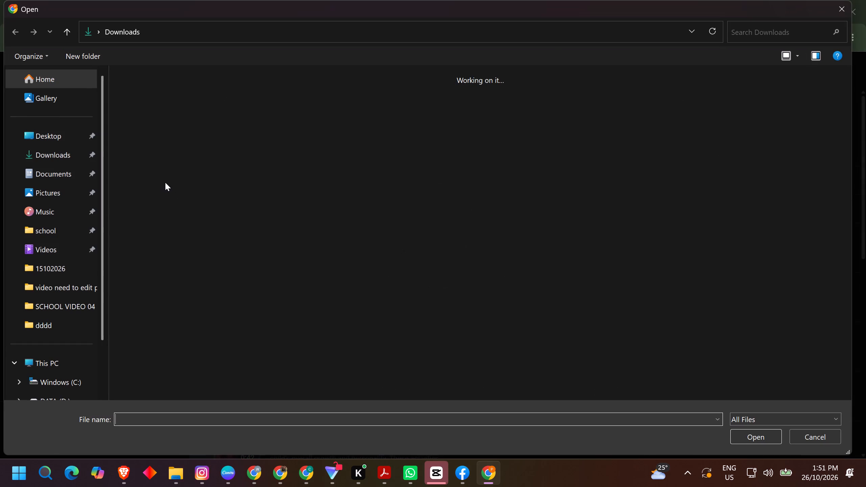
left_click(840, 8)
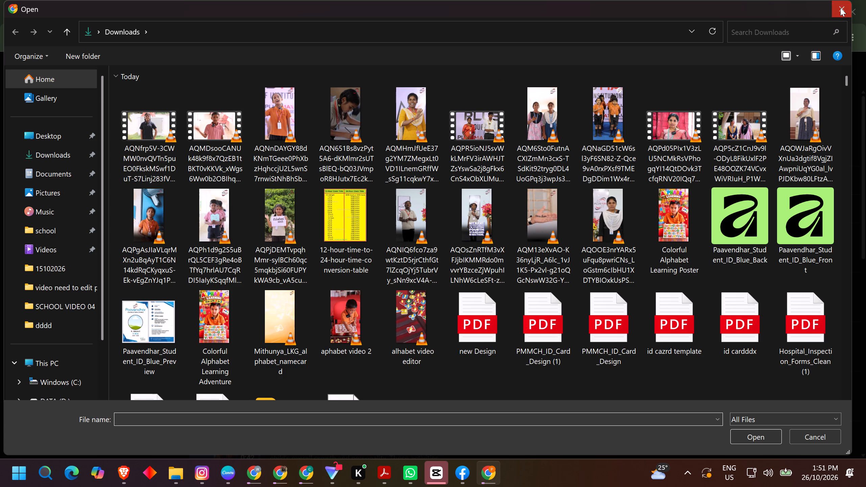
left_click(427, 306)
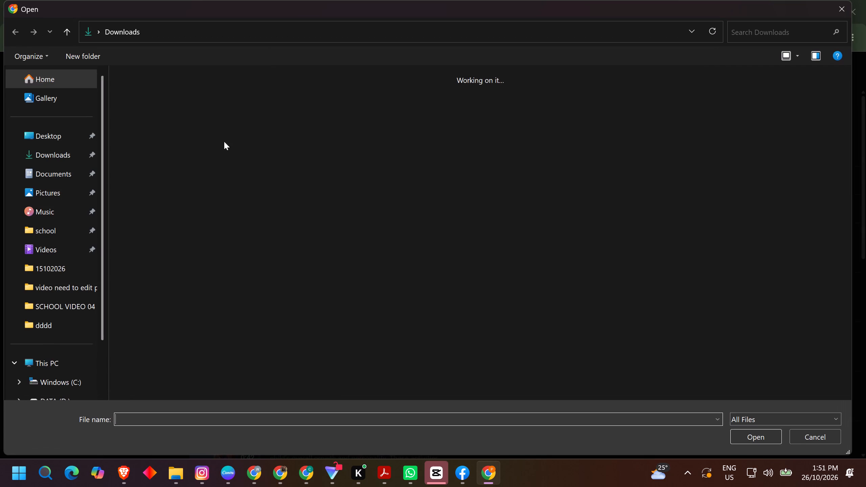
left_click(129, 117)
key("Return")
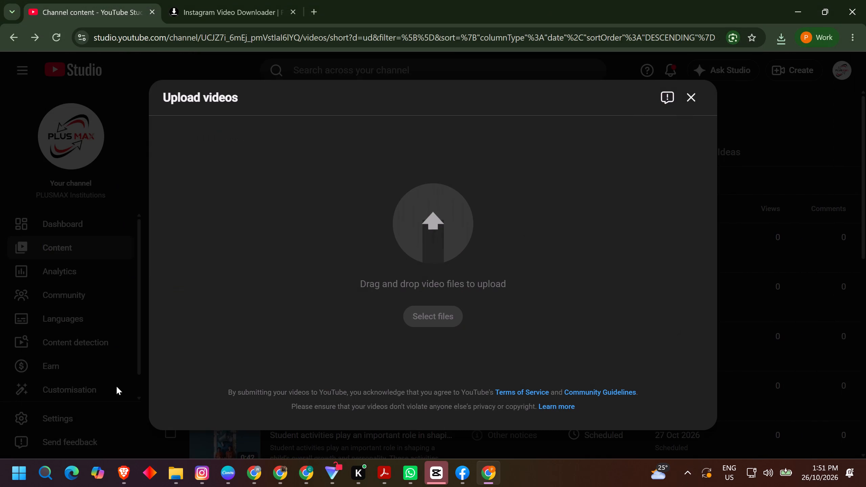
Copy the college facilities reel's caption from Instagram, starting at "She's not just exploring a college", and paste it as the YouTube video's description.
left_click(206, 481)
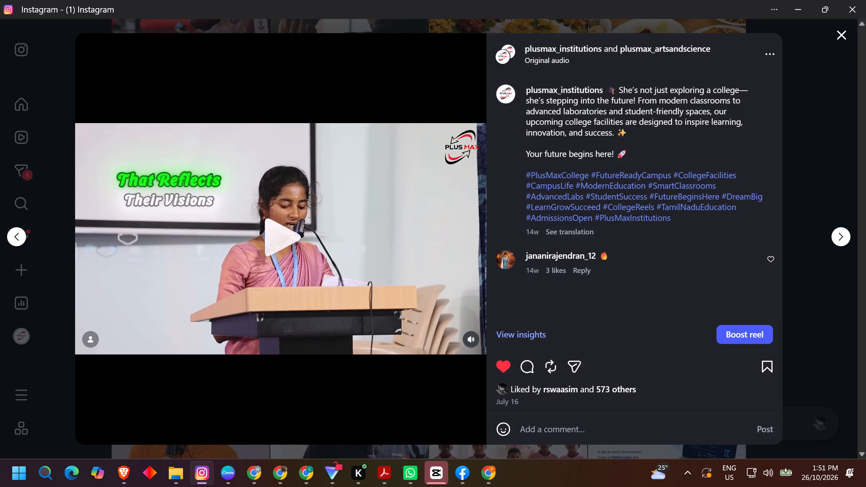
left_click_drag(611, 85, 698, 214)
key("ctrl+c")
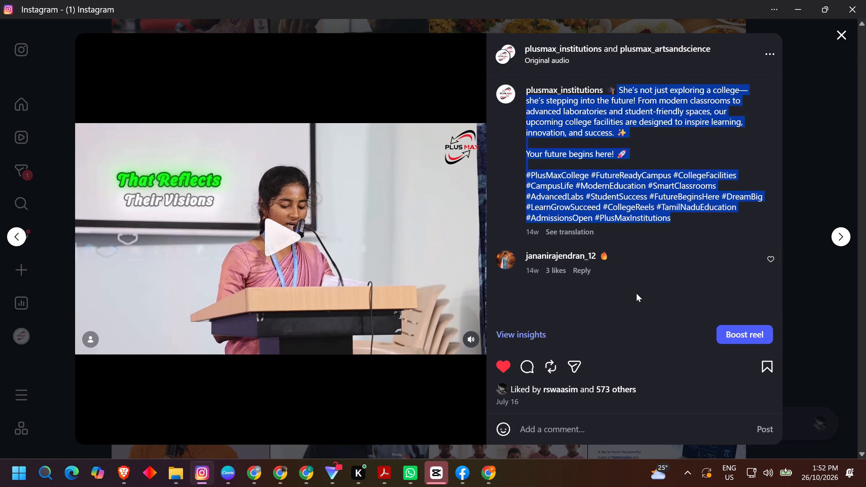
left_click(490, 486)
left_click(379, 354)
key("ctrl+v")
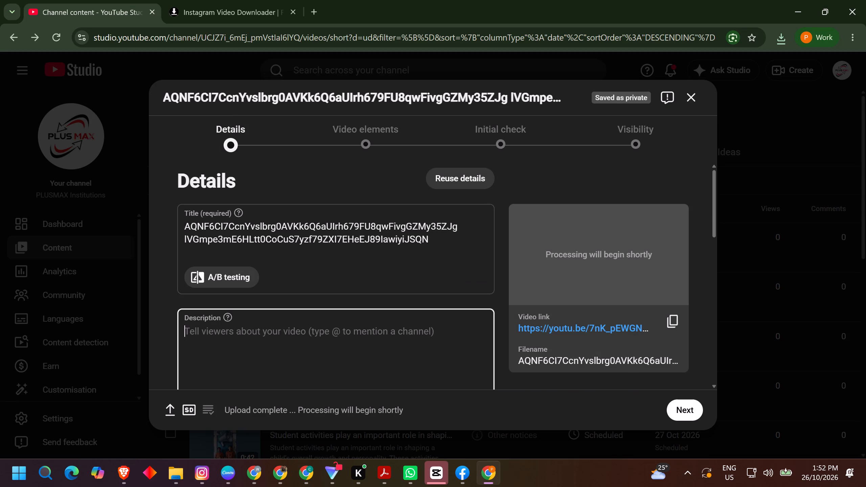
Replace the title with the description's opening, trimmed to "he's not just exploring a college—she's stepping into the future! From modern classrooms .".
left_click_drag(195, 332, 360, 343)
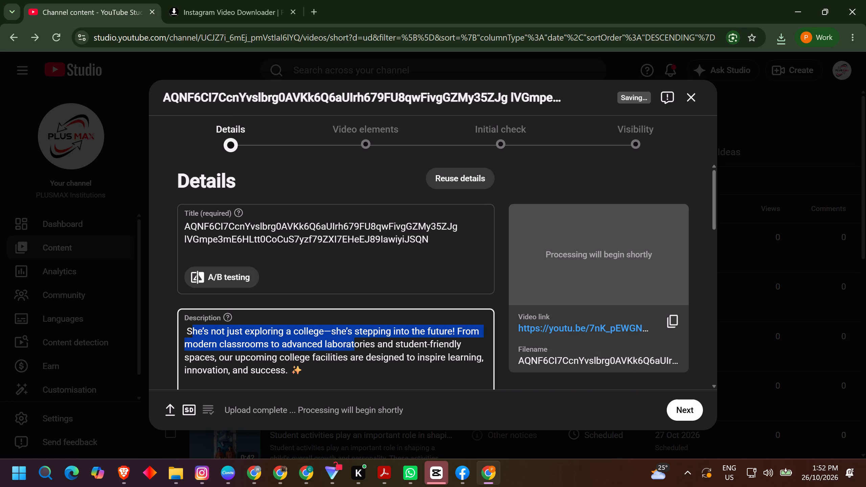
left_click_drag(360, 343, 469, 347)
key("ctrl+c")
double_click(393, 255)
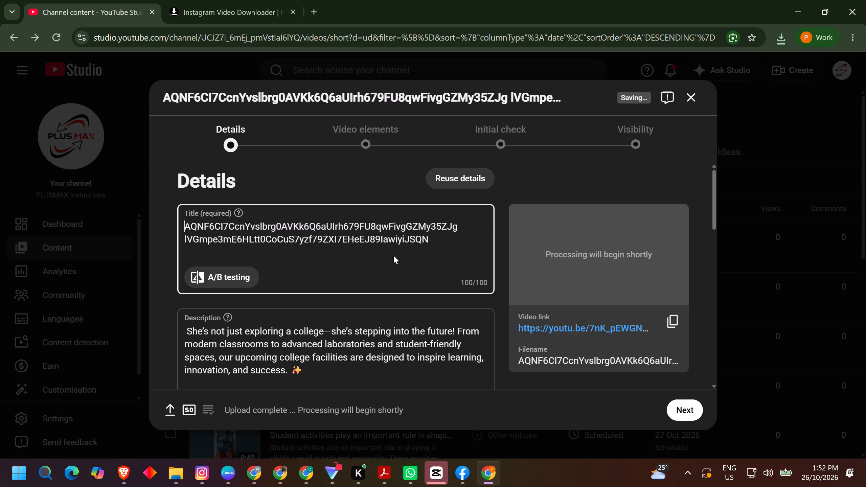
triple_click(400, 240)
key("ctrl+v")
key("BackSpace")
key("BackSpace")
key("BackSpace")
key("BackSpace")
key("BackSpace")
key("BackSpace")
key("BackSpace")
key("BackSpace")
key("BackSpace")
key("BackSpace")
key("BackSpace")
key("BackSpace")
key("BackSpace")
key("BackSpace")
key("BackSpace")
key("BackSpace")
key("BackSpace")
key("BackSpace")
key("BackSpace")
key("BackSpace")
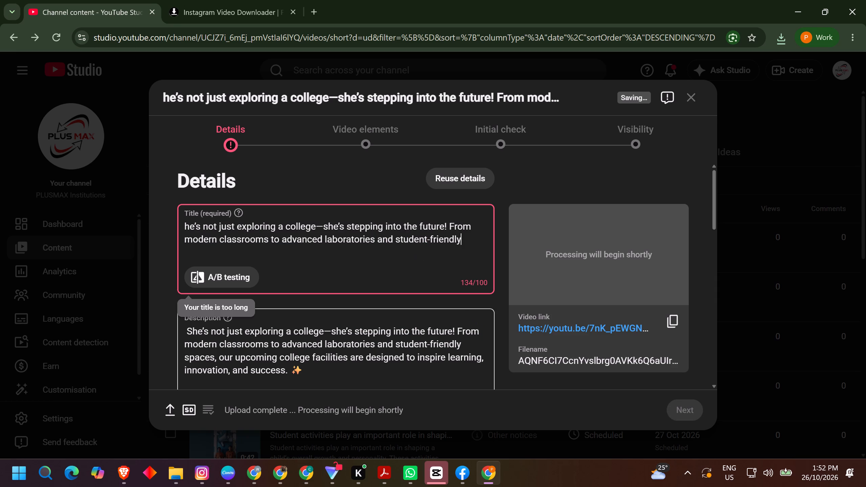
key("BackSpace")
key("BackSpace")
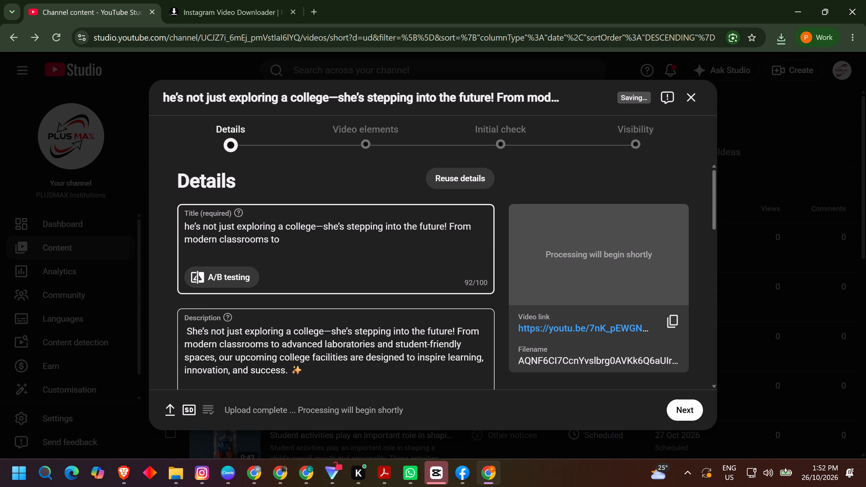
key("BackSpace")
key("BackSpace")
key("BackSpace")
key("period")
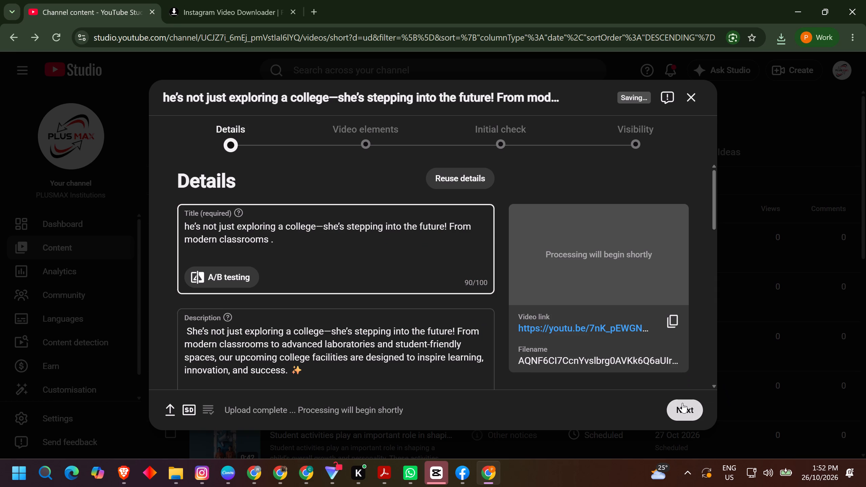
Mark the video as not Made for Kids and advance to the Visibility stage.
left_click(682, 403)
left_click(229, 305)
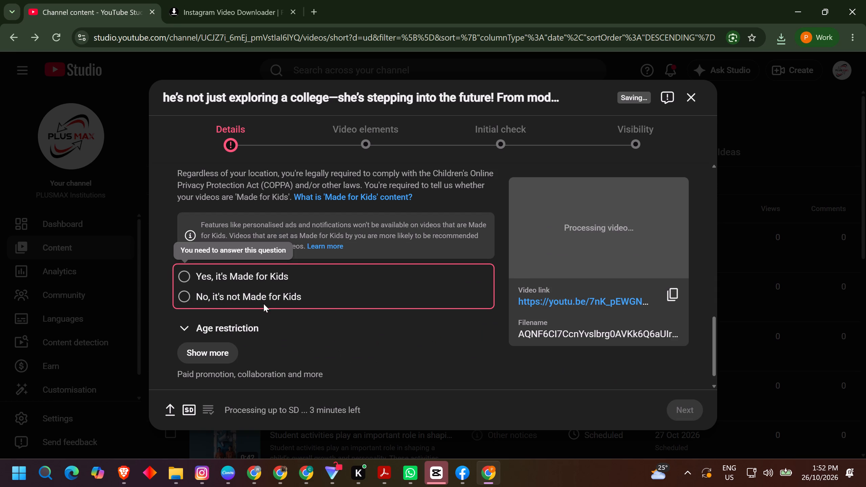
left_click(261, 304)
left_click(264, 295)
left_click(667, 399)
double_click(679, 411)
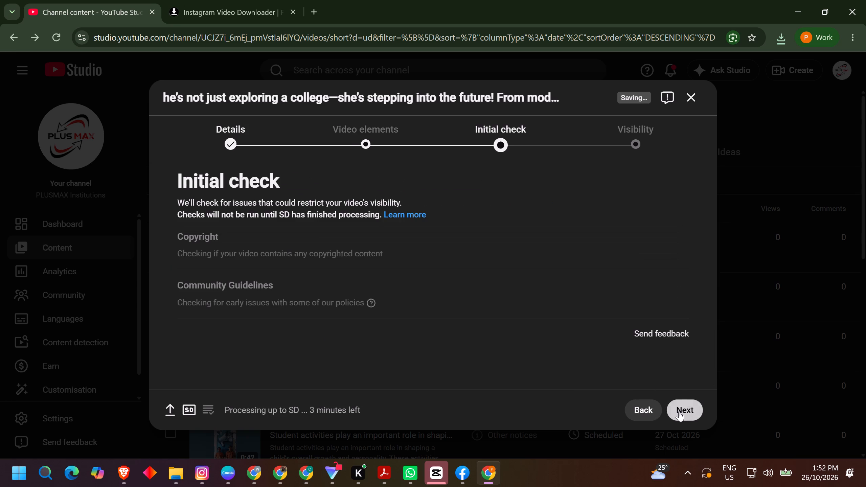
left_click(679, 411)
Schedule the YouTube video for 30 Oct 2026 at 21:00 and acknowledge the content check notice.
scroll(369, 349, "down", 5)
left_click(297, 229)
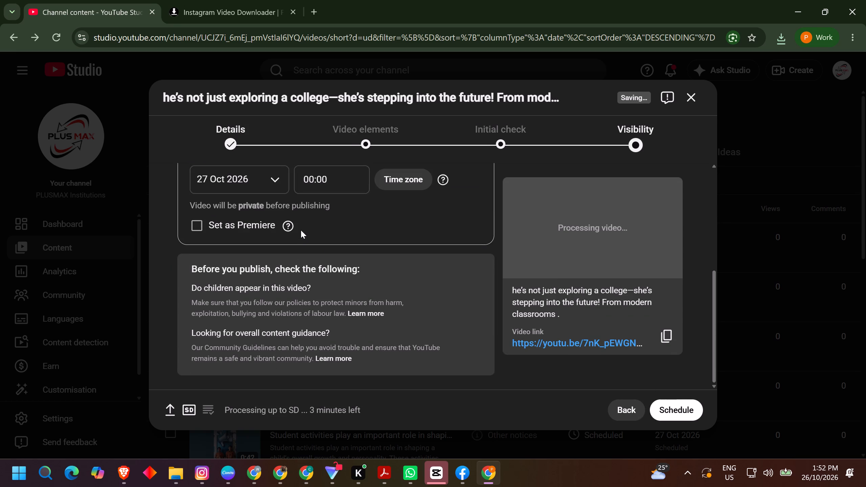
left_click(259, 165)
left_click(297, 315)
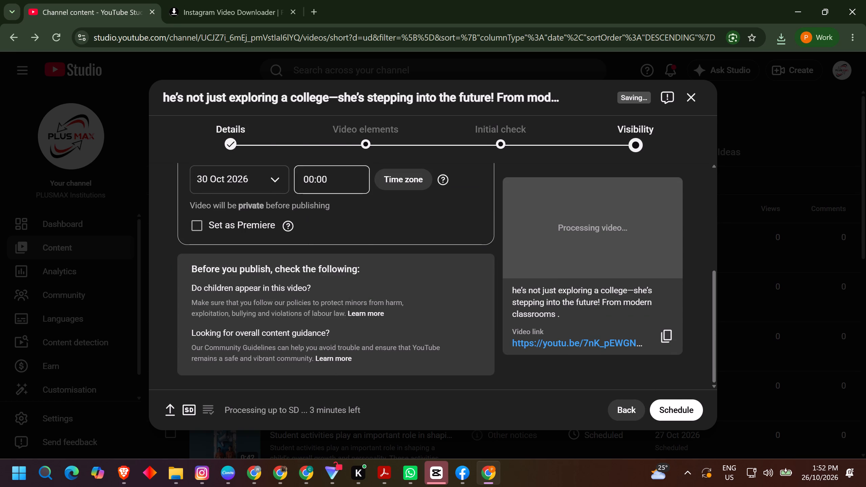
left_click(325, 182)
scroll(325, 302, "down", 6)
scroll(328, 298, "down", 20)
scroll(328, 298, "down", 9)
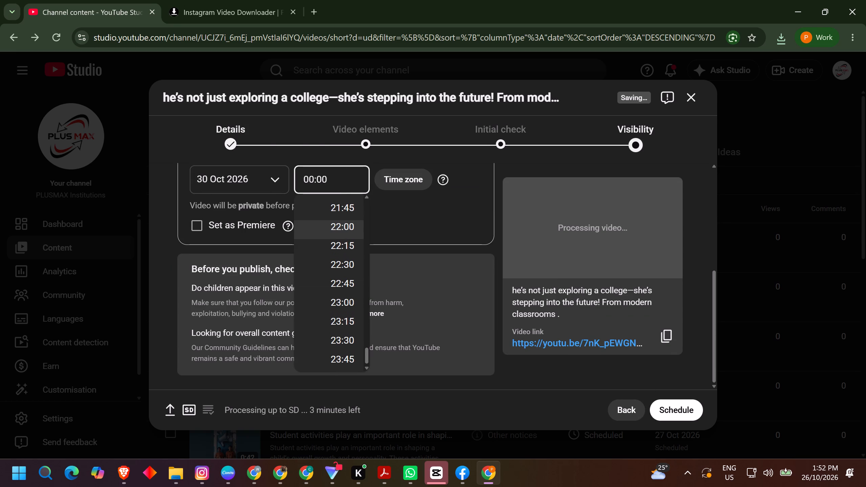
scroll(333, 302, "down", 2)
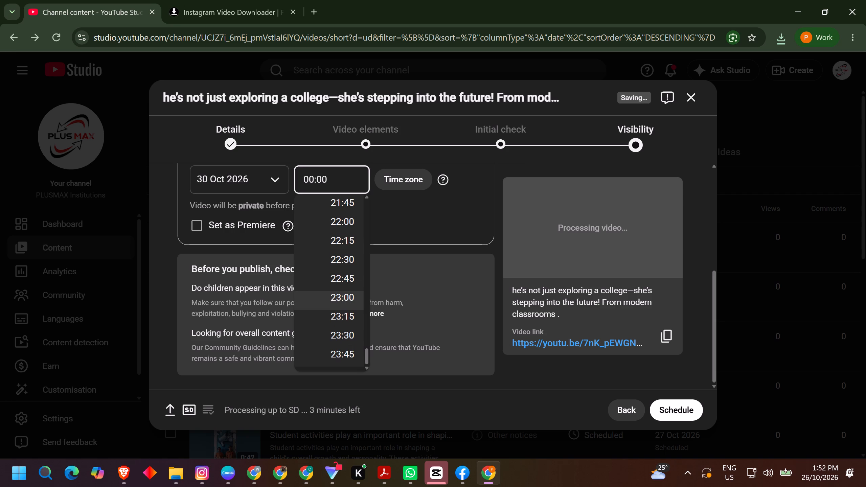
scroll(343, 205, "up", 1)
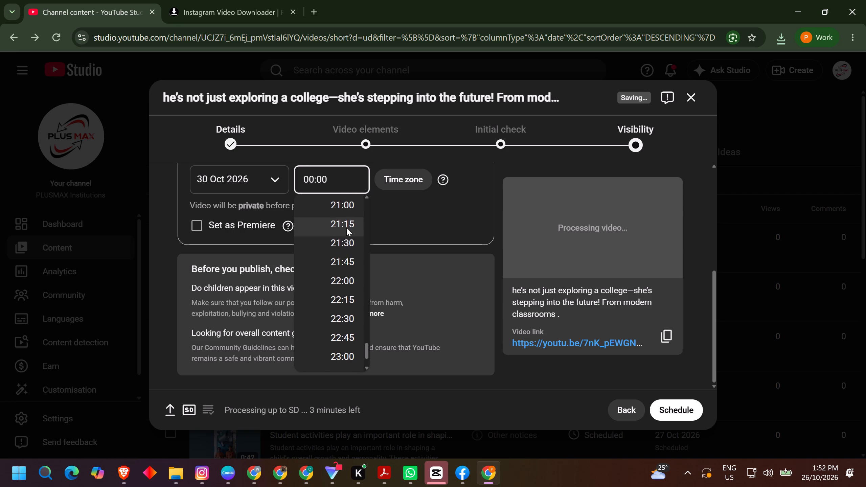
scroll(346, 236, "up", 1)
left_click(345, 258)
left_click(669, 412)
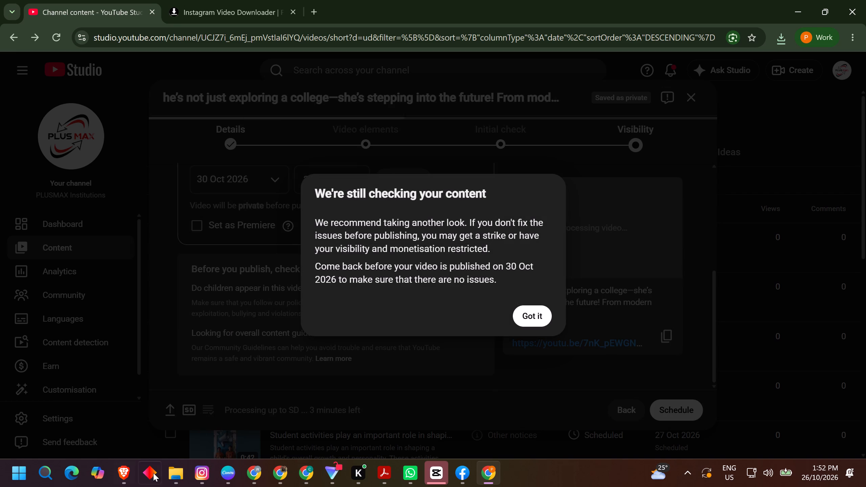
left_click(525, 309)
Switch to Facebook and start a new reel with the newly downloaded college facilities video from the Downloads folder.
left_click(209, 476)
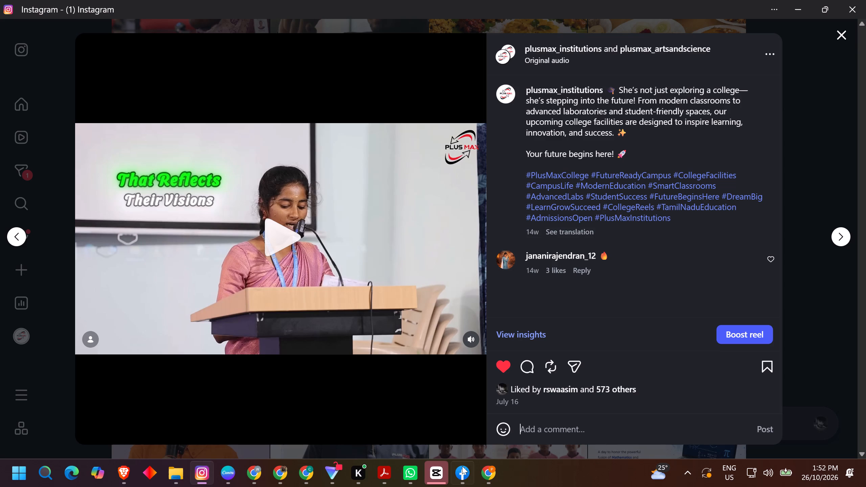
left_click(468, 471)
left_click(677, 82)
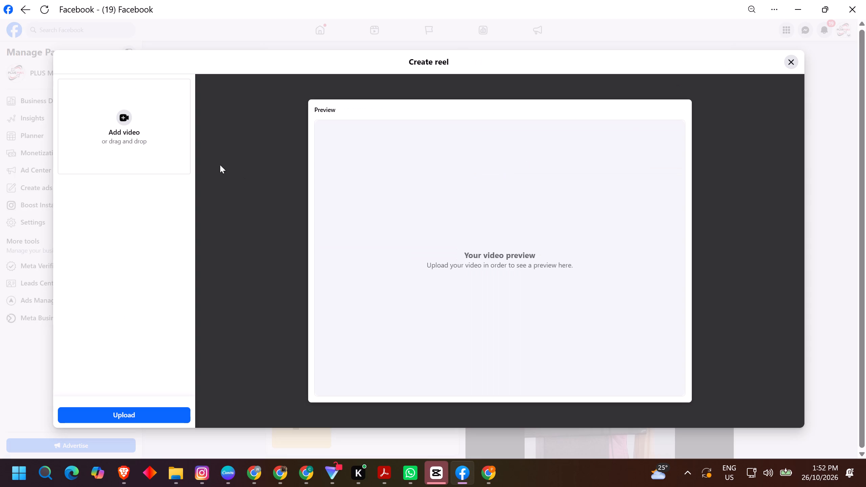
left_click(151, 122)
left_click(184, 147)
left_click(166, 147)
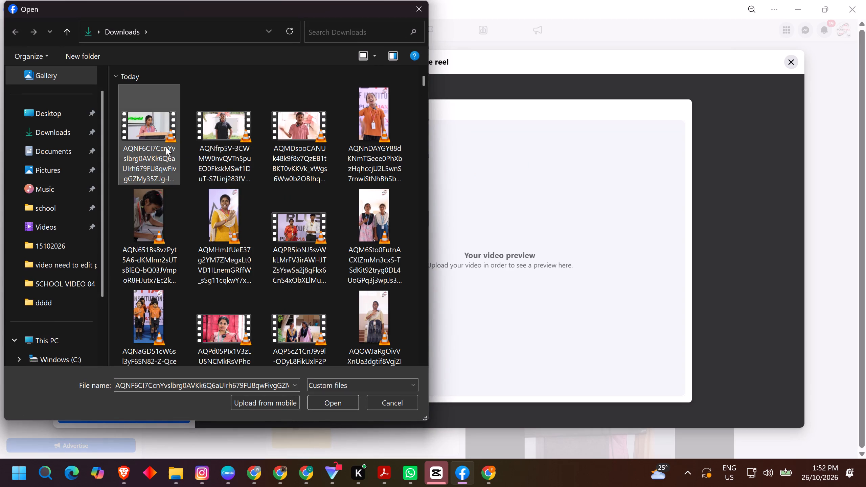
key("Return")
Advance to the reel settings without edits and paste the copied "he's not just exploring a college" text as the reel's description.
double_click(113, 417)
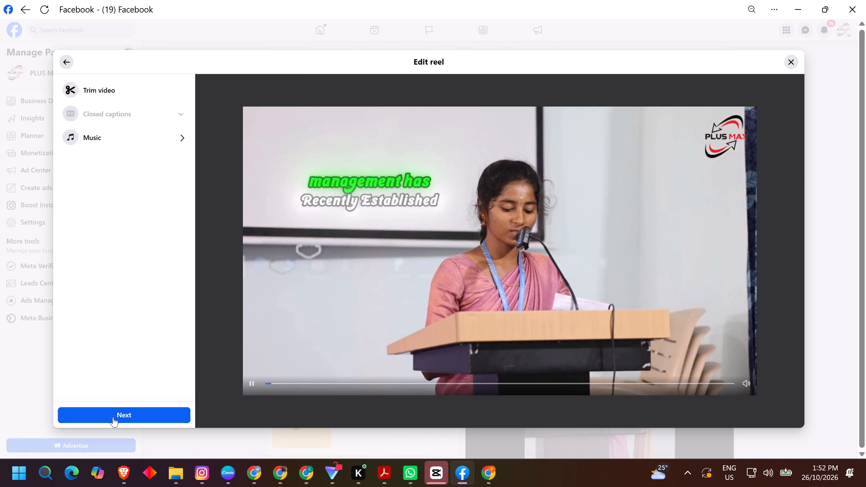
key("ctrl+v")
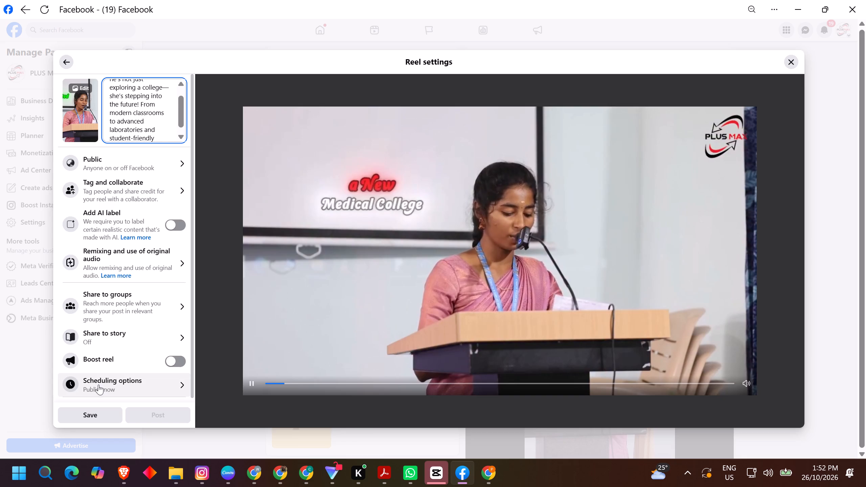
Schedule the Facebook reel for Oct 30, 2026 at 9:00 PM and submit it.
left_click(98, 385)
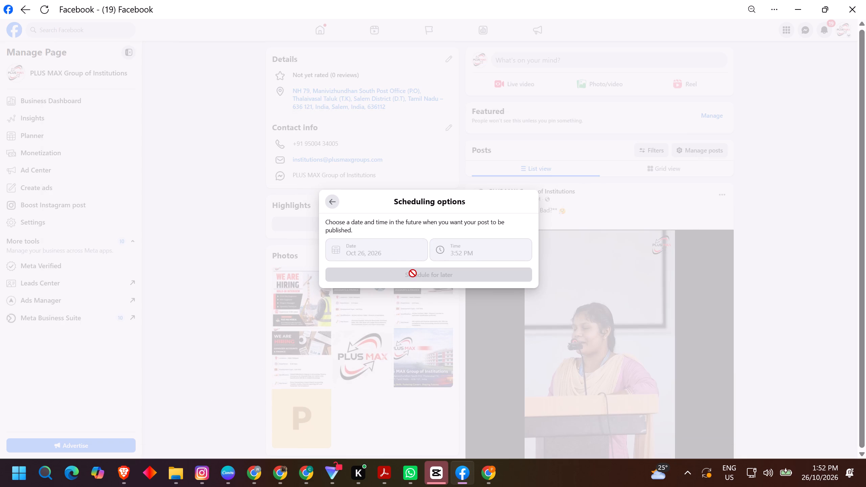
left_click(375, 249)
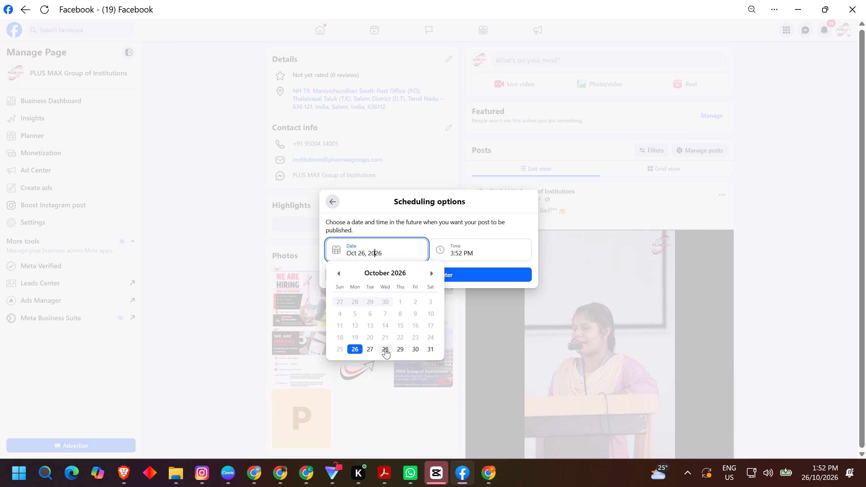
left_click(413, 350)
left_click(454, 253)
scroll(470, 348, "down", 2)
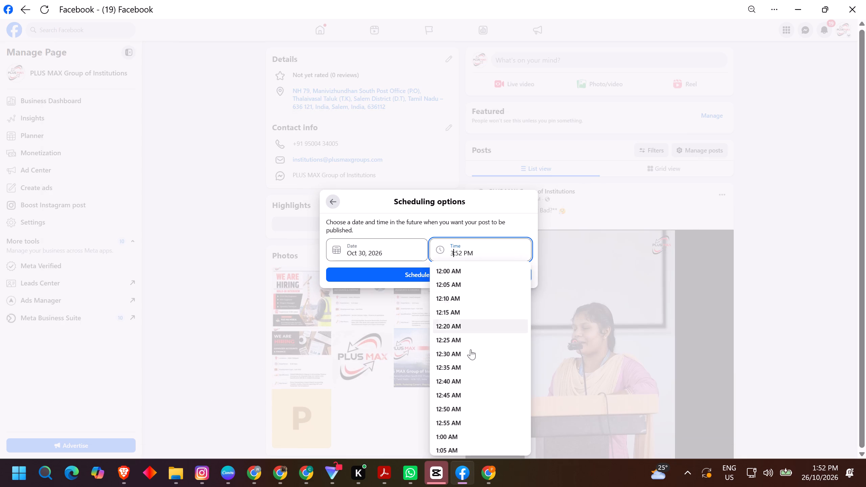
scroll(471, 349, "down", 20)
scroll(471, 349, "down", 9)
scroll(473, 349, "up", 1)
scroll(473, 349, "down", 20)
scroll(473, 349, "down", 4)
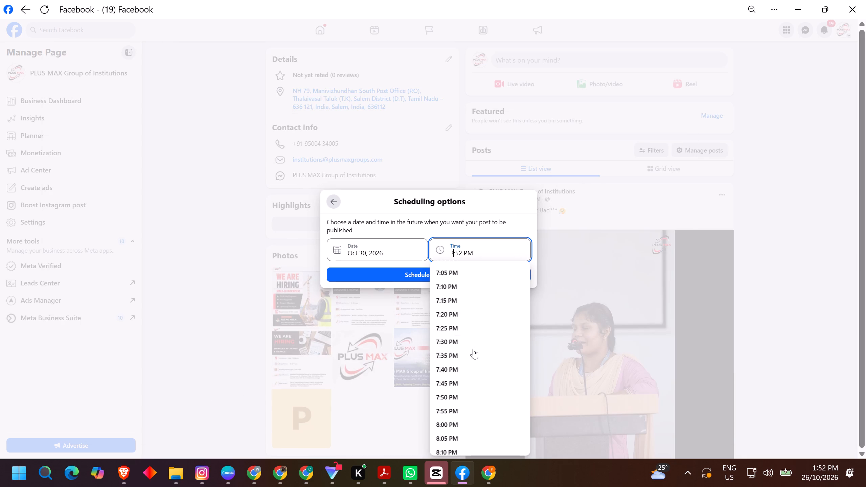
scroll(473, 349, "down", 8)
scroll(473, 350, "up", 1)
scroll(452, 294, "up", 2)
left_click(451, 289)
left_click(462, 275)
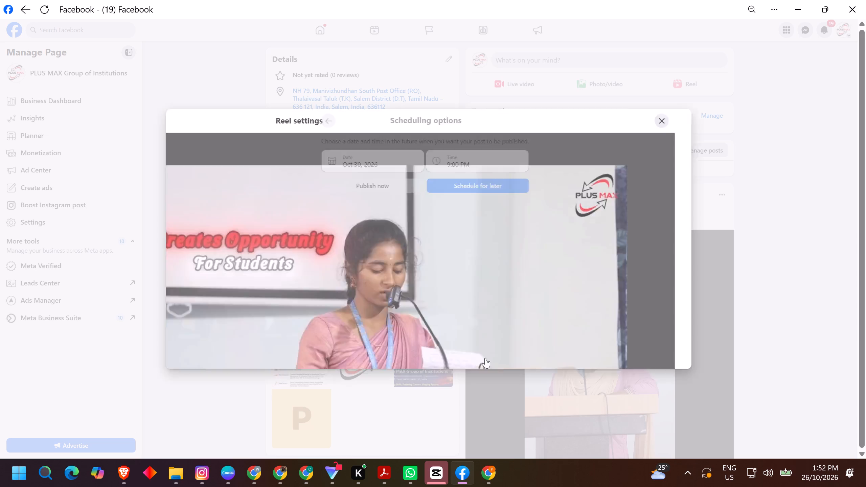
left_click(146, 412)
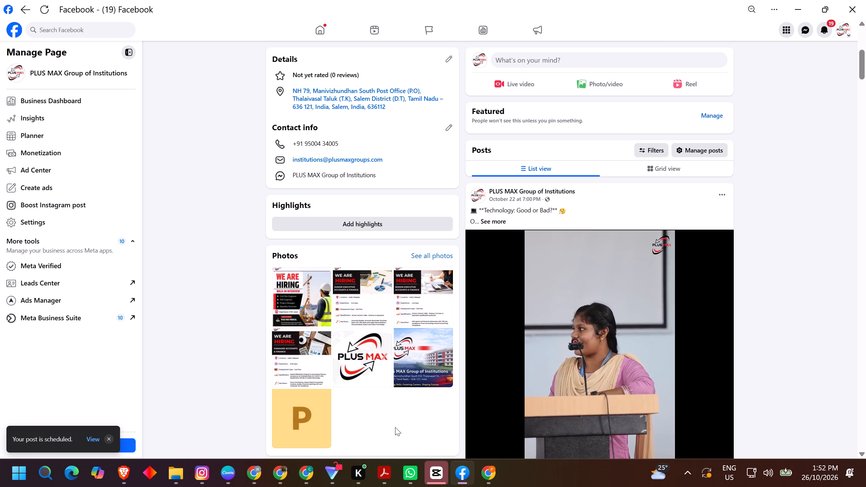
Switch to YouTube Studio and dismiss the confirmation for the scheduled college facilities video.
left_click(493, 467)
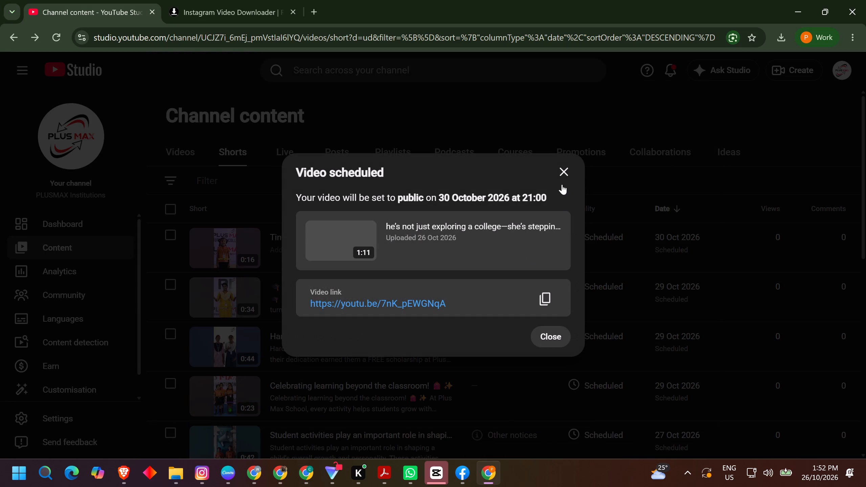
left_click(555, 172)
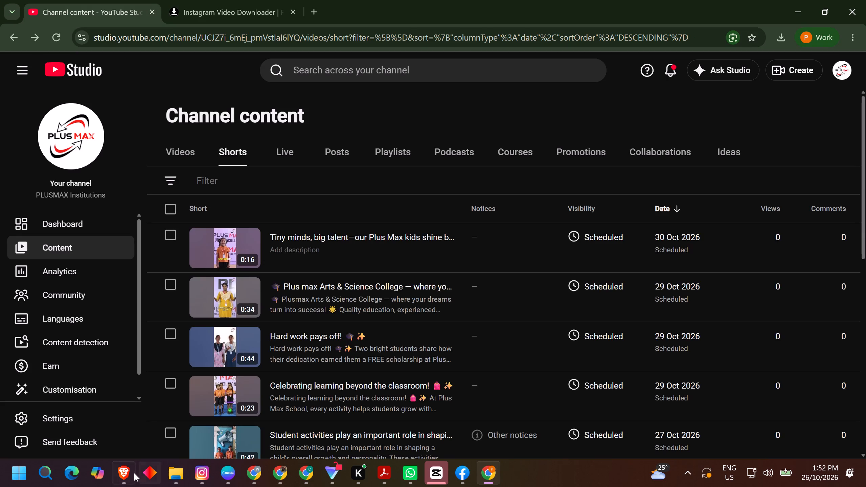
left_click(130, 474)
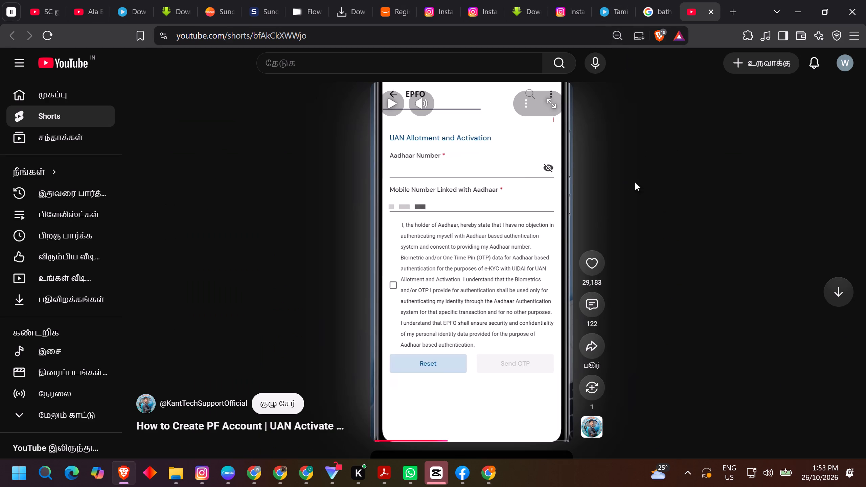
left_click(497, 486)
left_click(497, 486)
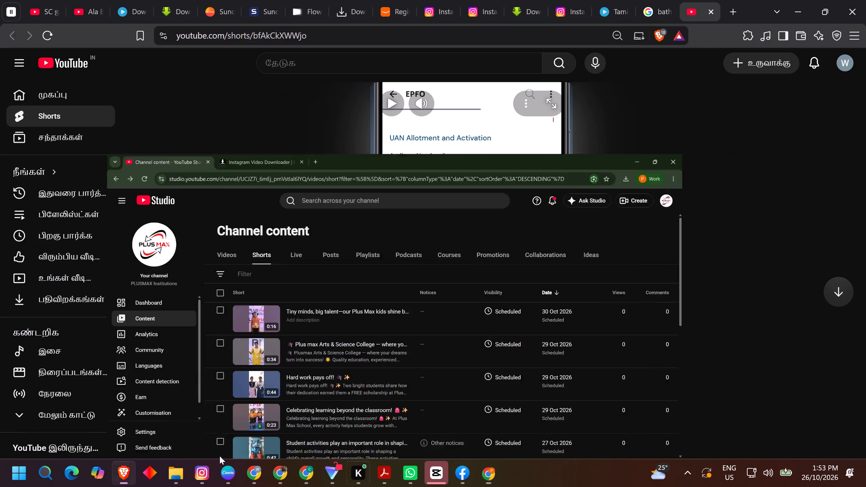
Switch to Instagram, open the "Knowledge, fun, and quick thinking" Q&A Game reel from the profile grid, and copy its link.
left_click(192, 473)
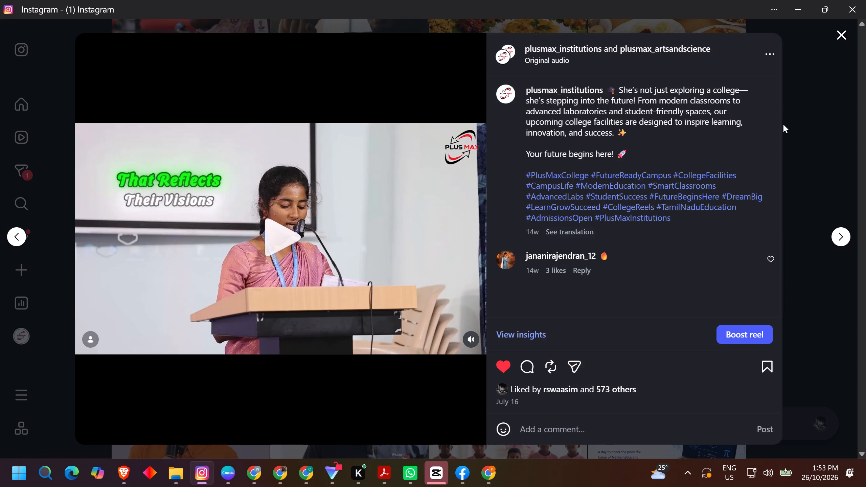
left_click(783, 124)
left_click(383, 232)
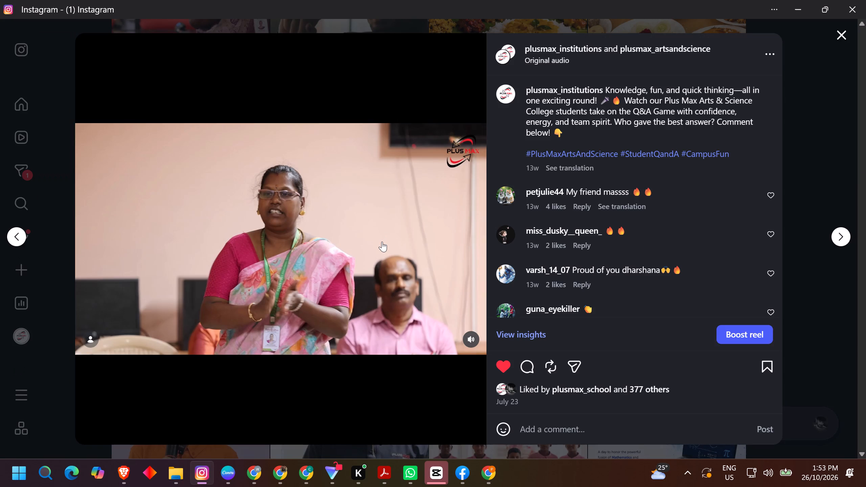
double_click(382, 242)
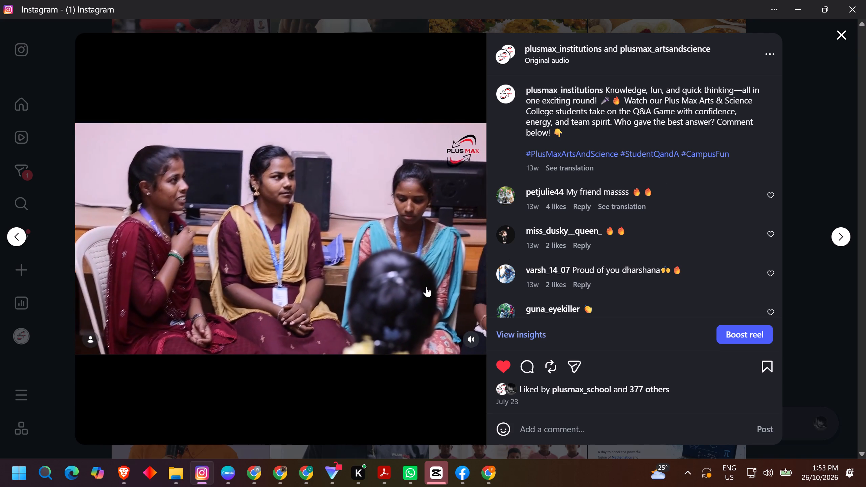
scroll(595, 270, "down", 13)
left_click(319, 236)
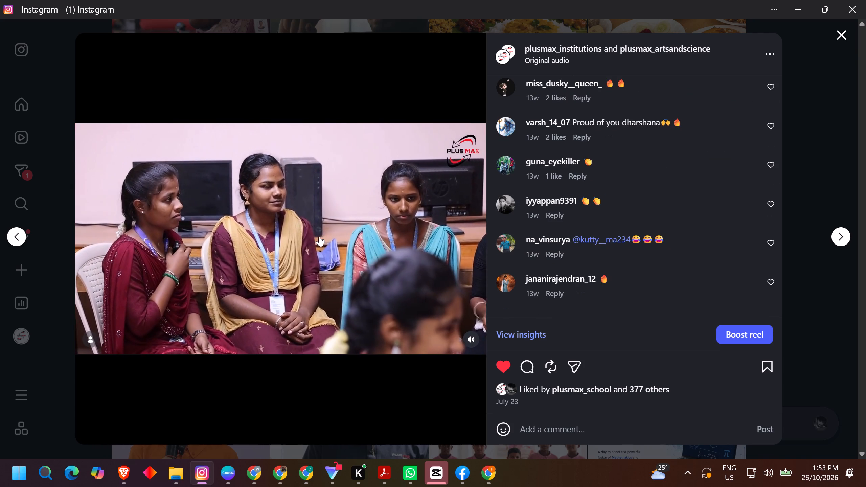
scroll(677, 73, "up", 3)
left_click(765, 56)
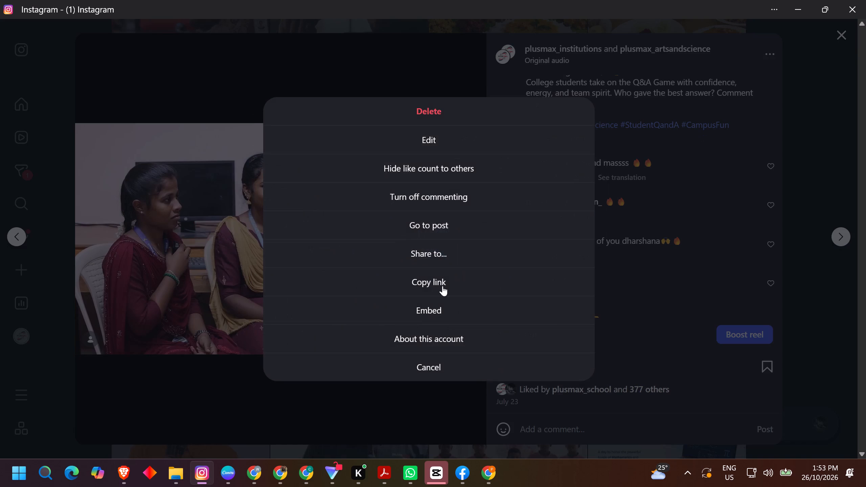
left_click(442, 286)
In the Instagram Video Downloader, search for the copied reel link and download the Q&A Game video from Server 1.
left_click(484, 468)
left_click(209, 0)
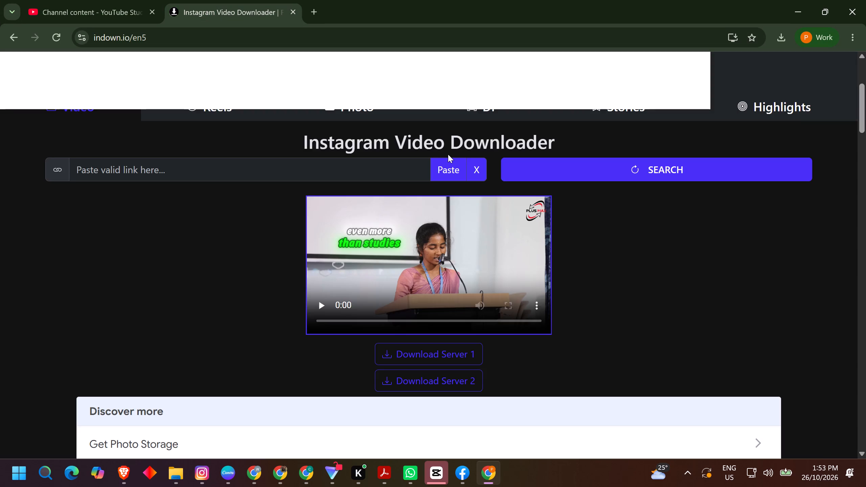
left_click(415, 167)
key("ctrl+v")
left_click(612, 177)
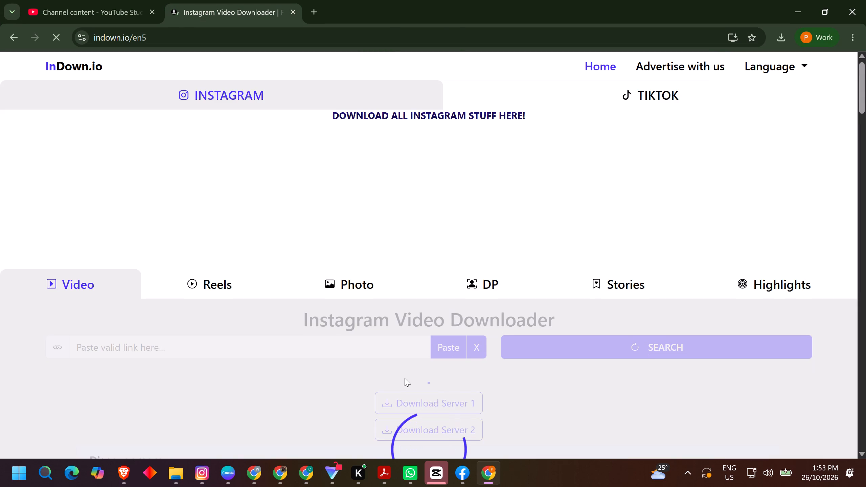
scroll(404, 376, "down", 3)
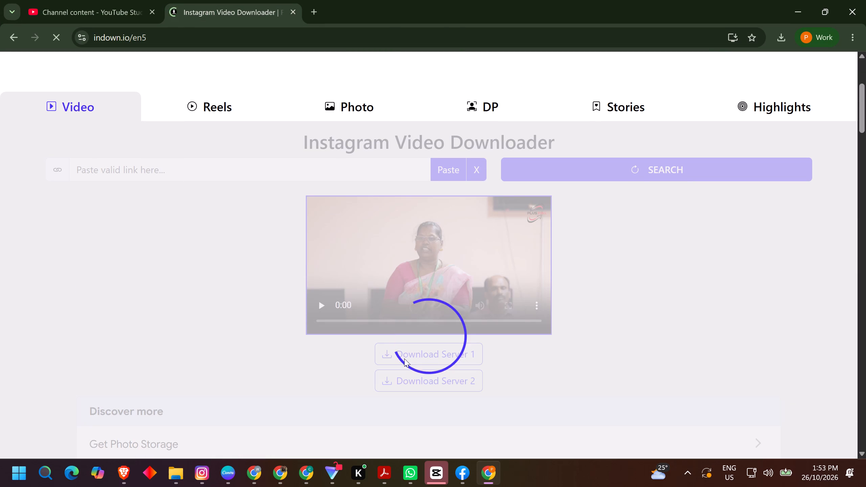
left_click(404, 358)
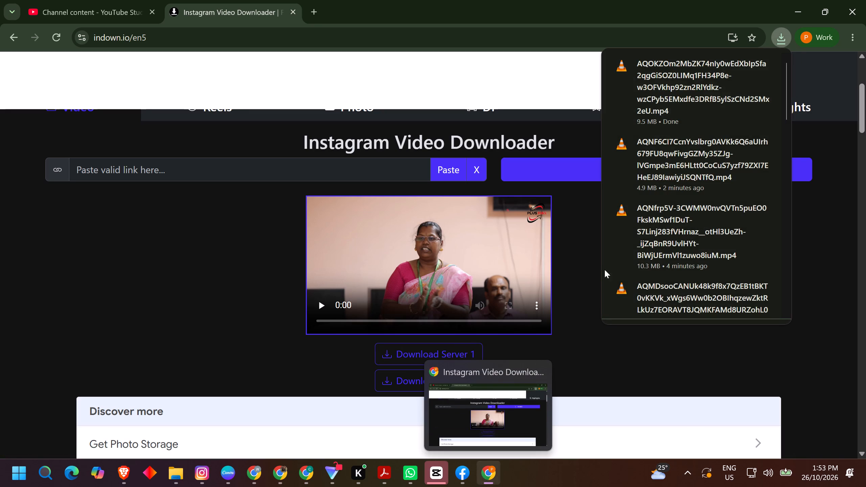
Switch to Facebook, start a new reel with the newly downloaded Q&A Game video from Downloads, and advance unedited to the reel settings.
left_click(464, 481)
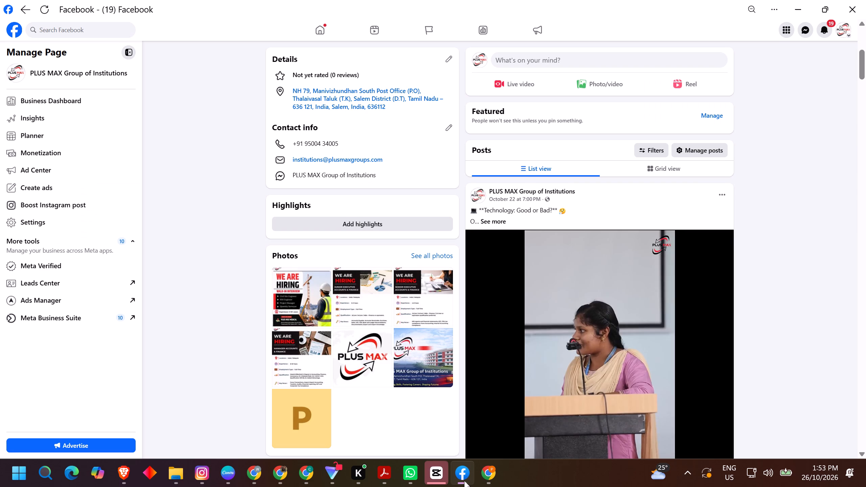
left_click(691, 84)
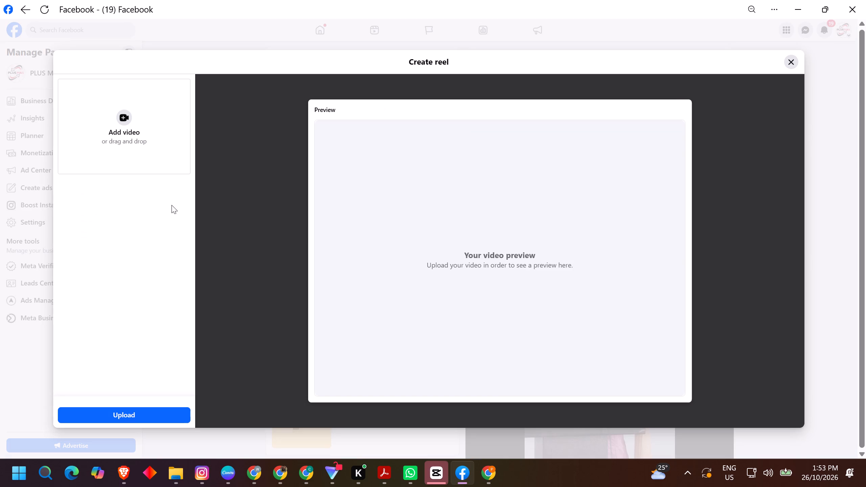
left_click(157, 149)
left_click(142, 148)
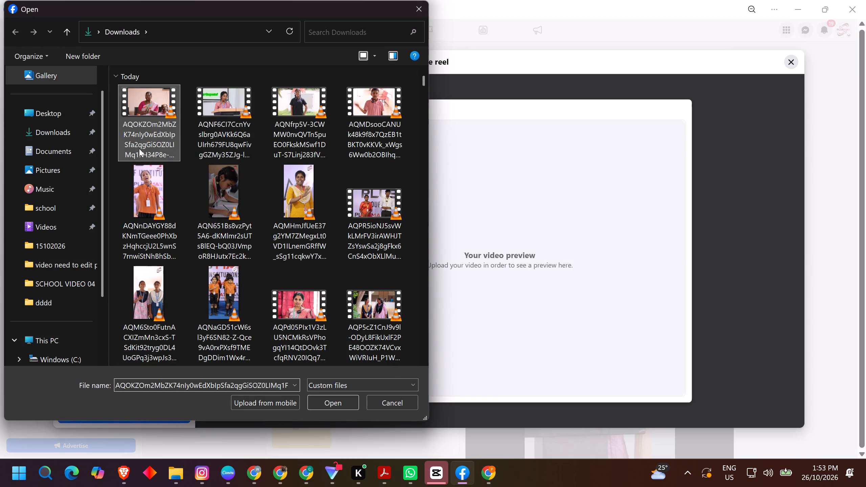
key("Return")
left_click(169, 412)
left_click(169, 412)
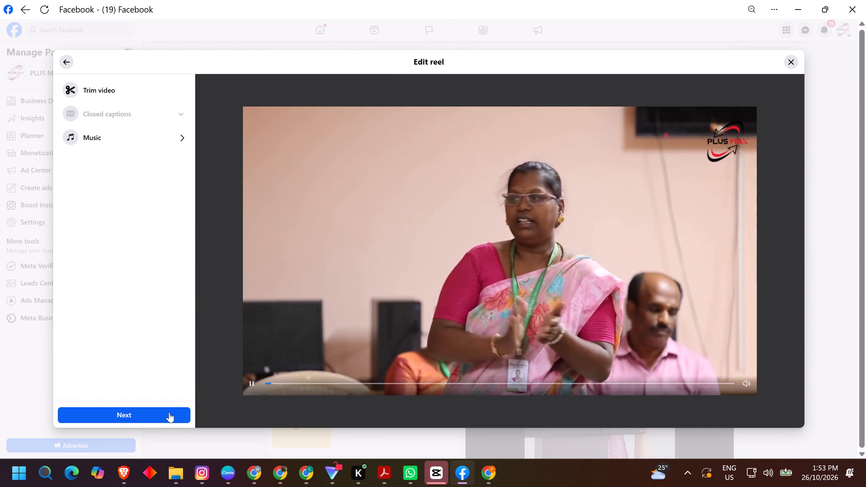
left_click(501, 271)
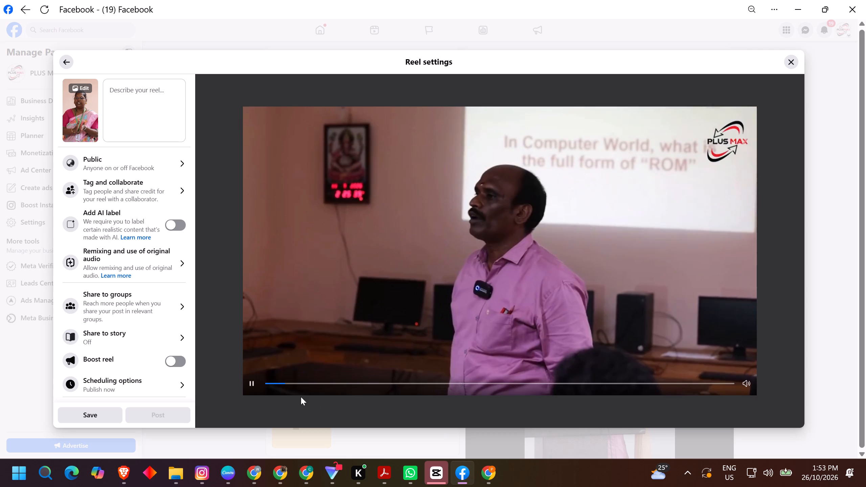
left_click(251, 380)
Copy the Q&A Game caption with its hashtags from the Instagram reel and paste it as the Facebook reel's description.
left_click(201, 474)
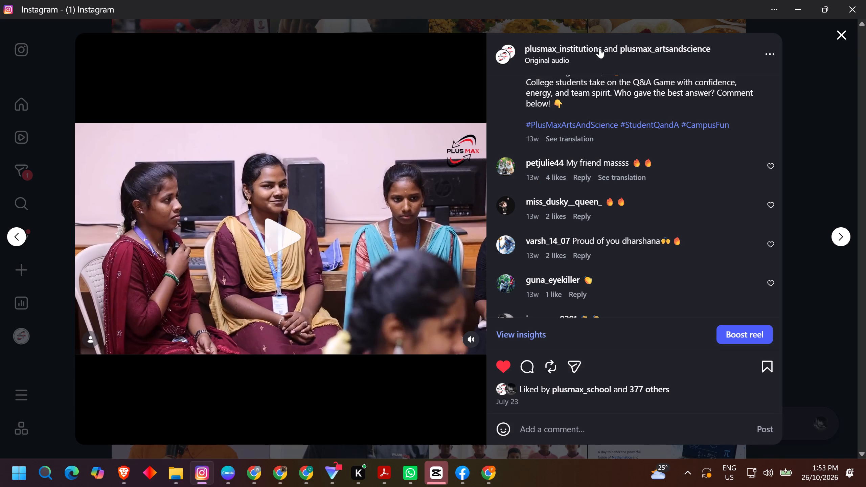
scroll(611, 72, "up", 3)
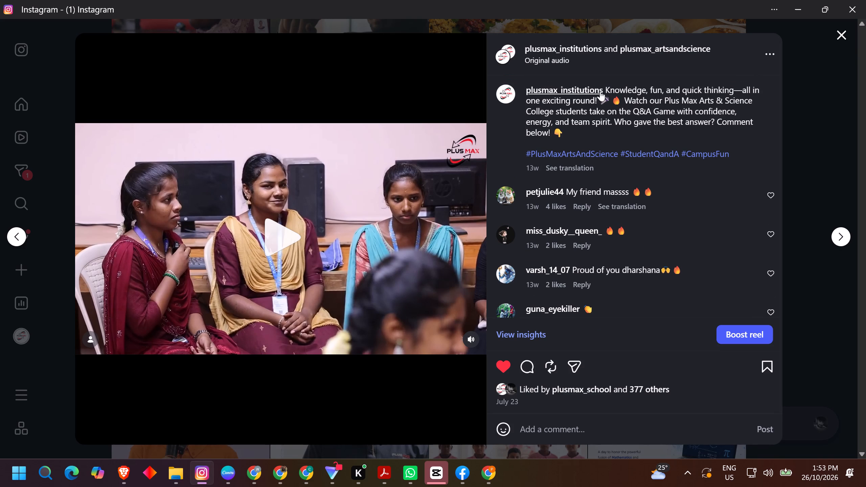
left_click_drag(606, 90, 731, 155)
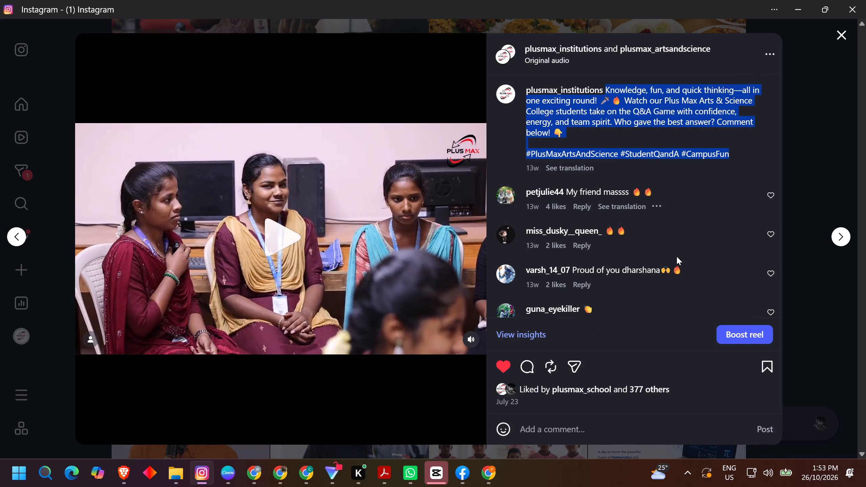
key("ctrl+c")
left_click(495, 468)
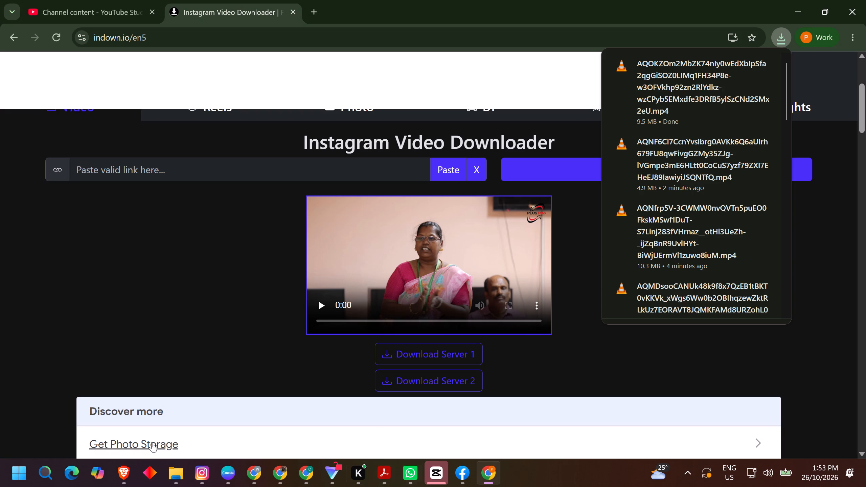
left_click(200, 469)
left_click(489, 477)
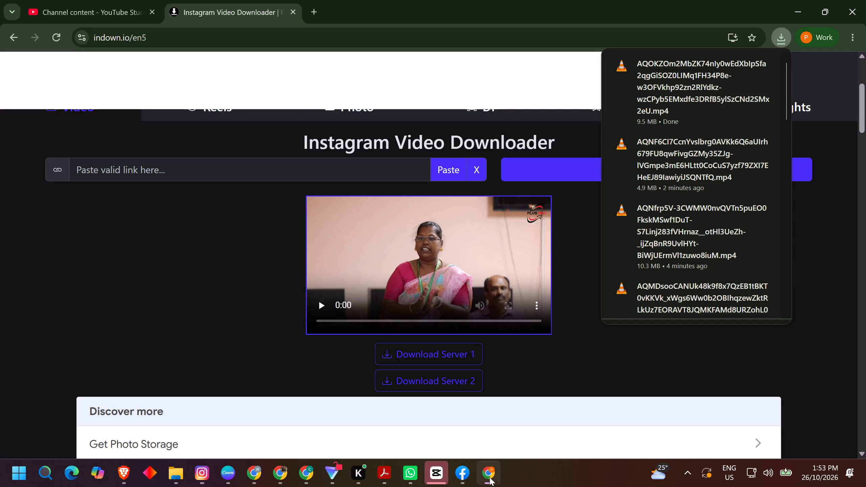
left_click(463, 475)
left_click(143, 94)
key("ctrl+v")
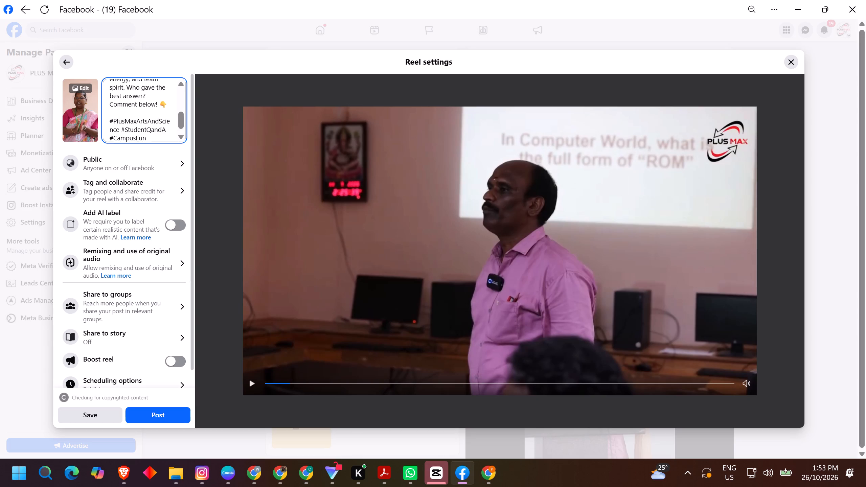
Schedule the Facebook reel for Oct 31, 2026 at 6:00 AM and submit it.
scroll(140, 385, "down", 6)
left_click(144, 361)
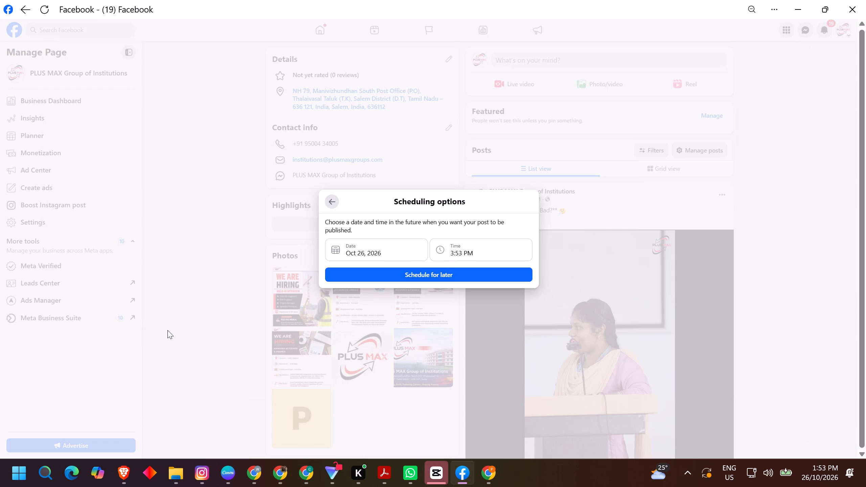
left_click(382, 256)
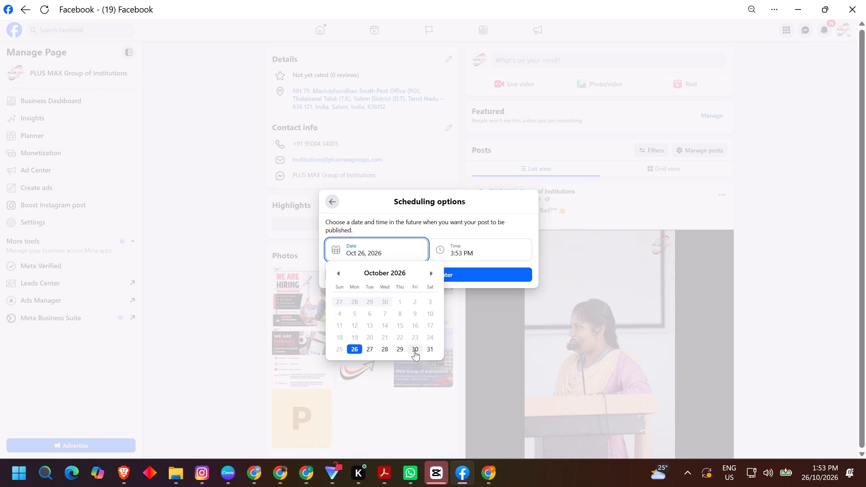
left_click(431, 351)
left_click(469, 260)
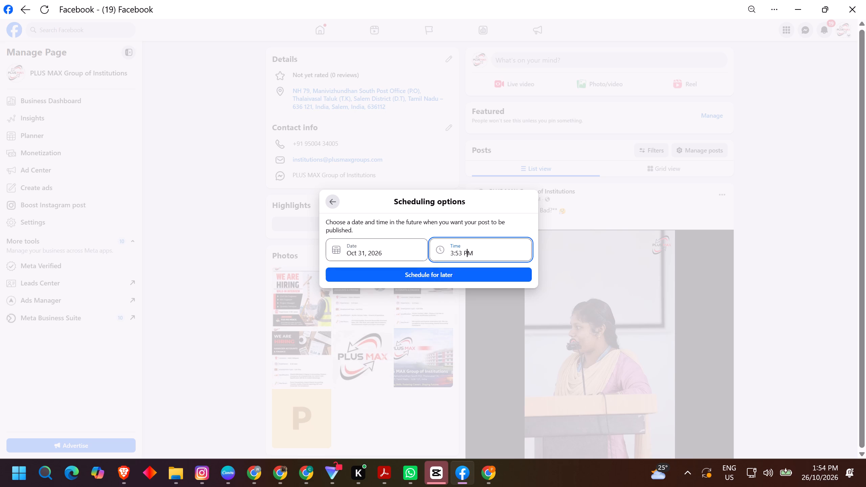
scroll(480, 321, "down", 13)
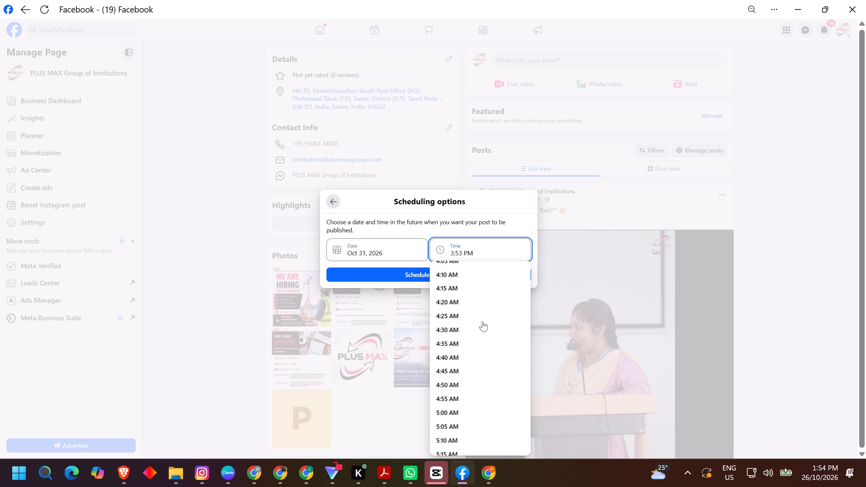
scroll(482, 321, "down", 2)
left_click(456, 396)
left_click(486, 280)
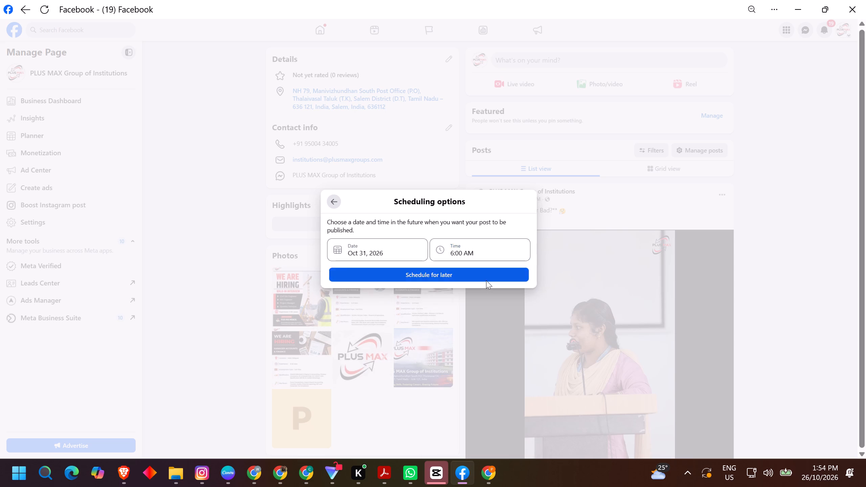
left_click(166, 414)
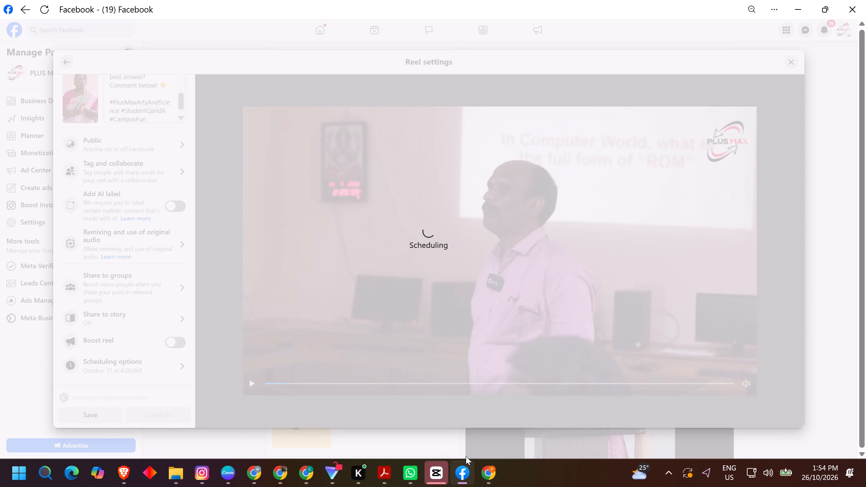
Switch to YouTube Studio, start a video upload, and choose the newly downloaded Q&A Game video from the Downloads folder.
left_click(484, 471)
left_click(115, 0)
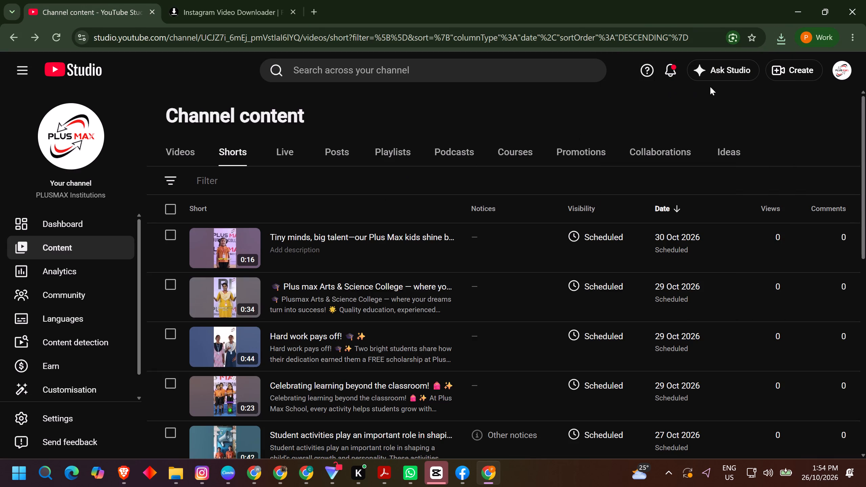
left_click(794, 76)
left_click(778, 95)
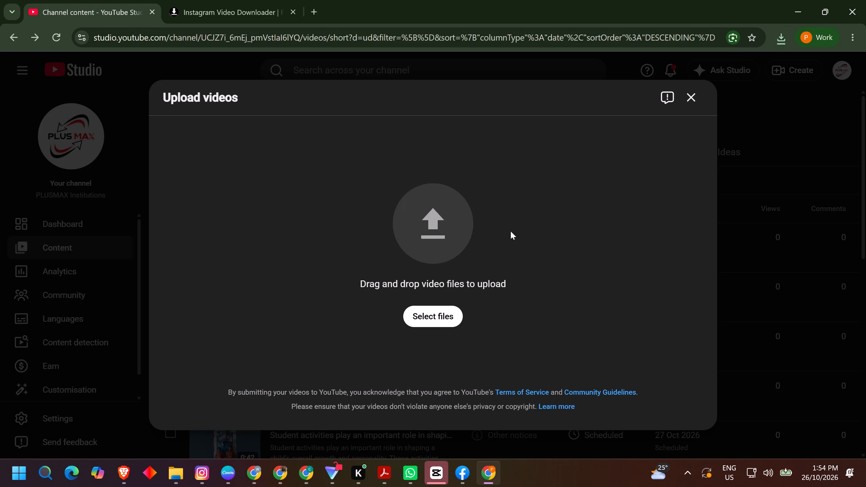
left_click(430, 309)
left_click(154, 141)
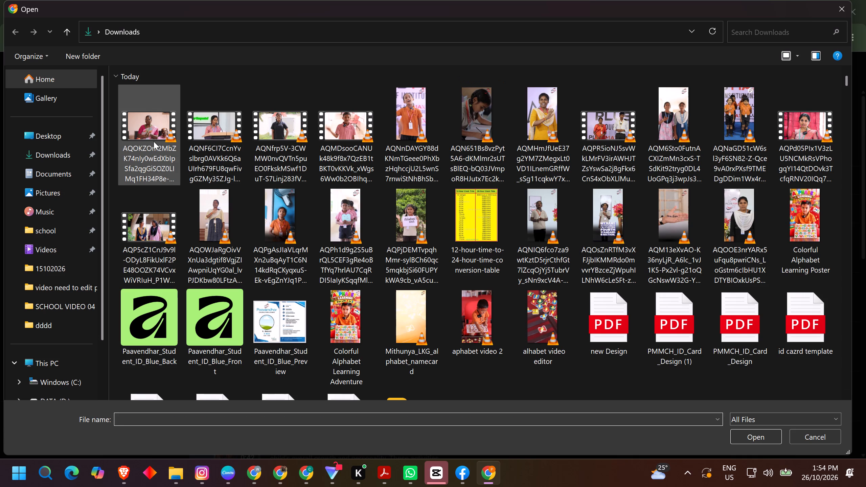
Upload the video file whose name begins with AQOKZOm2MbZK74 from the Downloads folder.
left_click(765, 446)
left_click(767, 431)
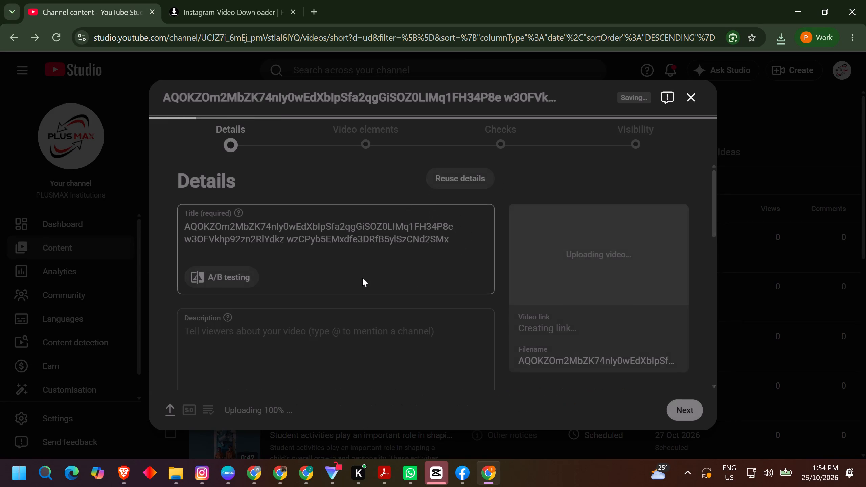
Paste the copied Plus Max Arts & Science College Q&A Game caption as the video's description.
left_click(324, 326)
key("ctrl+v")
Copy the description's first line, "Knowledge, fun, and quick thinking—all in one exciting round!", over the file-name title and continue past the details.
triple_click(327, 330)
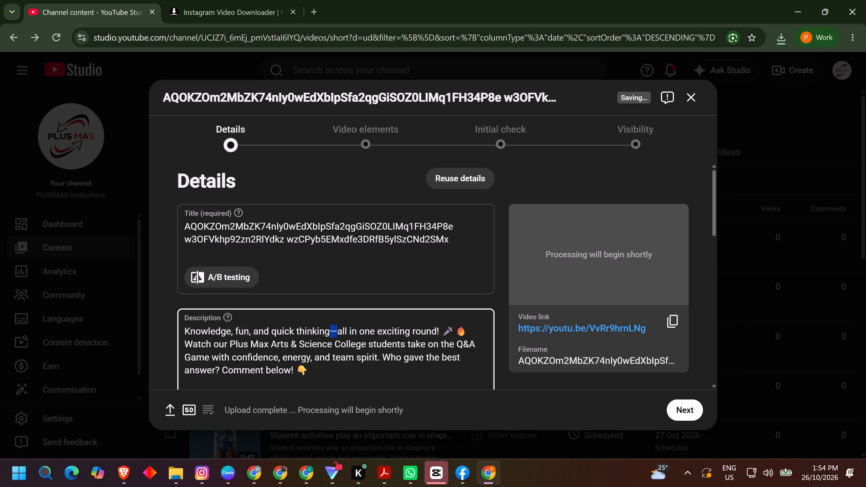
left_click(455, 322)
left_click_drag(476, 328, 58, 268)
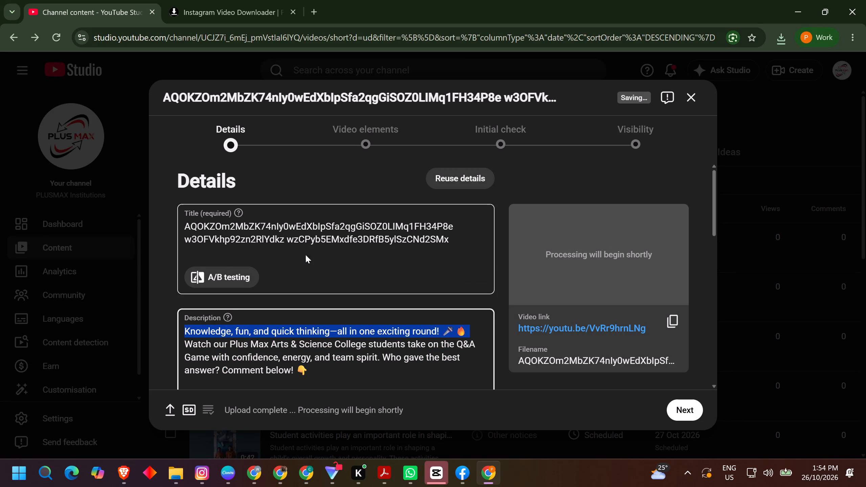
key("ctrl+c")
triple_click(321, 236)
key("ctrl+v")
left_click(687, 406)
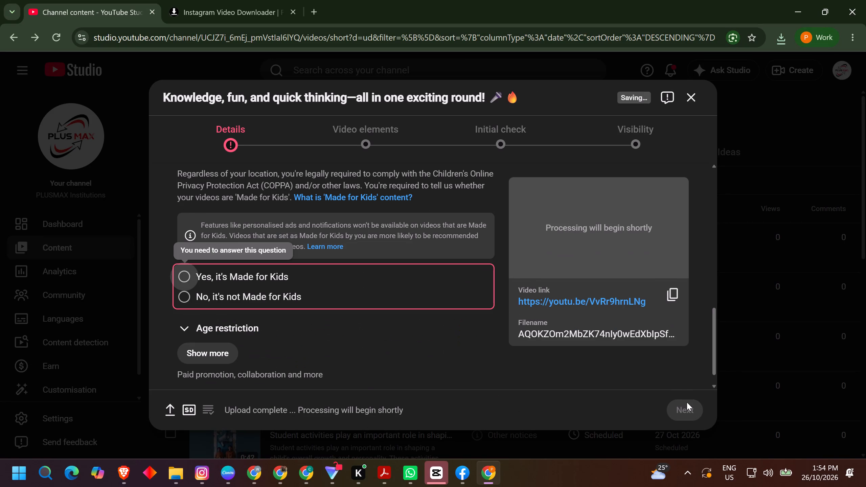
Mark the quick-thinking round video as not made for kids and continue to its visibility settings.
left_click(687, 402)
left_click(211, 280)
left_click(210, 288)
left_click(222, 297)
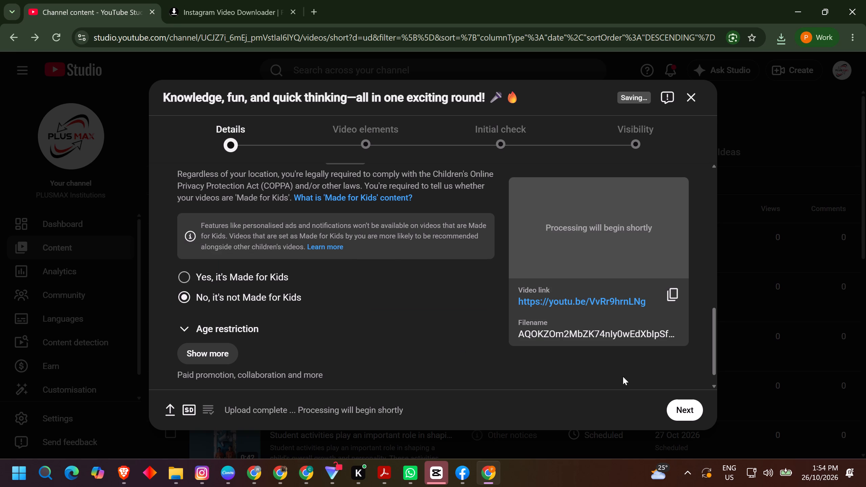
triple_click(681, 404)
Schedule the video for 31 Oct 2026 at 06:00.
scroll(348, 309, "down", 5)
left_click(320, 295)
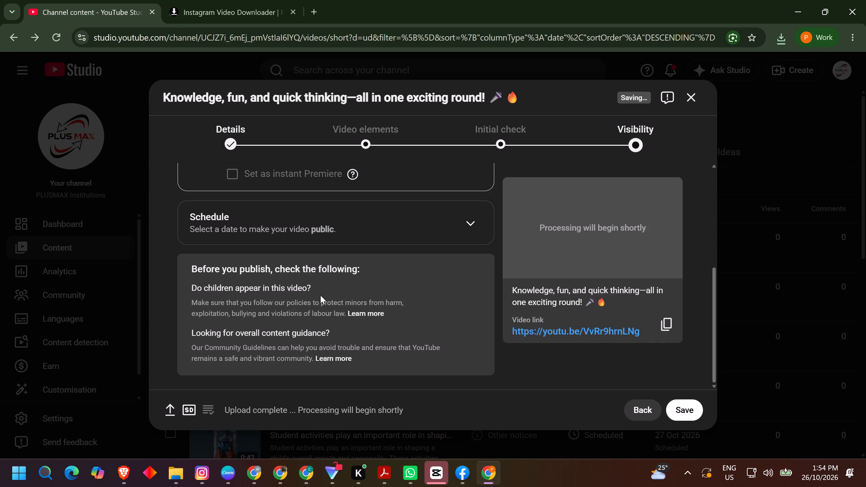
left_click(314, 235)
left_click(222, 180)
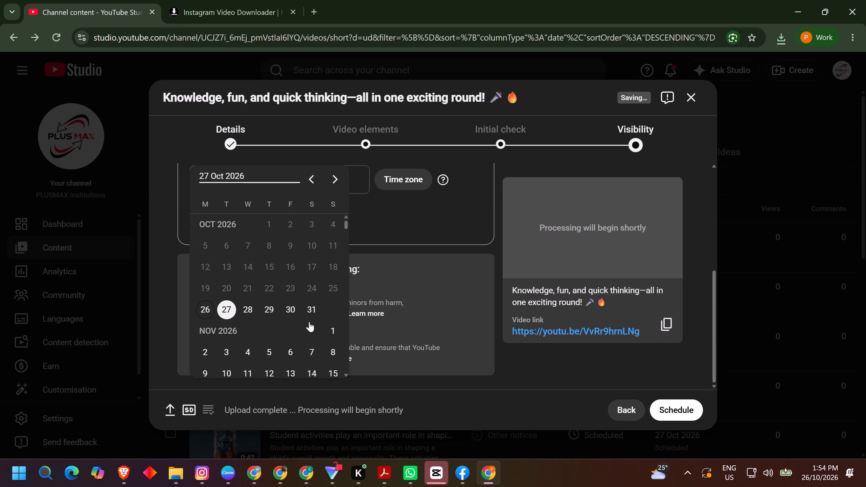
left_click(310, 313)
left_click(304, 180)
scroll(342, 231, "down", 7)
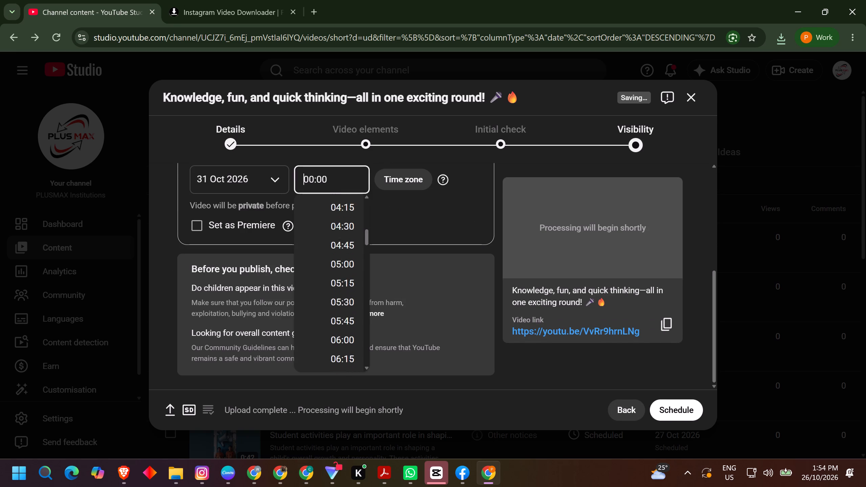
scroll(342, 235, "down", 2)
scroll(348, 256, "up", 2)
left_click(347, 238)
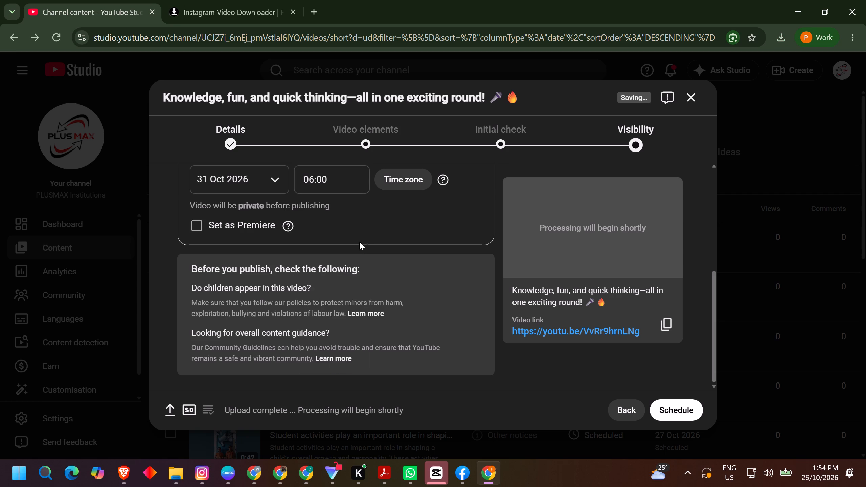
left_click(664, 400)
left_click(668, 416)
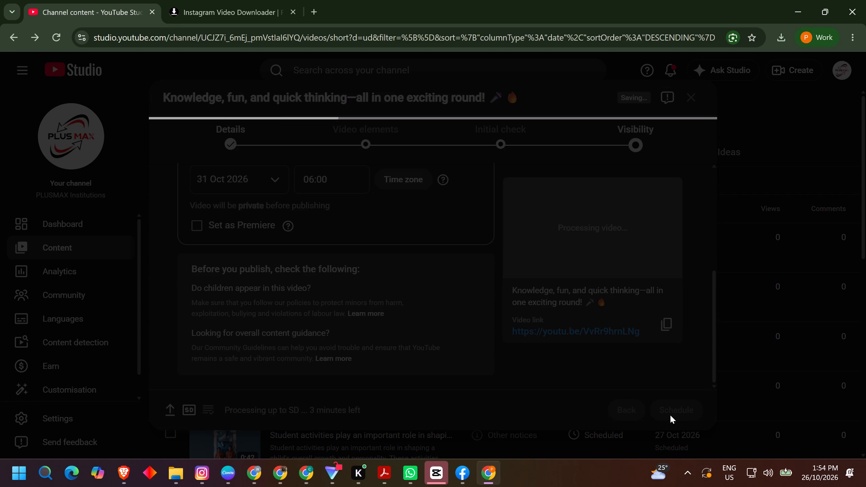
left_click(544, 322)
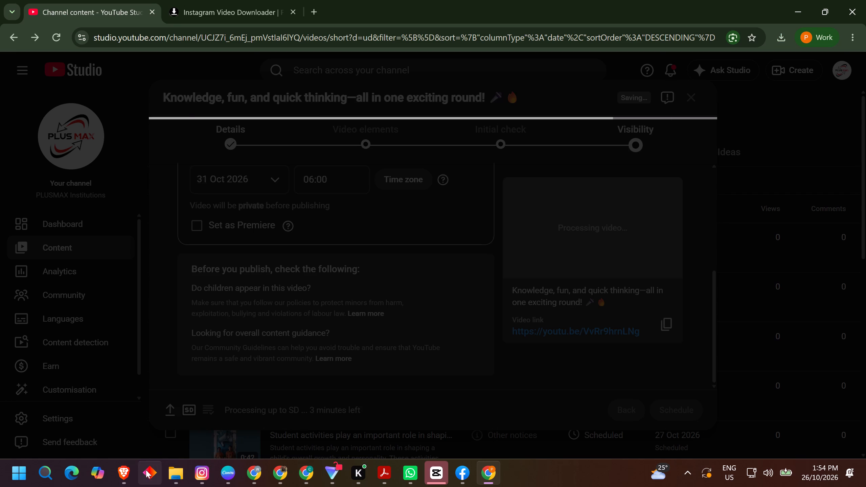
Switch to Instagram, open the student cybersecurity reel from the profile's reels grid and copy its link.
left_click(197, 475)
left_click(821, 163)
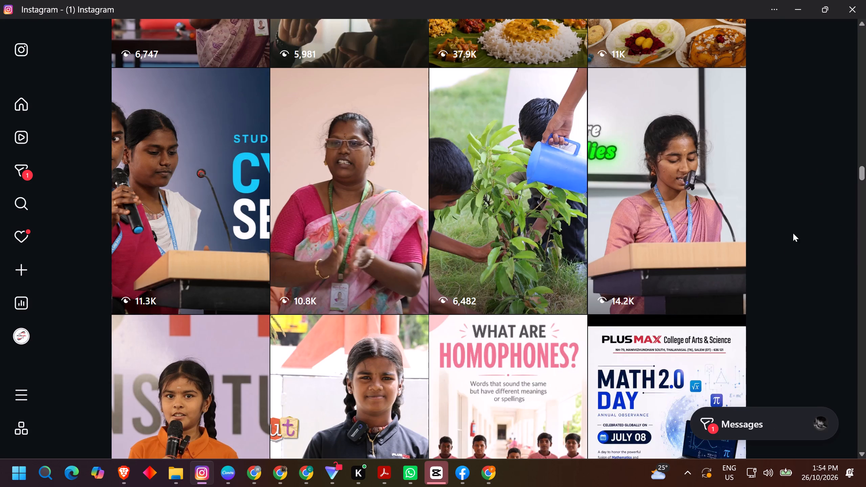
scroll(495, 280, "up", 4)
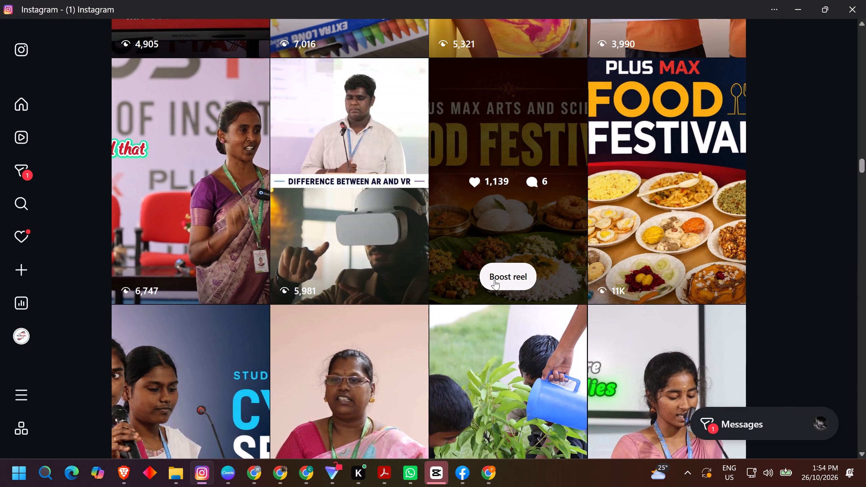
scroll(495, 280, "up", 1)
scroll(495, 280, "down", 3)
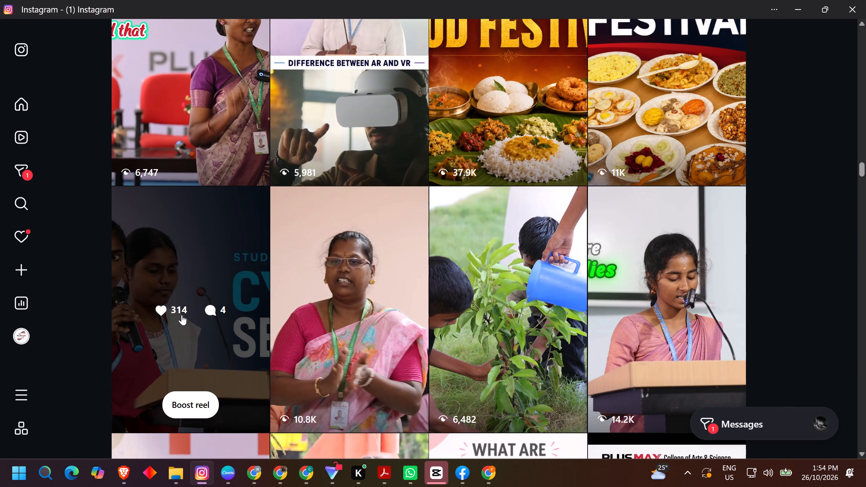
left_click(181, 315)
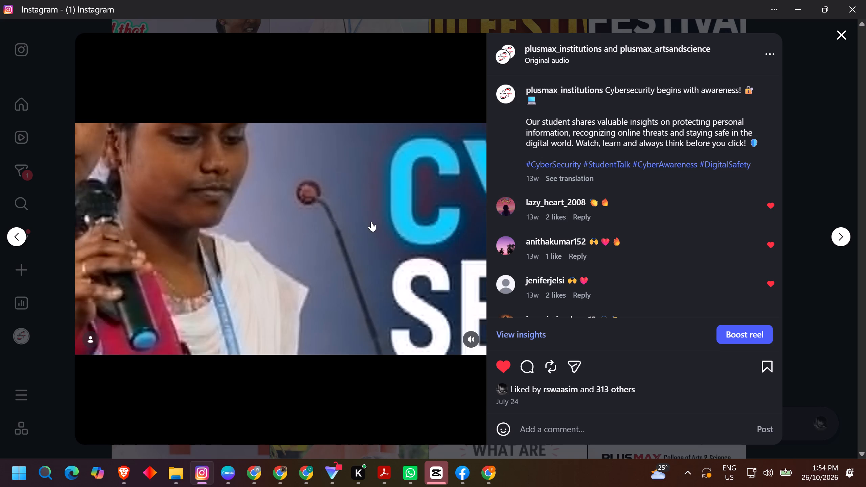
left_click(373, 220)
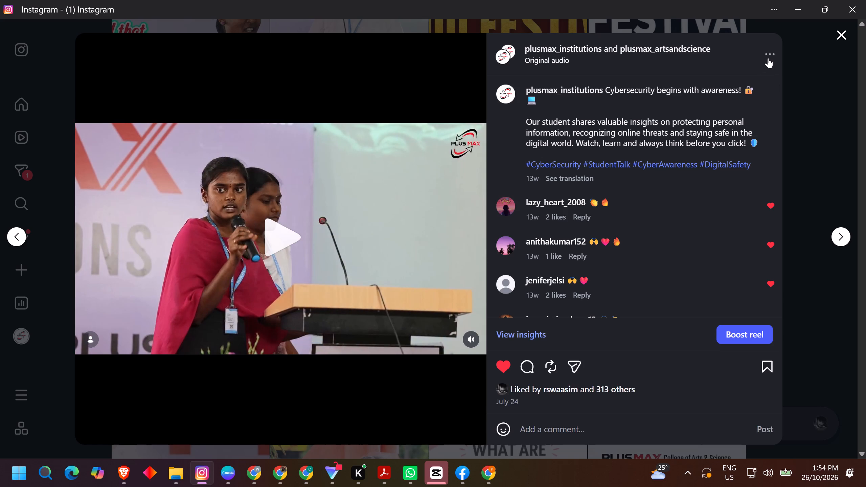
left_click(768, 58)
left_click(453, 280)
Switch back to YouTube Studio and dismiss the dialog of the just-scheduled video.
left_click(495, 486)
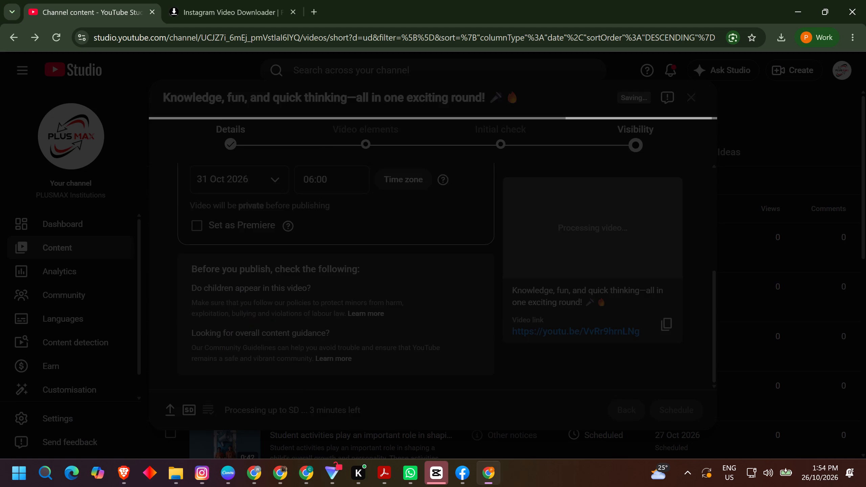
left_click(561, 173)
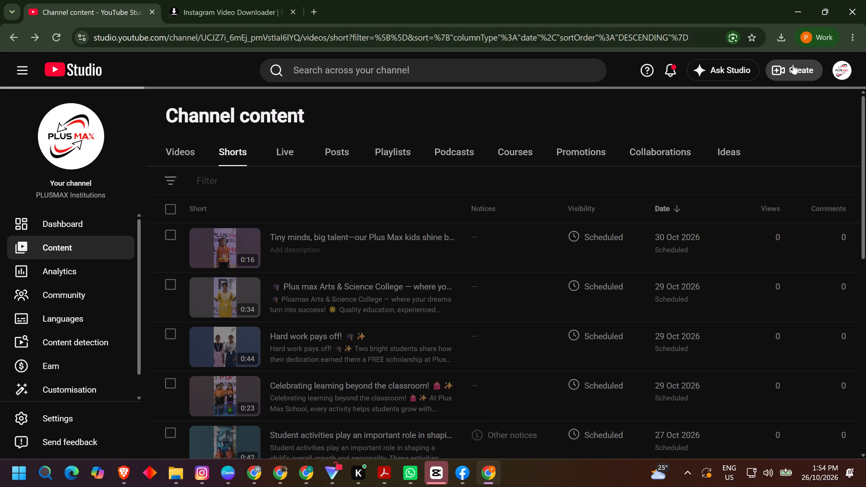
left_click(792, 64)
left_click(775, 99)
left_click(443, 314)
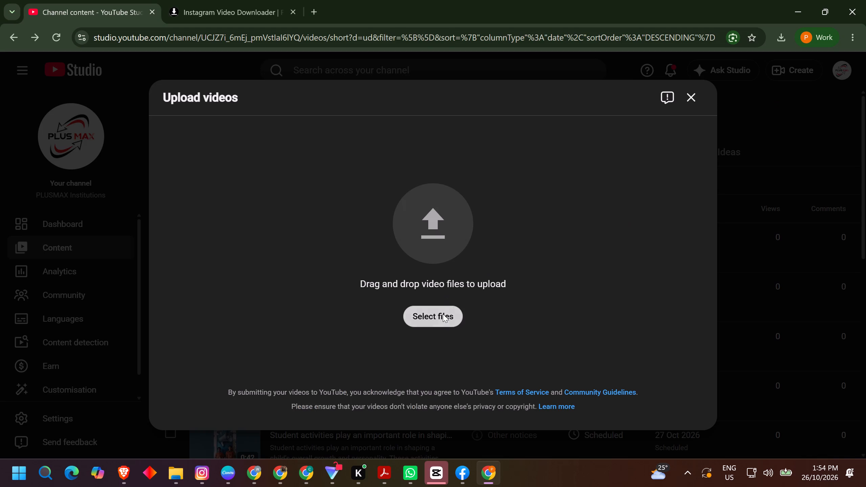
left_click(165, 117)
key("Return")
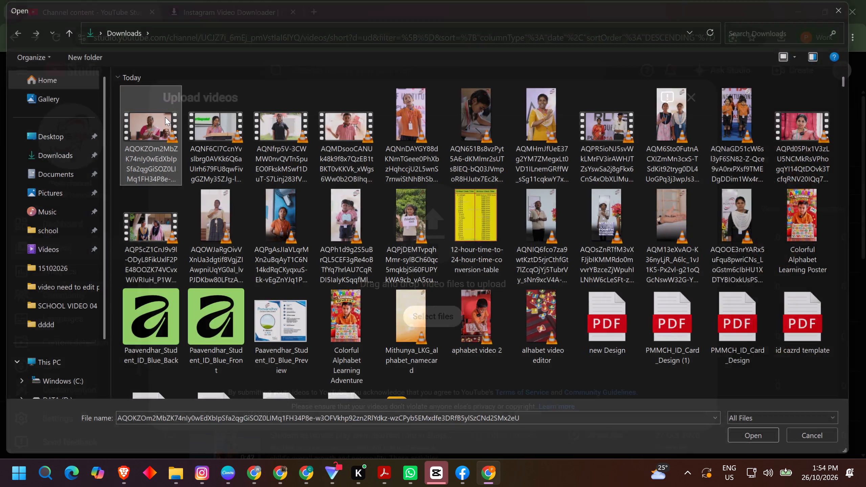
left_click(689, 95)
Fetch the copied cybersecurity reel link in the Instagram Video Downloader and download the video from Server 1.
left_click(242, 0)
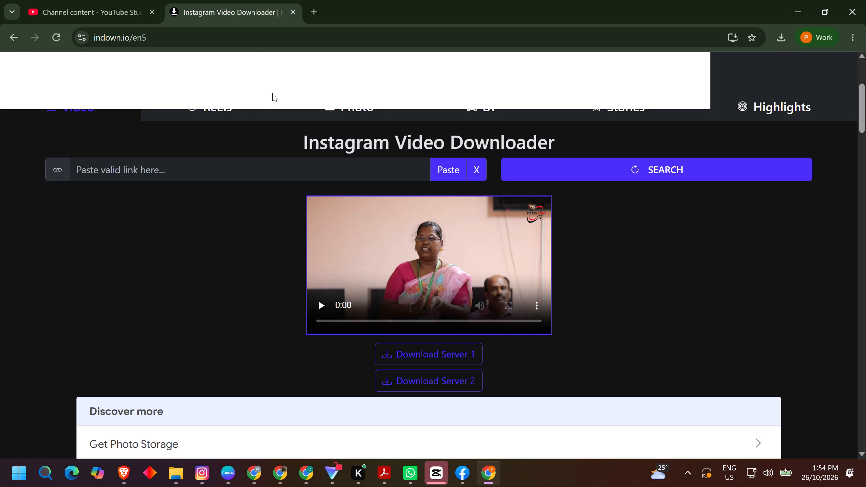
left_click(356, 169)
key("ctrl+v")
left_click(552, 186)
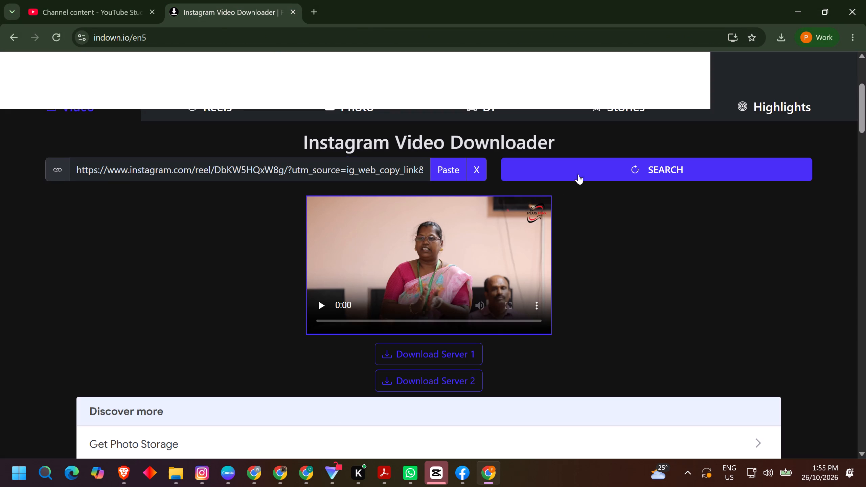
left_click(578, 174)
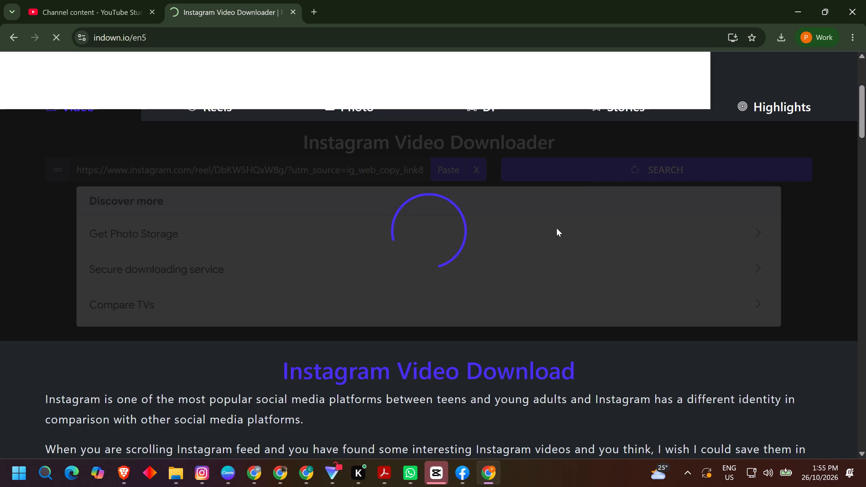
scroll(547, 262, "down", 4)
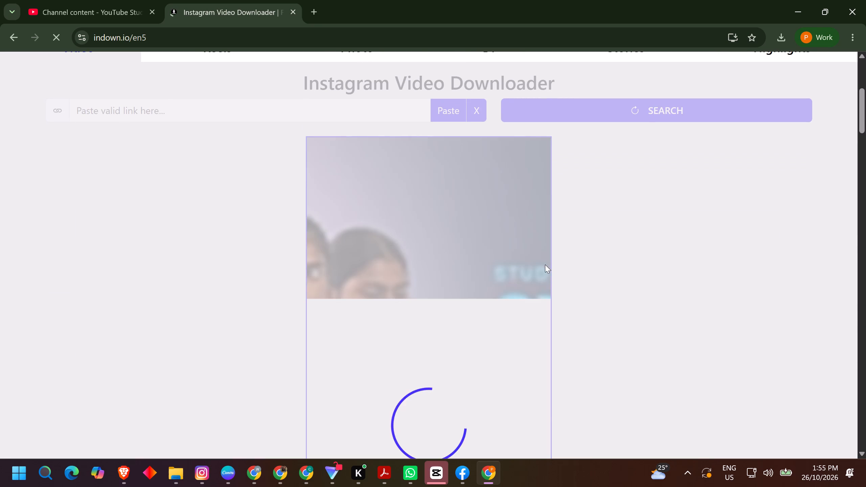
scroll(485, 321, "down", 2)
scroll(421, 414, "down", 2)
left_click(436, 365)
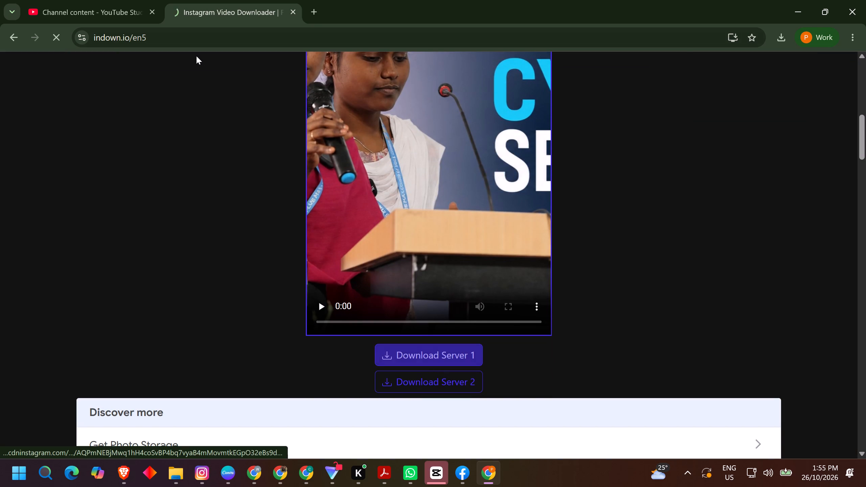
Upload the downloaded video whose name begins with AQPmNEBjMwq1hH4co from the Downloads folder to YouTube Studio.
left_click(134, 0)
left_click(470, 296)
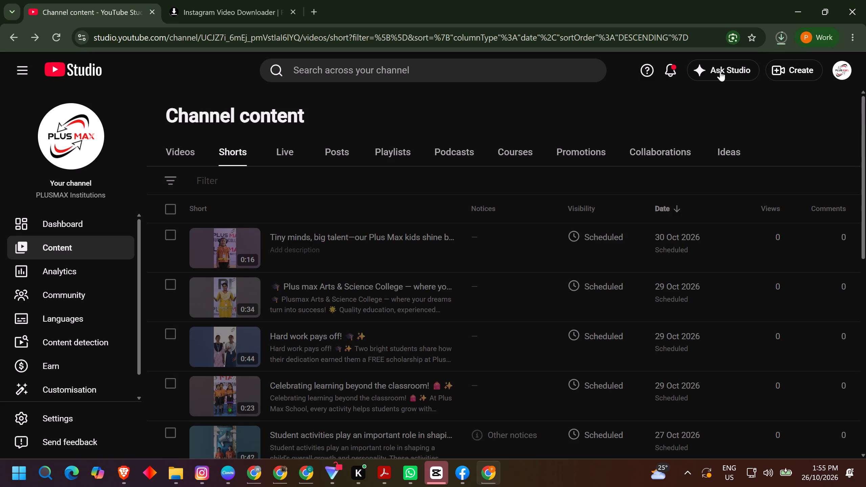
left_click(777, 72)
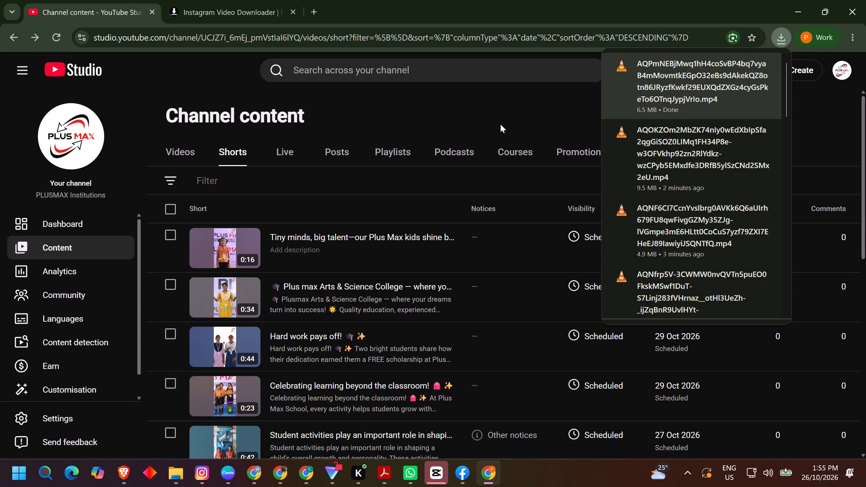
left_click_drag(497, 116, 501, 116)
left_click(799, 67)
left_click(770, 99)
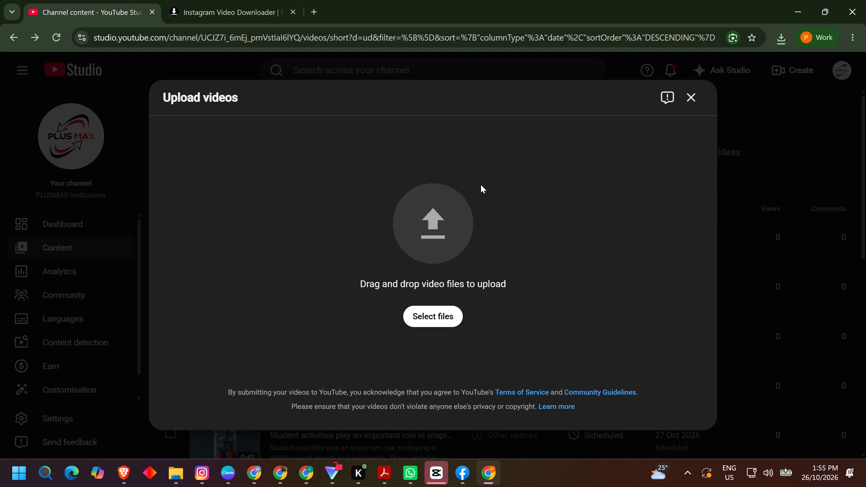
left_click(438, 325)
left_click(147, 113)
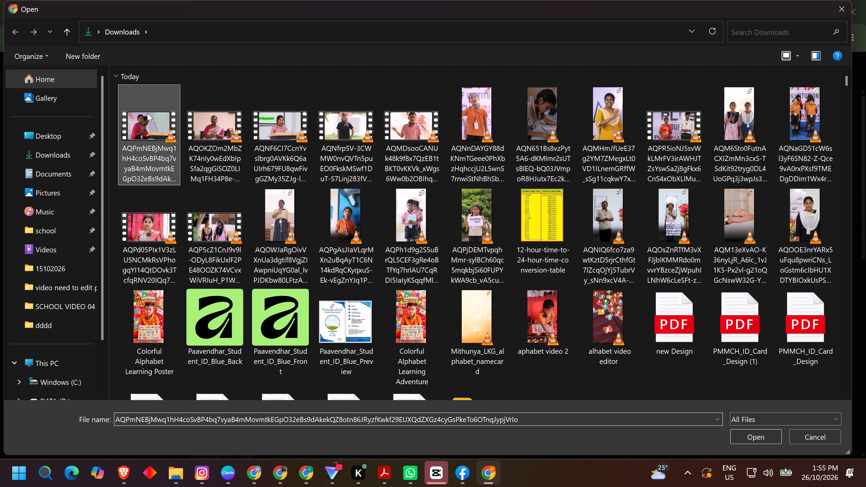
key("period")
key("Return")
Copy the cybersecurity reel's Instagram caption into the YouTube video's description and remove the trailing "13w".
left_click(193, 485)
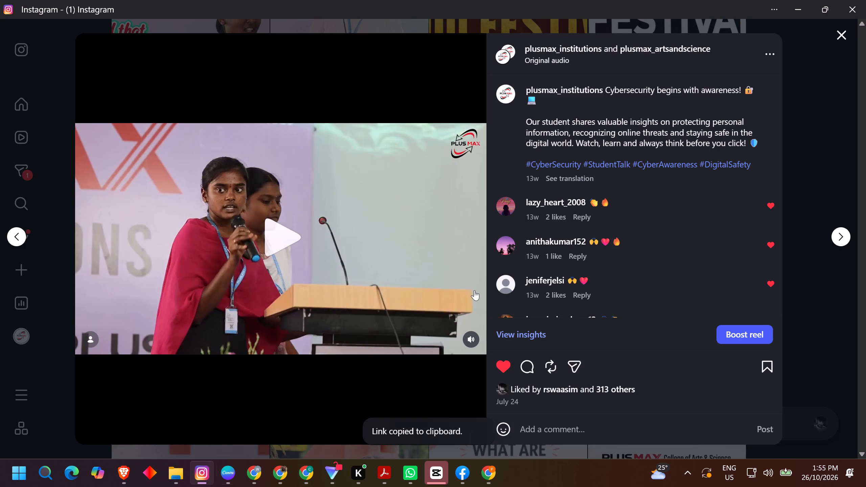
left_click_drag(606, 91, 768, 170)
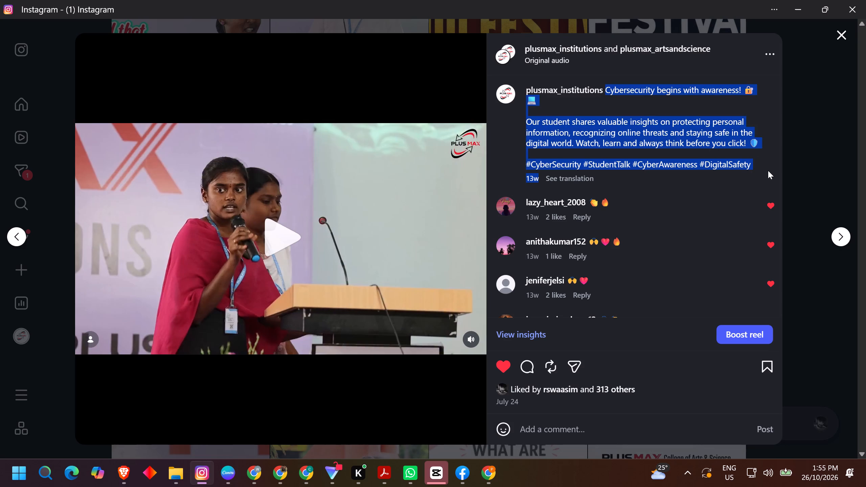
key("ctrl+c")
left_click(494, 484)
left_click(389, 338)
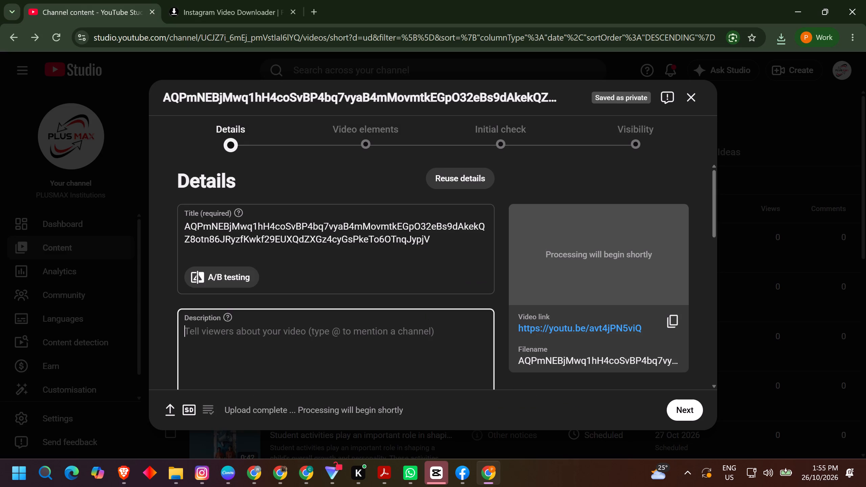
key("ctrl+v")
scroll(369, 364, "down", 5)
scroll(366, 331, "up", 2)
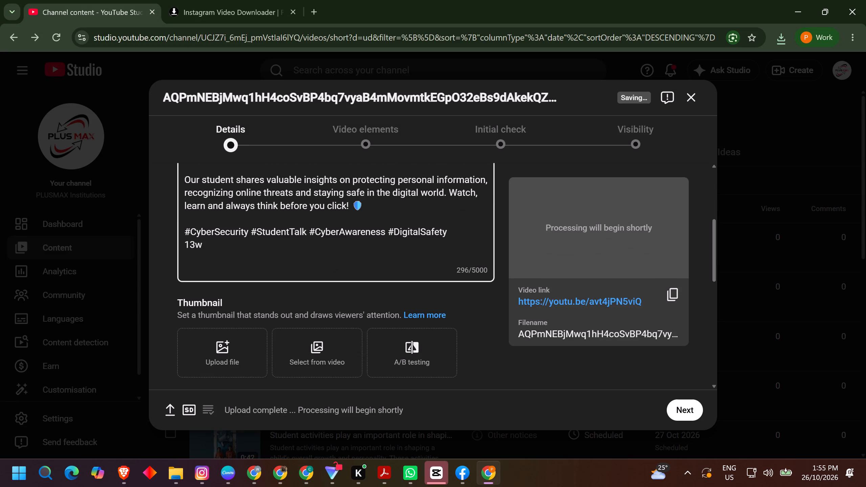
key("BackSpace")
key("BackSpace")
key("BackSpace")
key("BackSpace")
Copy the description's first line, "Cybersecurity begins with awareness!" with its emojis, over the file-name title.
scroll(345, 304, "up", 2)
triple_click(337, 269)
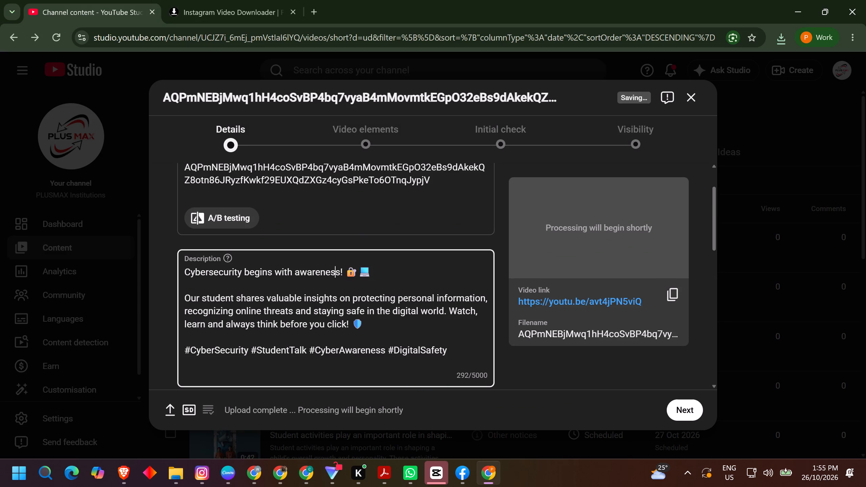
key("ctrl+c")
triple_click(387, 175)
key("ctrl+v")
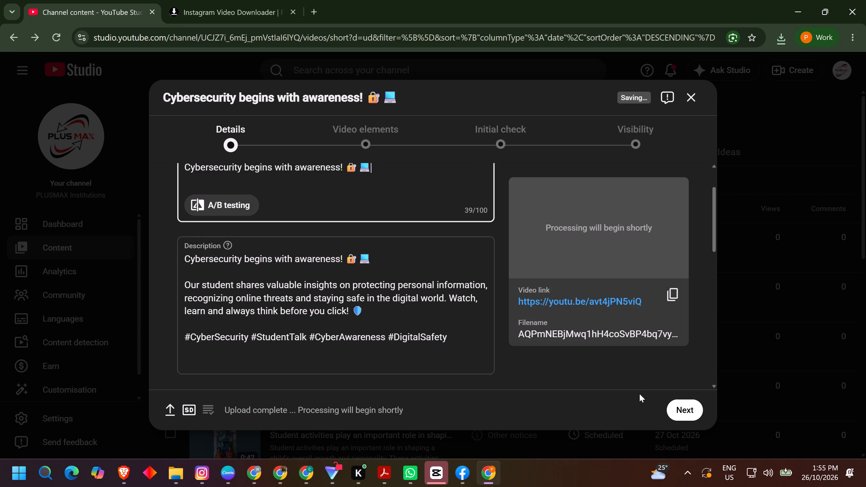
Mark the cybersecurity video as not made for kids and continue to its visibility settings.
double_click(692, 415)
left_click_drag(224, 312, 224, 308)
left_click(224, 304)
left_click(232, 298)
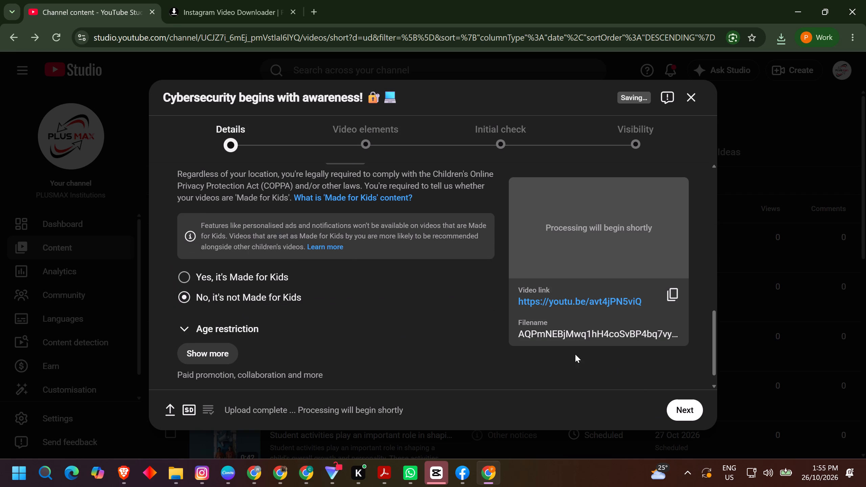
triple_click(684, 402)
Schedule the cybersecurity video for 31 Oct 2026 at 09:00.
scroll(345, 338, "down", 5)
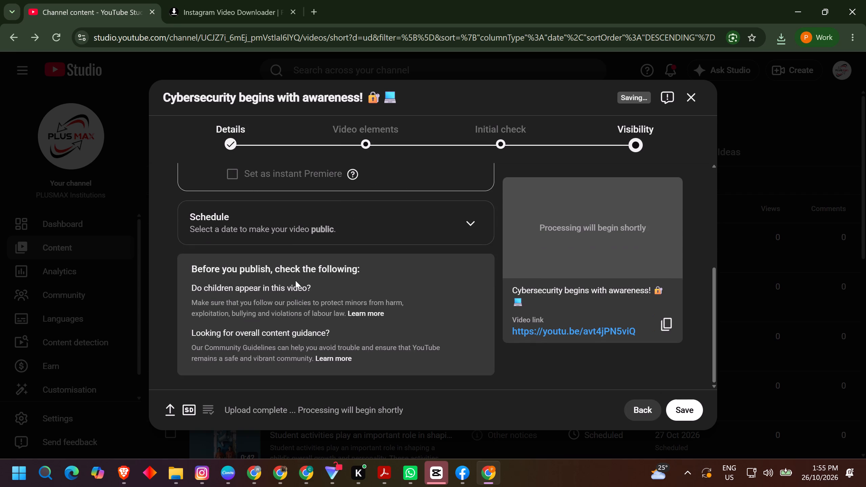
left_click(295, 200)
left_click(316, 247)
left_click(332, 234)
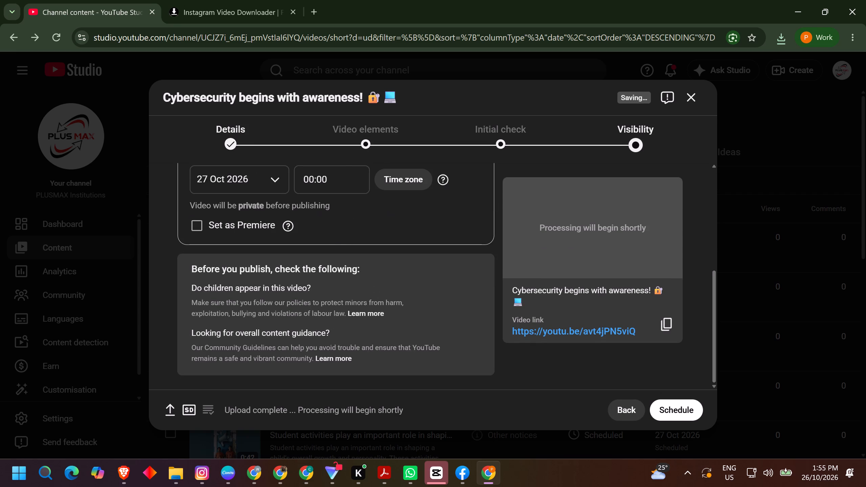
left_click(255, 189)
left_click(310, 317)
left_click(338, 181)
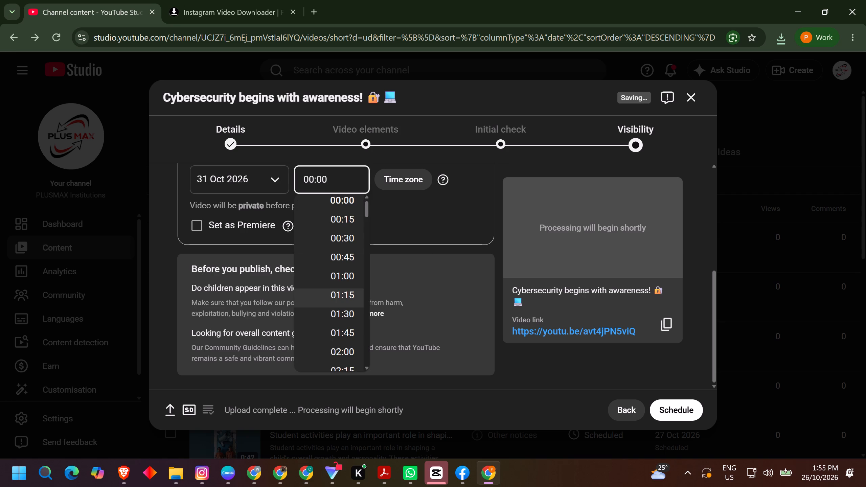
scroll(349, 292, "down", 17)
scroll(348, 303, "up", 3)
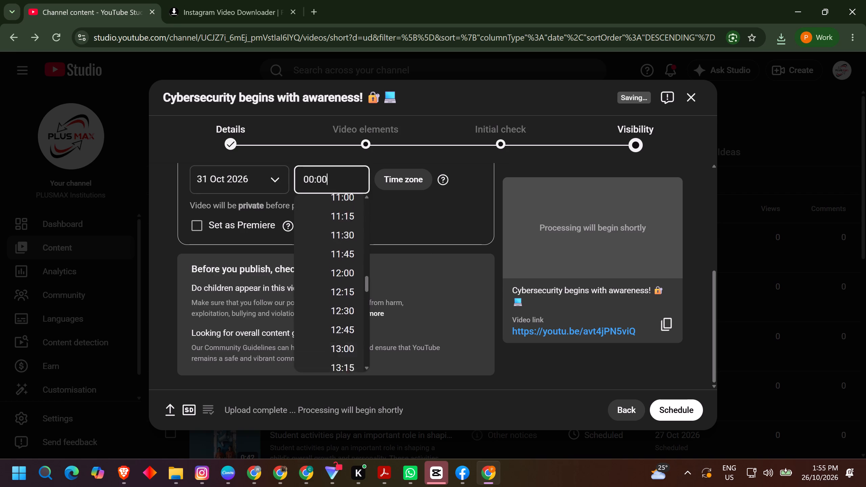
scroll(348, 303, "up", 3)
left_click(333, 228)
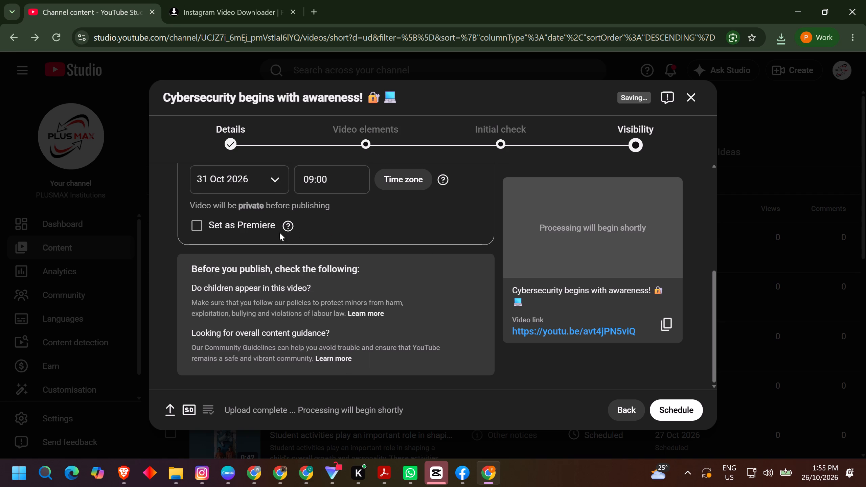
left_click(689, 413)
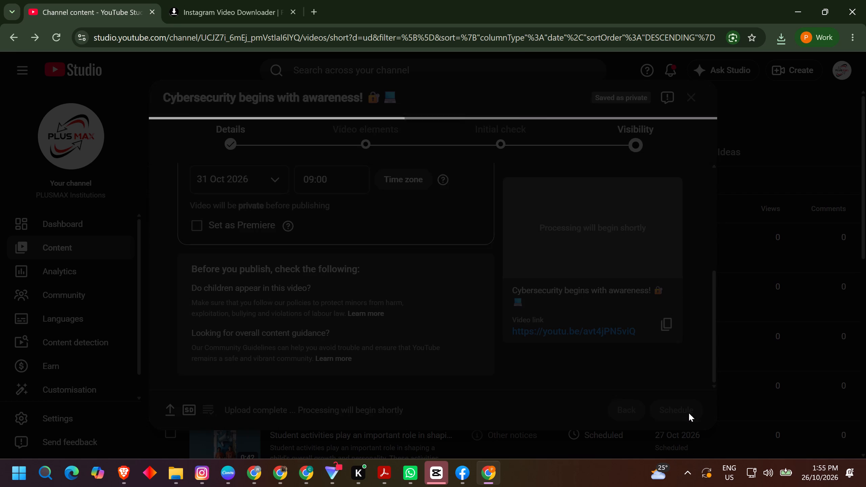
left_click(525, 320)
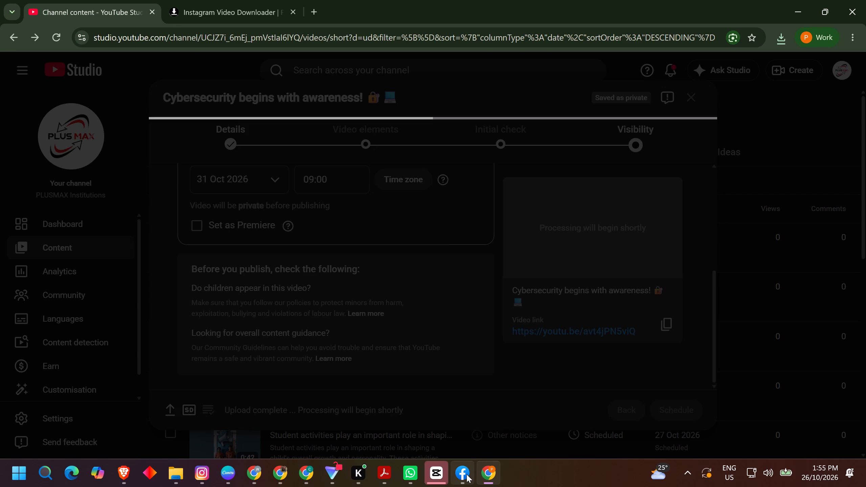
Switch to Facebook and create a reel from the downloaded cybersecurity video, captioned "Cybersecurity begins with awareness!" with its emojis.
left_click(466, 474)
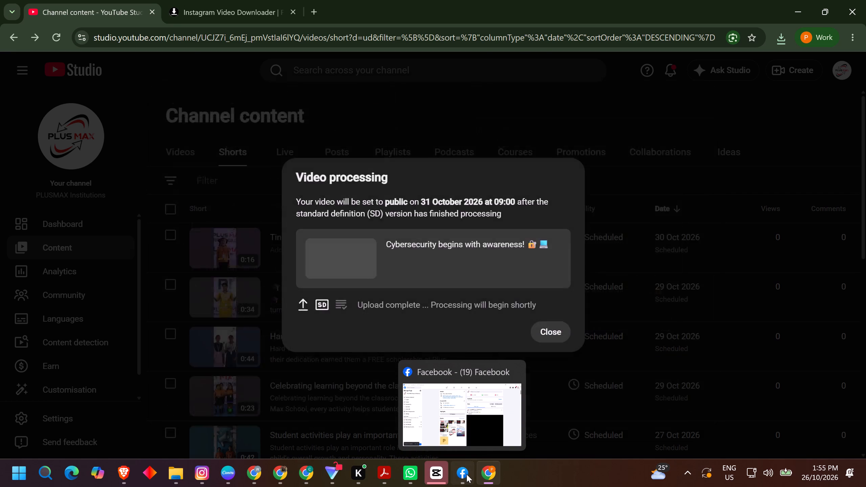
scroll(599, 245, "up", 1)
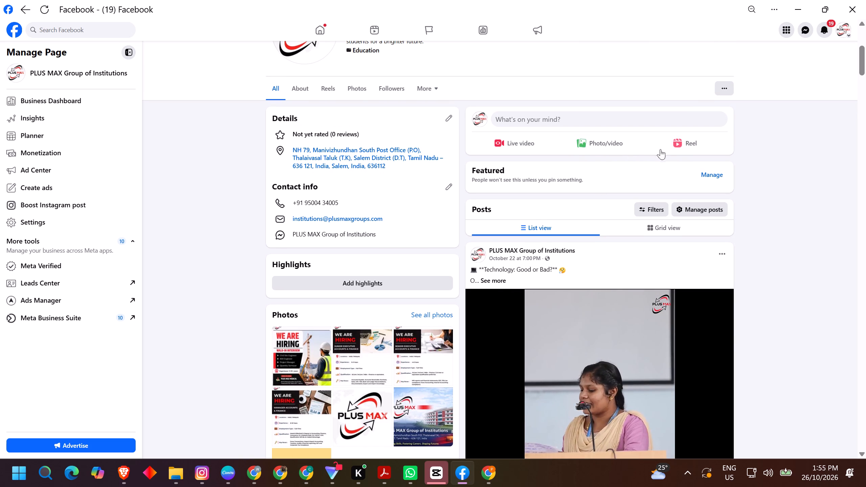
left_click(667, 145)
left_click(153, 123)
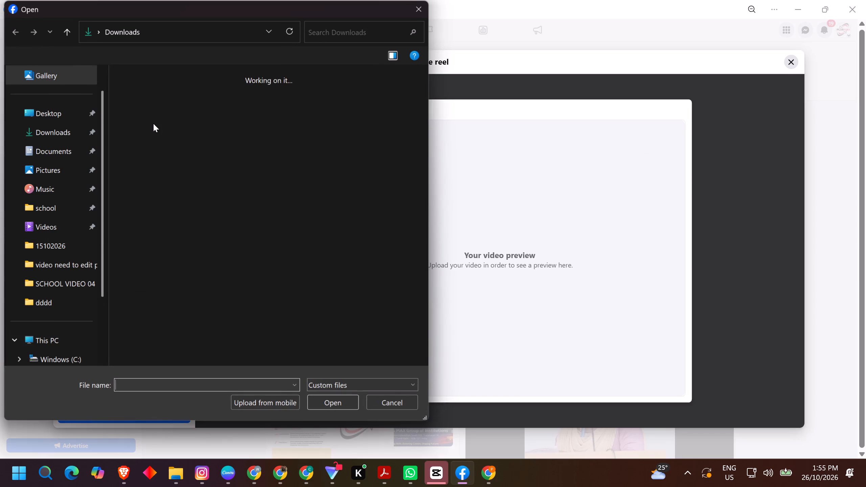
left_click(153, 123)
key("Return")
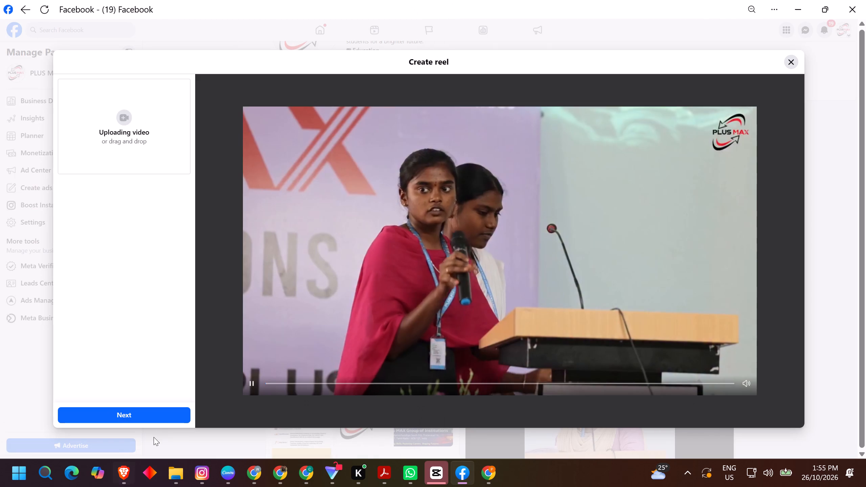
double_click(167, 415)
key("ctrl+v")
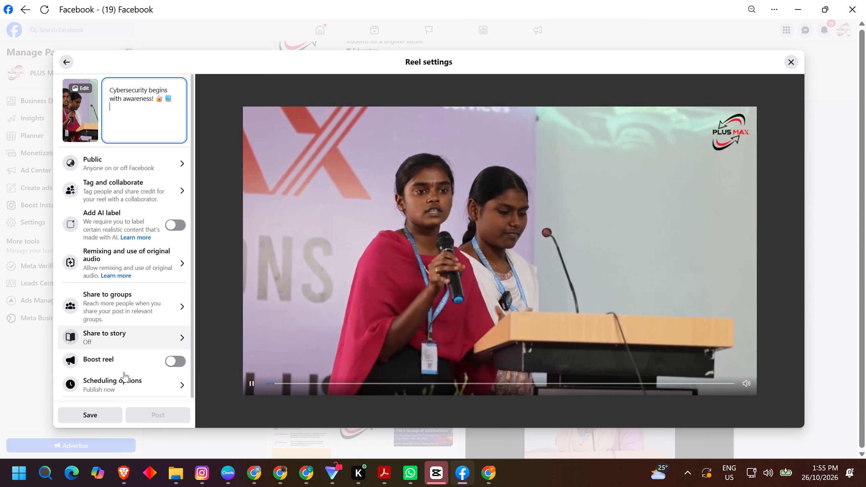
Schedule the Facebook cybersecurity reel for Oct 31, 2026 at 6:00 AM.
scroll(123, 375, "down", 4)
left_click(120, 382)
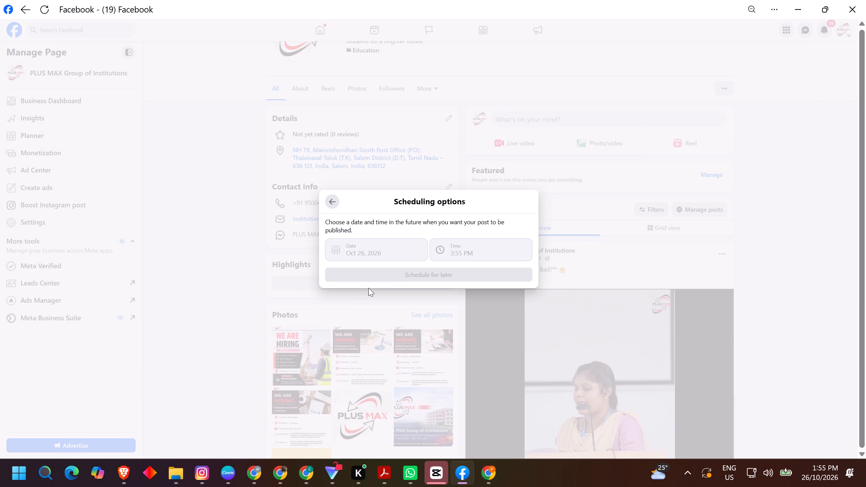
left_click(368, 259)
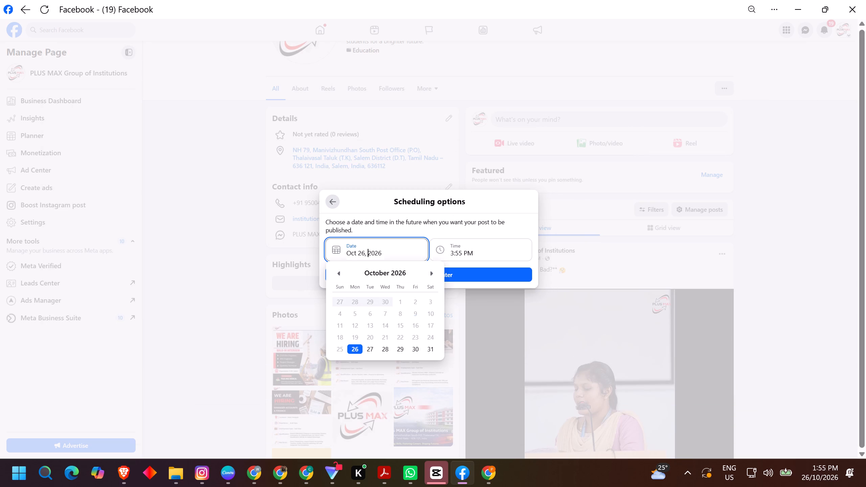
left_click(426, 350)
left_click(455, 249)
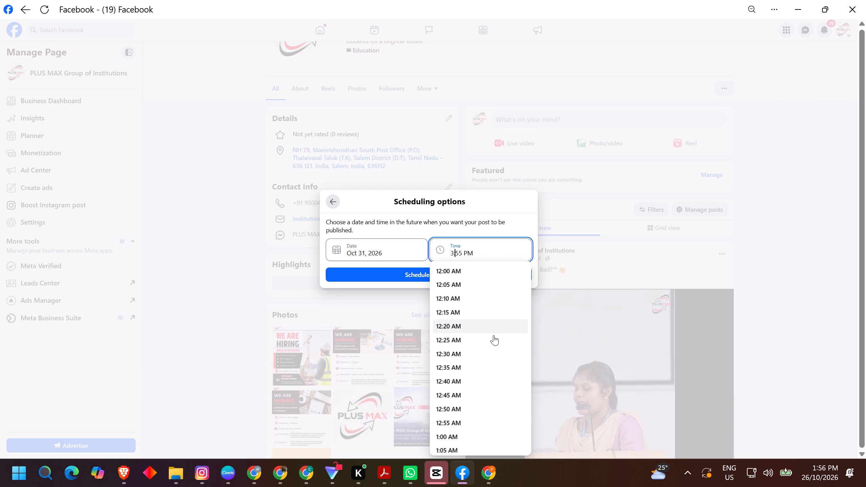
key("BackSpace")
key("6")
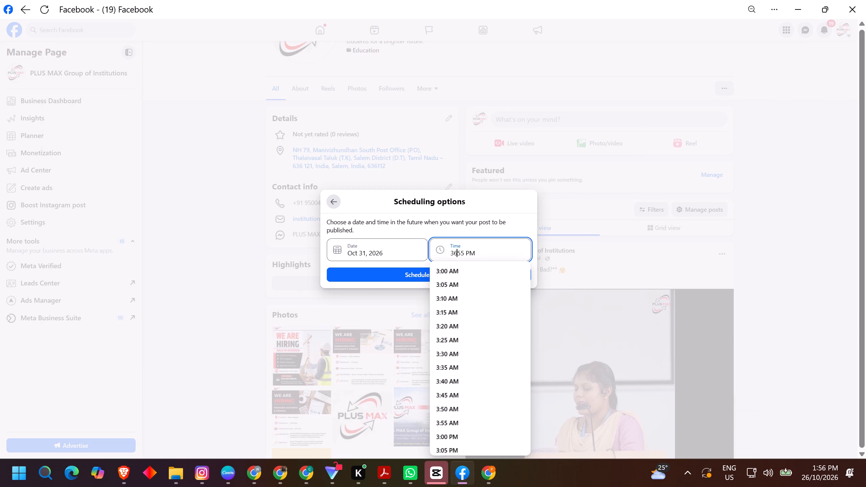
left_click(479, 252)
key("BackSpace")
key("BackSpace")
key("BackSpace")
key("BackSpace")
key("BackSpace")
key("BackSpace")
key("BackSpace")
key("BackSpace")
key("BackSpace")
key("BackSpace")
key("BackSpace")
key("BackSpace")
key("BackSpace")
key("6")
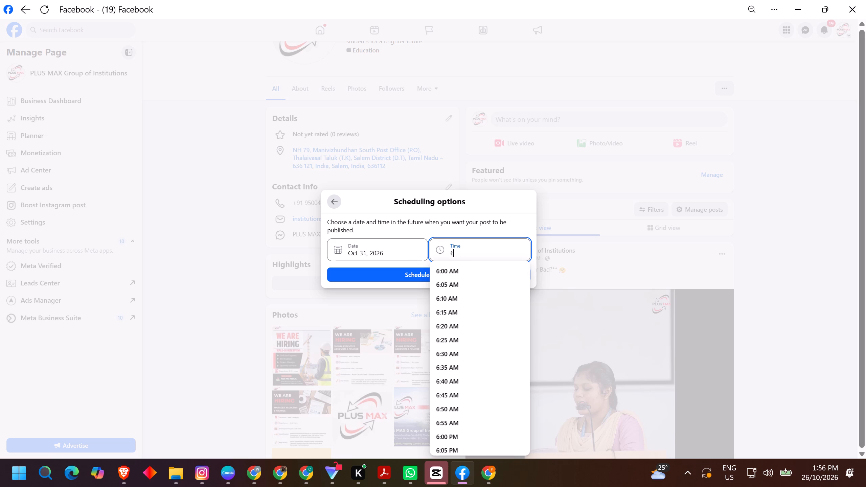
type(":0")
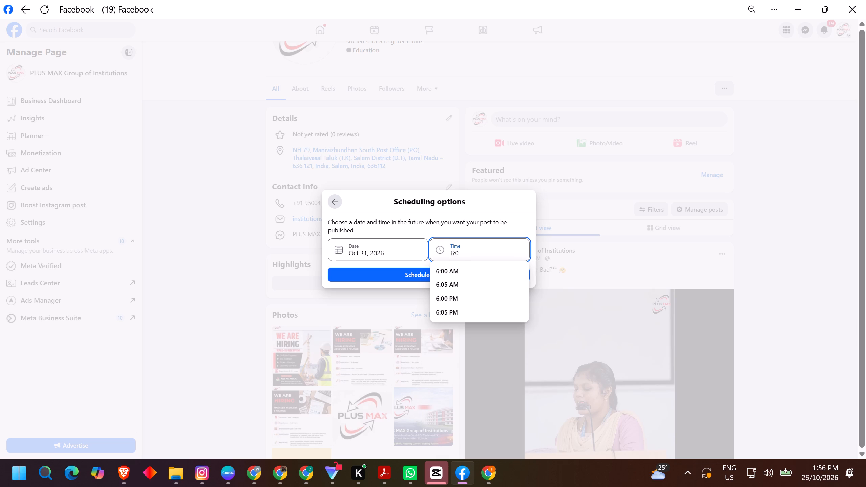
double_click(457, 275)
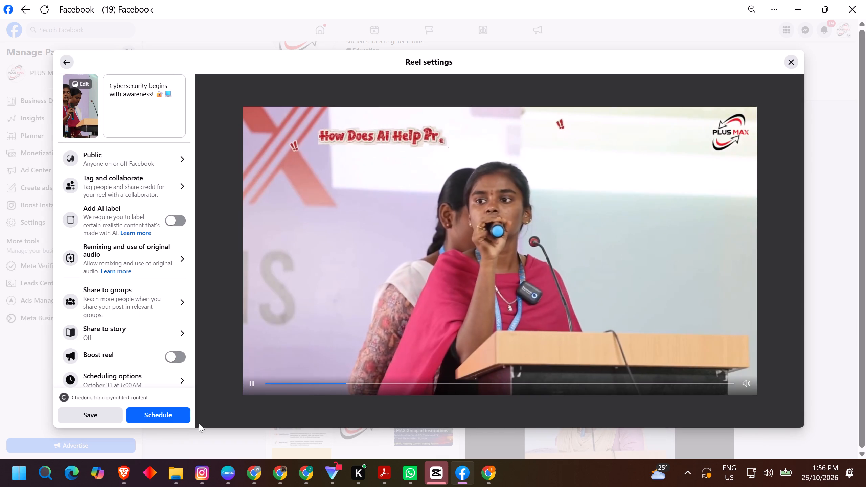
left_click(163, 414)
Switch to Instagram, open the "Difference between AR and VR" reel from the reels grid and copy its link.
left_click(120, 472)
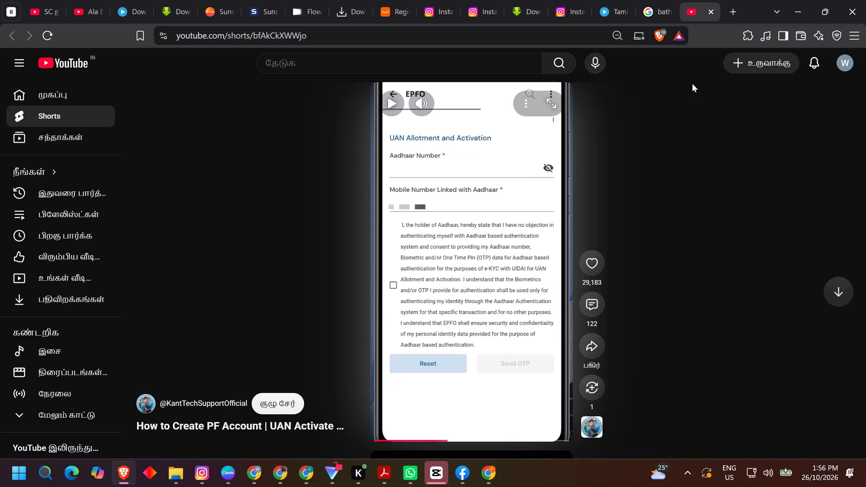
left_click(193, 482)
left_click(814, 132)
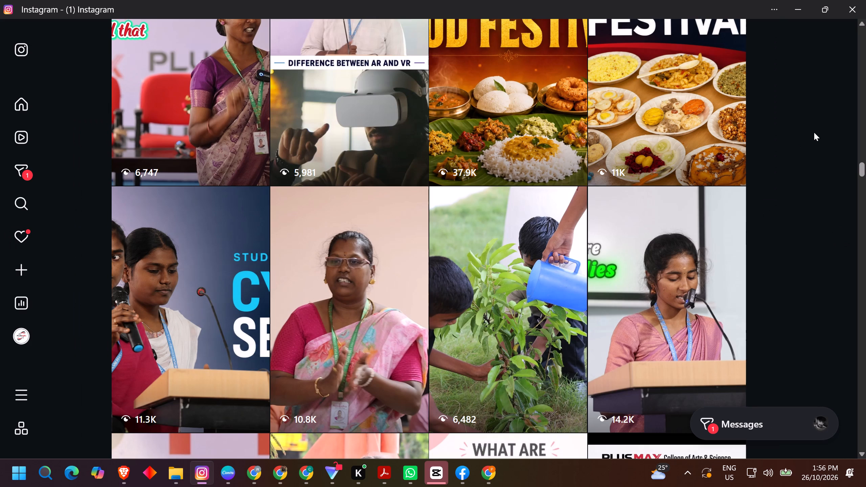
scroll(785, 271, "up", 4)
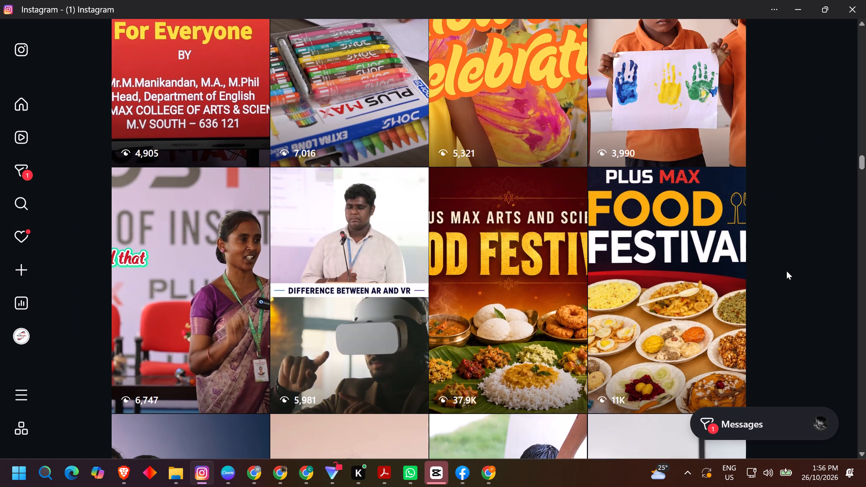
left_click(344, 321)
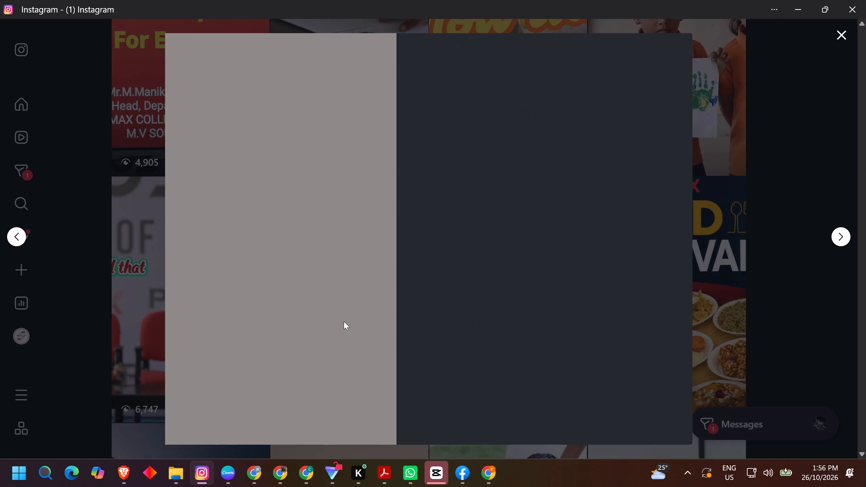
left_click(338, 258)
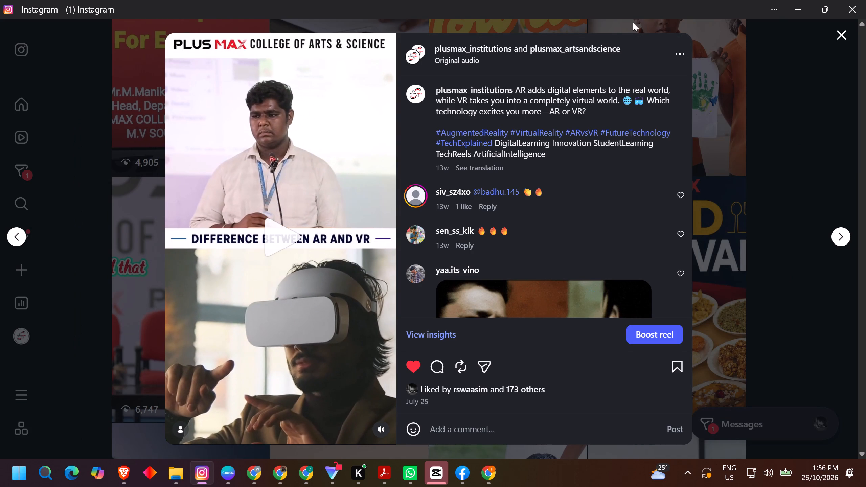
left_click(682, 51)
left_click(424, 279)
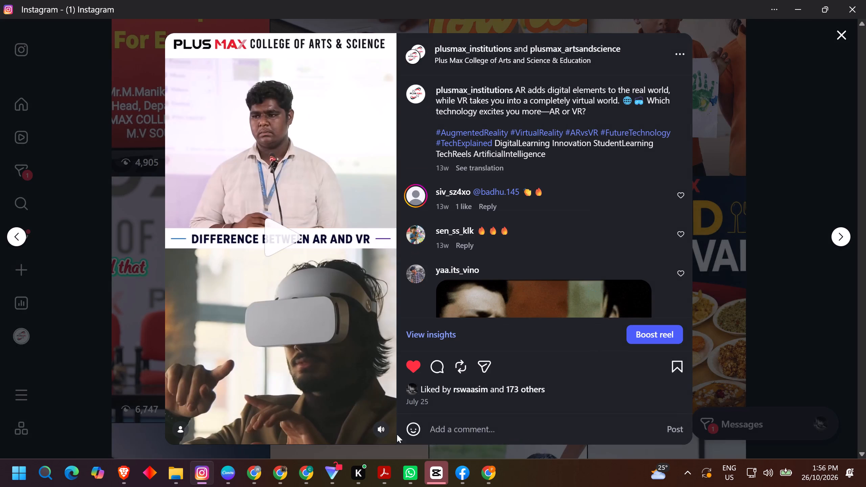
Switch to Chrome and download the AR and VR reel from its copied link with the indown.io Instagram Video Downloader.
left_click(499, 477)
left_click(191, 10)
scroll(571, 253, "up", 7)
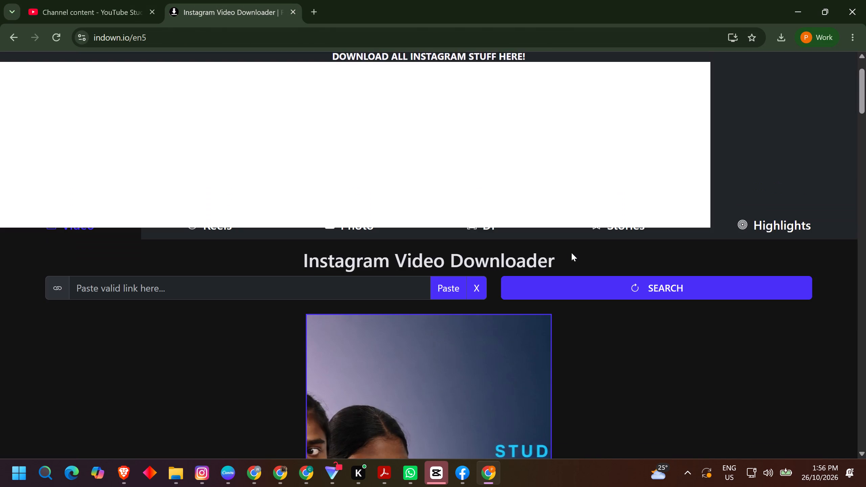
left_click(388, 278)
key("ctrl+v")
left_click(460, 284)
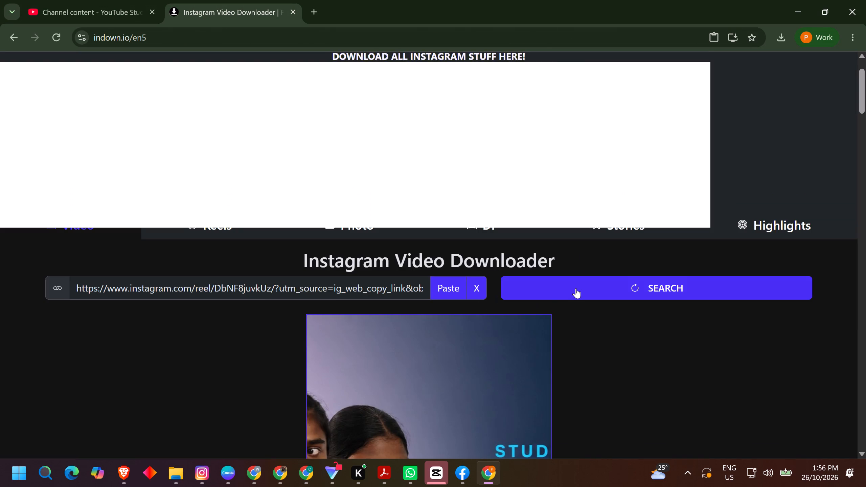
left_click(576, 288)
scroll(497, 258, "down", 4)
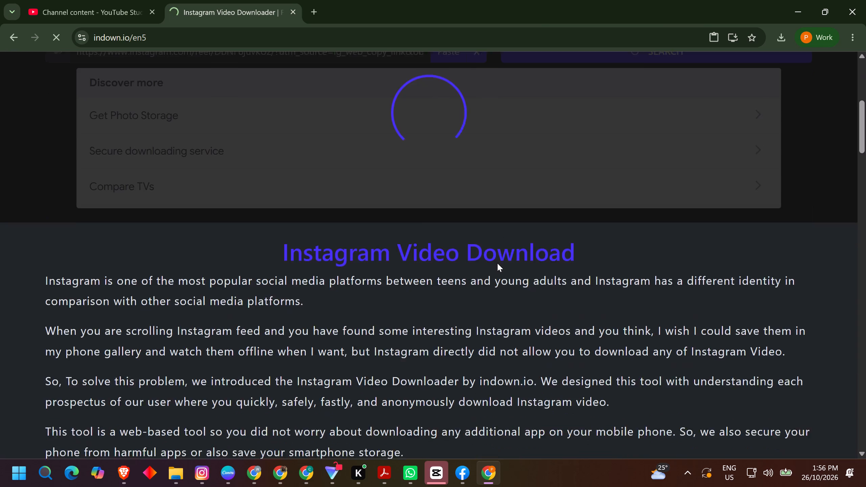
scroll(515, 319, "down", 2)
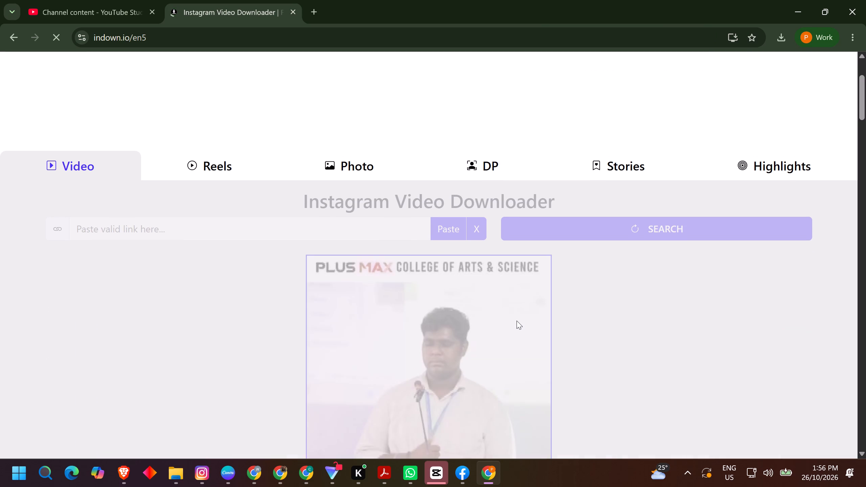
scroll(515, 324, "down", 5)
left_click(431, 414)
Dismiss the processing notice in YouTube Studio and upload the newly downloaded AR and VR video from the Downloads folder.
left_click(77, 0)
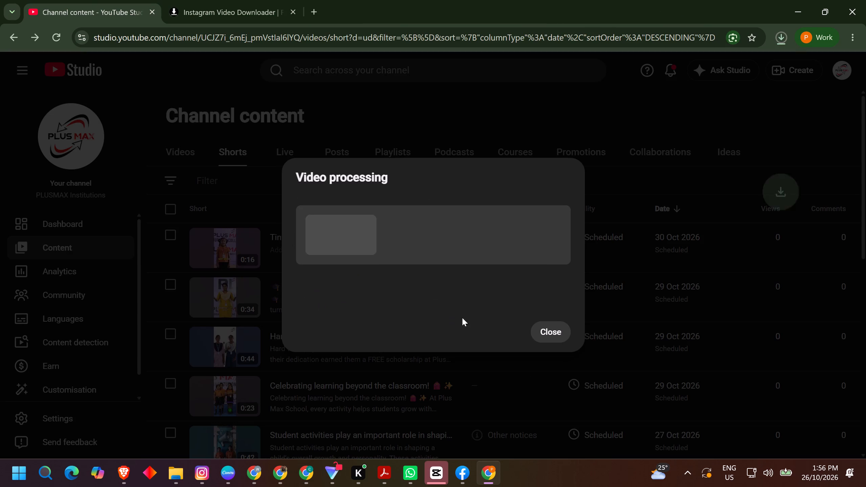
left_click(541, 335)
left_click(793, 66)
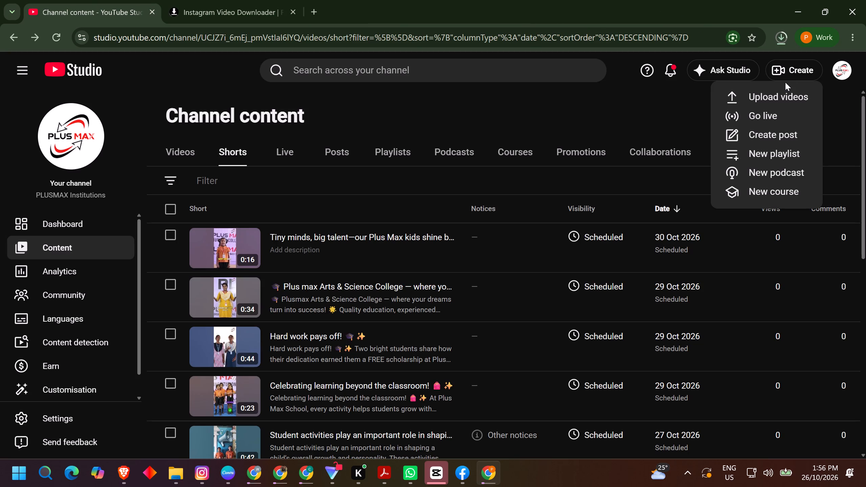
left_click(783, 90)
left_click(438, 311)
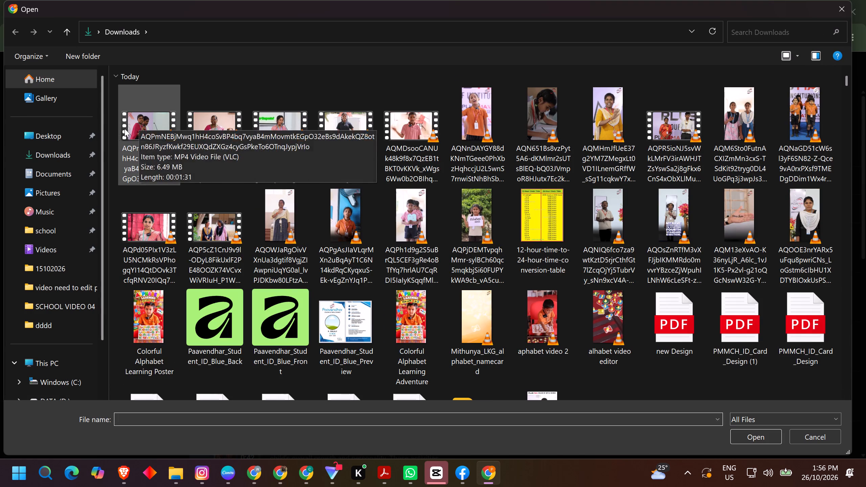
scroll(410, 232, "down", 2)
scroll(518, 264, "up", 3)
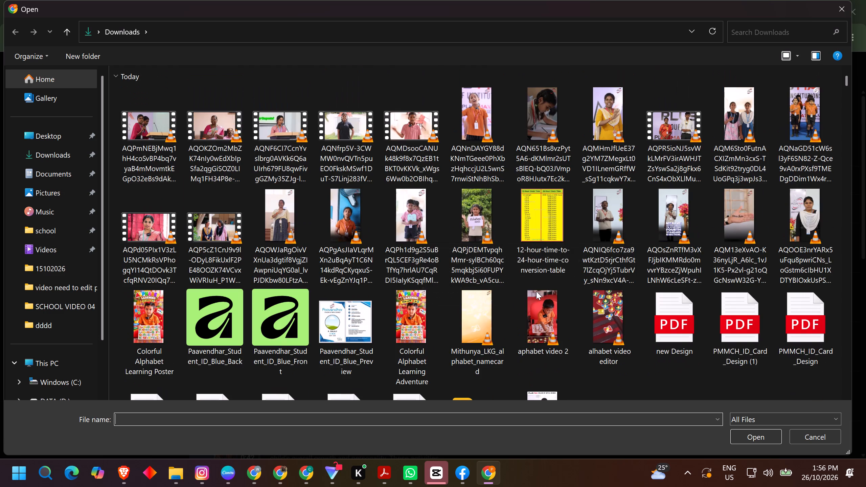
scroll(539, 303, "down", 1)
left_click(544, 242)
key("Return")
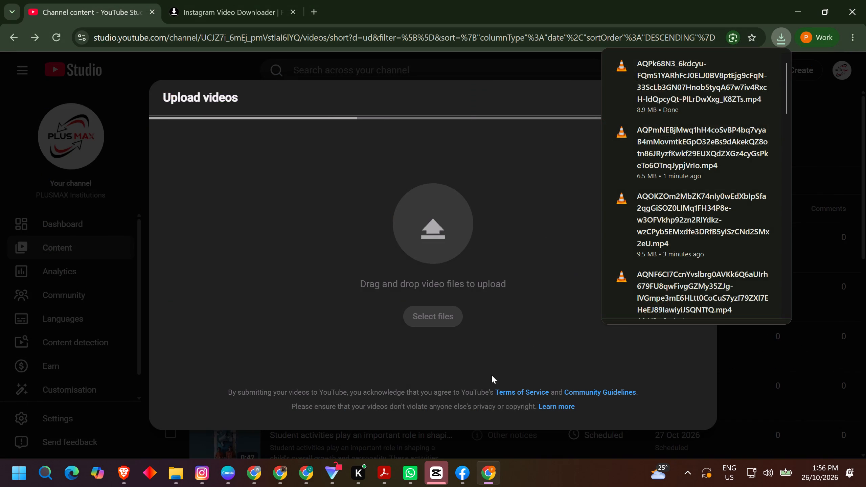
Copy the AR and VR reel's full caption from Instagram into the description of the uploading video in YouTube Studio.
left_click(210, 473)
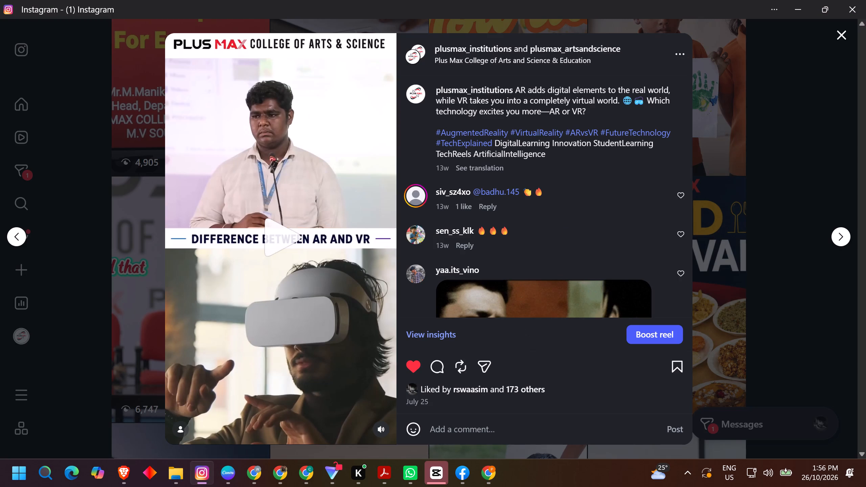
left_click_drag(516, 89, 558, 158)
key("ctrl+c")
left_click(497, 486)
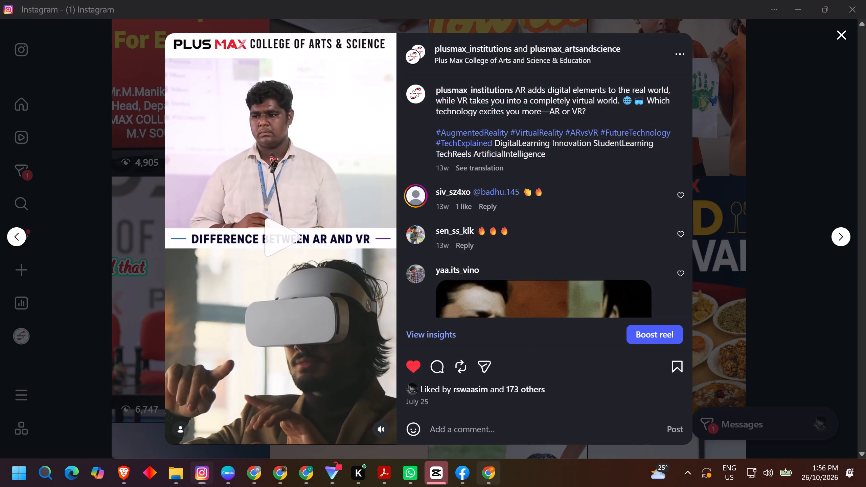
left_click(410, 311)
key("ctrl+v")
Replace the video's title with the description's first sentence, "AR adds digital elements to the real world, while VR takes you into a completely virtual world.".
double_click(331, 329)
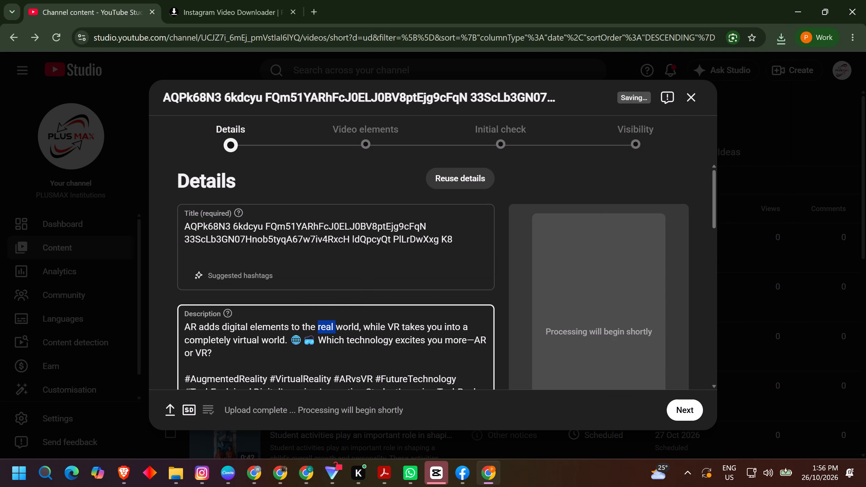
left_click_drag(472, 329, 216, 334)
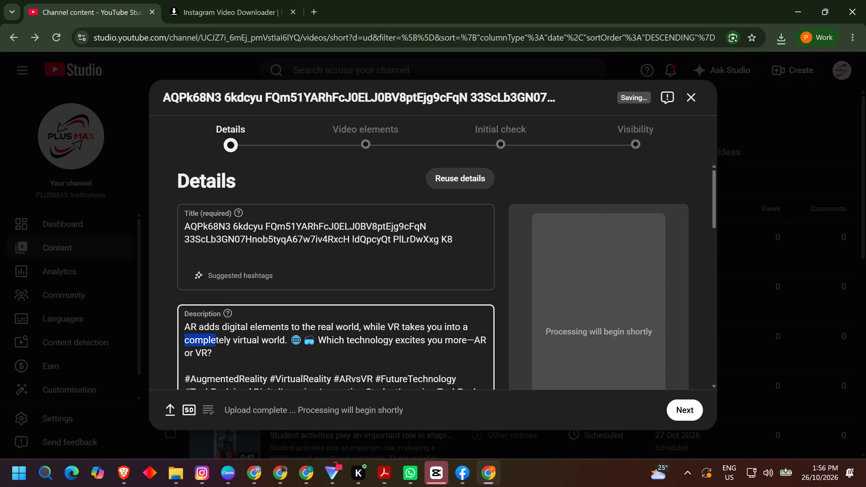
left_click_drag(185, 325, 293, 340)
key("ctrl+c")
triple_click(348, 223)
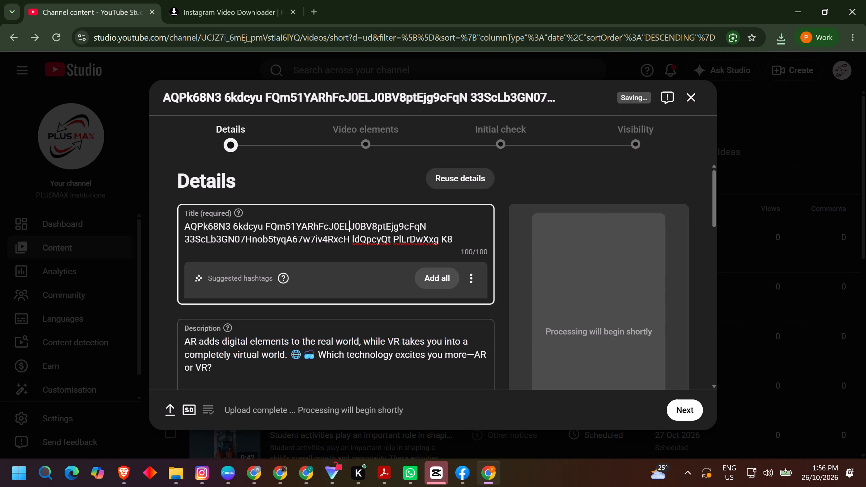
key("ctrl+v")
Mark the AR and VR video as not Made for Kids and advance to the Visibility stage.
scroll(521, 321, "down", 5)
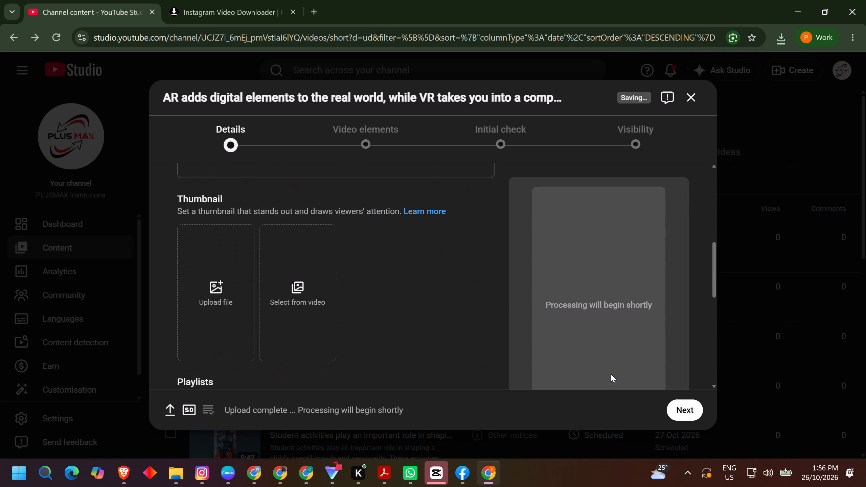
left_click(670, 407)
left_click_drag(294, 284, 292, 289)
left_click(288, 298)
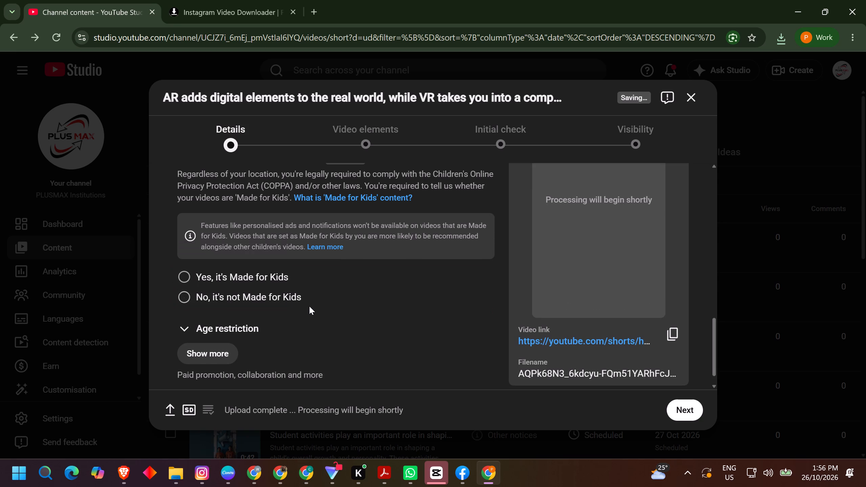
left_click(692, 418)
left_click(692, 414)
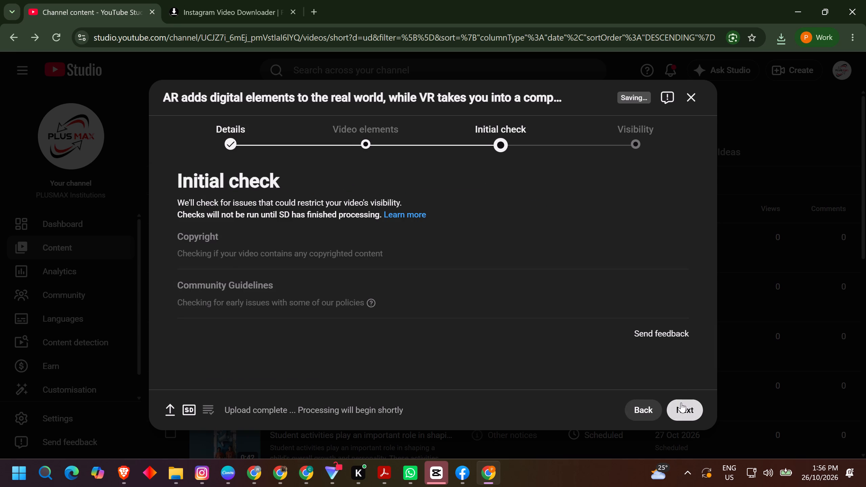
left_click(681, 404)
Schedule the AR and VR Short as public for 31 Oct 2026 at 10:00.
scroll(223, 328, "down", 3)
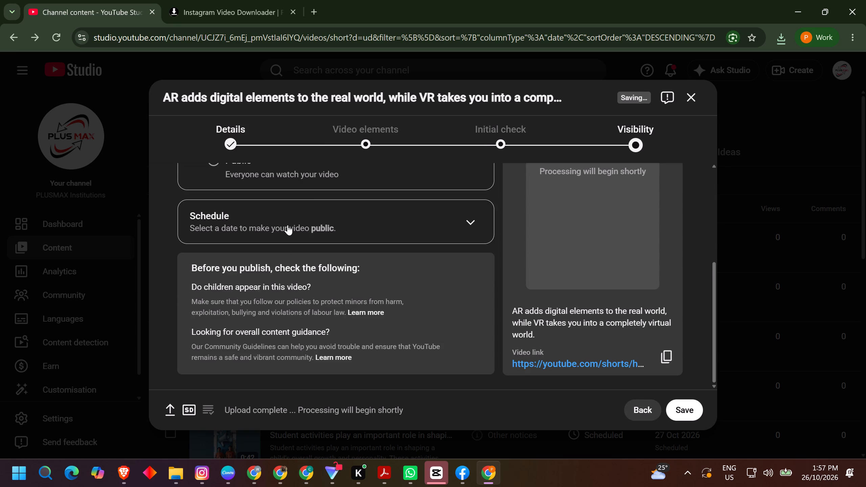
left_click(288, 225)
scroll(341, 306, "down", 1)
scroll(349, 260, "up", 1)
left_click(275, 234)
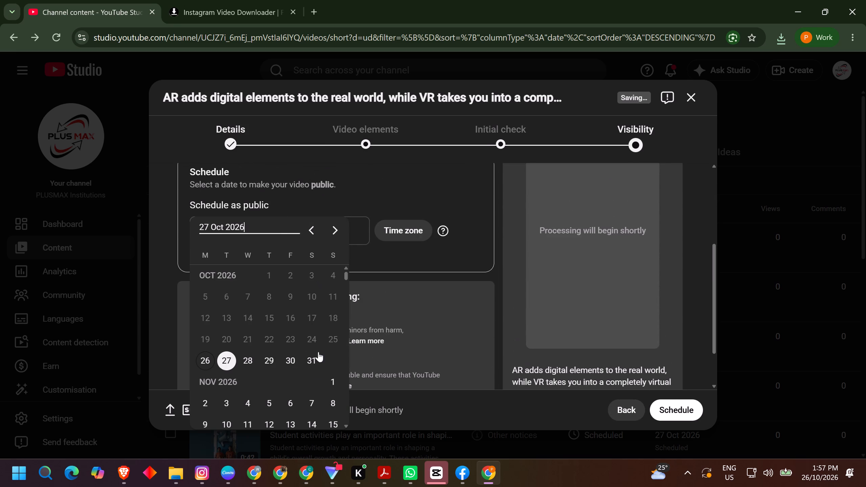
left_click(315, 358)
left_click(345, 226)
scroll(341, 318, "down", 11)
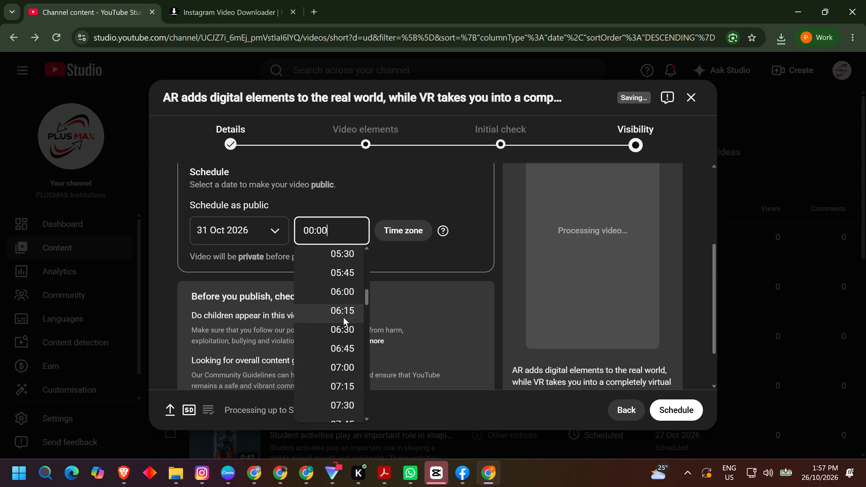
scroll(343, 317, "down", 14)
scroll(344, 321, "down", 7)
scroll(344, 321, "up", 12)
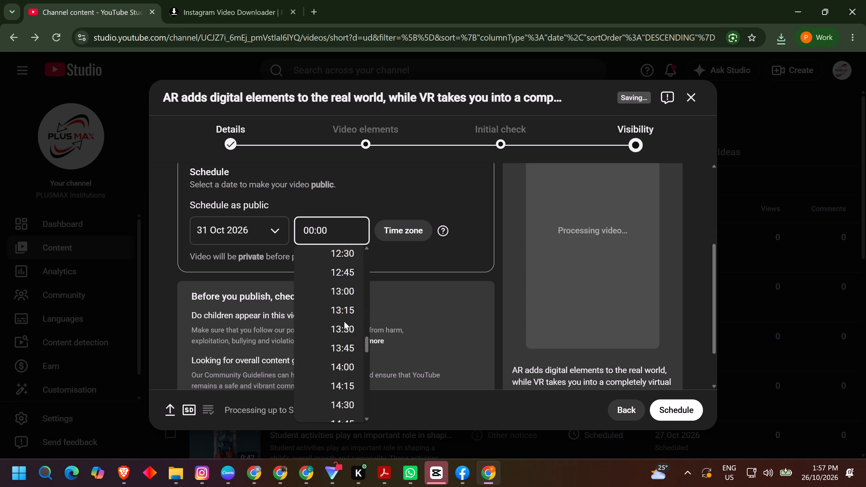
scroll(344, 321, "up", 5)
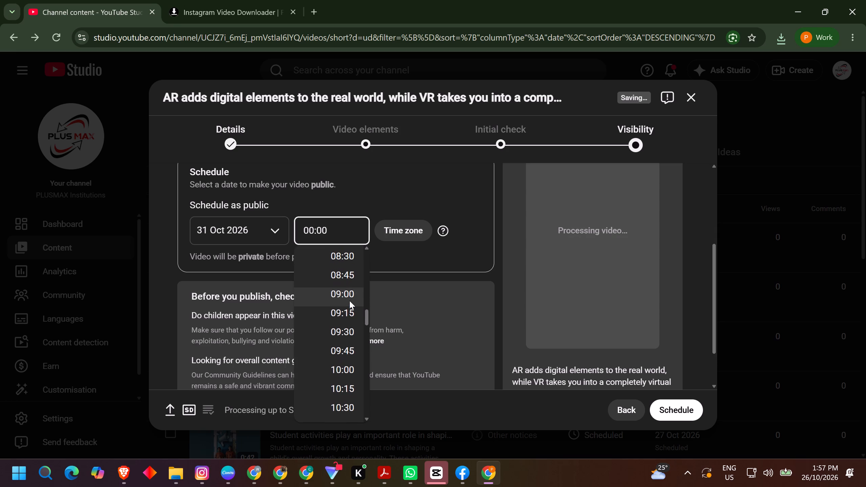
scroll(349, 301, "up", 1)
scroll(344, 355, "down", 2)
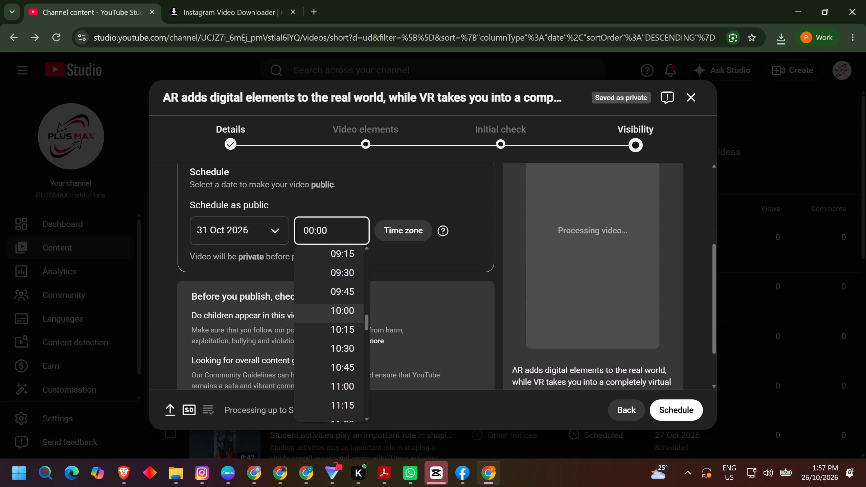
left_click(348, 322)
left_click(674, 404)
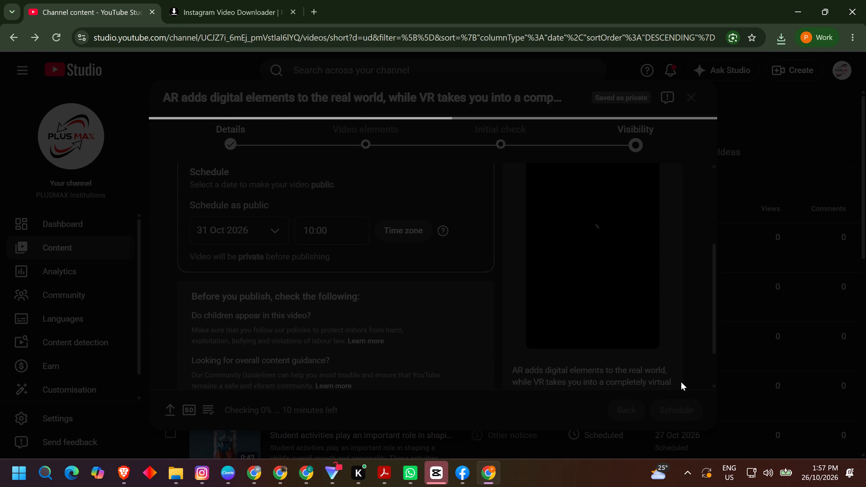
left_click(538, 327)
Switch to Facebook, create a reel with the newest AR and VR video from Downloads and advance to the reel settings.
left_click(470, 477)
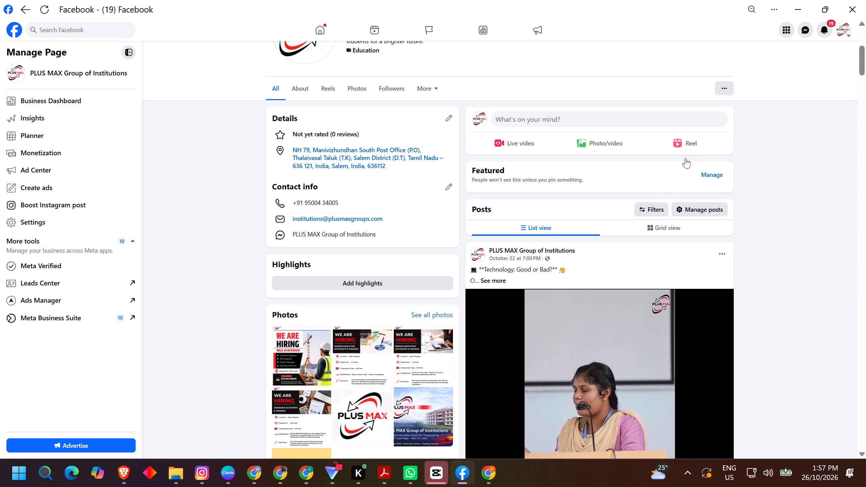
left_click(687, 146)
left_click(115, 125)
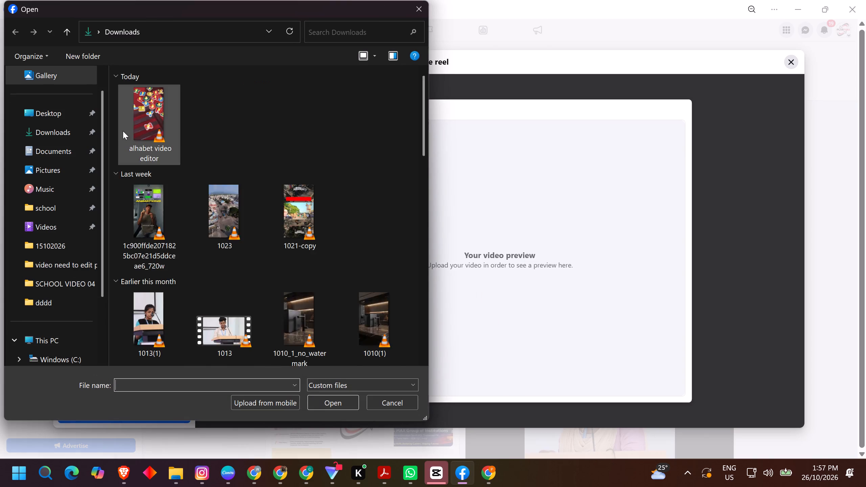
left_click(143, 132)
key("Return")
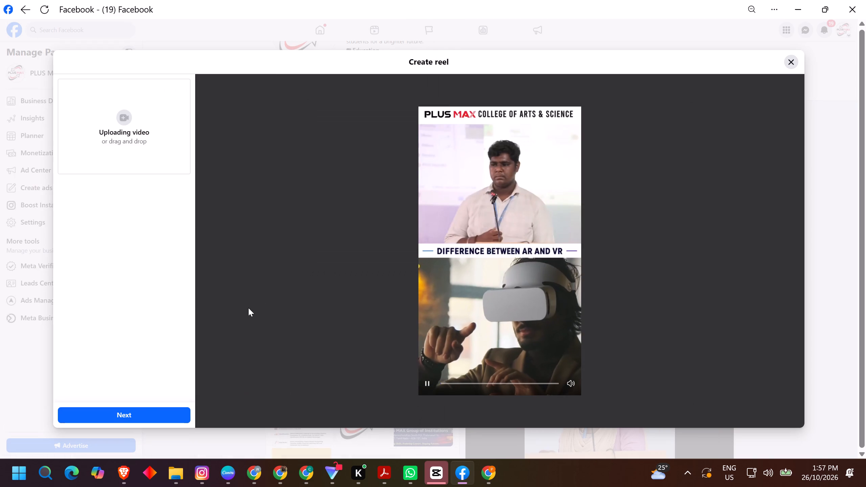
left_click(136, 413)
left_click(147, 411)
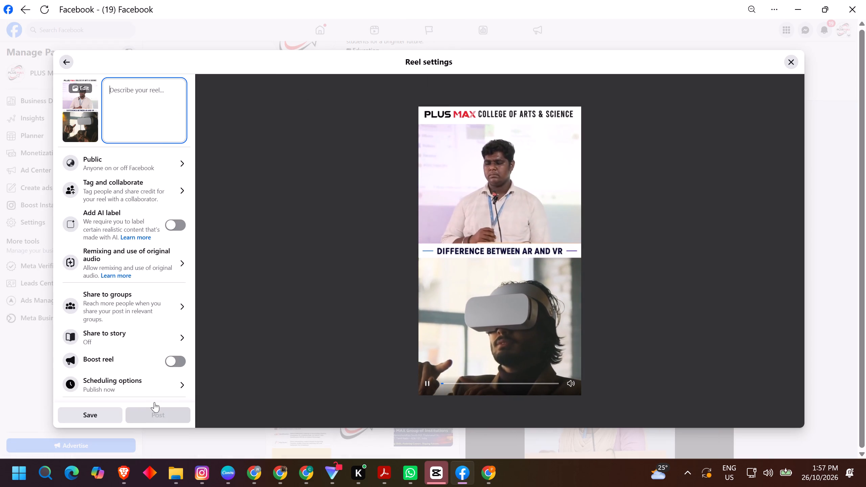
Describe the reel with the copied sentence "AR adds digital elements to the real world, while VR takes you into a completely virtual world.".
left_click(150, 94)
key("ctrl+v")
Schedule the Facebook AR and VR reel for Oct 31, 2026 at 10:10 PM.
scroll(139, 292, "down", 2)
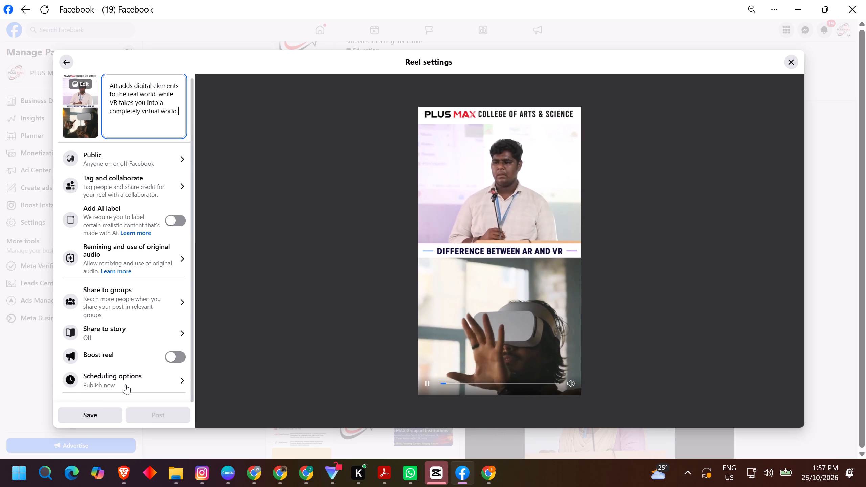
left_click(126, 384)
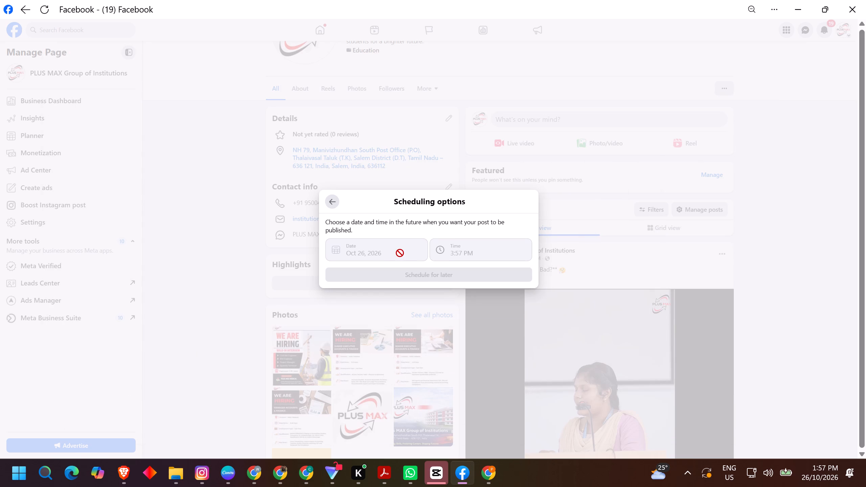
left_click(400, 253)
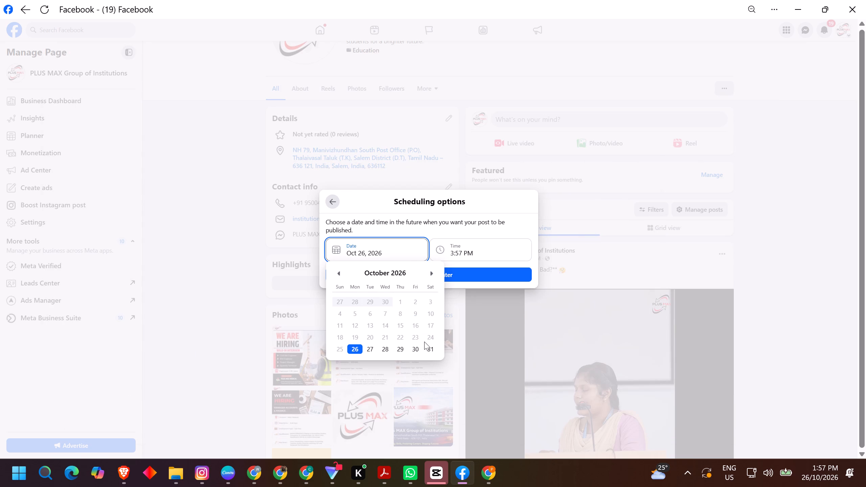
left_click(429, 352)
left_click(455, 256)
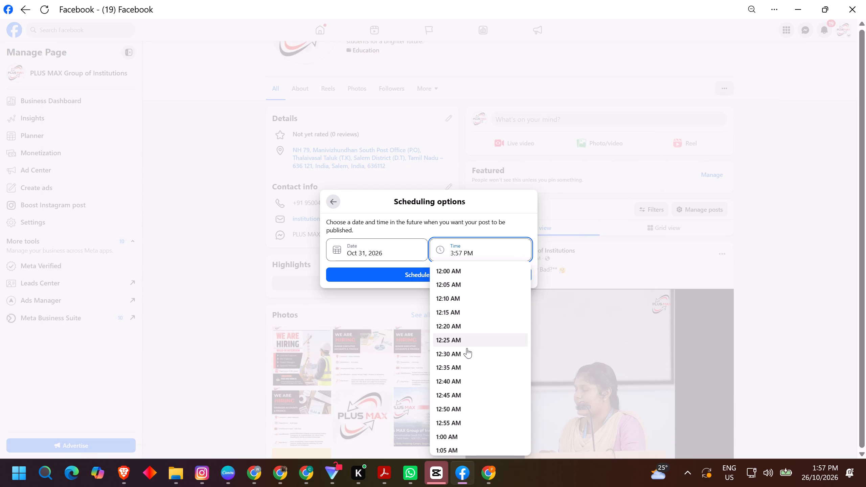
scroll(467, 349, "down", 19)
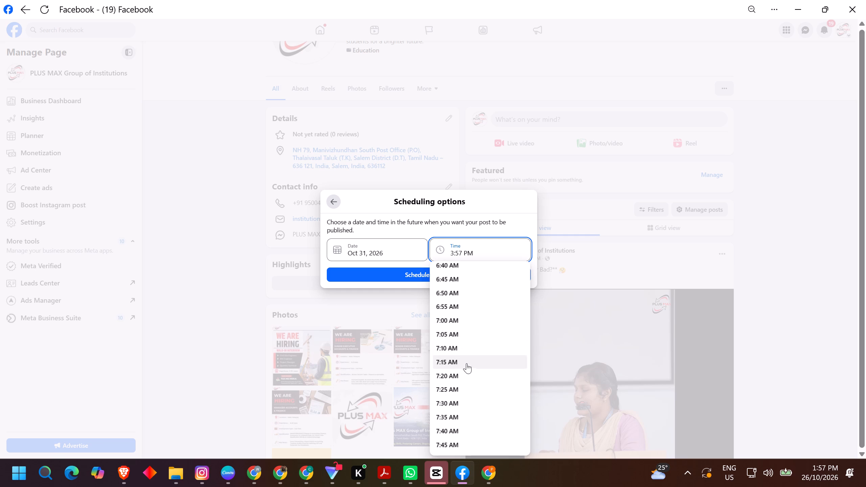
scroll(466, 363, "down", 18)
scroll(466, 363, "down", 10)
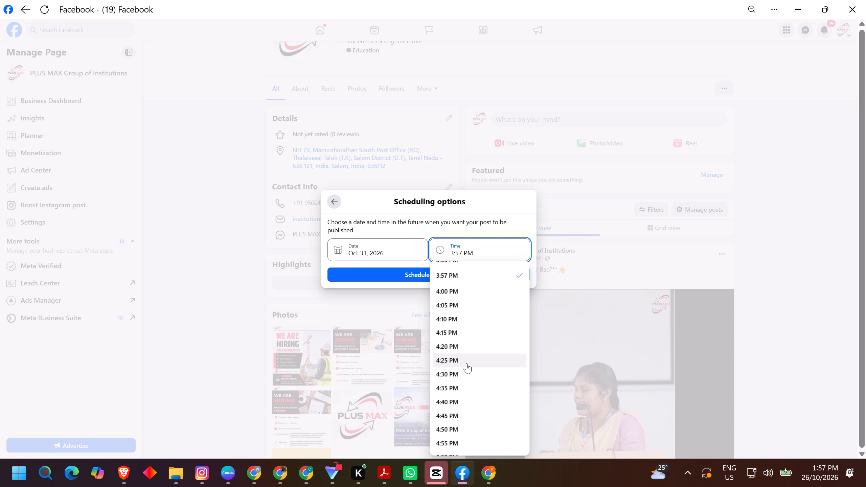
scroll(466, 363, "down", 11)
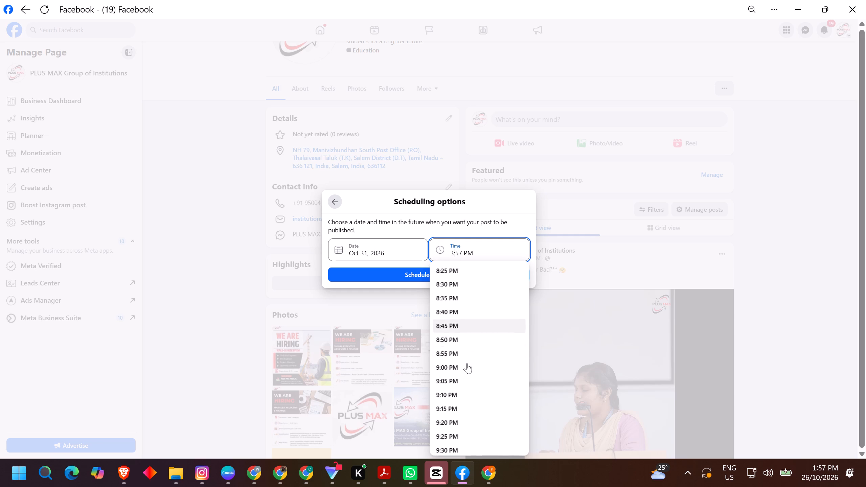
scroll(467, 363, "down", 3)
left_click(467, 365)
left_click(473, 258)
left_click(468, 276)
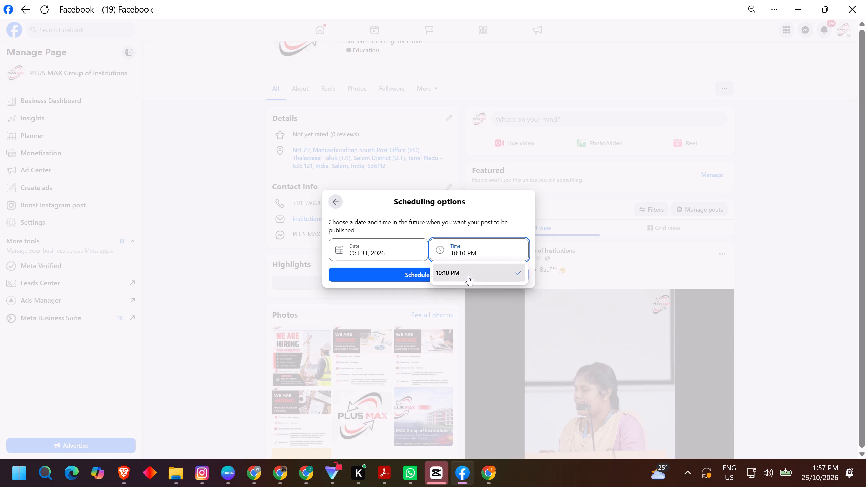
left_click(451, 275)
left_click(178, 410)
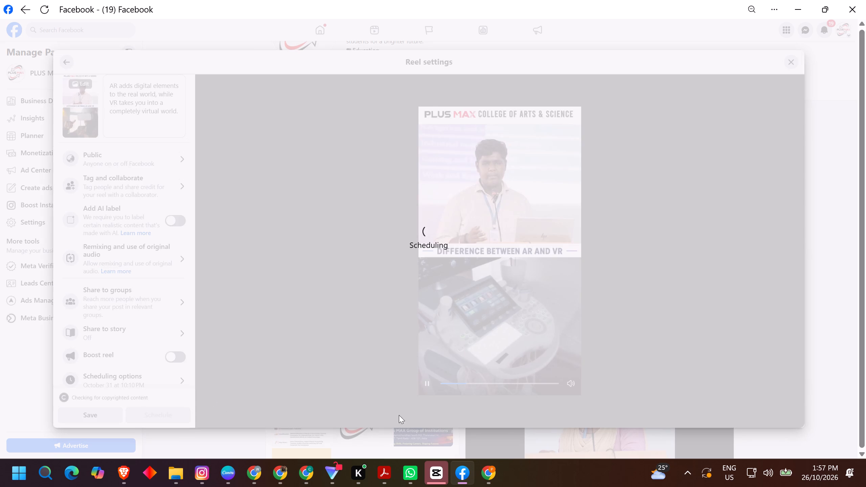
Switch to Instagram, open the "Little hands, limitless imagination!" handprint reel from the reels grid and copy its link.
left_click(200, 473)
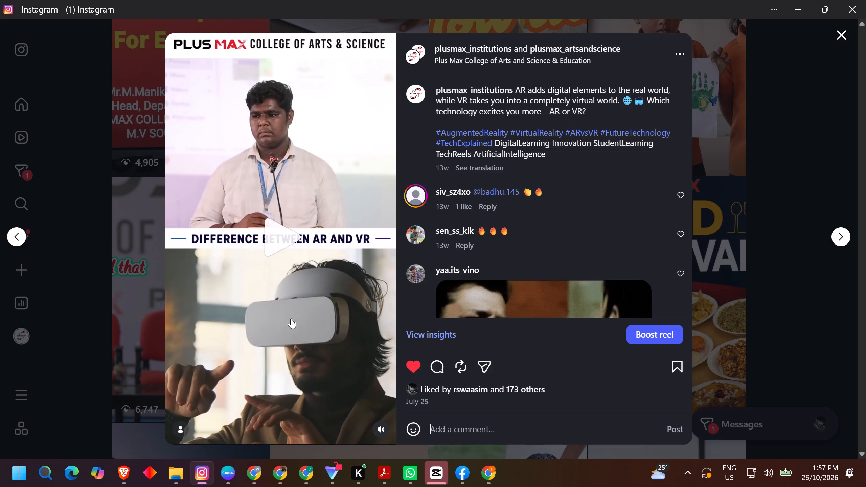
left_click(757, 156)
scroll(743, 172, "up", 2)
left_click(144, 350)
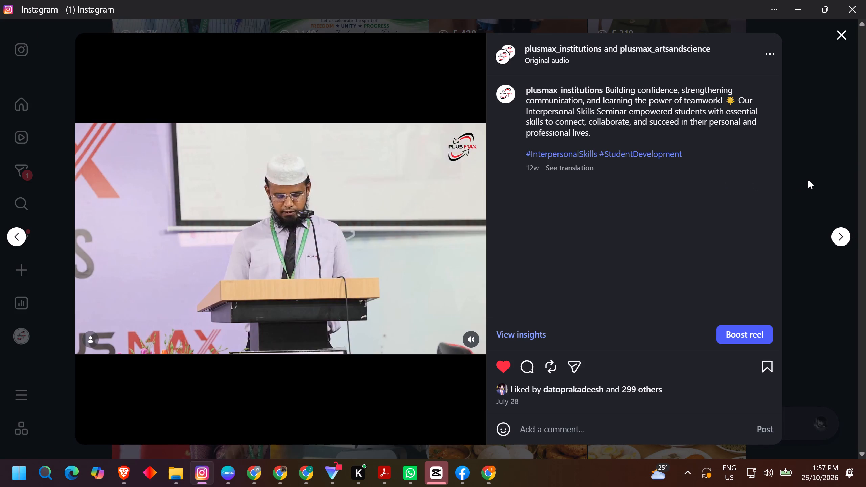
left_click(808, 180)
scroll(808, 180, "up", 1)
left_click(648, 241)
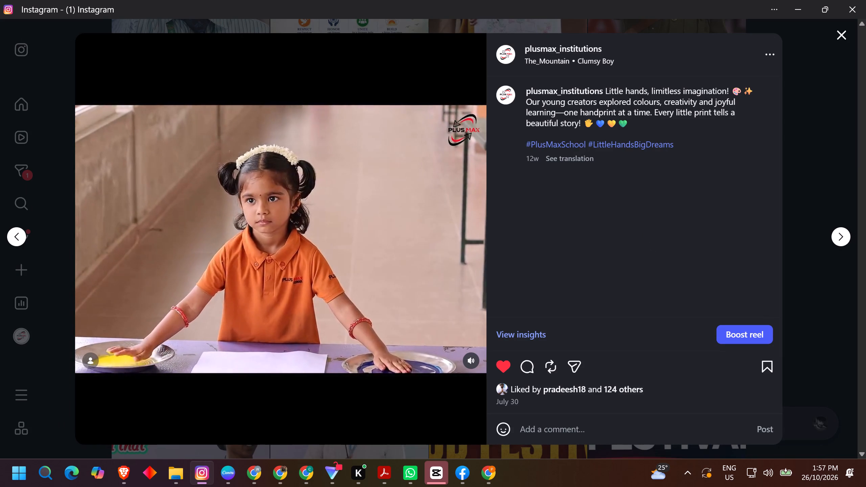
left_click_drag(606, 89, 688, 148)
key("ctrl+c")
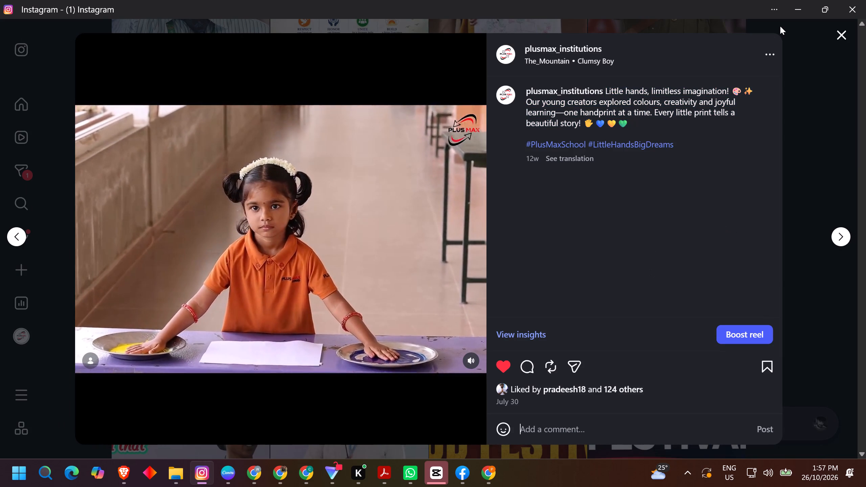
left_click(773, 52)
left_click(461, 273)
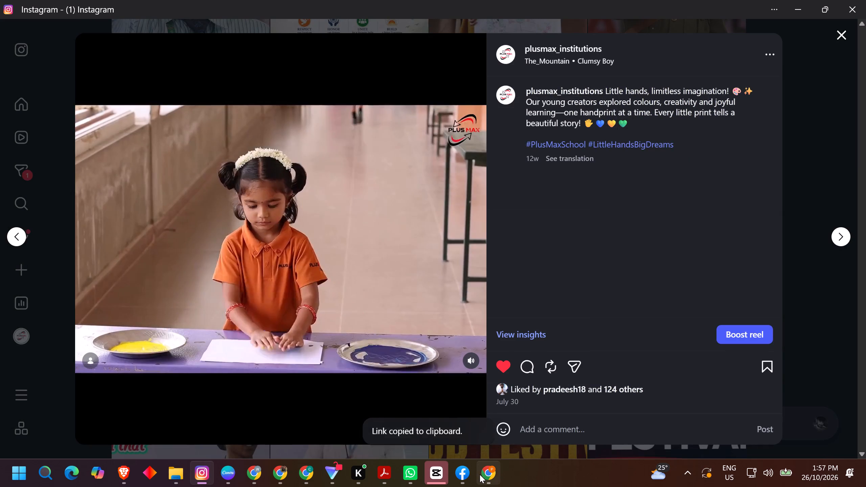
Switch to Chrome and dismiss the content-checking notice for the AR and VR video in YouTube Studio.
left_click(480, 474)
left_click(244, 0)
left_click(96, 0)
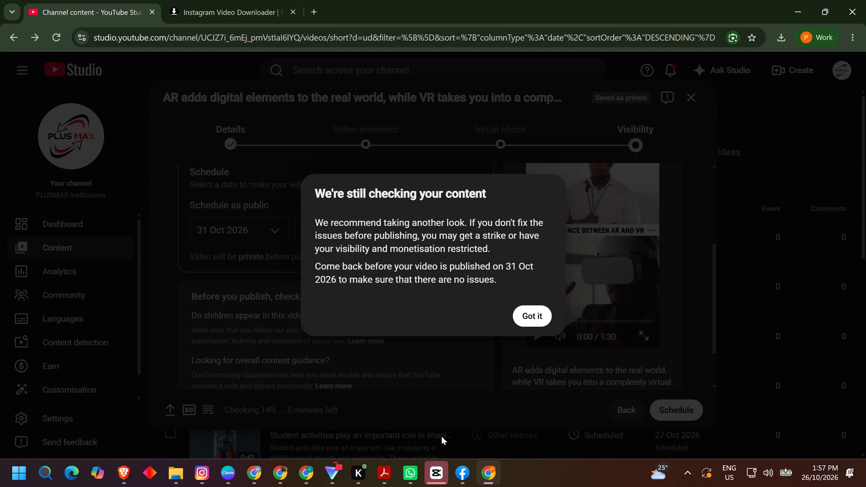
left_click(531, 321)
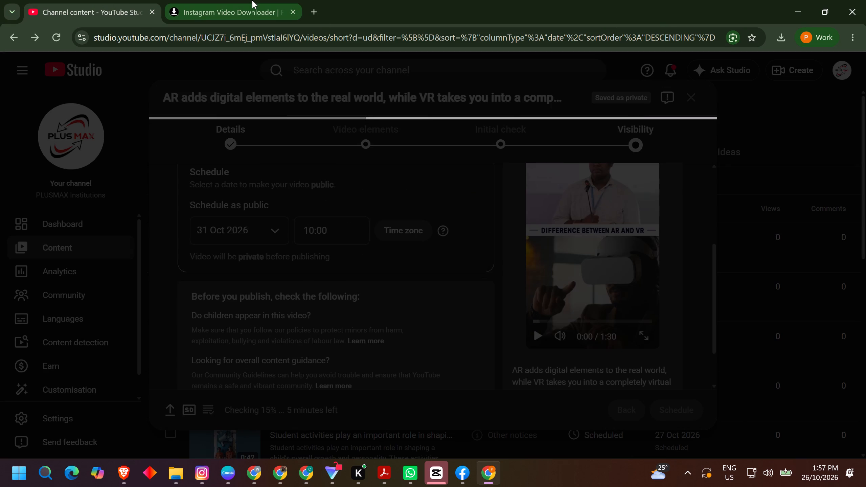
Download the "Little hands" handprint reel from the Instagram Video Downloader site using the copied reel link.
left_click(252, 0)
scroll(439, 313, "up", 4)
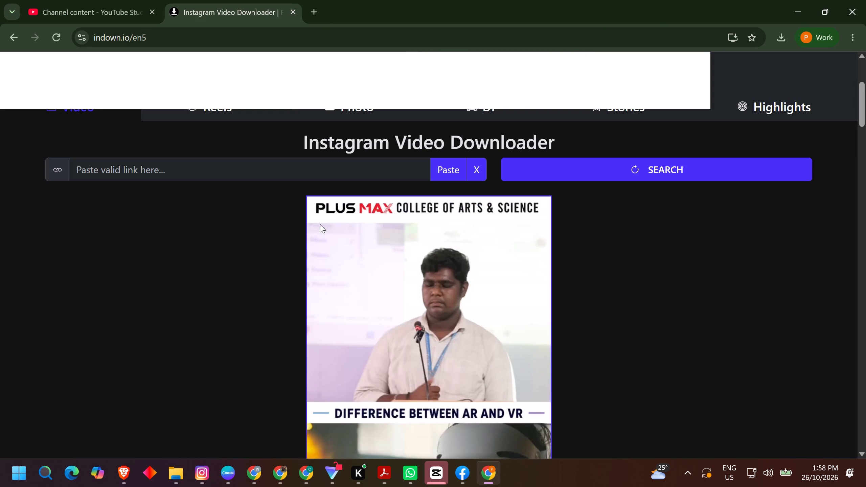
left_click(336, 169)
key("ctrl+v")
left_click(598, 168)
left_click_drag(55, 0, 64, 5)
left_click(561, 168)
left_click(256, 0)
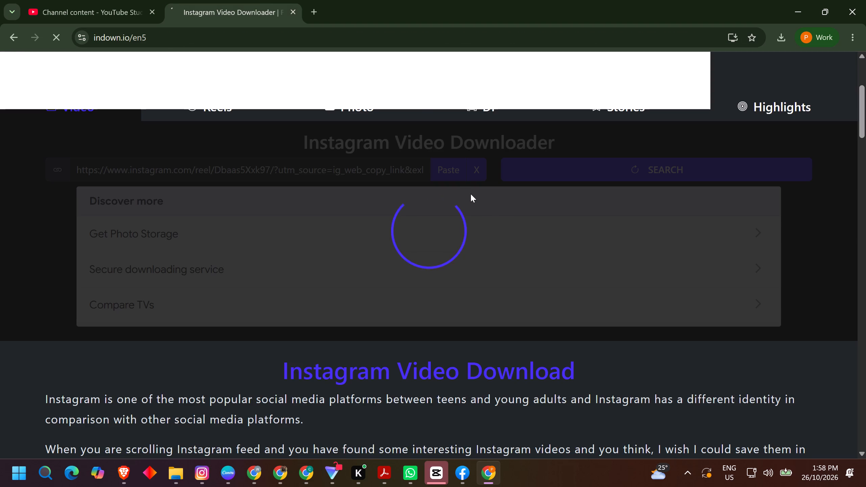
scroll(539, 349, "down", 4)
scroll(561, 327, "up", 1)
scroll(561, 327, "down", 1)
left_click(454, 326)
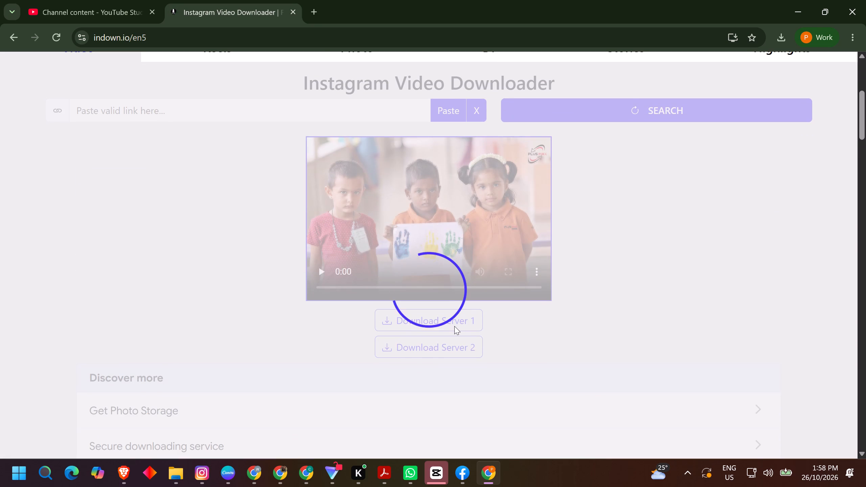
left_click(454, 326)
Upload the newly downloaded handprint video from Downloads to the channel in YouTube Studio.
left_click_drag(58, 0, 59, 6)
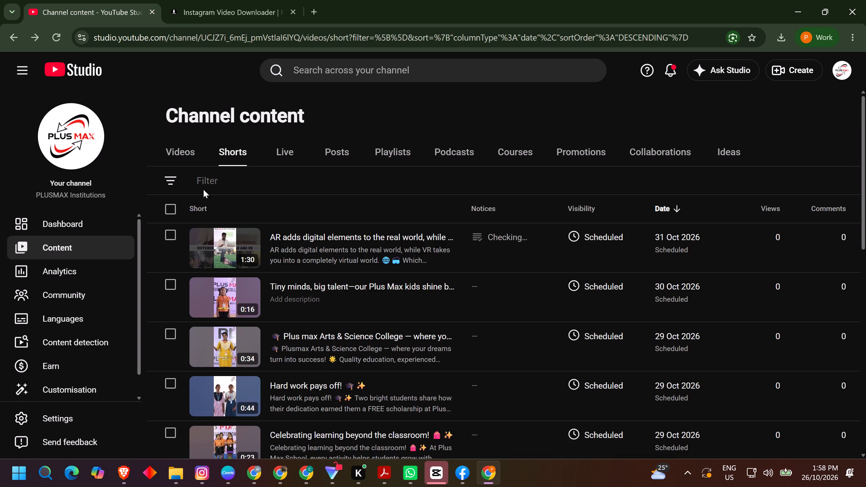
left_click(794, 77)
left_click(767, 99)
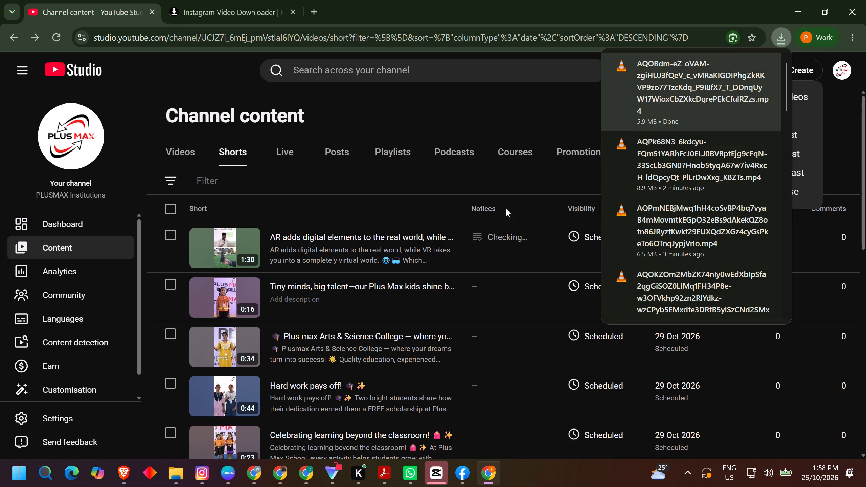
left_click(801, 100)
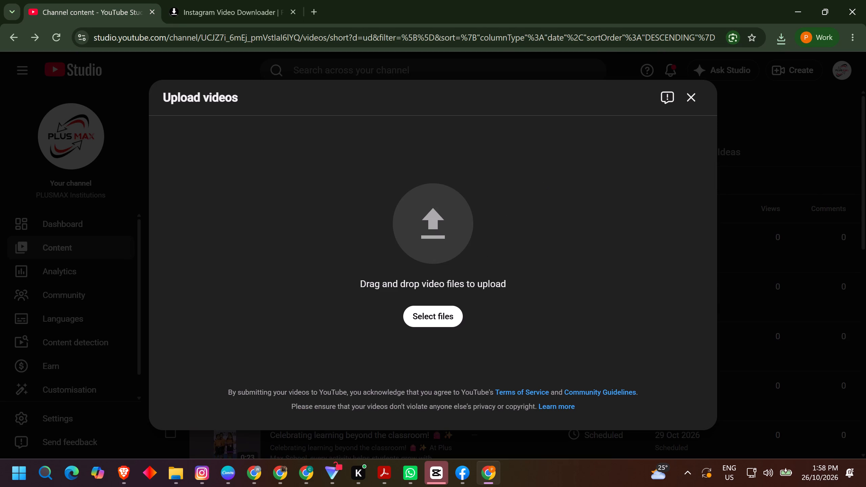
left_click(456, 312)
left_click(152, 129)
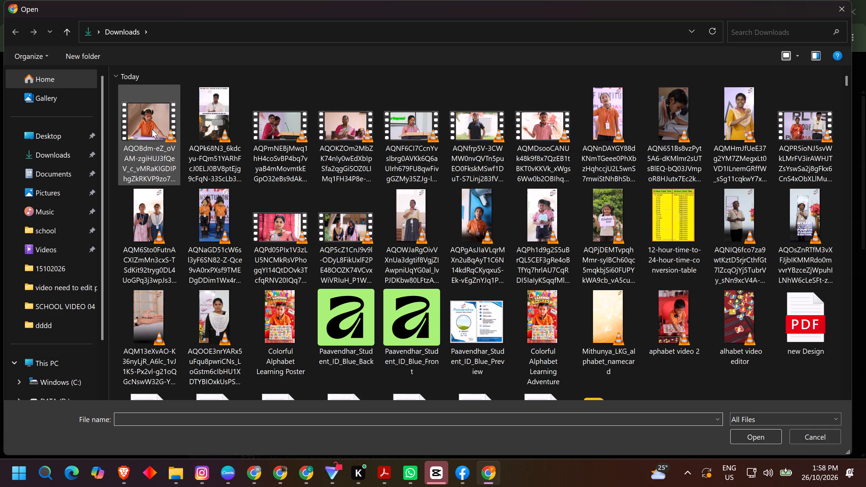
key("Return")
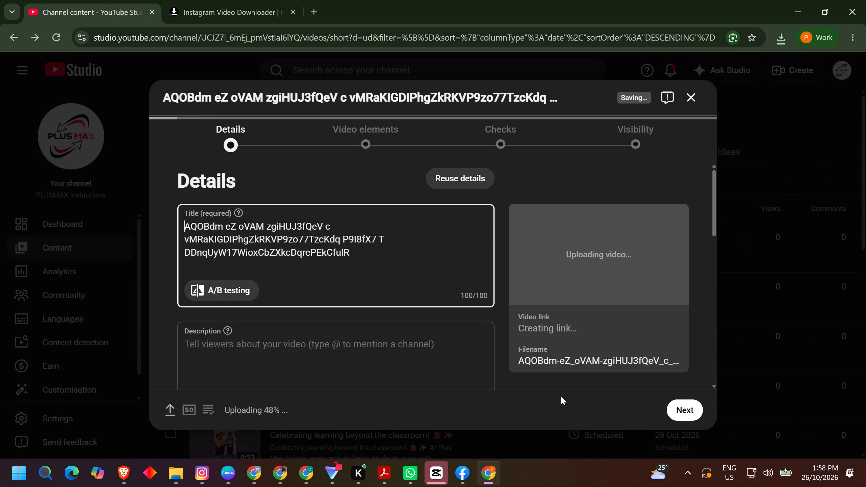
Switch to Instagram and copy the handprint reel's full caption, from "Little hands, limitless imagination!" through the hashtags.
left_click(124, 466)
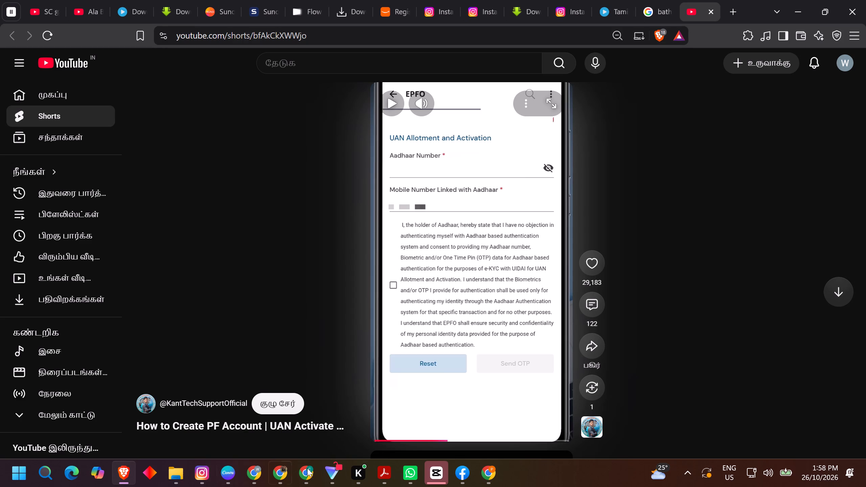
left_click(489, 471)
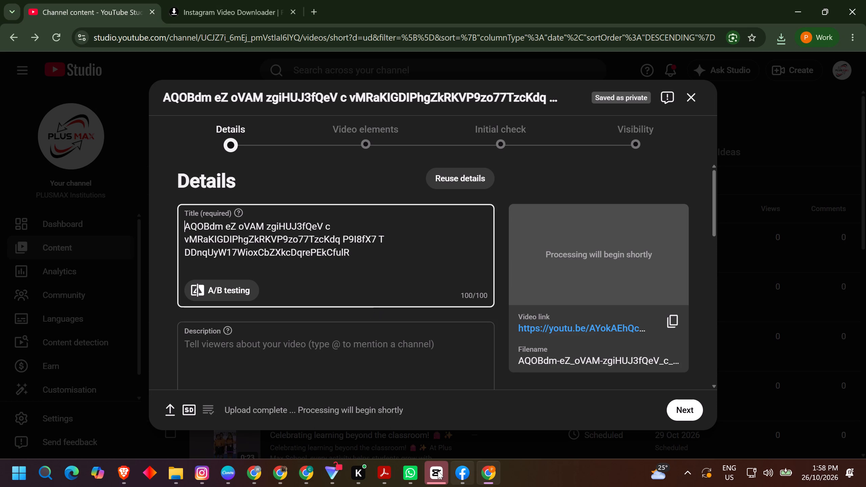
left_click(197, 476)
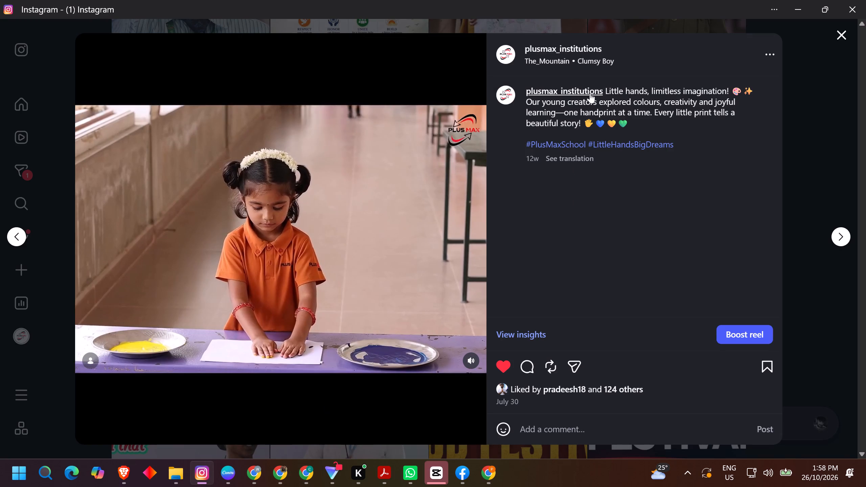
left_click_drag(603, 87, 695, 132)
left_click_drag(685, 144, 626, 101)
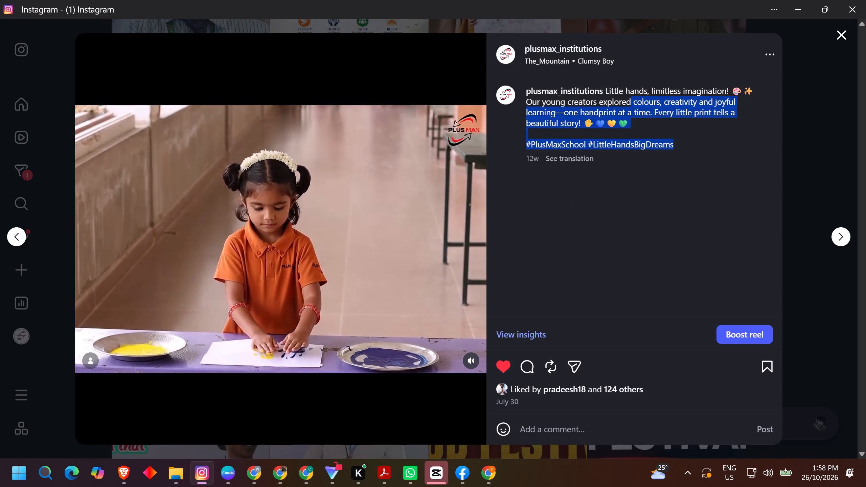
left_click_drag(626, 101, 609, 87)
left_click(681, 142)
left_click_drag(694, 144, 609, 95)
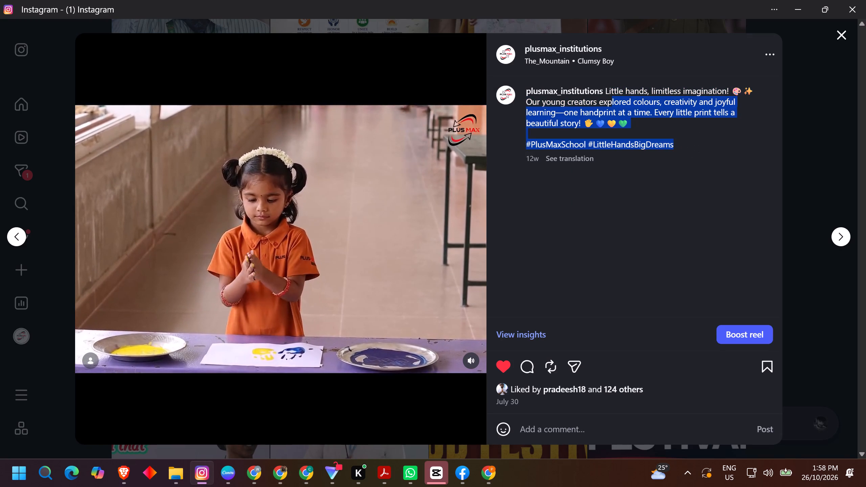
left_click_drag(609, 95, 605, 91)
key("ctrl+c")
left_click(802, 154)
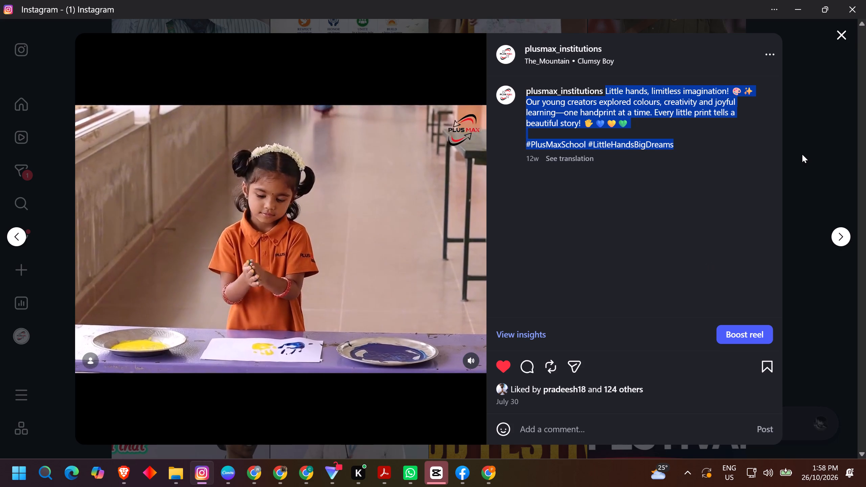
Switch to Chrome and title the Short with the caption's opening, shortened to end at "Our young creators explored colours.".
left_click(499, 472)
left_click(339, 228)
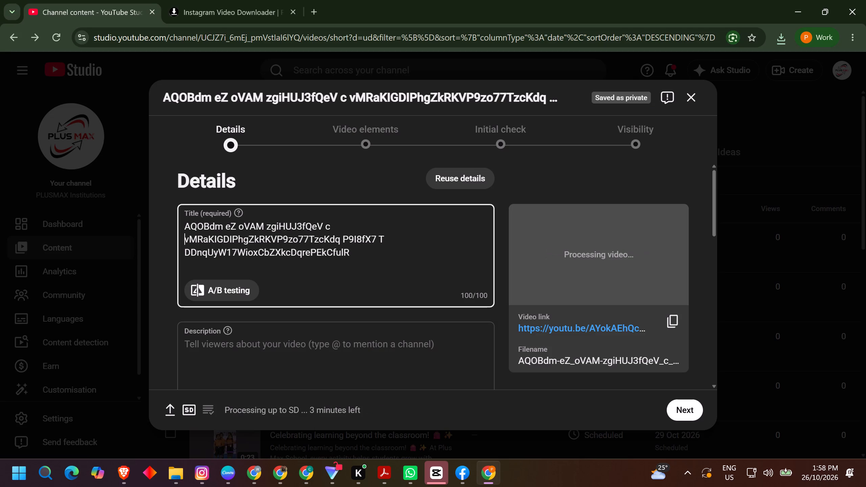
key("ctrl+a")
key("ctrl+v")
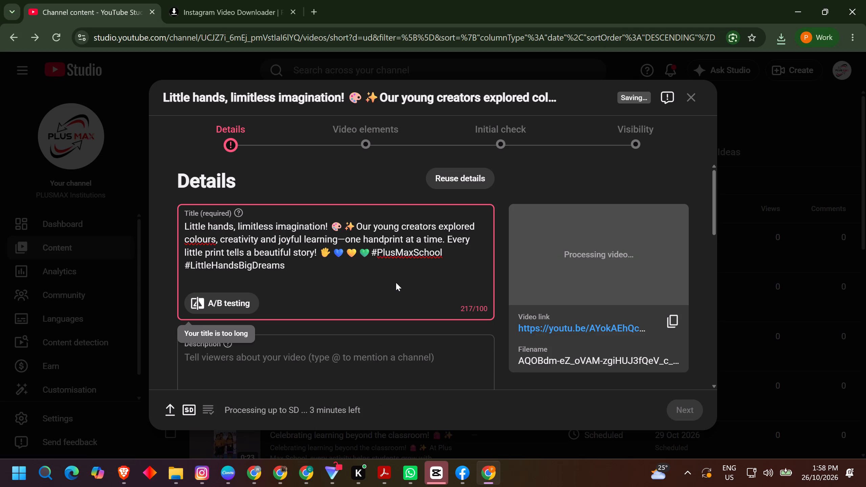
left_click(396, 282)
left_click(398, 274)
left_click_drag(448, 237, 474, 314)
key("BackSpace")
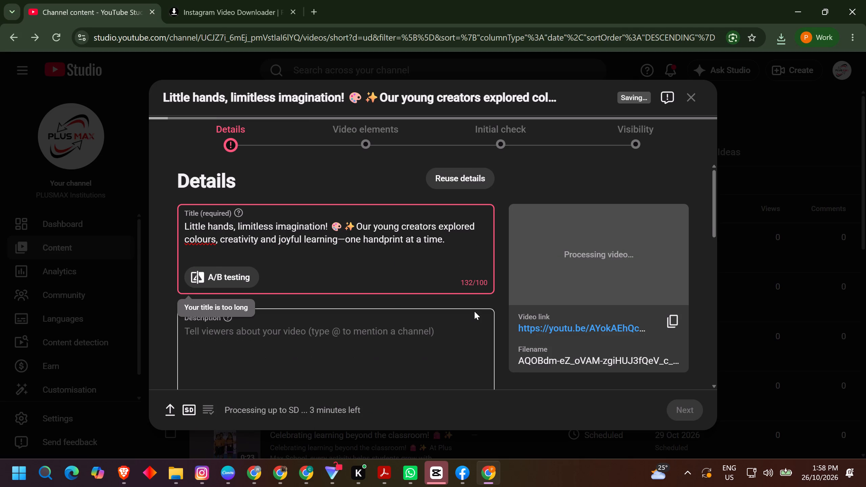
left_click_drag(220, 236, 557, 257)
key("BackSpace")
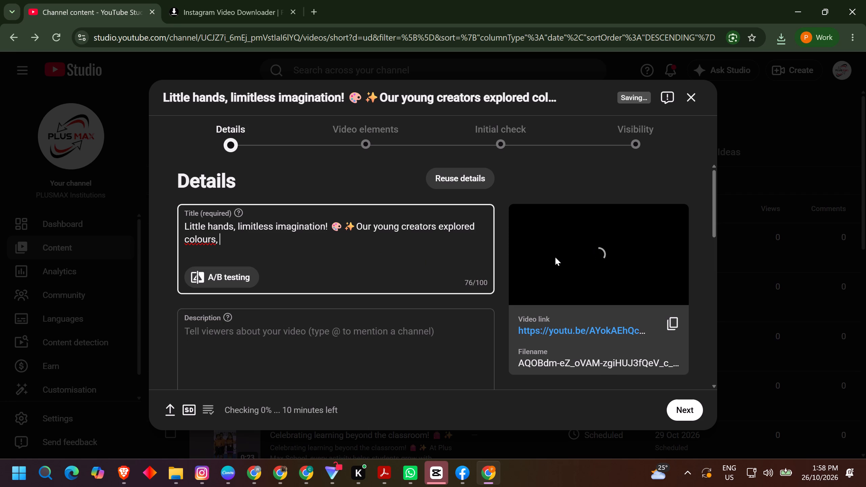
key("BackSpace")
key("BackSpace")
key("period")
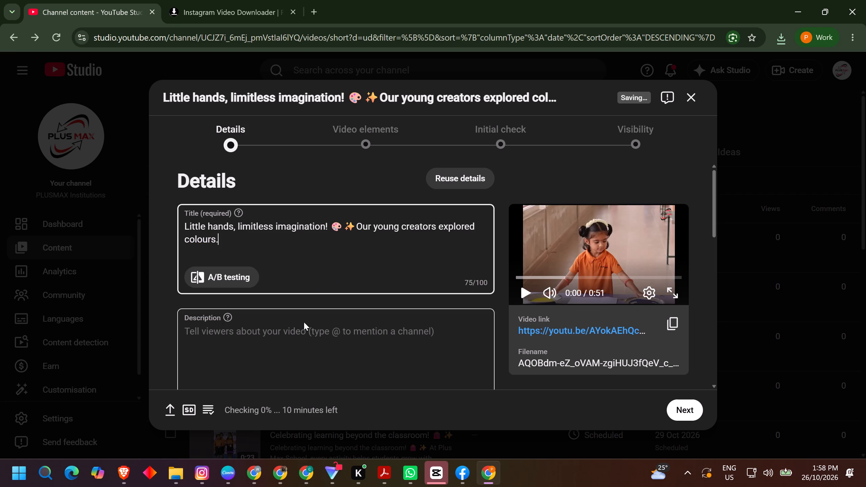
Add the full copied caption as the Short's description, mark it as not Made for Kids and proceed to Visibility.
left_click(303, 322)
left_click(304, 329)
key("ctrl+v")
left_click(683, 401)
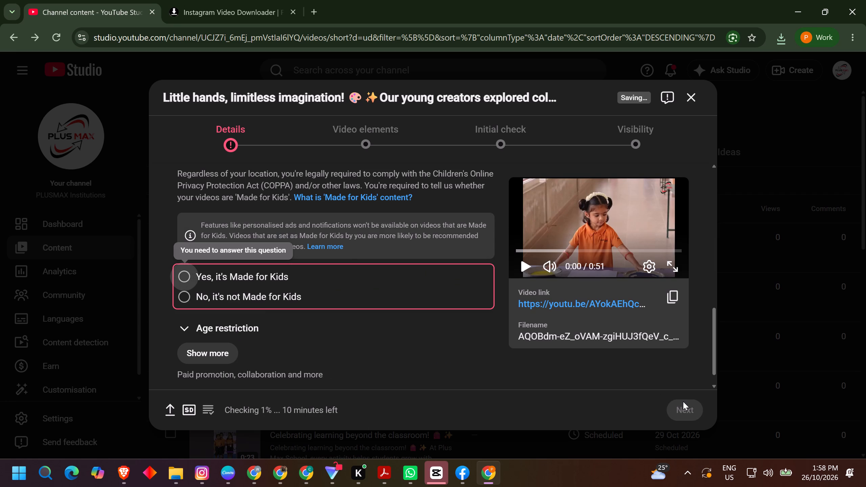
left_click_drag(264, 301, 268, 301)
triple_click(676, 404)
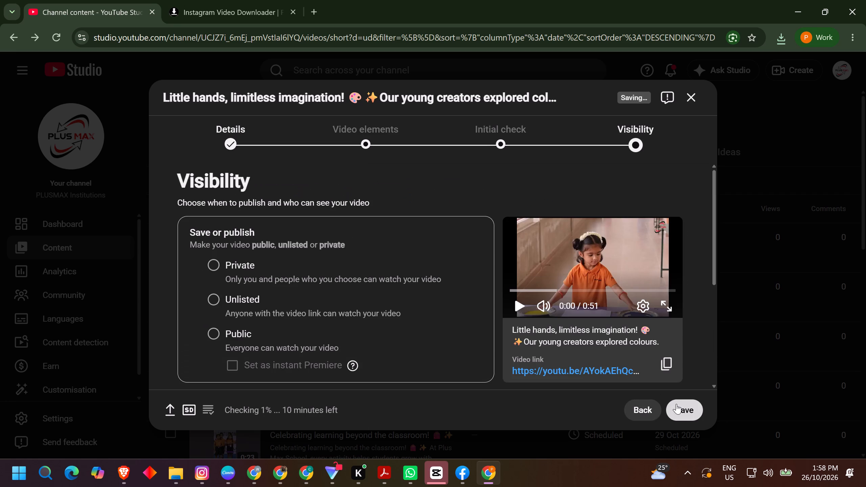
Schedule the handprint Short for 31 Oct 2026 at 15:15.
scroll(391, 339, "down", 5)
left_click(266, 223)
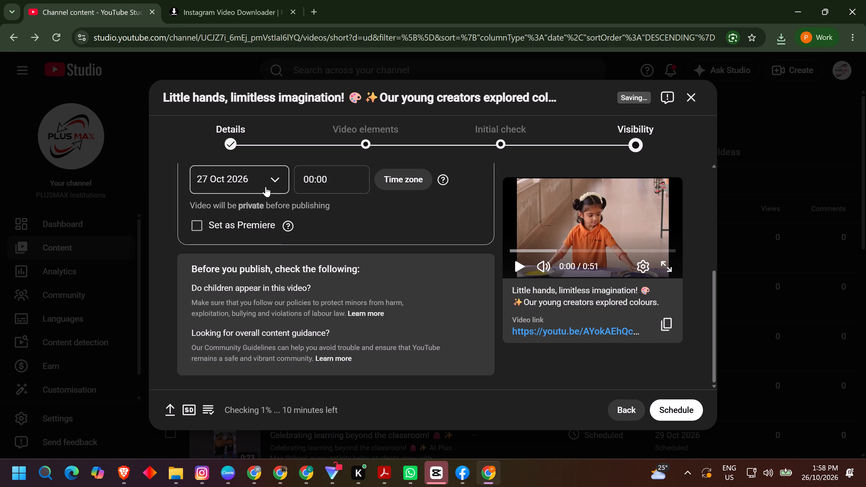
left_click(266, 187)
left_click(313, 307)
left_click(341, 188)
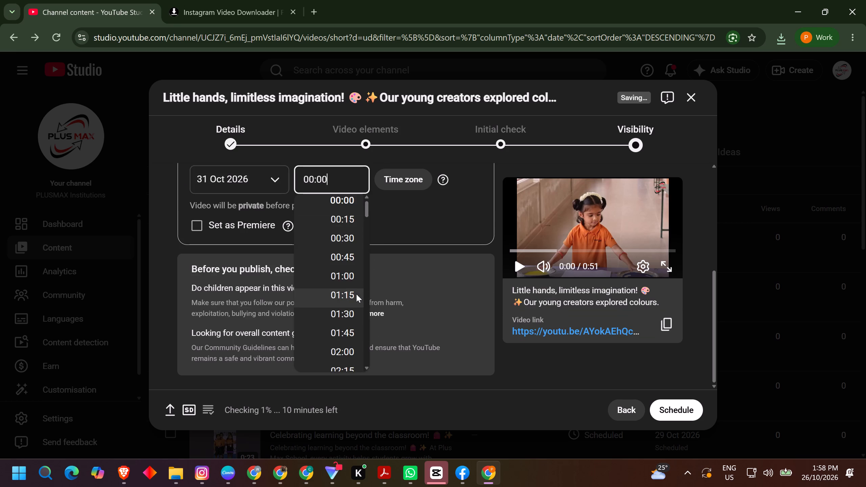
scroll(356, 294, "down", 15)
scroll(356, 294, "down", 8)
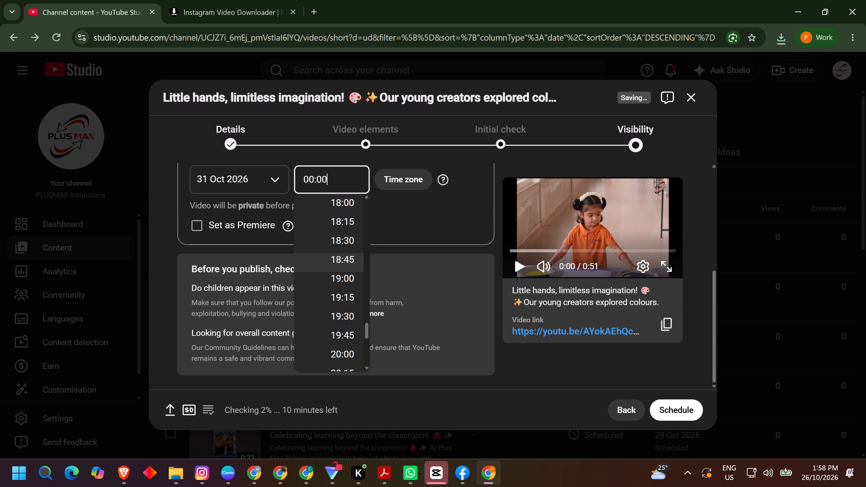
scroll(346, 260, "up", 4)
left_click(344, 229)
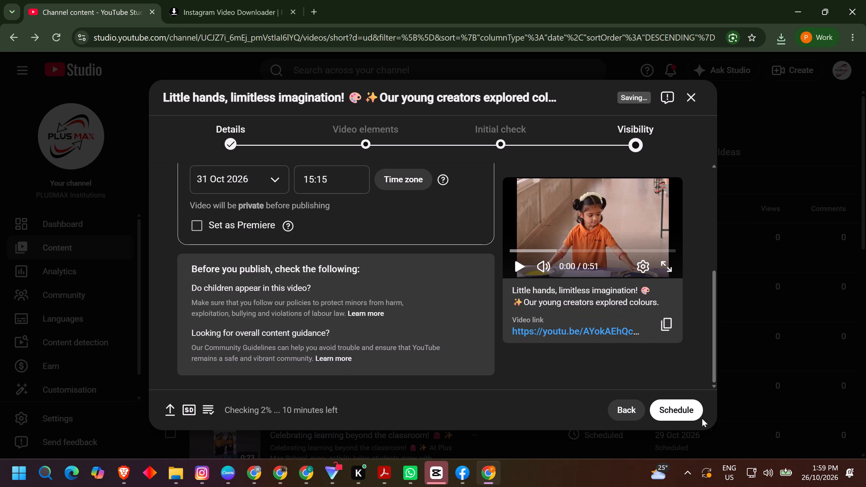
left_click(678, 410)
Switch to Facebook, create a reel from the newest downloaded handprint video and proceed to the reel settings.
left_click(455, 477)
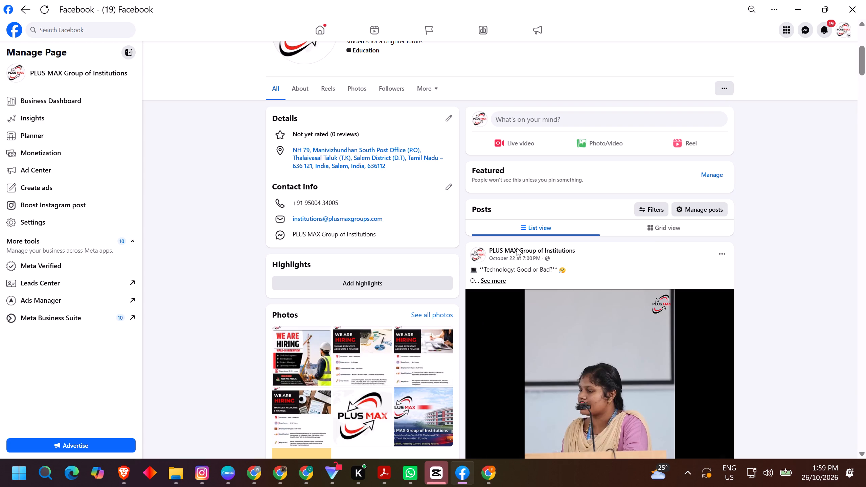
left_click(665, 149)
left_click(177, 120)
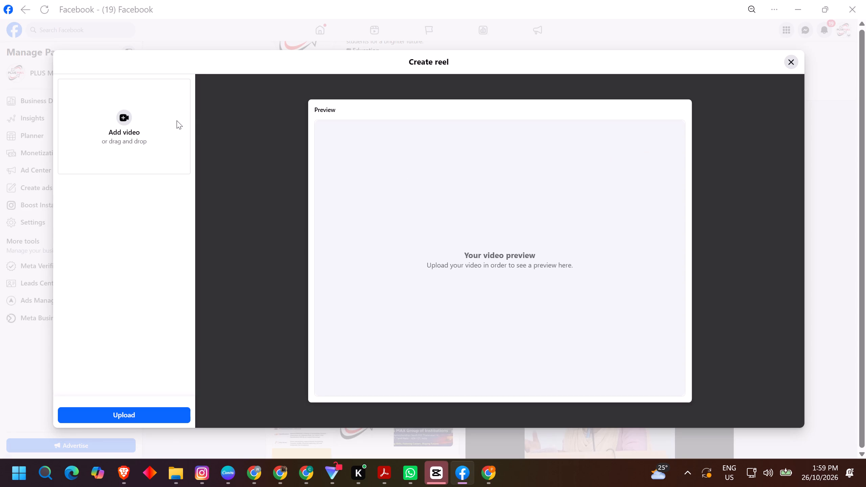
left_click(162, 129)
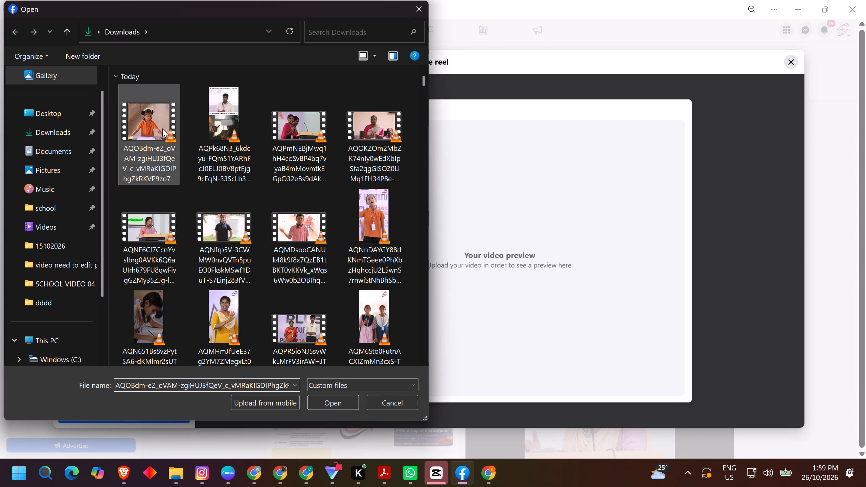
key("Return")
left_click(135, 419)
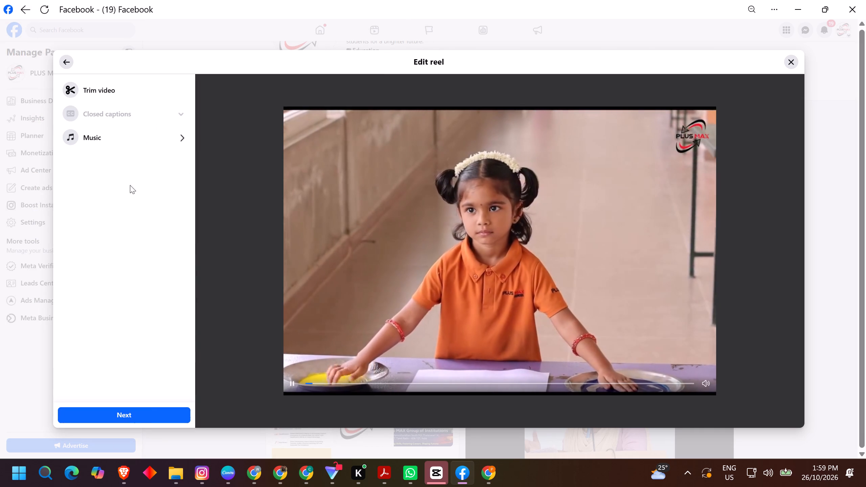
left_click(148, 399)
left_click(147, 407)
left_click(160, 418)
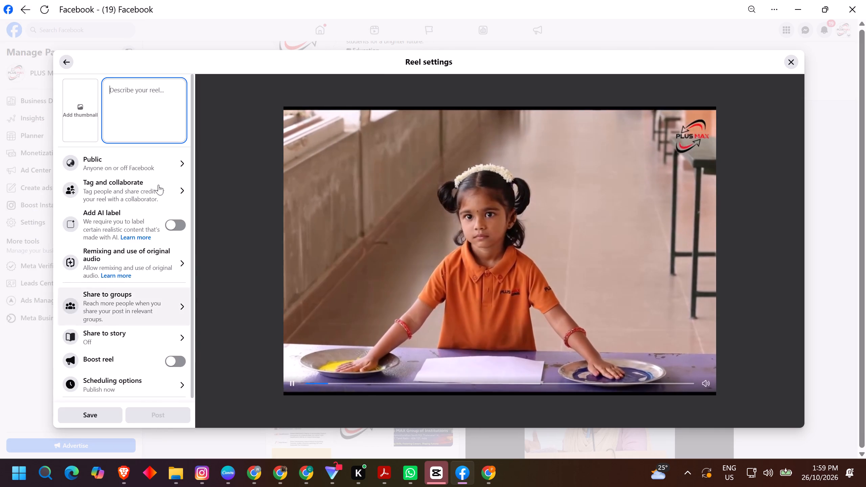
Describe the Facebook reel with the full copied "Little hands, limitless imagination!" caption and pause its preview.
left_click(142, 109)
key("ctrl+v")
scroll(121, 341, "down", 4)
left_click(401, 288)
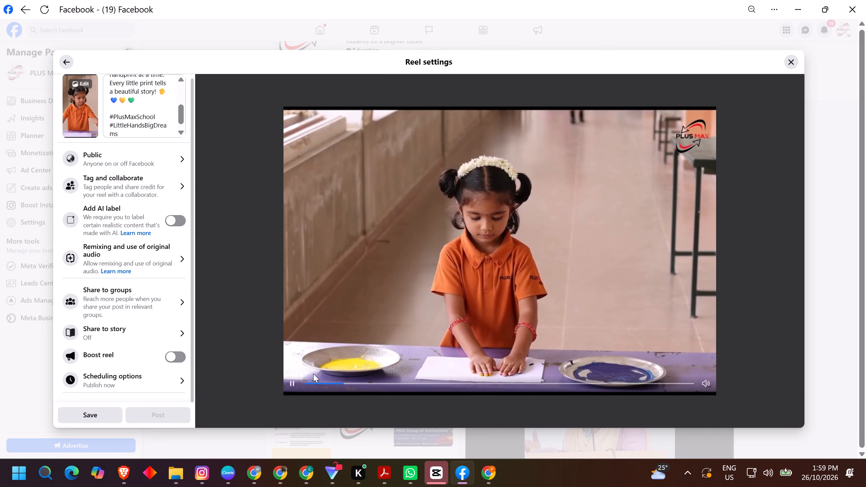
left_click(296, 381)
Schedule the "Little hands" Facebook reel for Oct 31, 2026 at 3:09 PM and submit it.
left_click(155, 385)
left_click(387, 245)
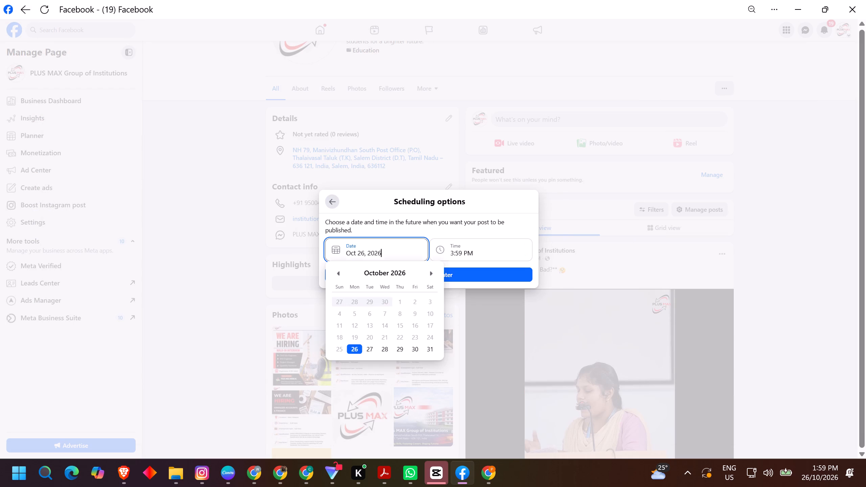
left_click(437, 345)
left_click(473, 253)
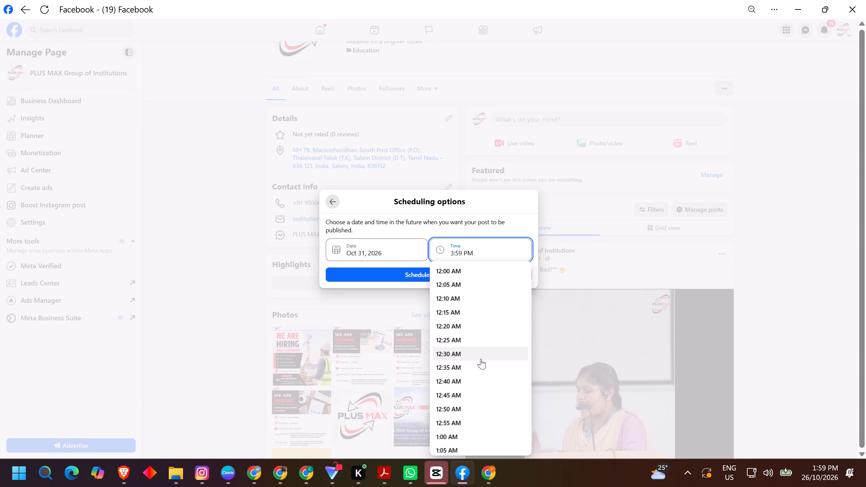
left_click(460, 251)
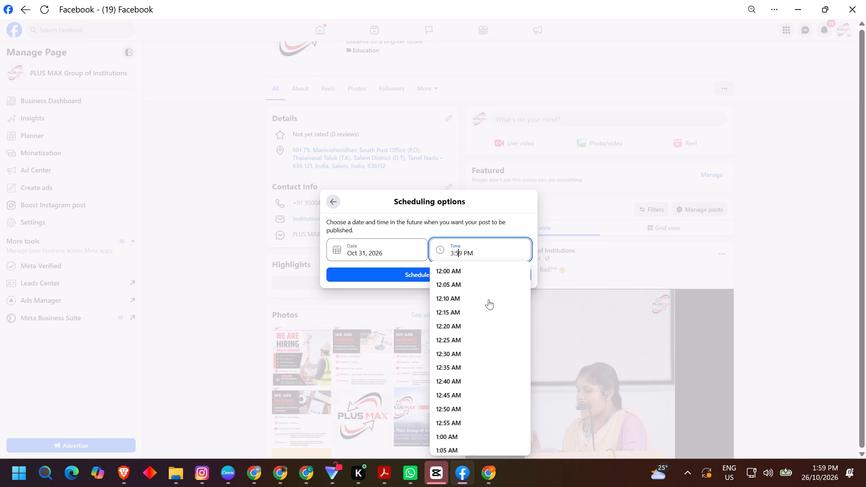
key("BackSpace")
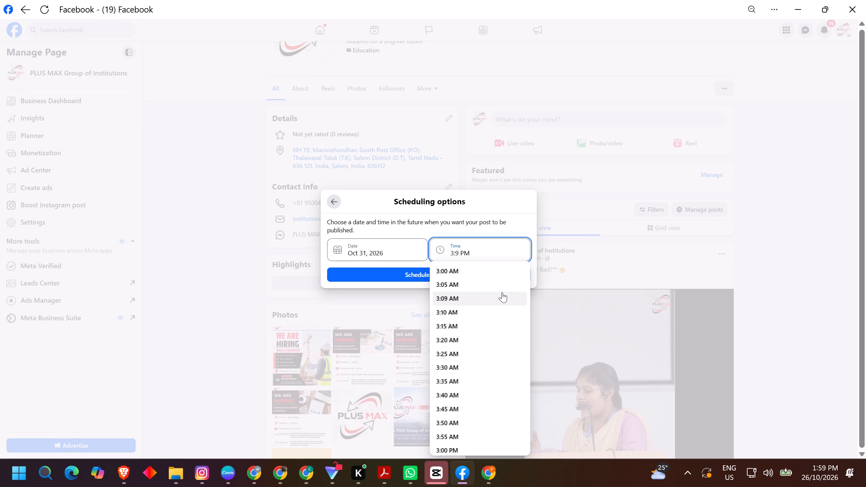
left_click_drag(485, 271, 486, 409)
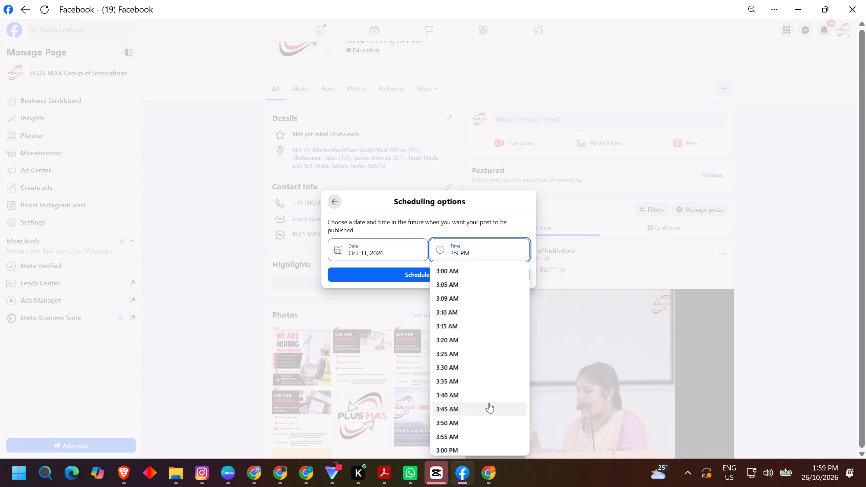
scroll(489, 403, "down", 4)
left_click(474, 301)
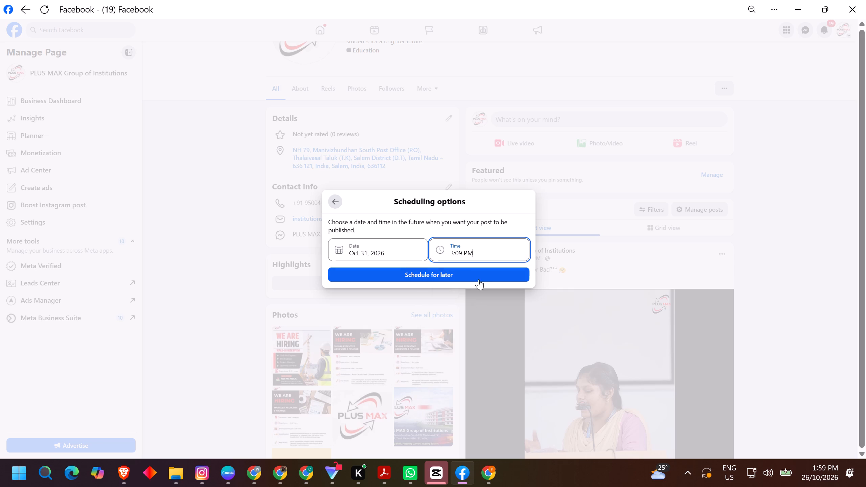
left_click(480, 273)
left_click(165, 413)
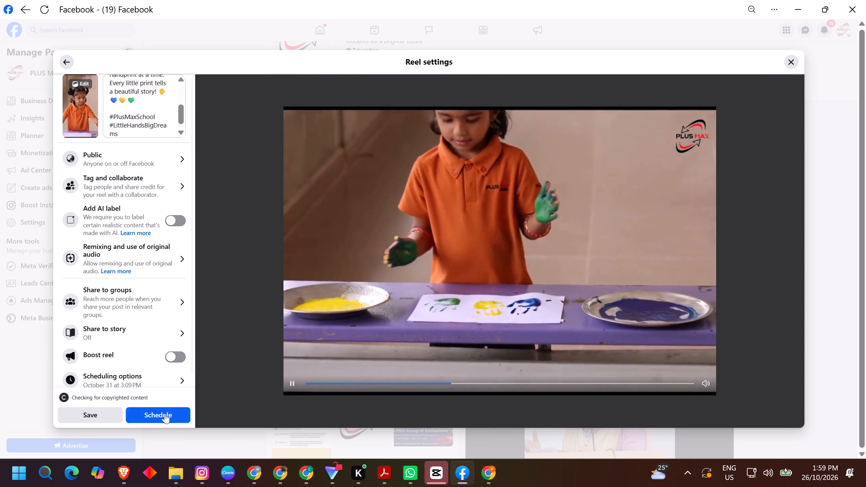
Switch to Instagram, open the school-bag reel with the Plus Max crayons cover and copy its link.
left_click(213, 471)
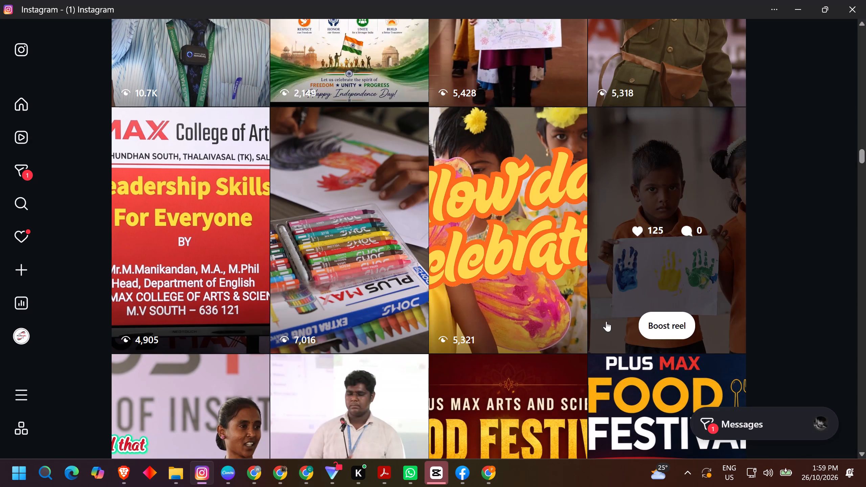
left_click(565, 275)
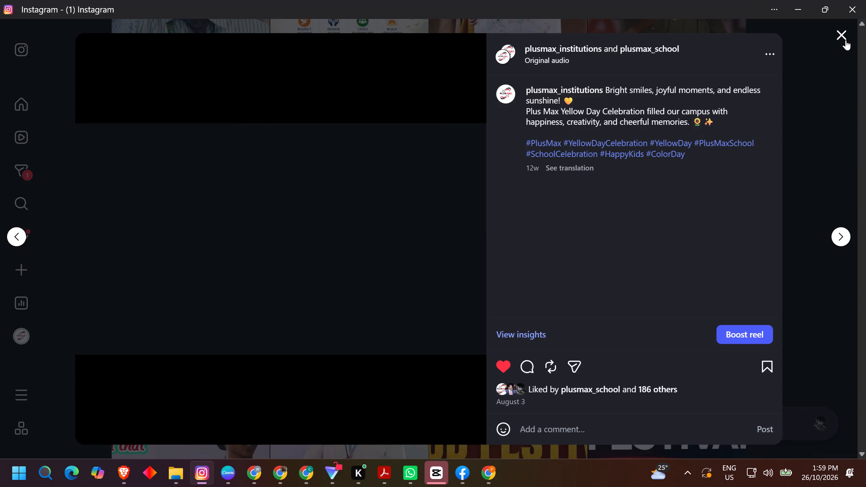
left_click(846, 40)
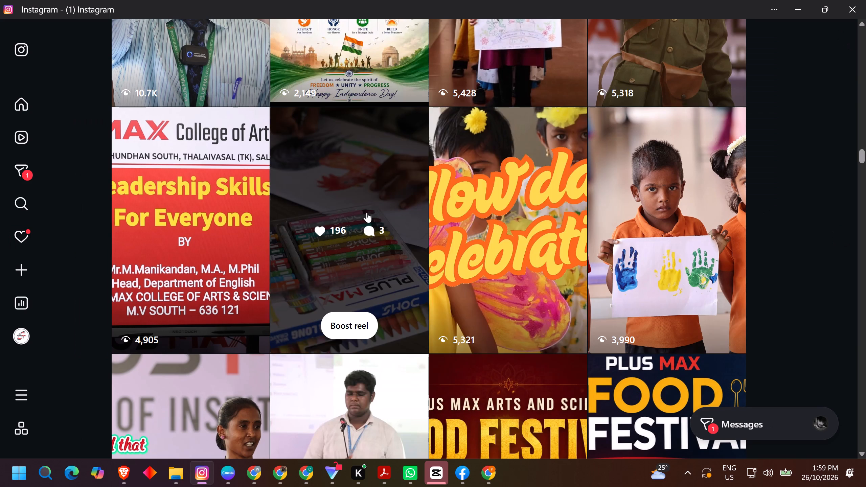
left_click(366, 212)
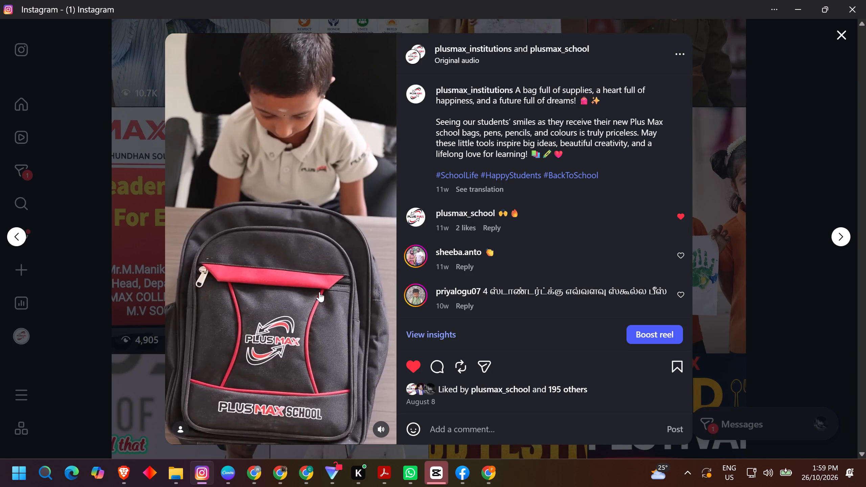
left_click(672, 50)
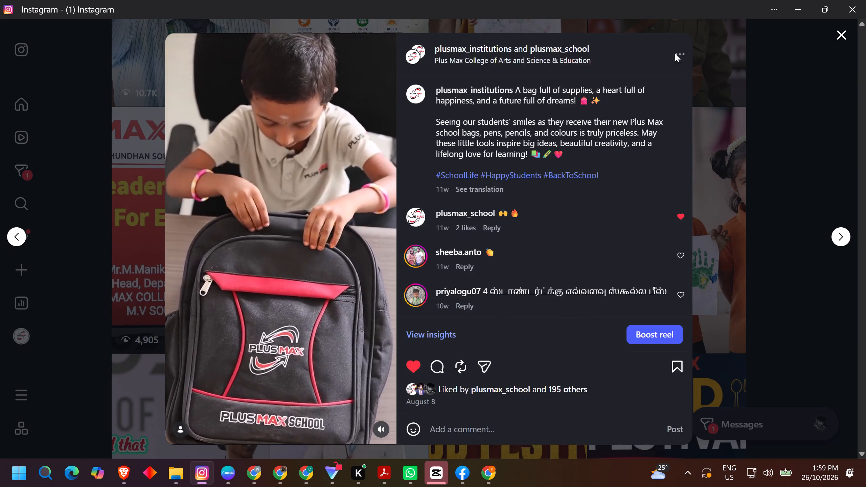
left_click(410, 279)
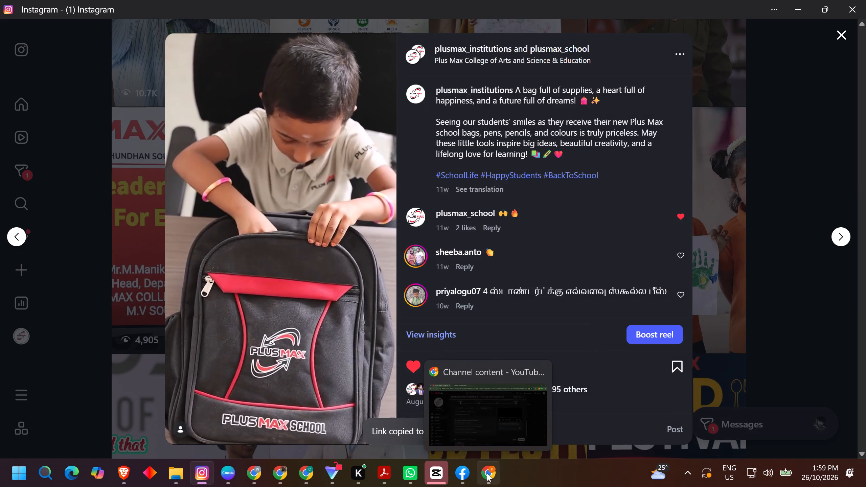
Switch to the Instagram video downloader in Chrome and search with the copied school-bag reel link.
left_click(487, 473)
left_click(261, 1)
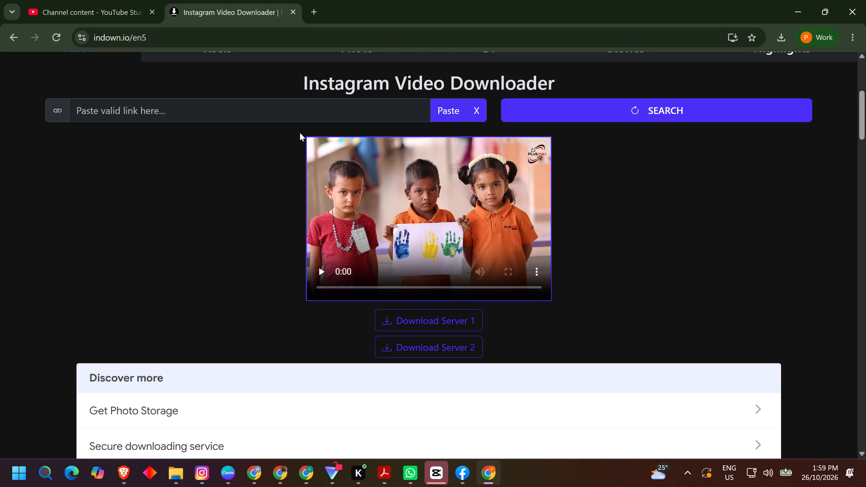
left_click(395, 111)
key("ctrl+v")
left_click(584, 103)
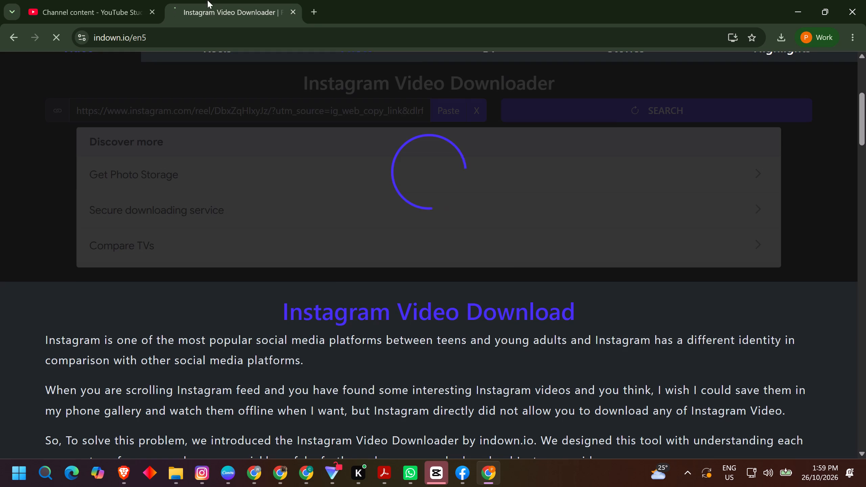
Return to YouTube Studio and acknowledge the content-check notice for the "Little hands" Short.
left_click_drag(81, 0, 83, 4)
left_click(528, 314)
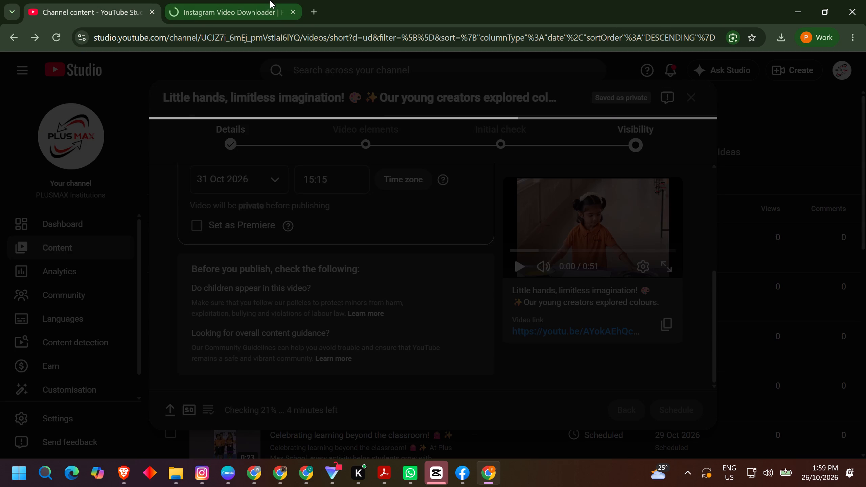
Download the school-bag reel video from Server 1 of the Instagram video downloader.
left_click(261, 0)
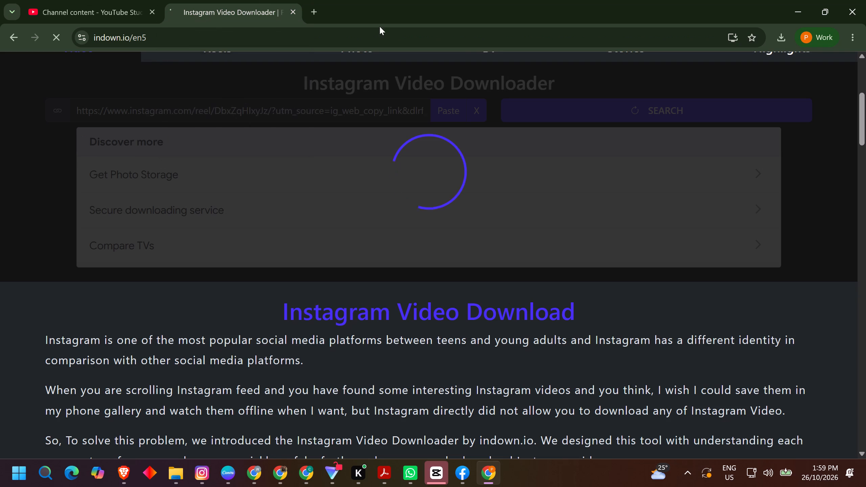
scroll(590, 262, "up", 3)
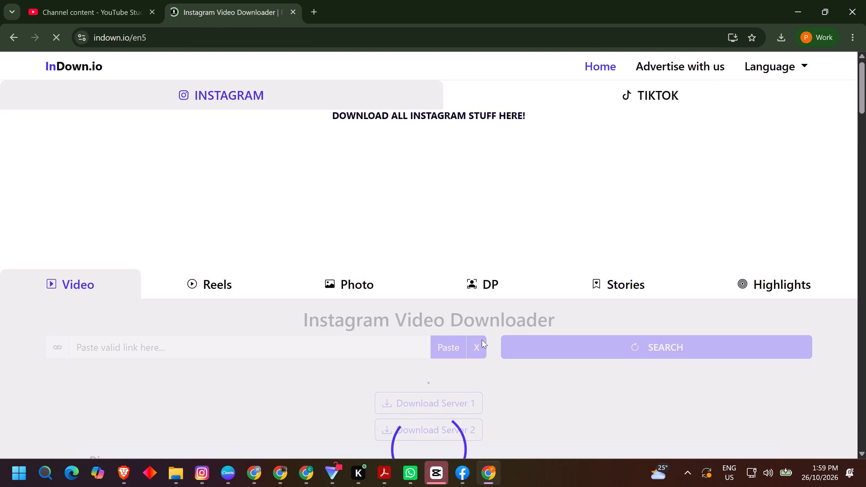
scroll(440, 334, "down", 5)
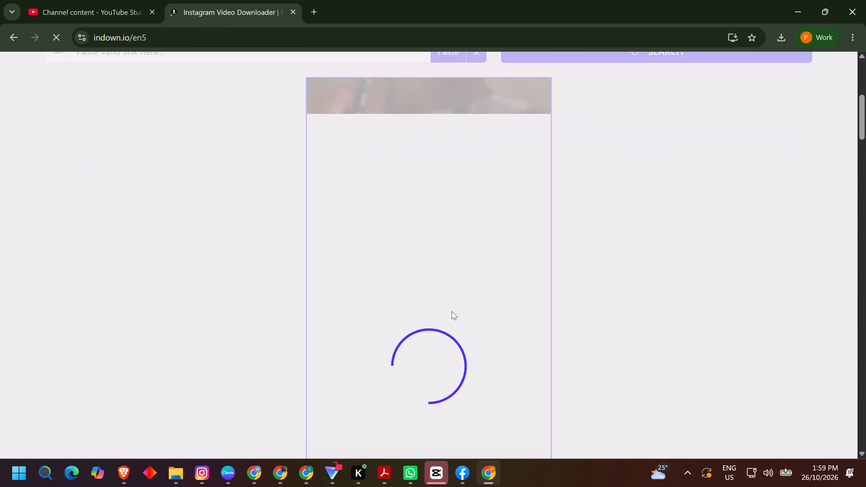
scroll(452, 311, "down", 4)
left_click(456, 294)
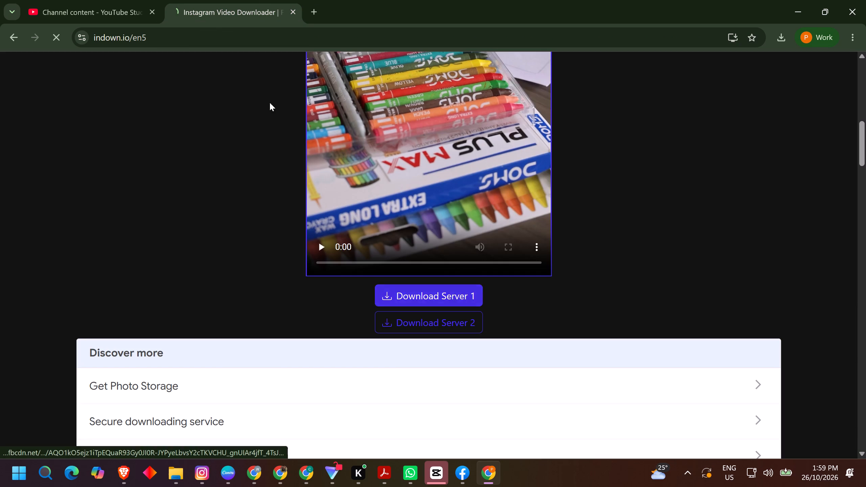
Close the scheduled-video confirmation in YouTube Studio and upload the newly downloaded school-bag video.
left_click(123, 0)
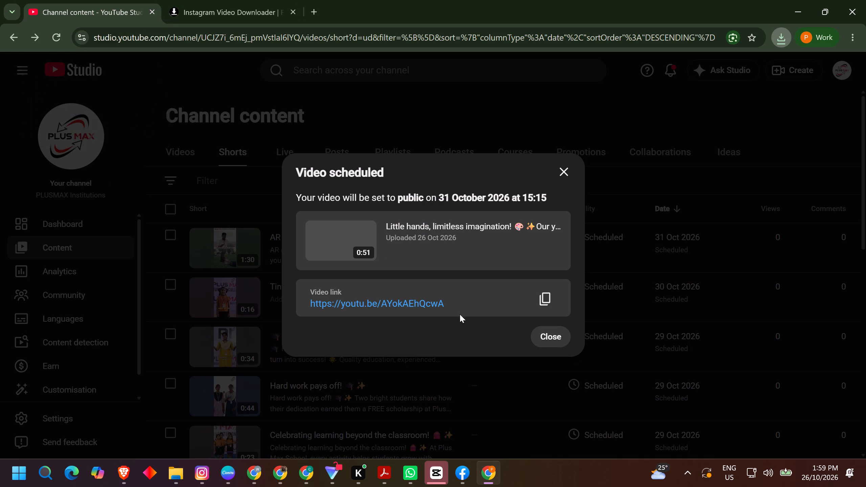
left_click(566, 172)
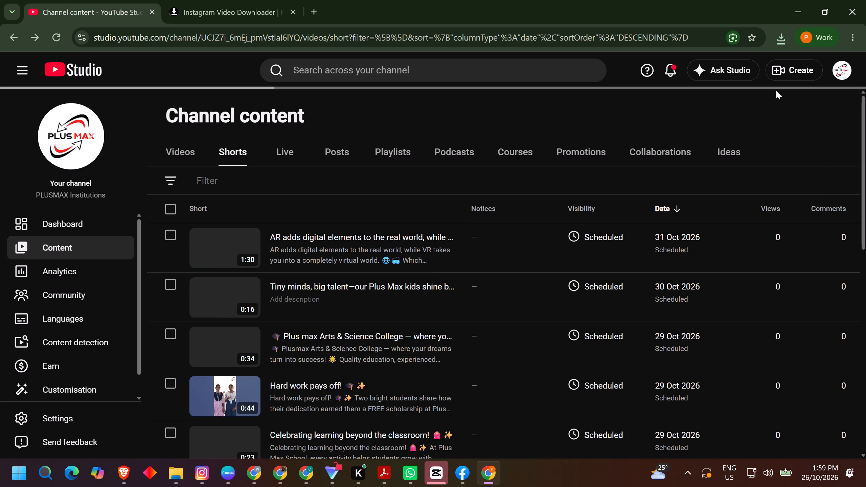
left_click(787, 70)
left_click(780, 88)
left_click(406, 327)
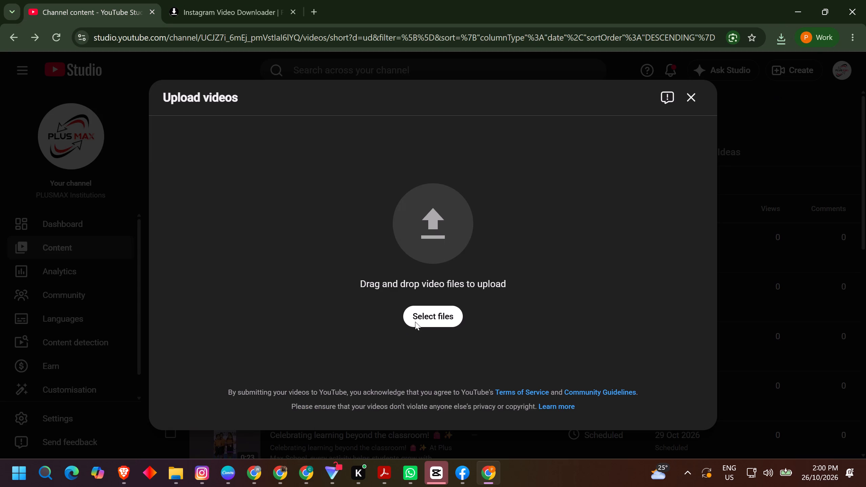
left_click(415, 322)
left_click(153, 137)
key("Return")
Switch to Instagram and copy the school-bag reel's full caption including its hashtags.
left_click(204, 483)
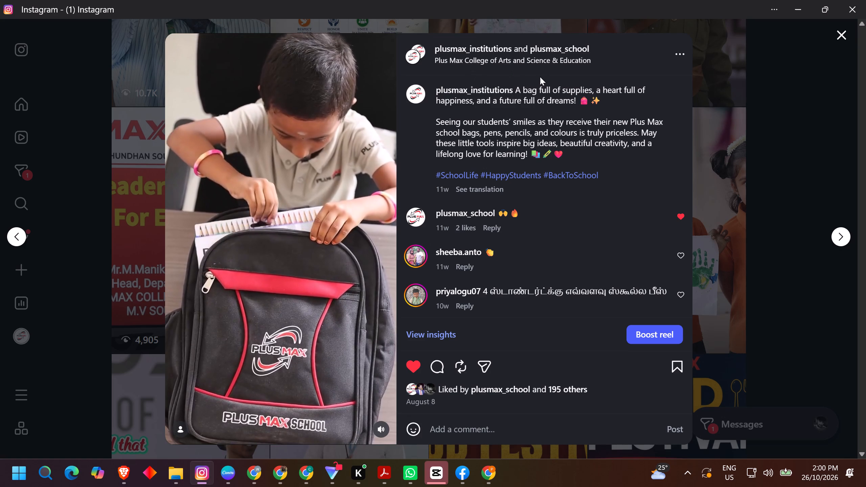
left_click_drag(516, 81, 578, 165)
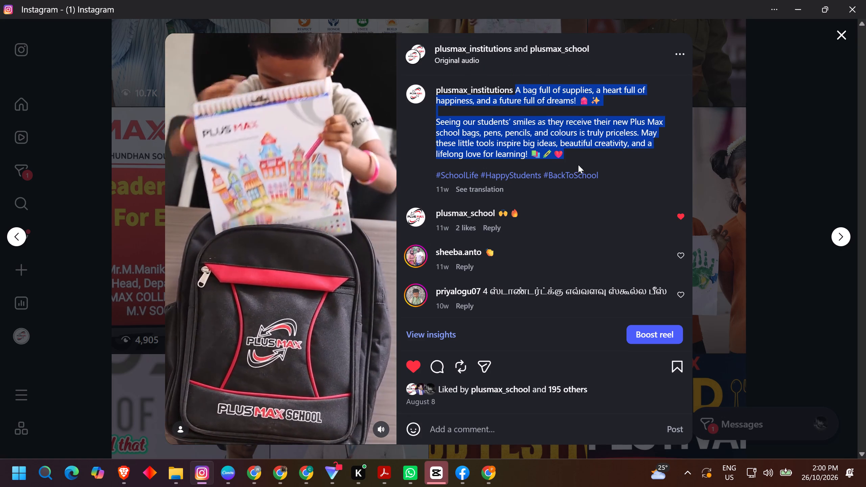
left_click_drag(578, 165, 610, 171)
key("ctrl+c")
Switch back to YouTube Studio and add the full copied caption as the new Short's description.
left_click(497, 480)
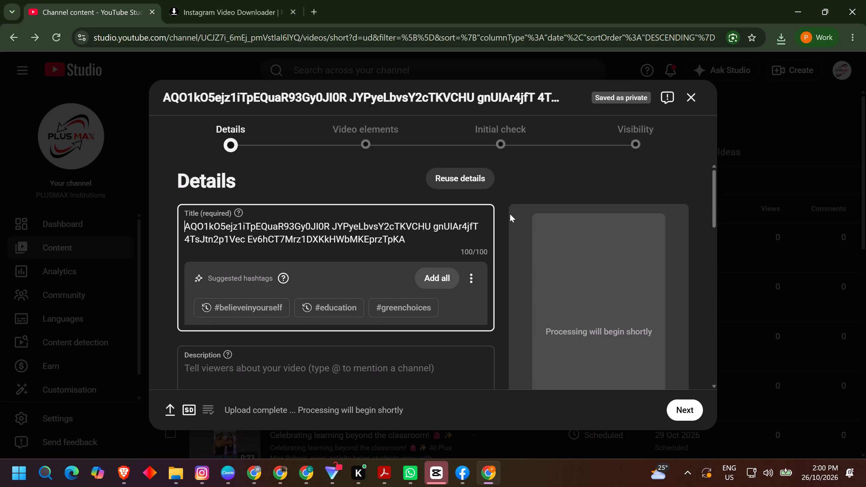
left_click(340, 365)
left_click(329, 325)
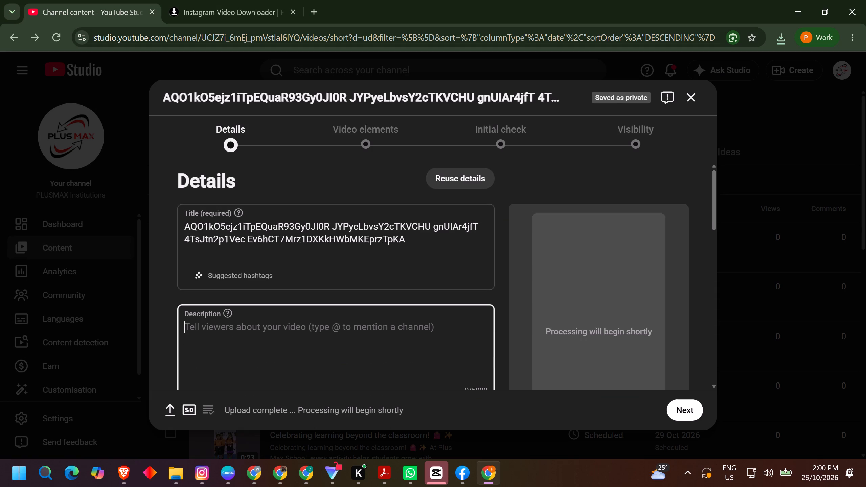
key("ctrl+v")
Replace the Short's title with the caption's opening, "A bag full of supplies, a heart full of happiness, and a future full of dreams!" with its emojis.
left_click(334, 246)
triple_click(343, 238)
key("ctrl+v")
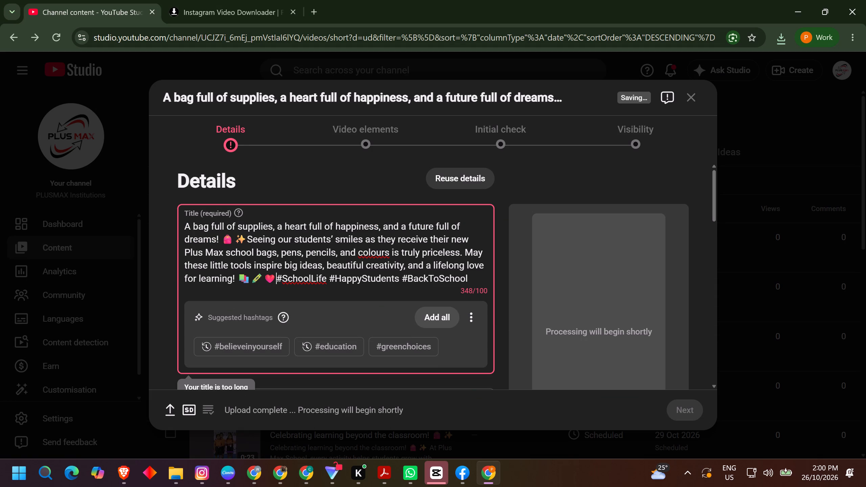
left_click_drag(248, 236, 500, 284)
key("BackSpace")
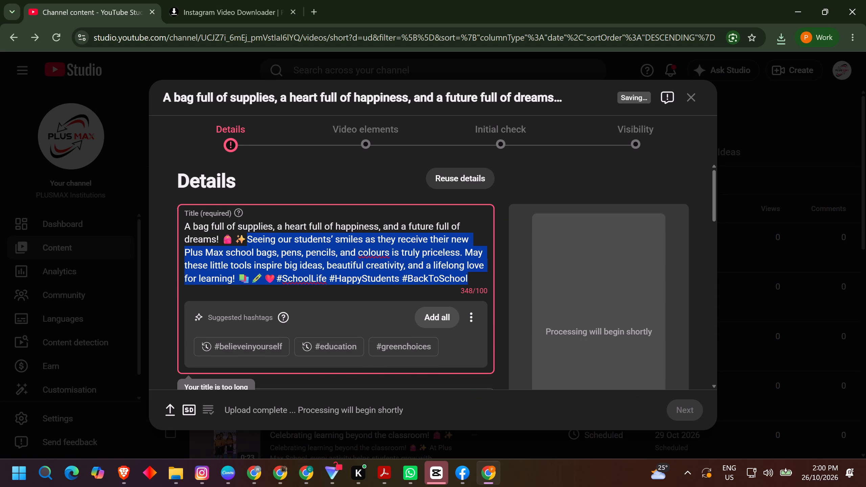
Mark the Short as not Made for Kids and proceed to Visibility.
left_click(688, 407)
left_click(259, 295)
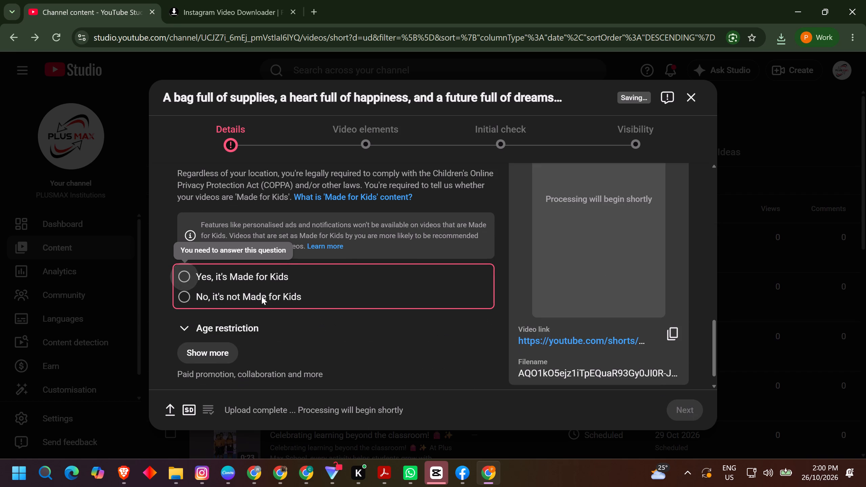
double_click(692, 402)
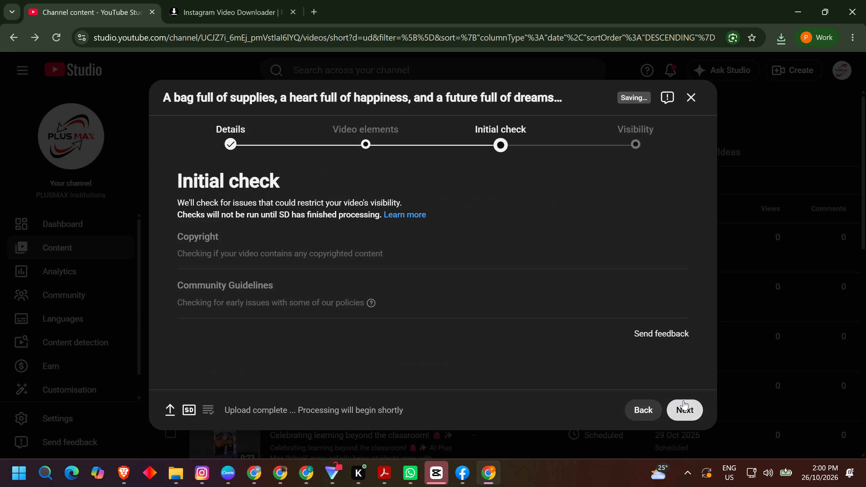
left_click(687, 409)
Schedule the school-bag Short for 31 Oct 2026 at 18:00.
left_click(219, 334)
scroll(221, 333, "down", 4)
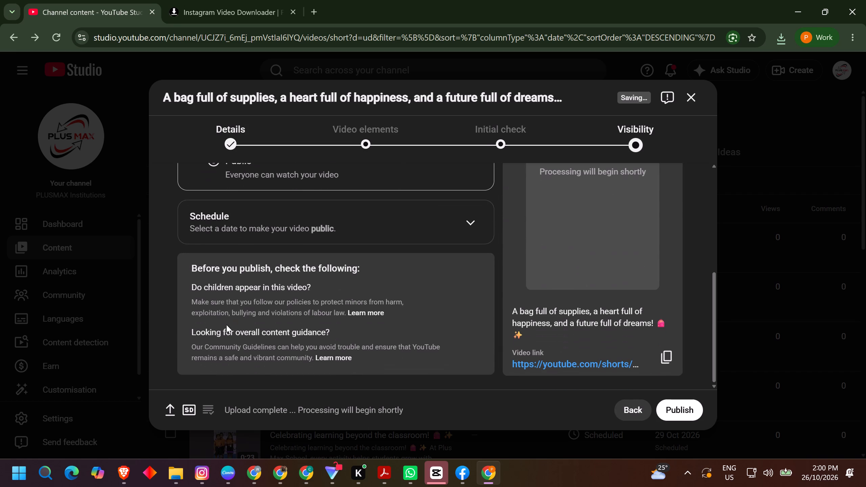
left_click(262, 214)
left_click(257, 182)
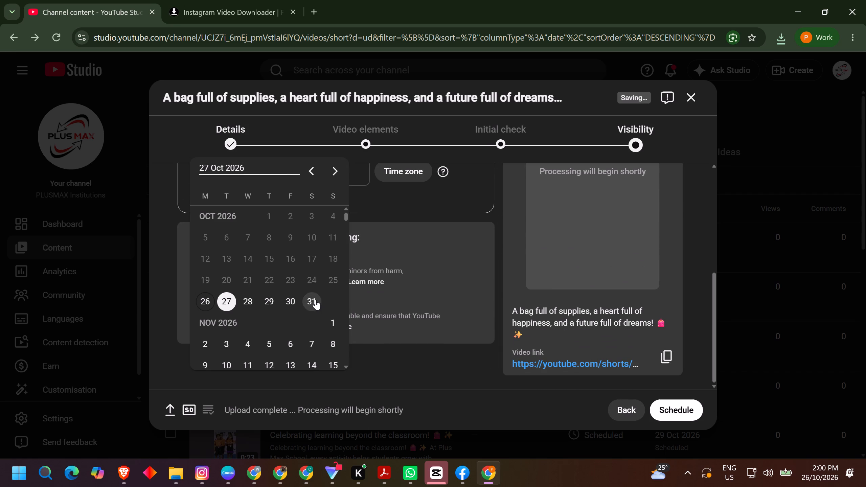
left_click(316, 299)
left_click(344, 175)
scroll(345, 305, "down", 20)
scroll(345, 305, "down", 1)
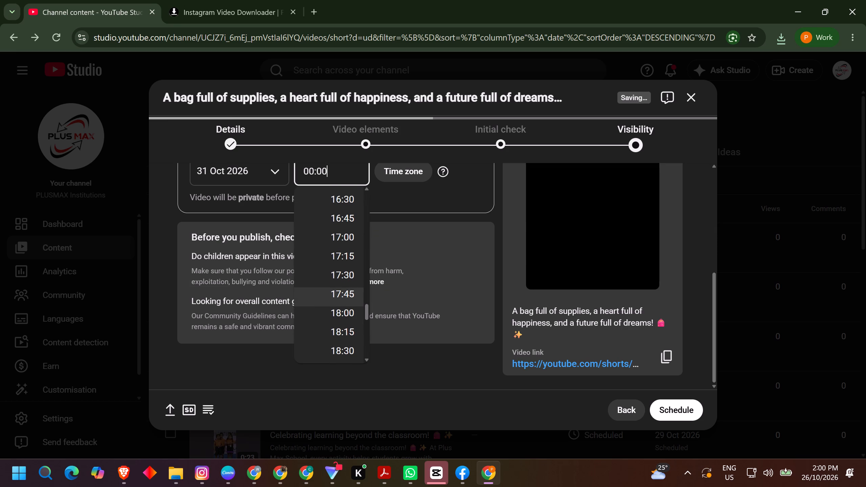
left_click(344, 308)
left_click(686, 409)
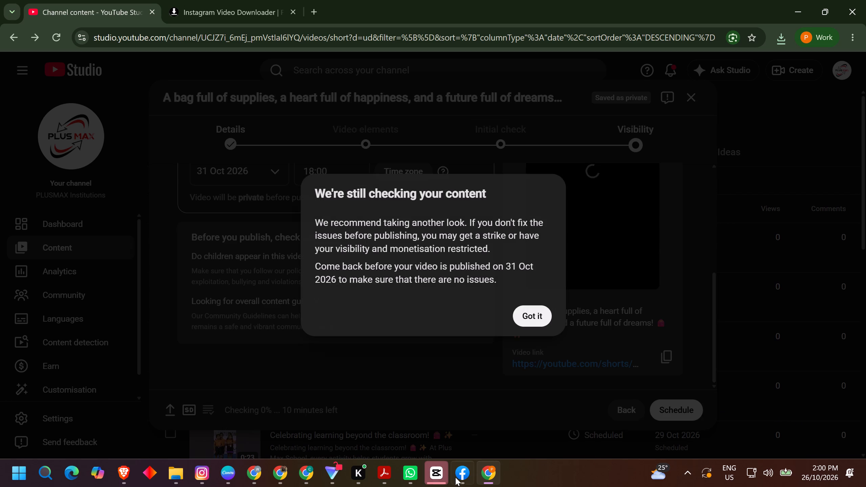
Switch to the Facebook page, start a new reel and upload the downloaded school-bag video.
left_click_drag(530, 304, 520, 347)
left_click(472, 467)
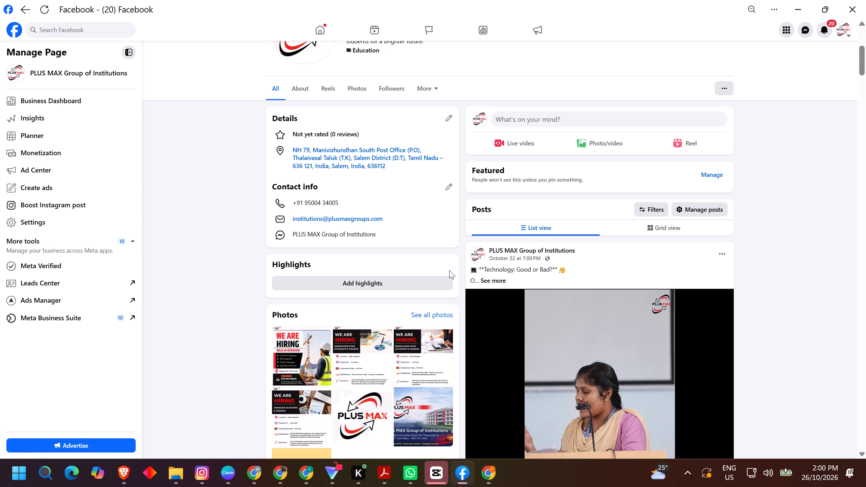
left_click(672, 144)
left_click(120, 121)
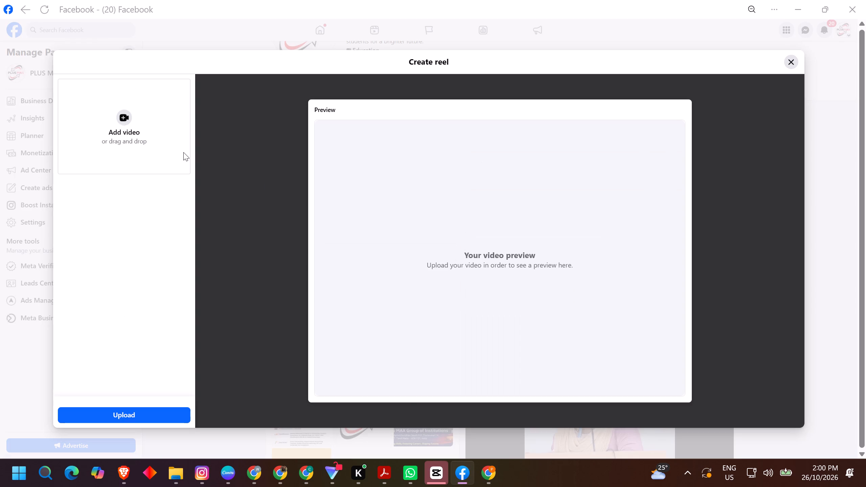
left_click_drag(171, 137, 176, 134)
key("Return")
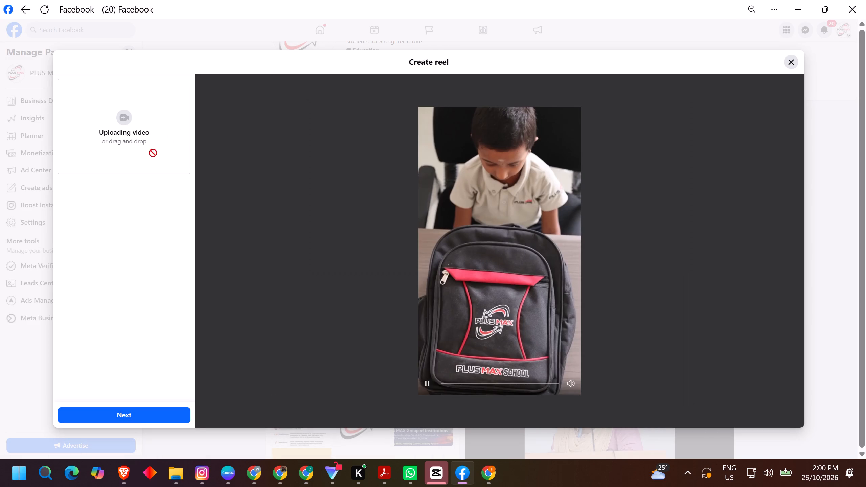
Proceed past the reel editing stage to its settings and add the copied school-bag caption as the description.
left_click(143, 417)
left_click(149, 409)
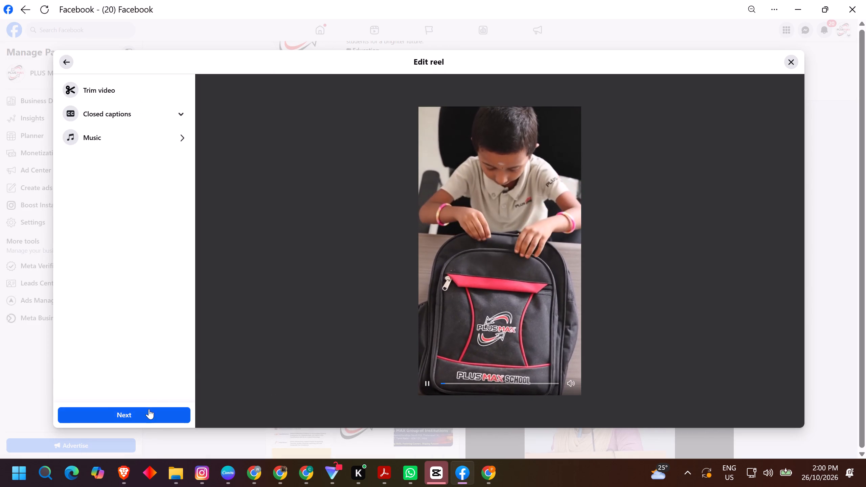
key("ctrl+b")
key("ctrl+v")
Open the reel's scheduling options and set the publish date to Oct 31, 2026.
scroll(100, 314, "down", 6)
left_click(130, 393)
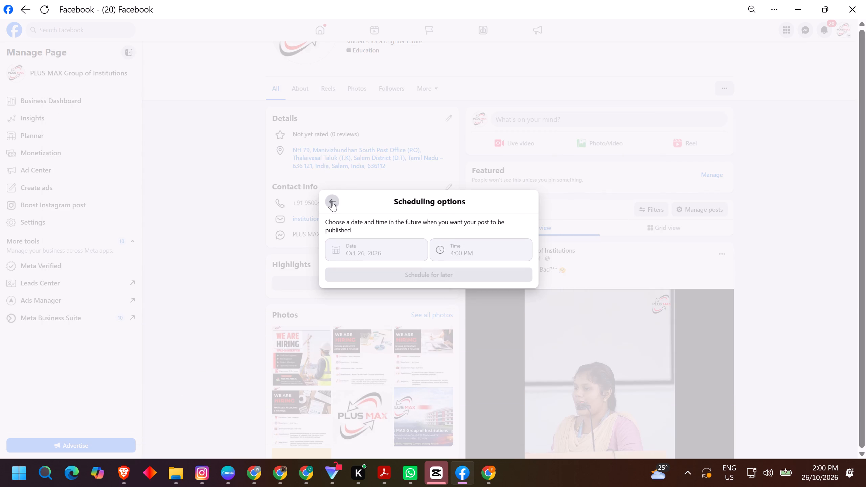
left_click(332, 201)
left_click(144, 375)
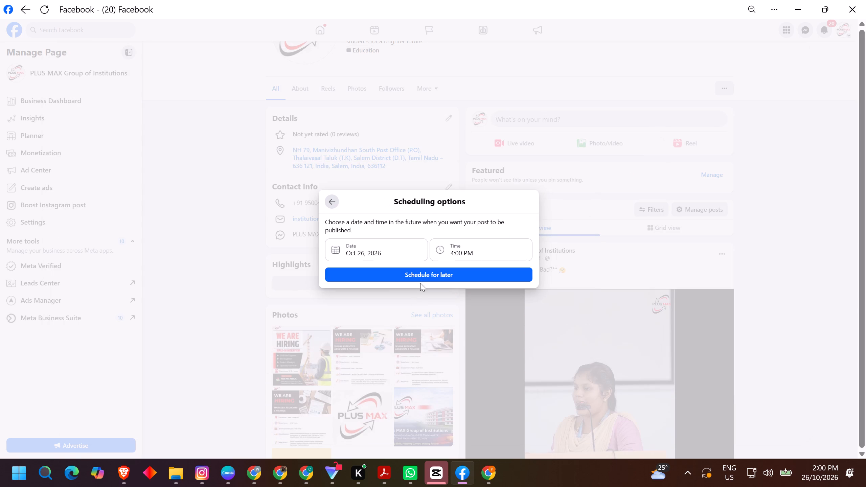
left_click(397, 253)
left_click(426, 346)
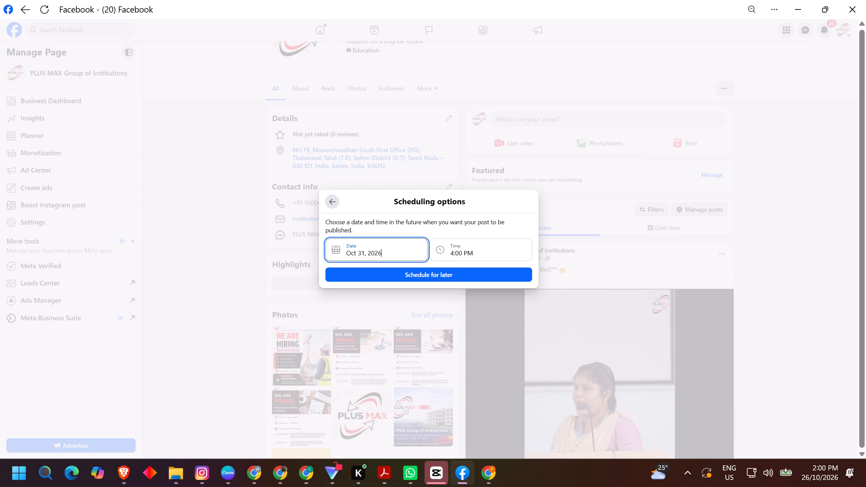
Set the publish time to 6:05 PM, apply the scheduling options and schedule the school-bag reel.
left_click(456, 251)
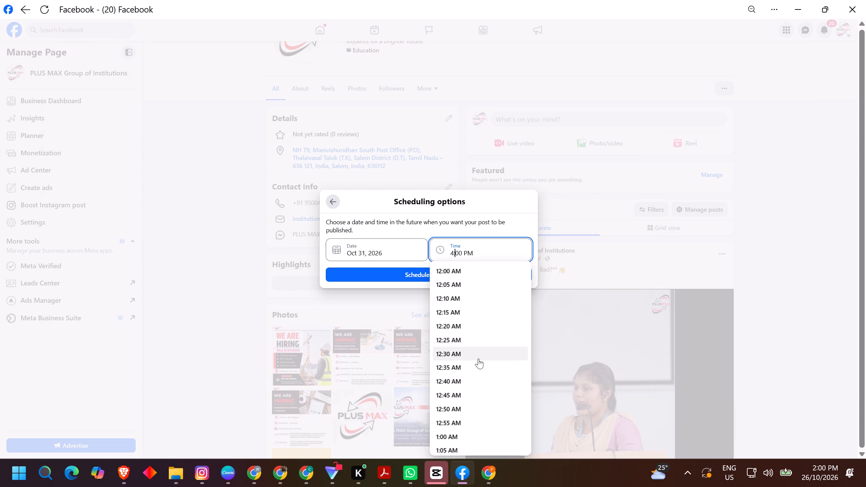
key("BackSpace")
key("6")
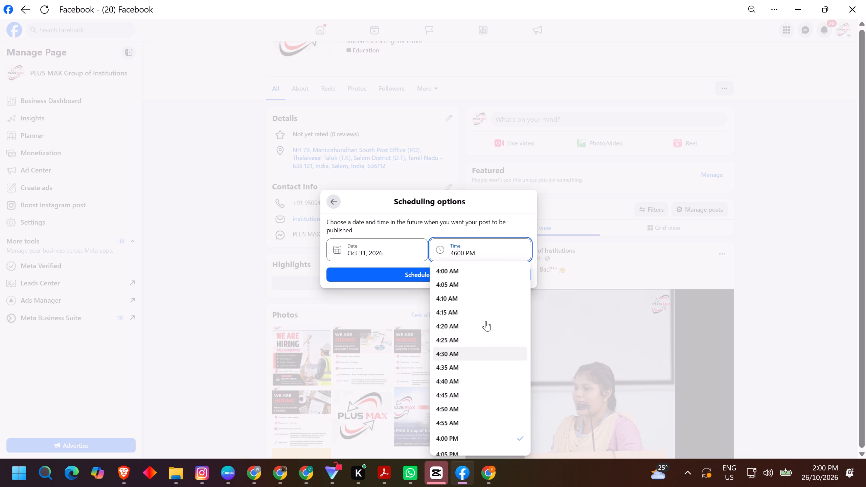
key("Right")
key("Right")
key("Right")
key("Right")
key("Right")
key("Right")
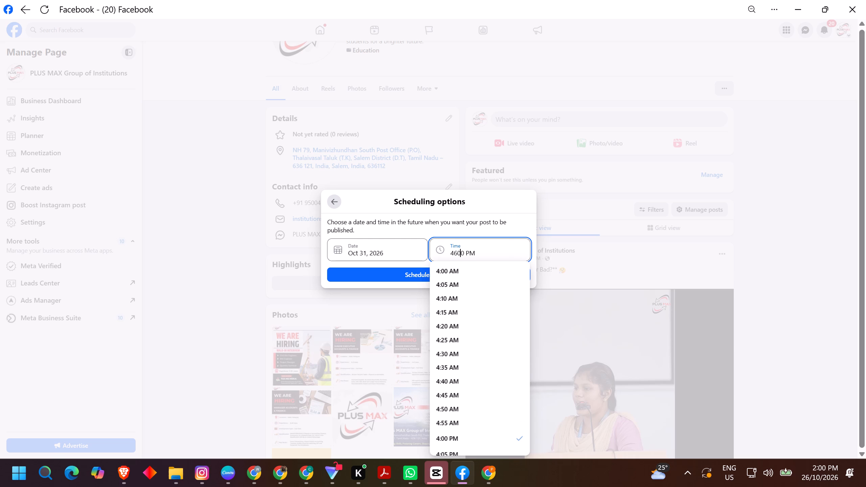
key("BackSpace")
key("BackSpace")
key("BackSpace")
key("BackSpace")
key("BackSpace")
key("BackSpace")
key("BackSpace")
key("BackSpace")
key("BackSpace")
key("BackSpace")
key("BackSpace")
key("BackSpace")
key("BackSpace")
key("BackSpace")
key("BackSpace")
key("BackSpace")
key("BackSpace")
key("BackSpace")
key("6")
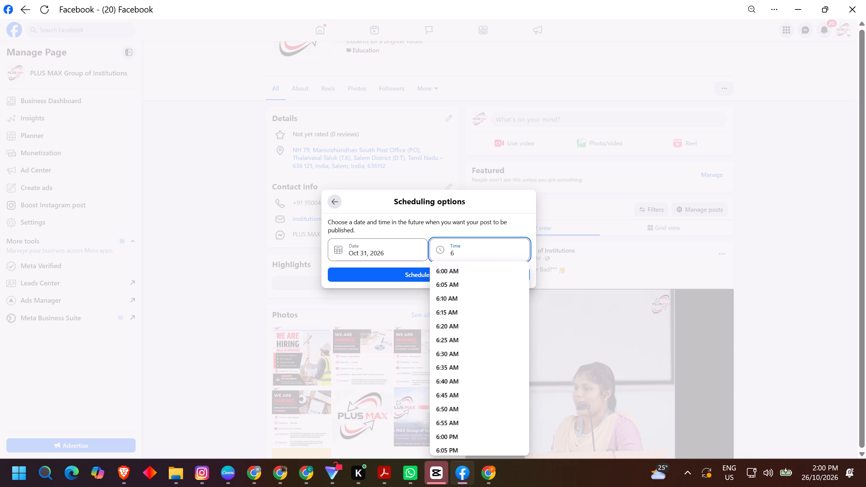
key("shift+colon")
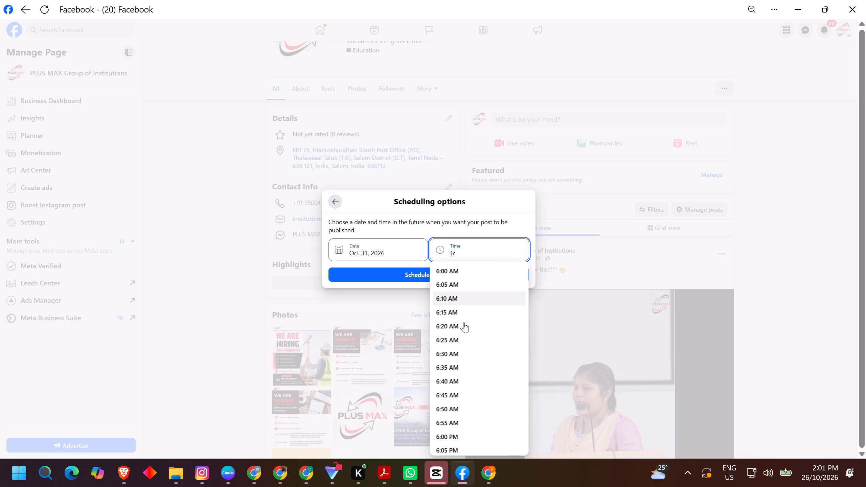
scroll(470, 368, "down", 2)
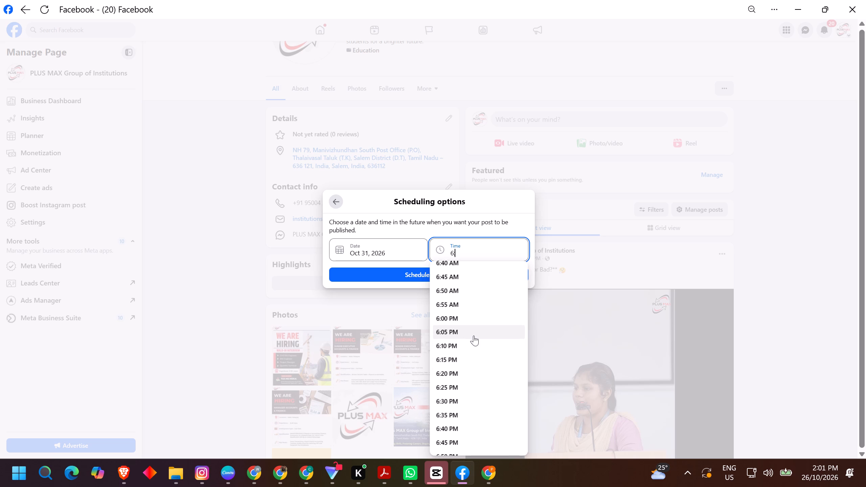
left_click(479, 330)
left_click(476, 286)
left_click(481, 274)
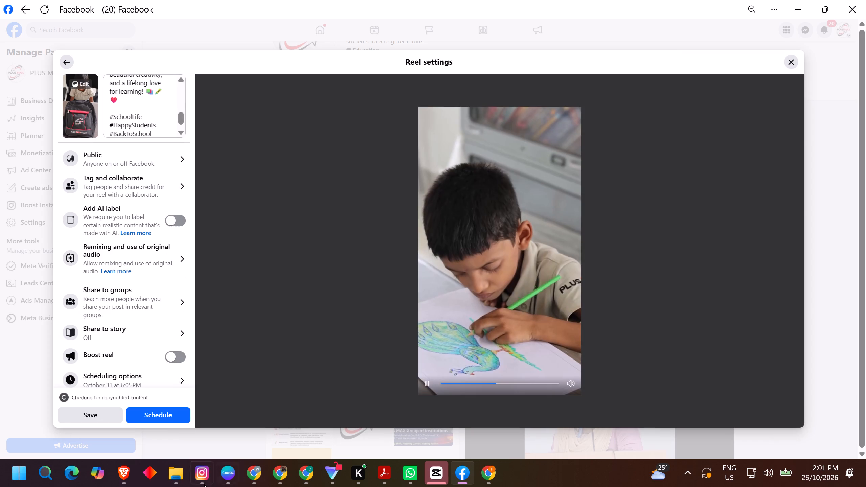
left_click(149, 414)
Switch to Instagram, close the school-bag reel, open the 80th Independence Day reel with the child in uniform and copy its link.
left_click(201, 474)
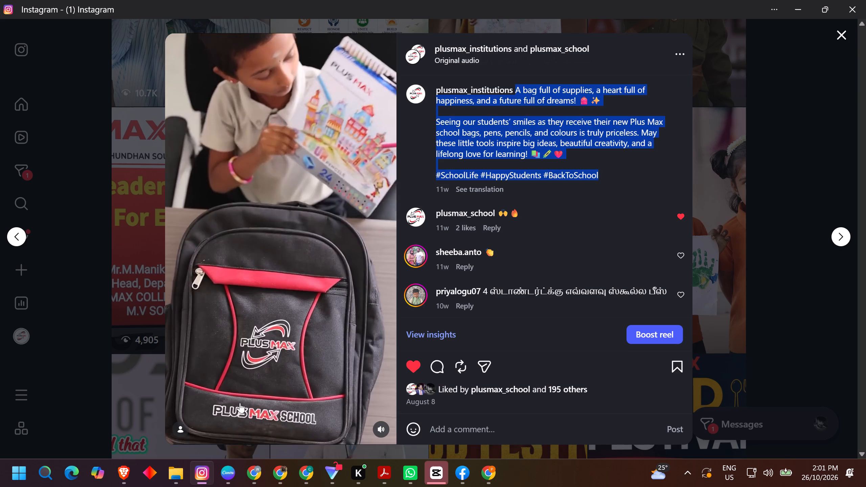
left_click(720, 167)
scroll(271, 280, "up", 1)
scroll(776, 280, "up", 2)
left_click(706, 203)
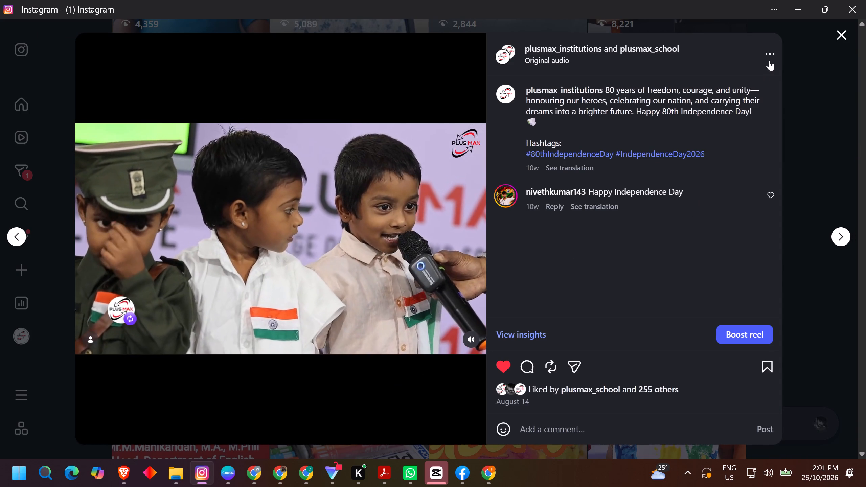
left_click(770, 61)
left_click(386, 278)
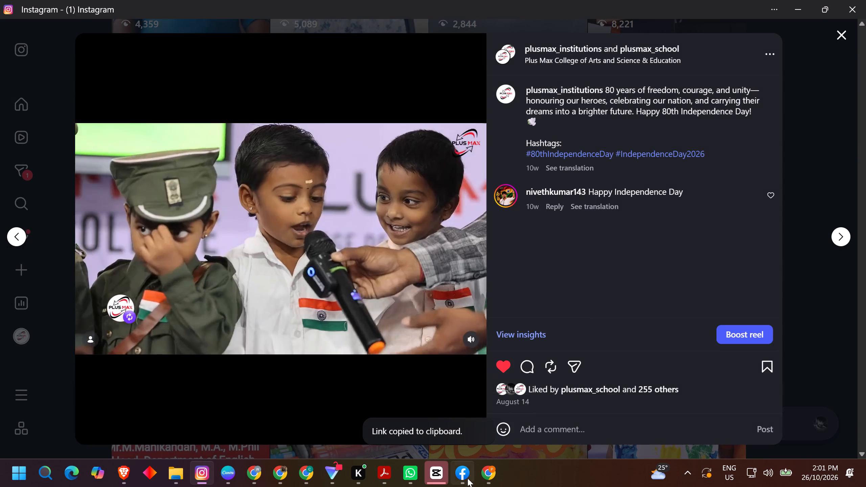
Close the Instagram reel, switch back to YouTube Studio and dismiss the content-check notice for the scheduled school-bag Short.
left_click(840, 40)
left_click(489, 473)
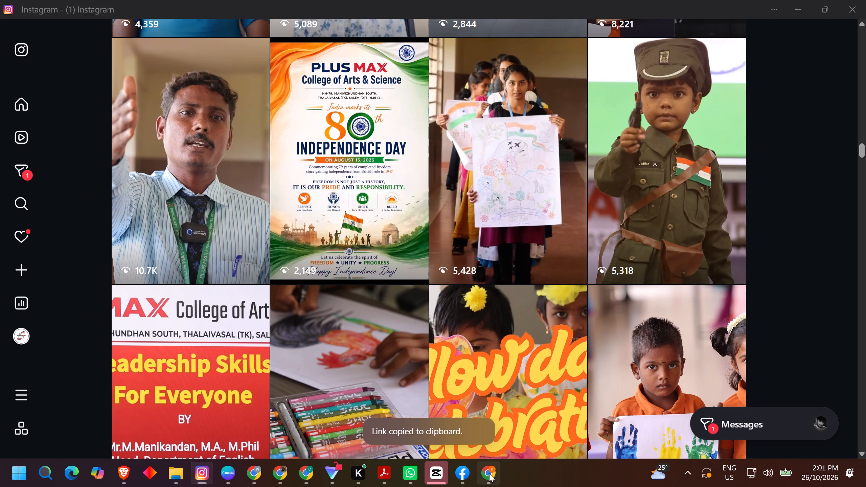
left_click(673, 413)
left_click(452, 479)
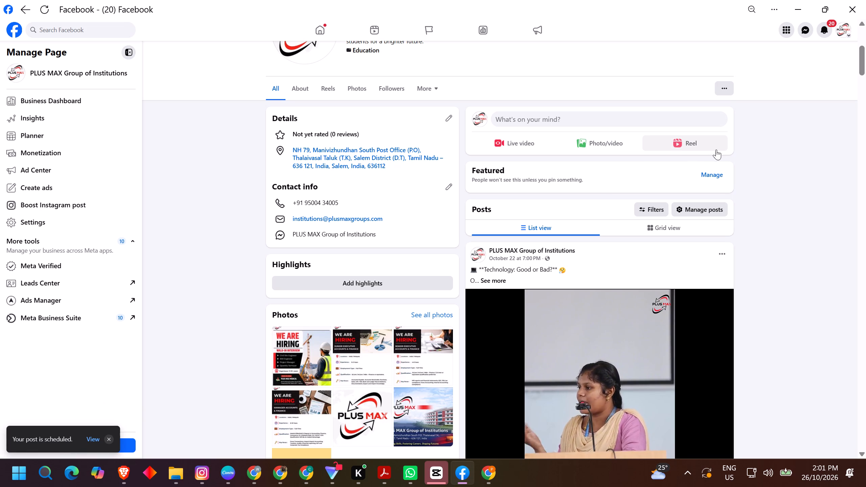
left_click(484, 474)
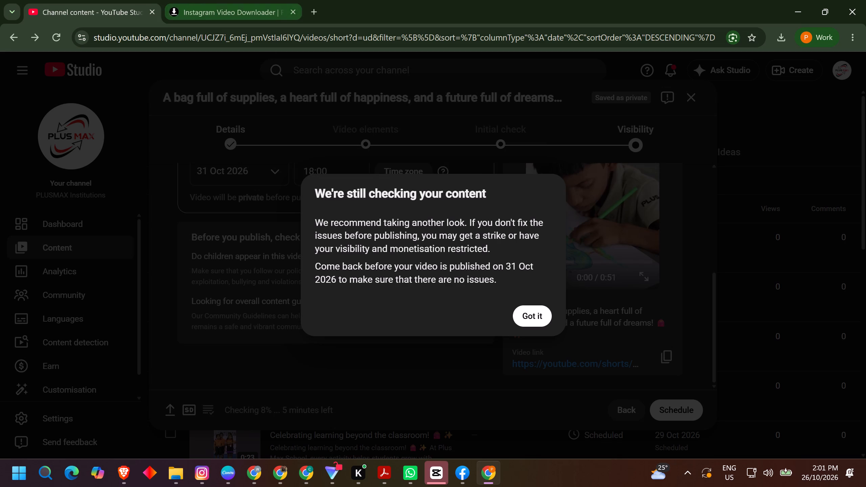
left_click(534, 310)
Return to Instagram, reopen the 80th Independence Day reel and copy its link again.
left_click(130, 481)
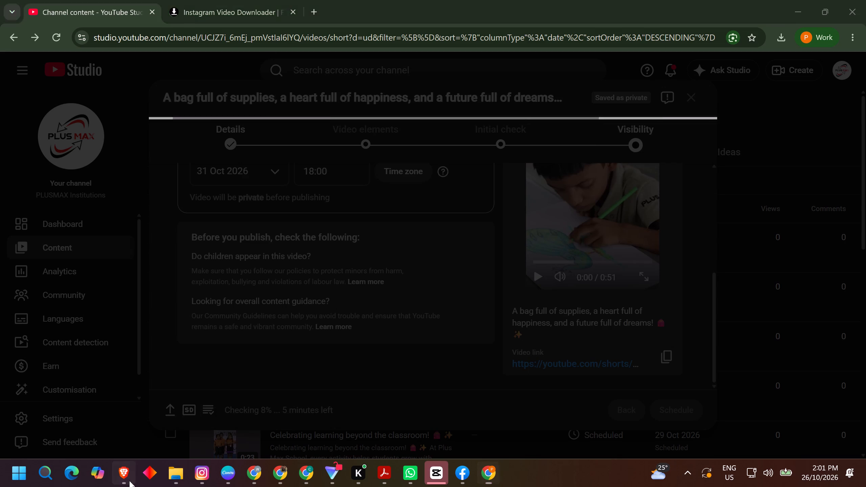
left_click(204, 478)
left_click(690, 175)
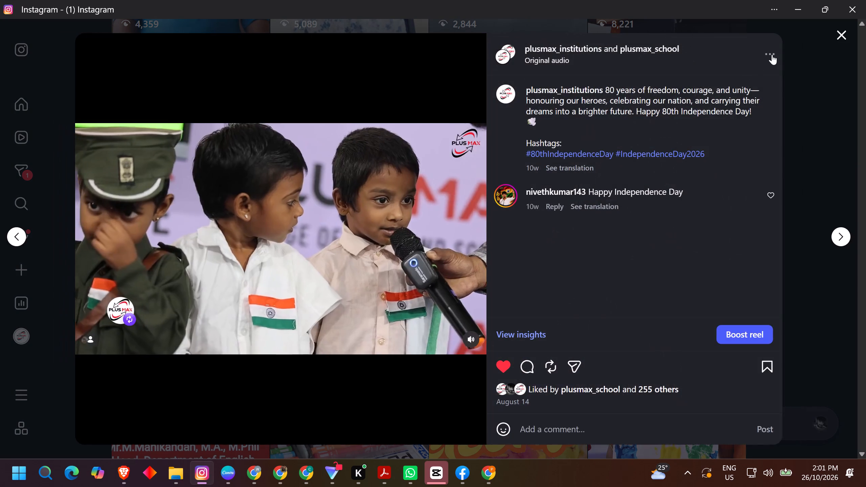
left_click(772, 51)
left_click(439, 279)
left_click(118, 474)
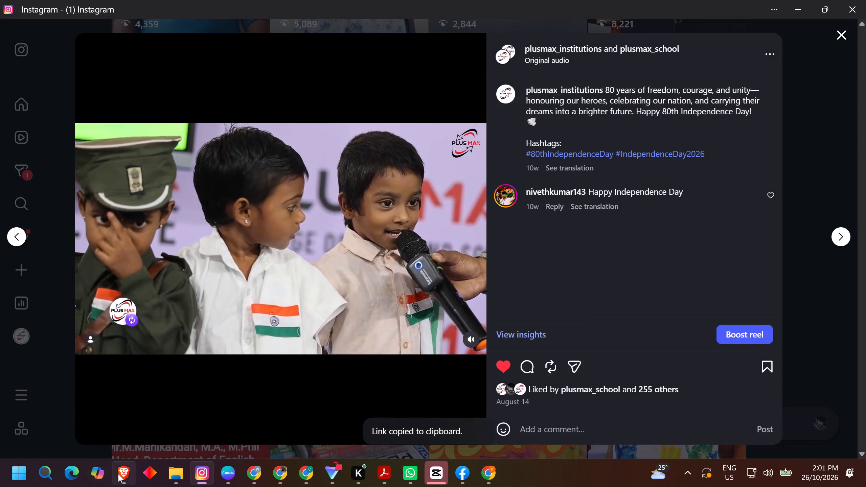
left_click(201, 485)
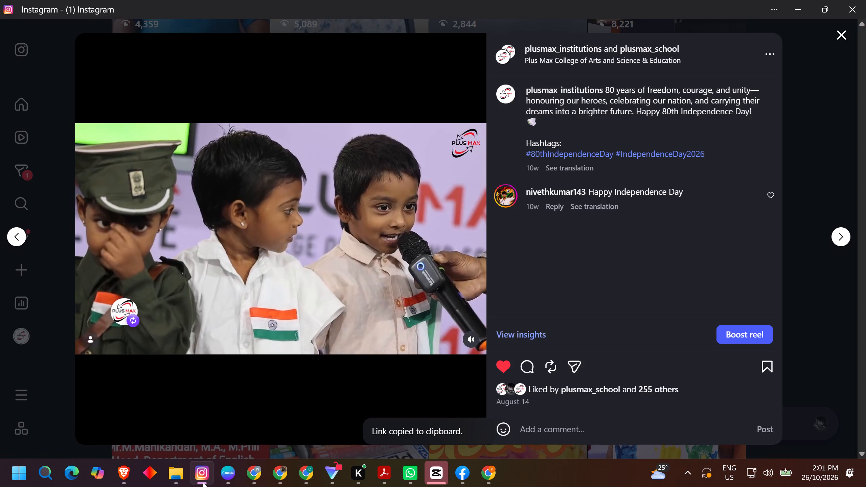
Switch to the Instagram Video Downloader in Chrome and submit the copied Independence Day reel link to fetch the video.
left_click(497, 477)
left_click(247, 0)
scroll(419, 274, "up", 2)
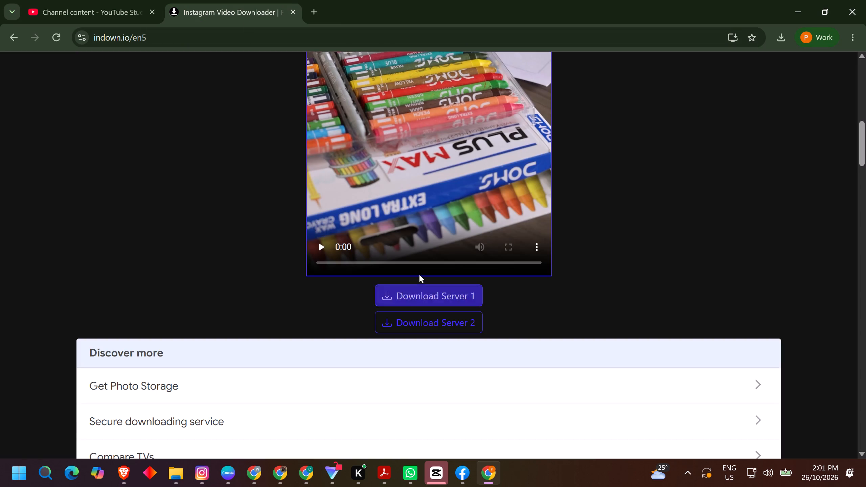
scroll(419, 274, "up", 4)
left_click(406, 172)
key("ctrl+v")
left_click(540, 178)
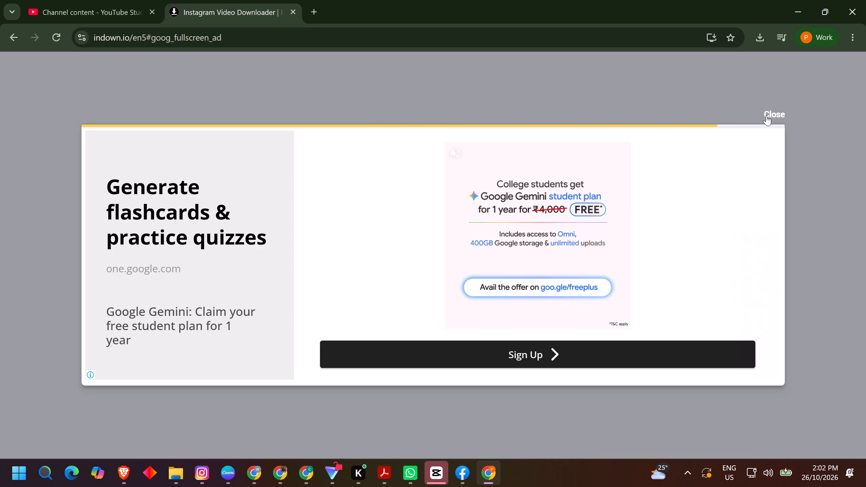
Close the full-screen ad and download the video of the child in uniform from Download Server 1.
left_click(782, 113)
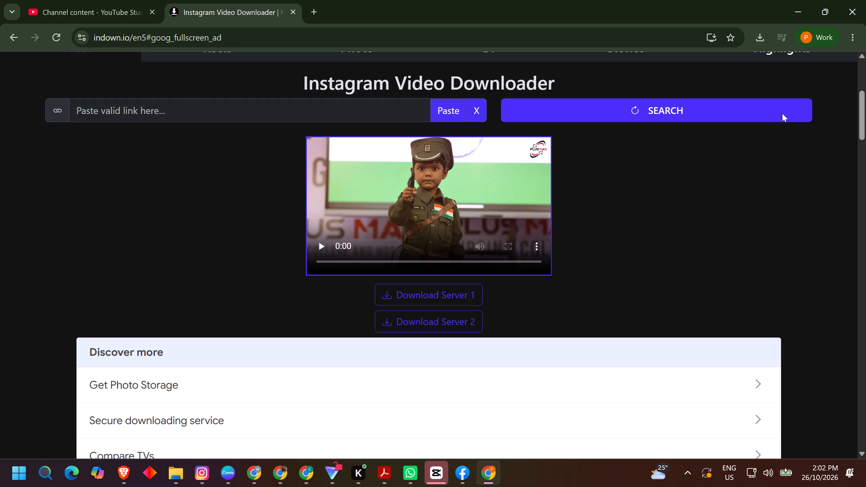
left_click(417, 301)
Switch to YouTube Studio, dismiss the scheduled-video confirmation and start a new video upload.
left_click_drag(115, 0, 115, 4)
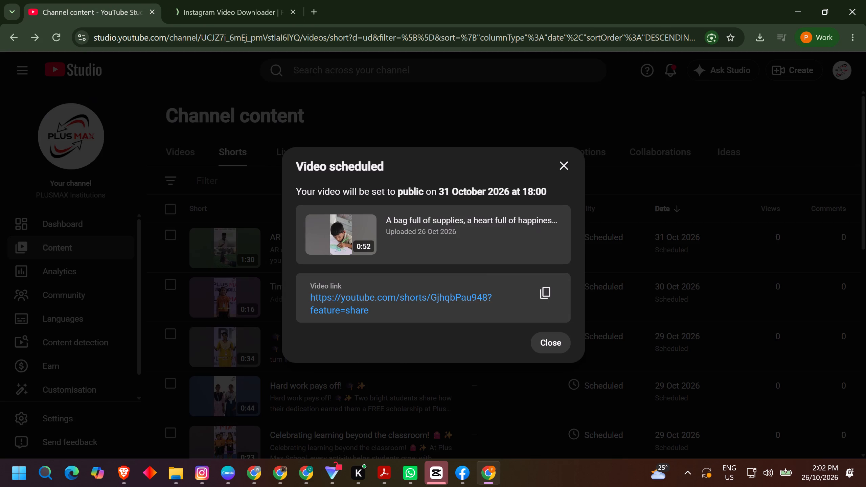
left_click(558, 169)
left_click(796, 73)
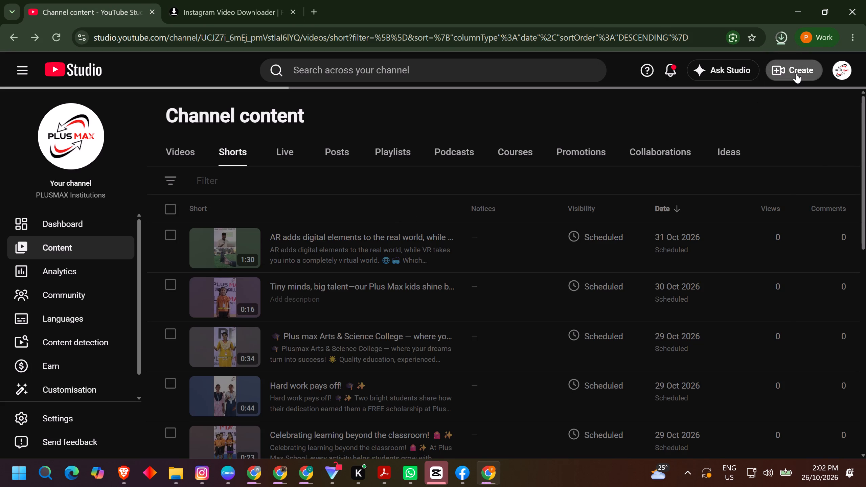
left_click(766, 98)
left_click(573, 109)
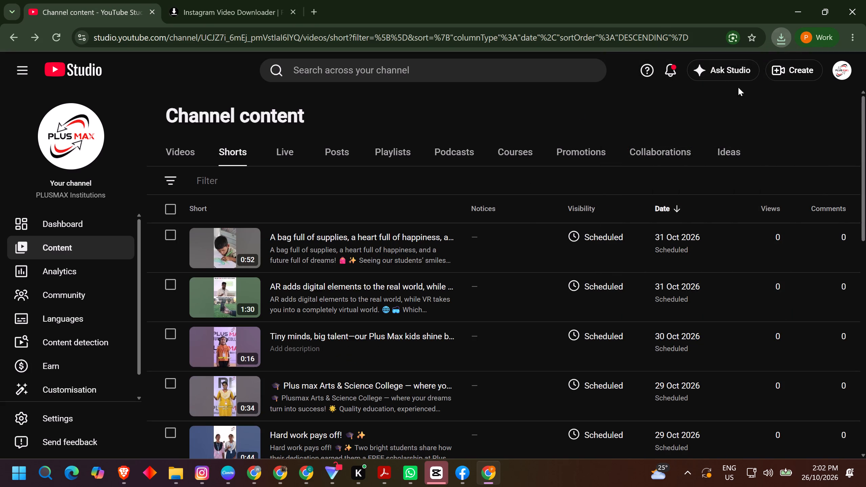
Start a video upload and choose the newest clip in Downloads, the one whose file name begins with AQOSkQB9GY9.
left_click(789, 71)
left_click(756, 97)
left_click(411, 320)
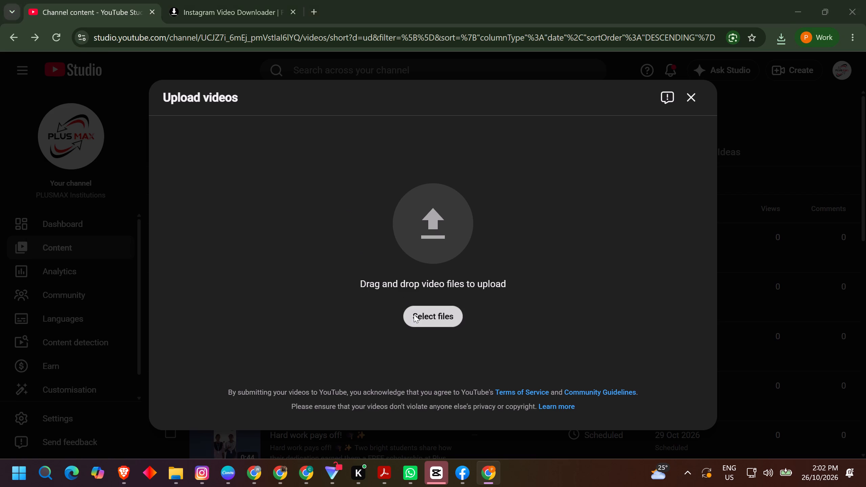
left_click_drag(158, 133, 142, 142)
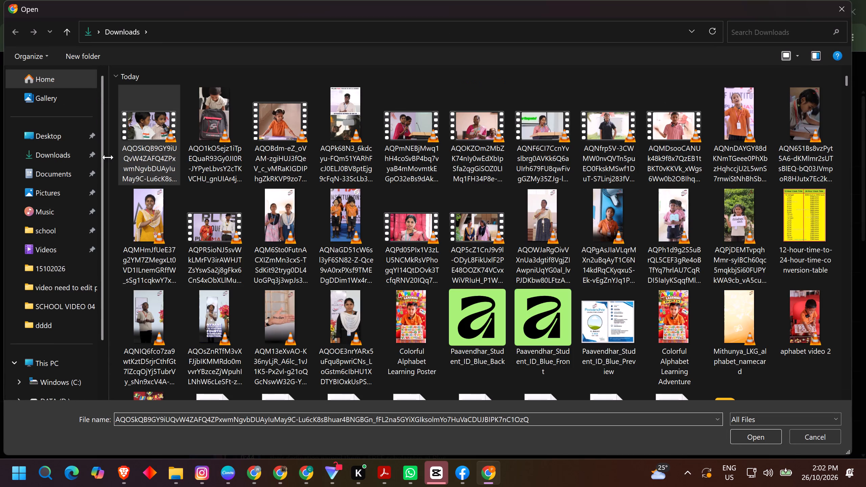
left_click(139, 133)
key("Return")
Switch to Instagram, copy the whole "80 years of freedom, courage, and unity" caption with its hashtags, and close the reel.
left_click(207, 470)
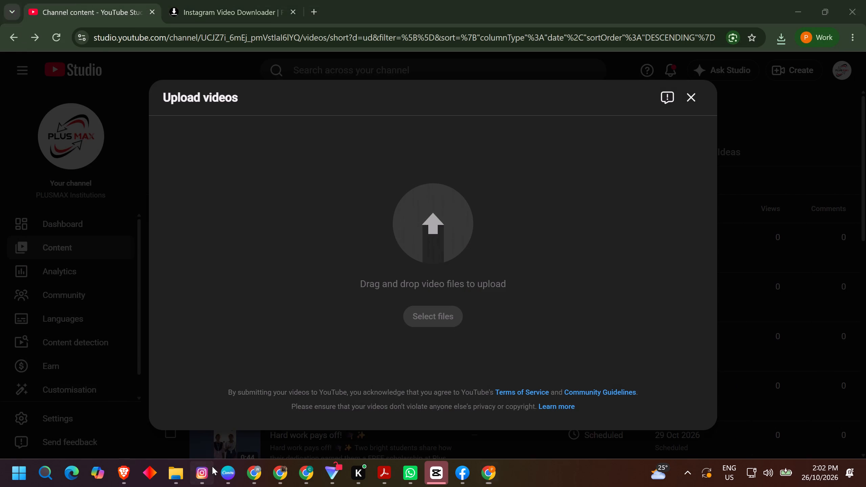
left_click_drag(607, 86, 759, 158)
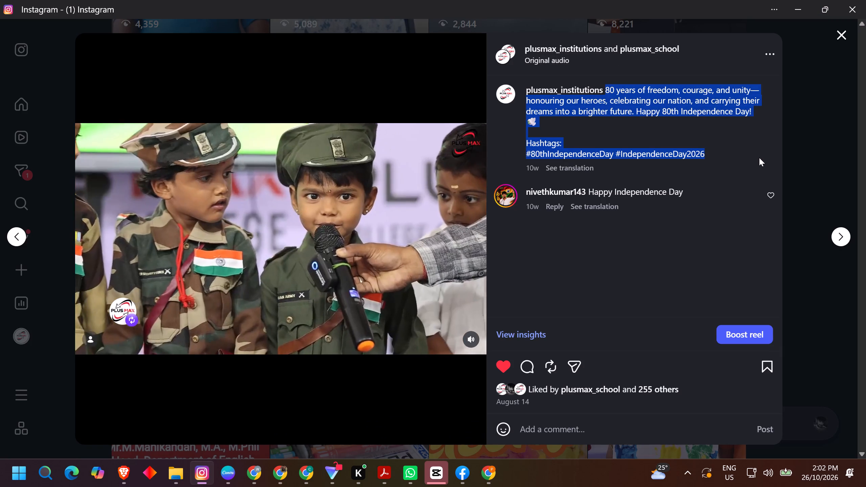
key("ctrl+c")
left_click(847, 36)
left_click(793, 5)
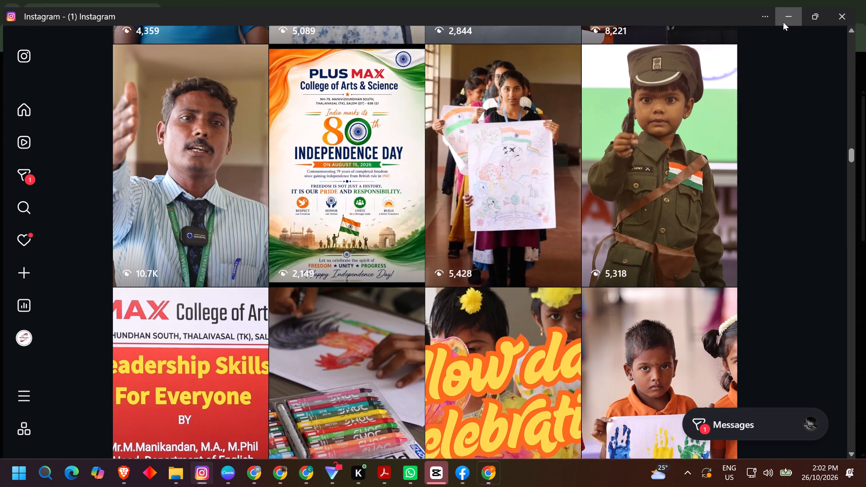
Back in YouTube Studio, paste the copied Independence Day caption as the video's description.
triple_click(324, 236)
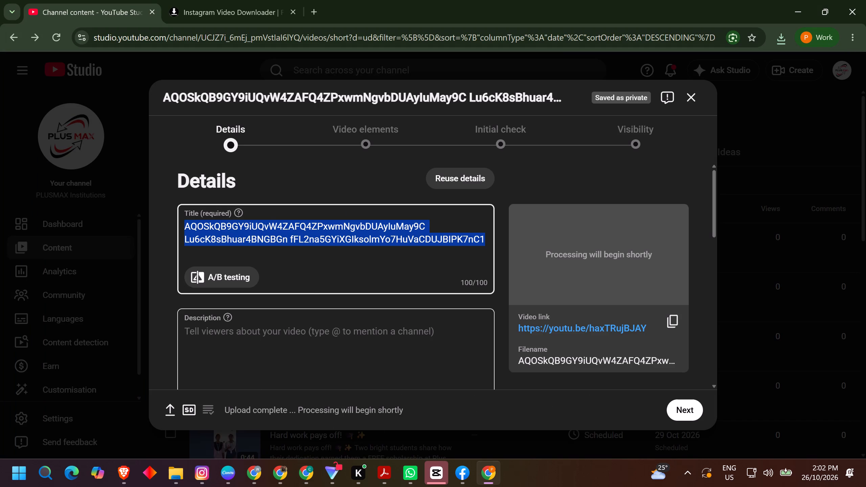
left_click(303, 336)
key("ctrl+v")
Replace the file-name title with the copied caption and cut everything from "Happy 80th Independence Day!" through the hashtags.
triple_click(312, 242)
key("ctrl+v")
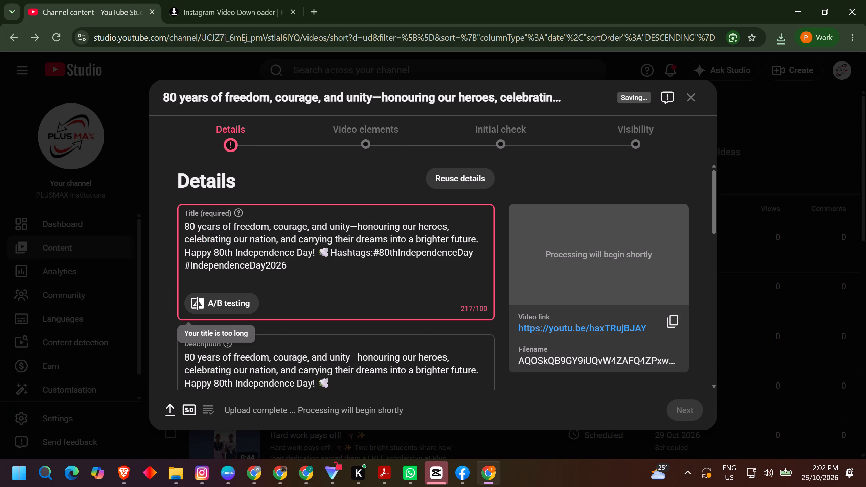
left_click_drag(475, 250, 185, 272)
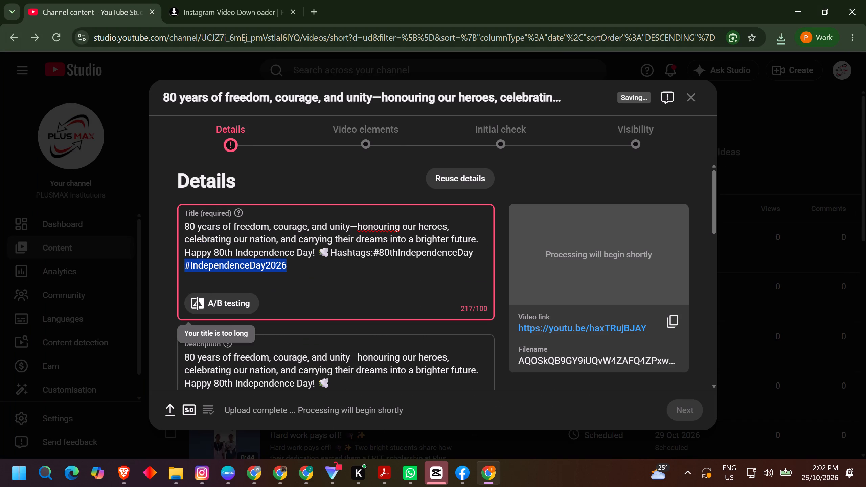
left_click_drag(187, 253, 343, 276)
key("BackSpace")
key("BackSpace")
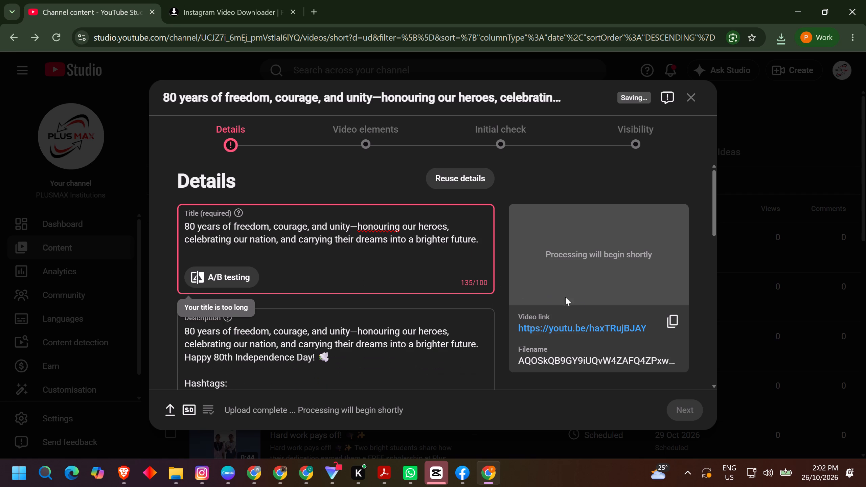
Shorten the title to "80 years of freedom, courage, and unity—honouring our heroes, celebrating our nation.".
key("BackSpace")
key("BackSpace")
key("BackSpace")
key("BackSpace")
key("BackSpace")
key("BackSpace")
key("BackSpace")
key("BackSpace")
key("BackSpace")
key("BackSpace")
key("BackSpace")
key("BackSpace")
key("BackSpace")
key("BackSpace")
key("BackSpace")
key("BackSpace")
key("BackSpace")
key("BackSpace")
key("BackSpace")
key("BackSpace")
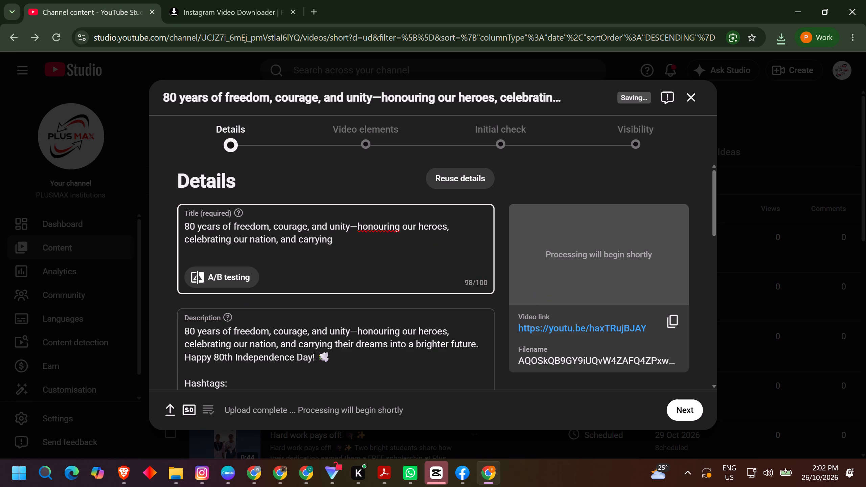
key("BackSpace")
key("BackSpace")
key("BackSpace")
key("BackSpace")
key("BackSpace")
key("BackSpace")
key("period")
Mark the 80 years of freedom video as not Made for Kids and continue past the details.
scroll(445, 270, "down", 5)
left_click(681, 406)
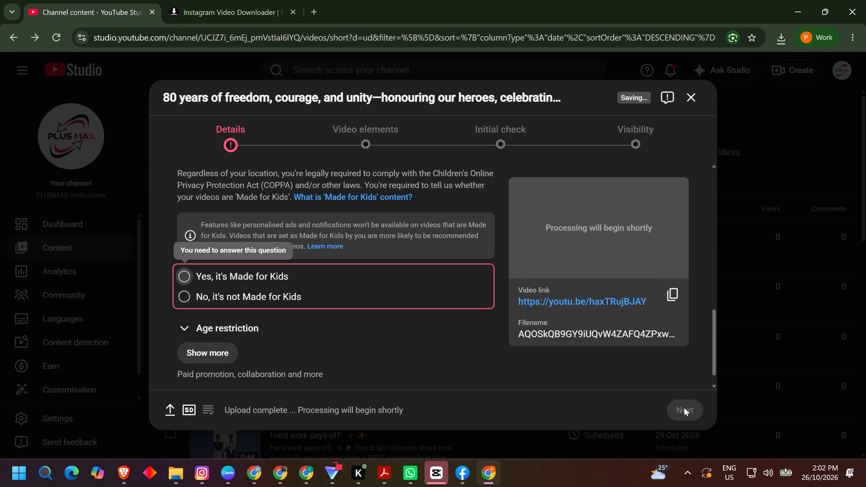
left_click(258, 299)
left_click(704, 409)
double_click(698, 409)
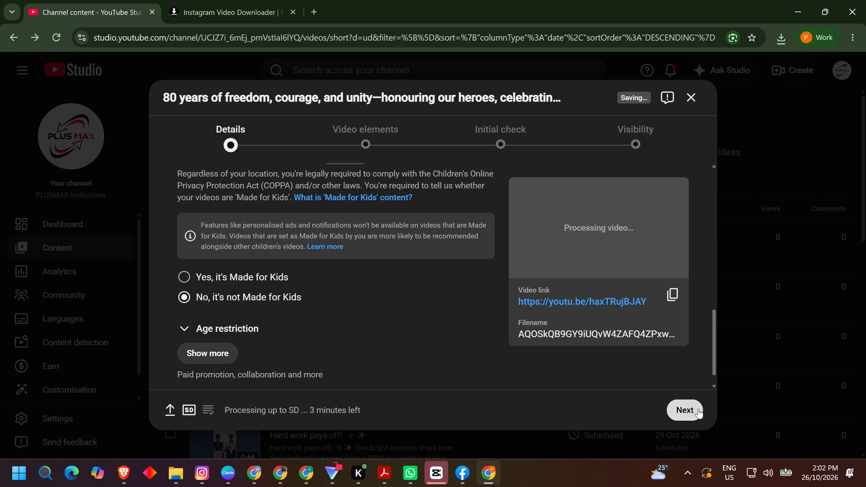
left_click(677, 403)
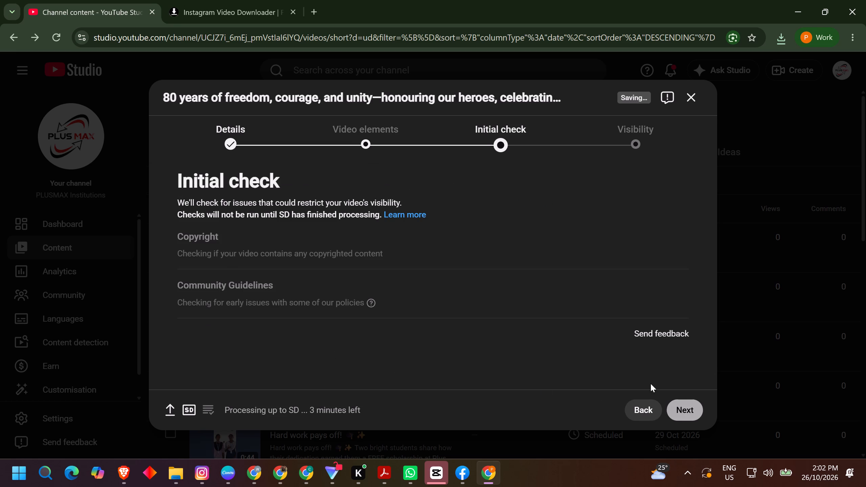
Schedule the 80 years of freedom video for 31 Oct 2026 at 21:00 and acknowledge the content-check notice.
scroll(265, 340, "down", 3)
left_click(308, 242)
scroll(361, 279, "down", 1)
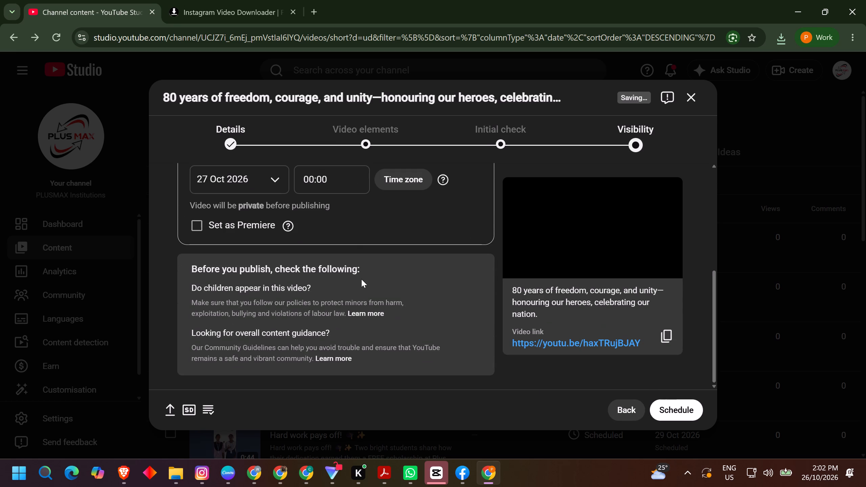
left_click(257, 183)
left_click(310, 311)
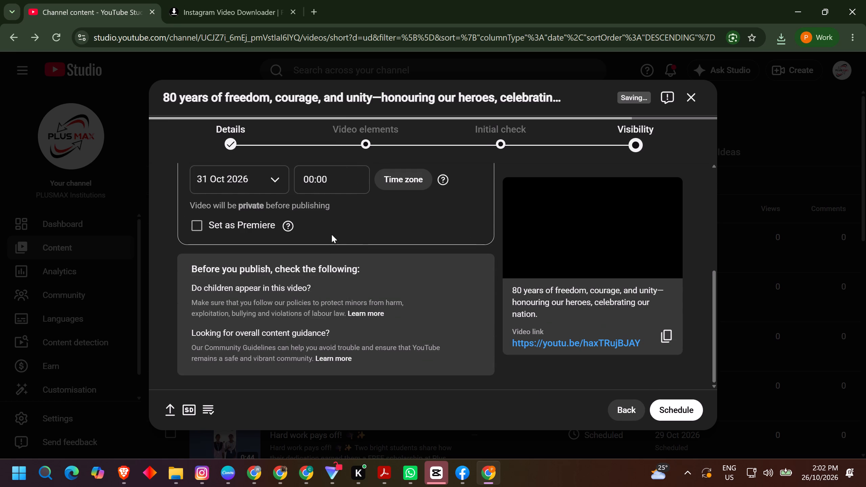
left_click(339, 187)
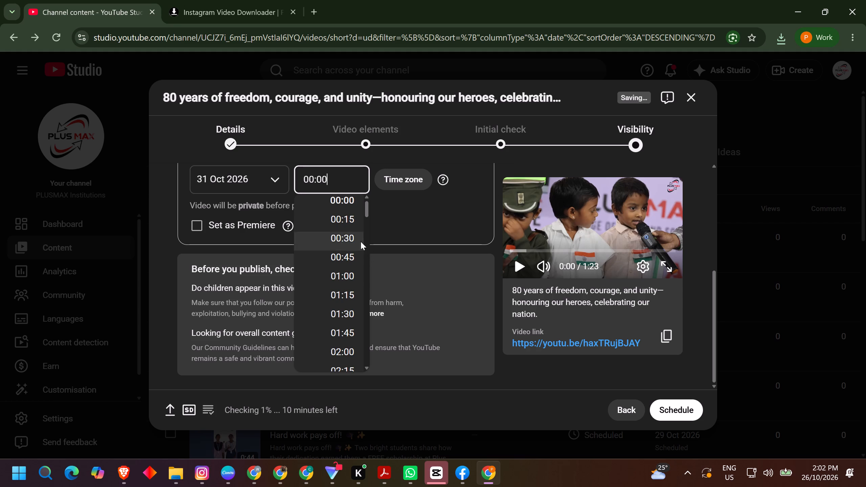
scroll(359, 249, "down", 20)
scroll(359, 249, "down", 9)
scroll(357, 255, "up", 1)
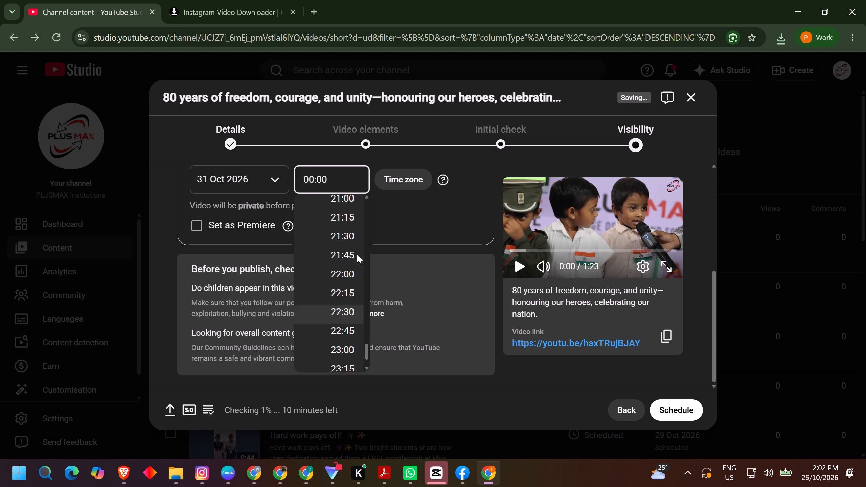
scroll(357, 255, "up", 1)
left_click(343, 264)
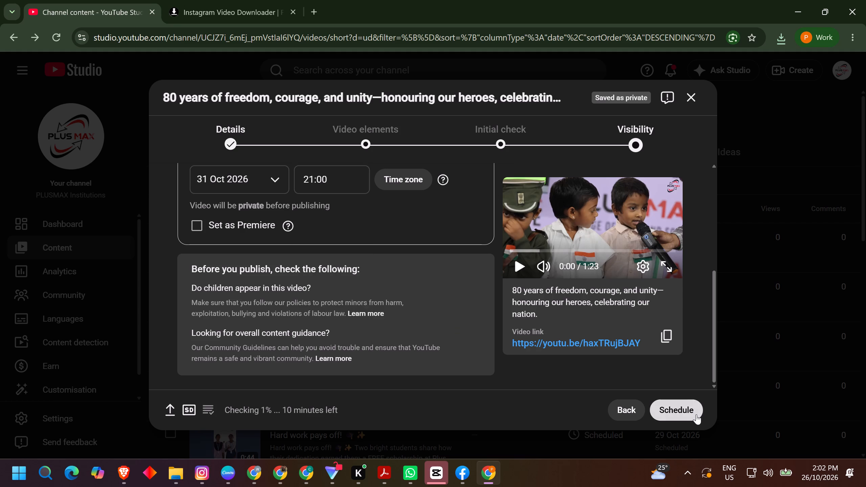
left_click(680, 400)
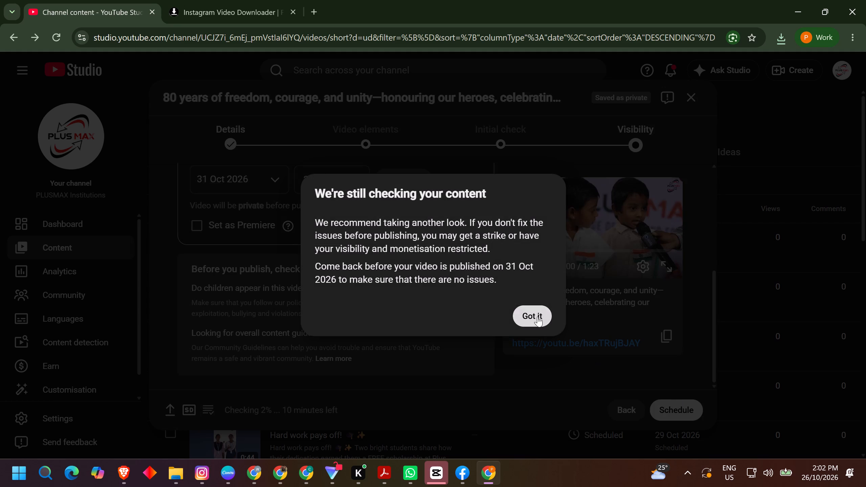
left_click(538, 317)
Switch to Facebook and create a reel from the newest downloaded Independence Day video, pasting the copied caption as its description.
left_click(453, 472)
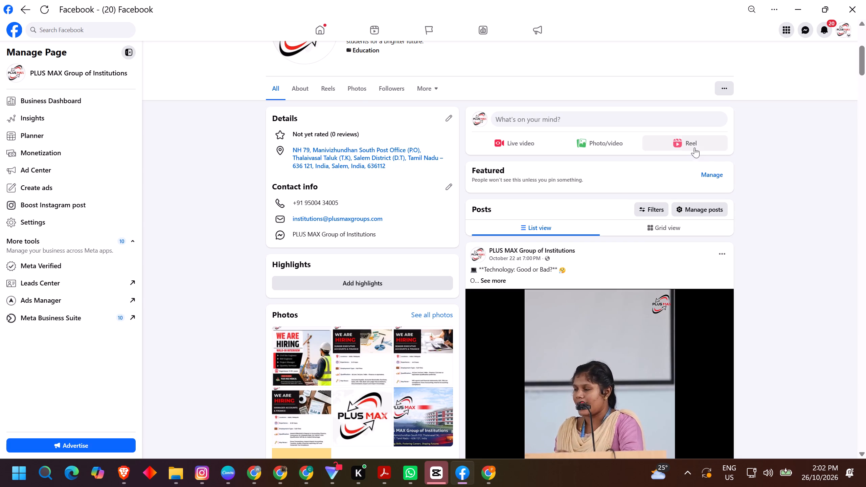
left_click(694, 147)
left_click(170, 117)
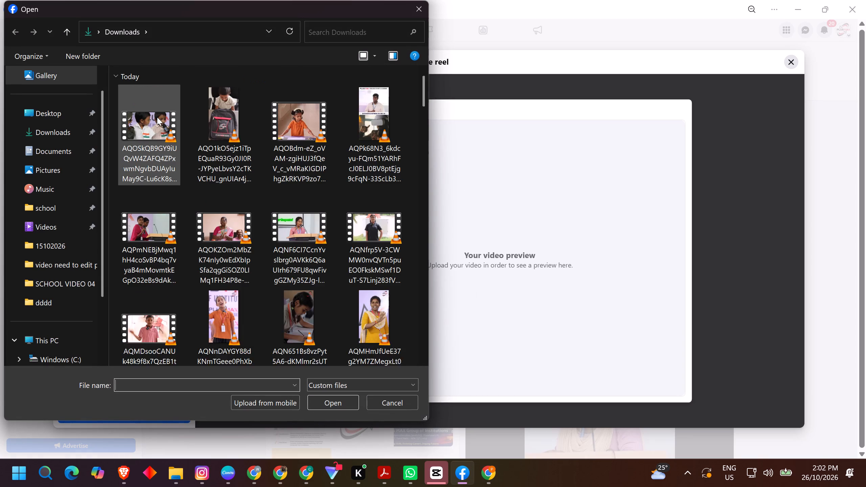
left_click(157, 117)
key("Return")
left_click(120, 416)
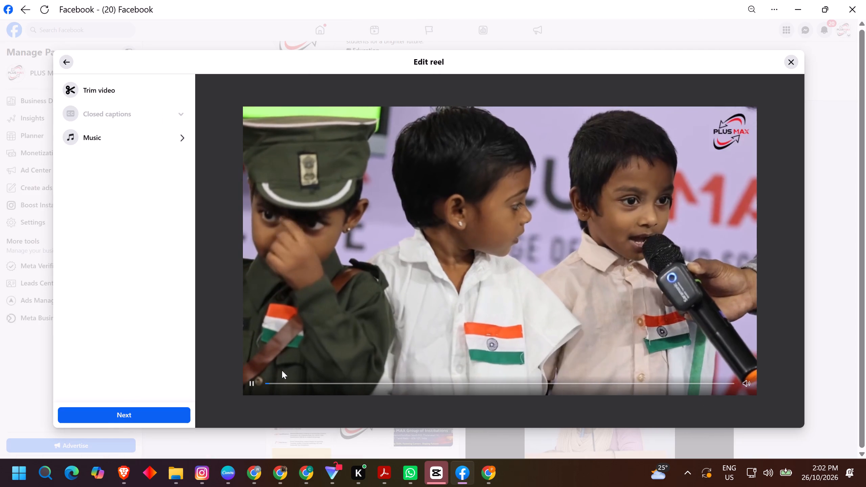
left_click(159, 411)
key("ctrl+v")
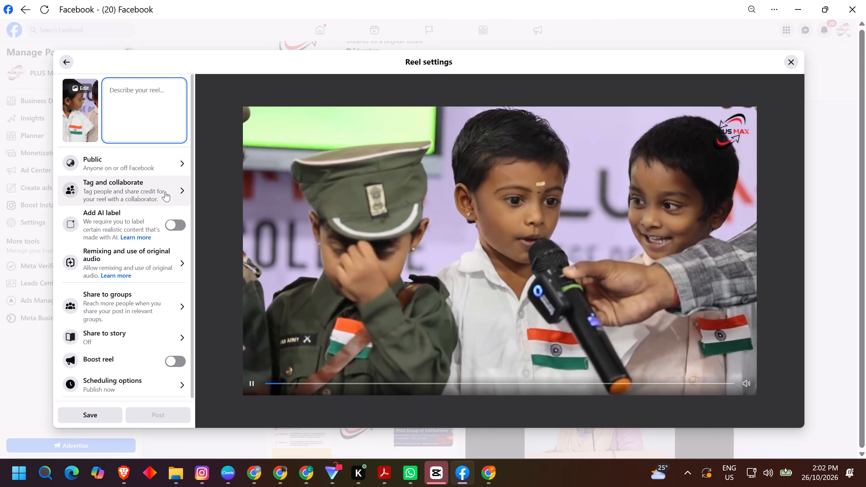
Schedule the Independence Day reel on Facebook for Oct 31, 2026 at 9:03 PM.
scroll(117, 315, "down", 3)
left_click(122, 380)
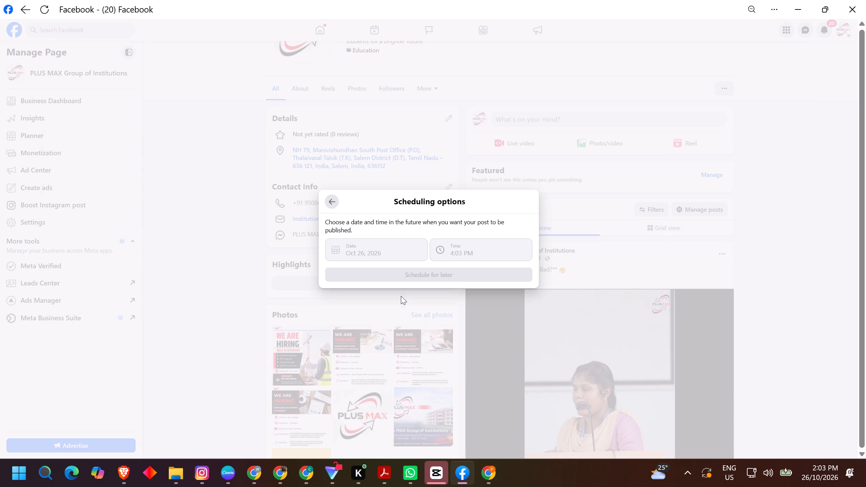
left_click(401, 254)
left_click(427, 346)
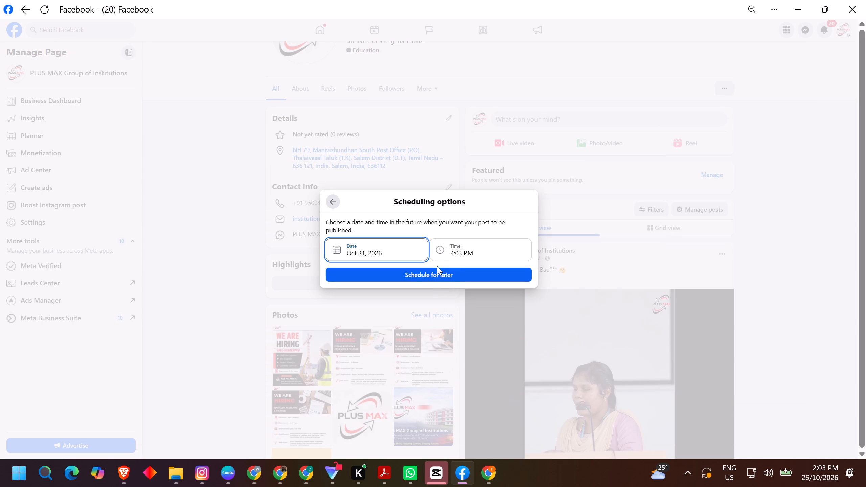
left_click(453, 253)
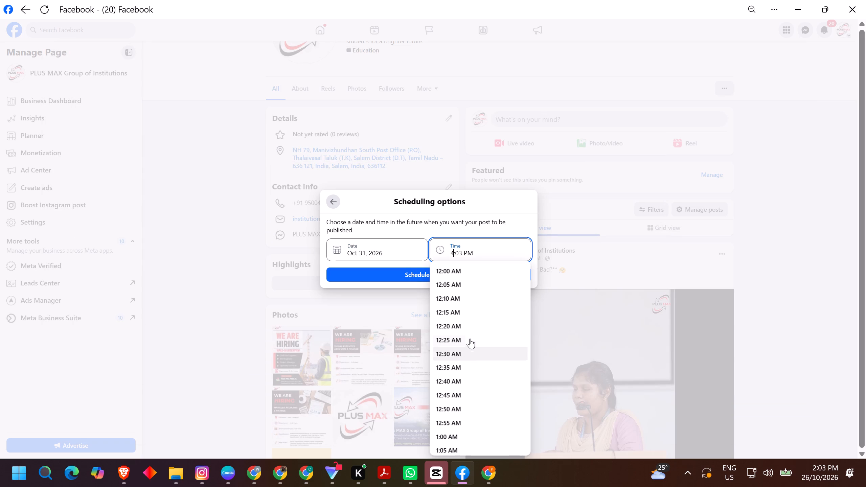
key("BackSpace")
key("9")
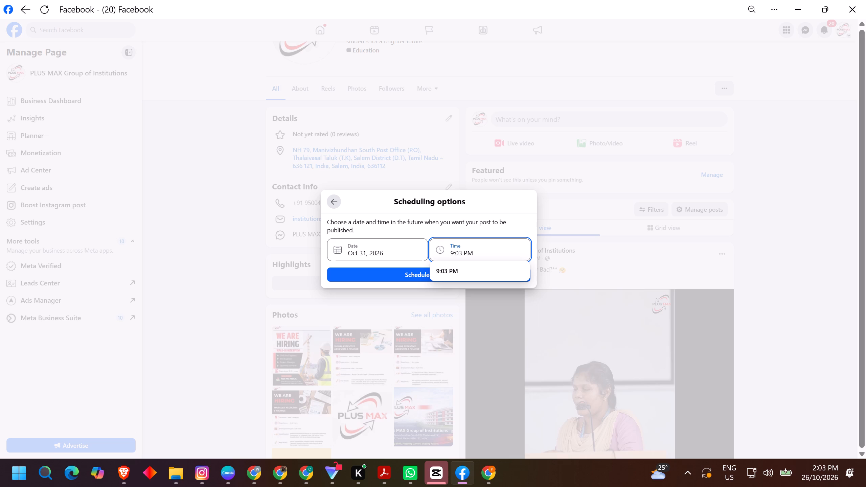
left_click(454, 277)
left_click(462, 278)
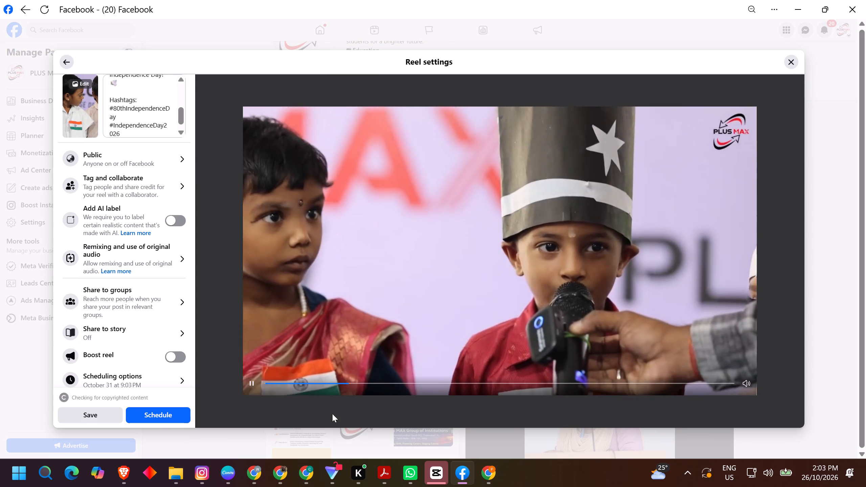
left_click(173, 411)
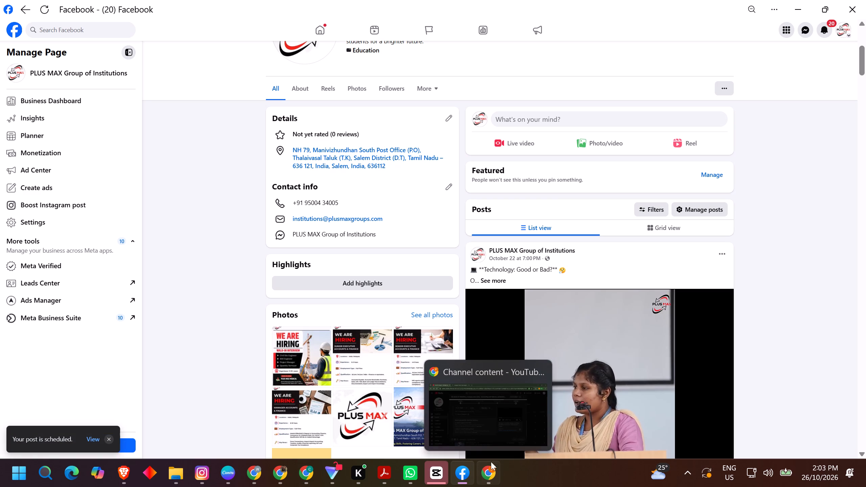
Return to YouTube Studio, dismiss the scheduled-video confirmation, and review the Shorts list and its schedule dates, reloading the page.
left_click(486, 471)
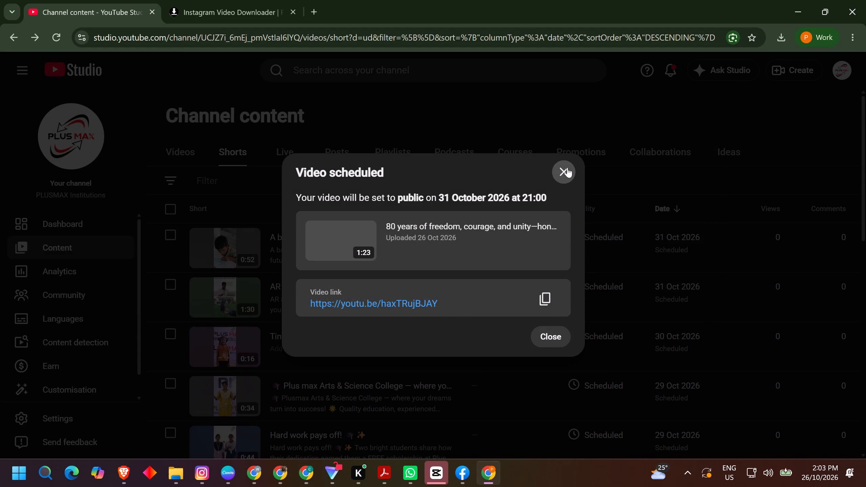
left_click(567, 168)
scroll(665, 315, "down", 11)
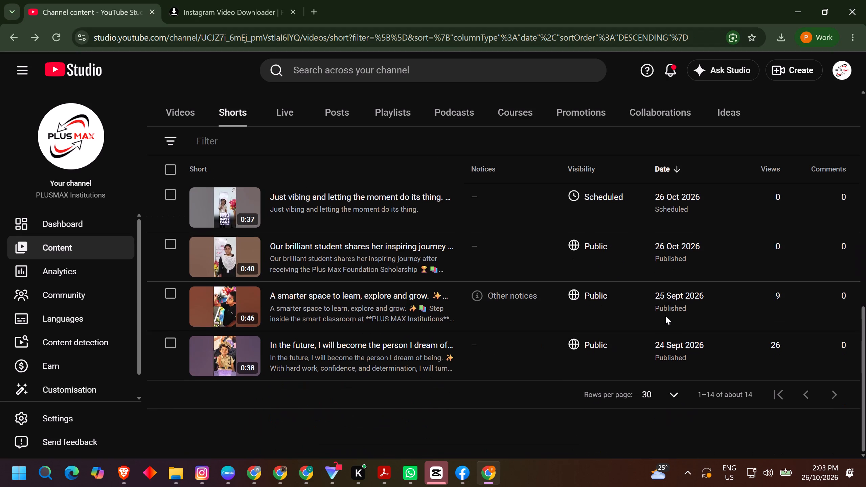
scroll(665, 316, "up", 4)
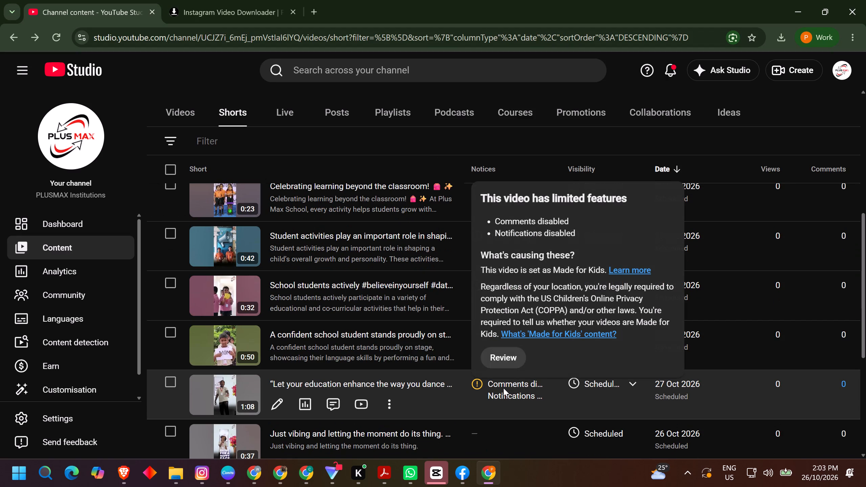
scroll(279, 273, "up", 10)
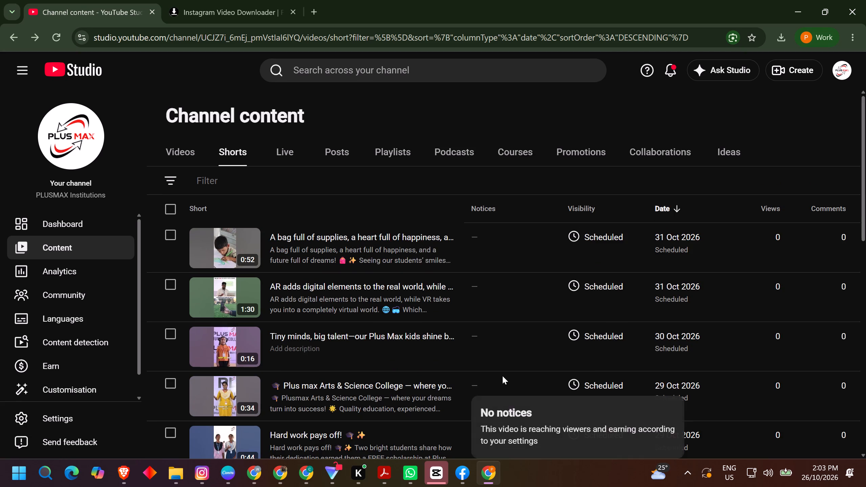
scroll(502, 376, "up", 3)
right_click(152, 133)
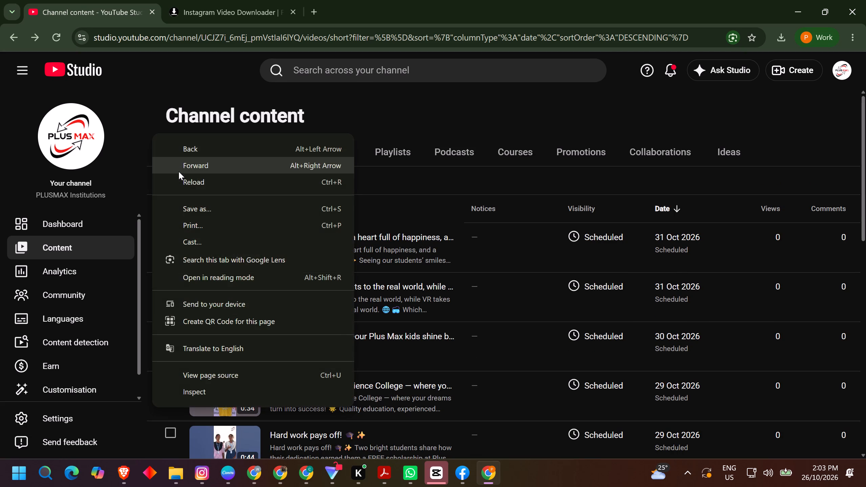
left_click(179, 181)
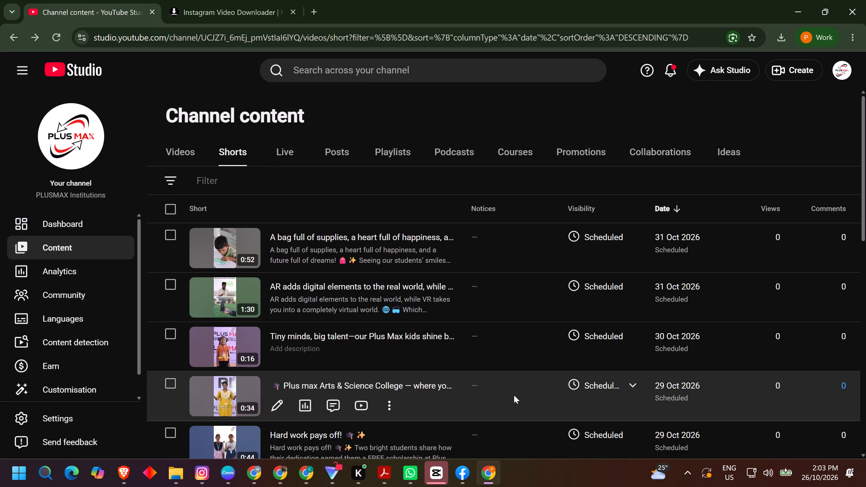
scroll(516, 394, "down", 4)
scroll(585, 426, "up", 6)
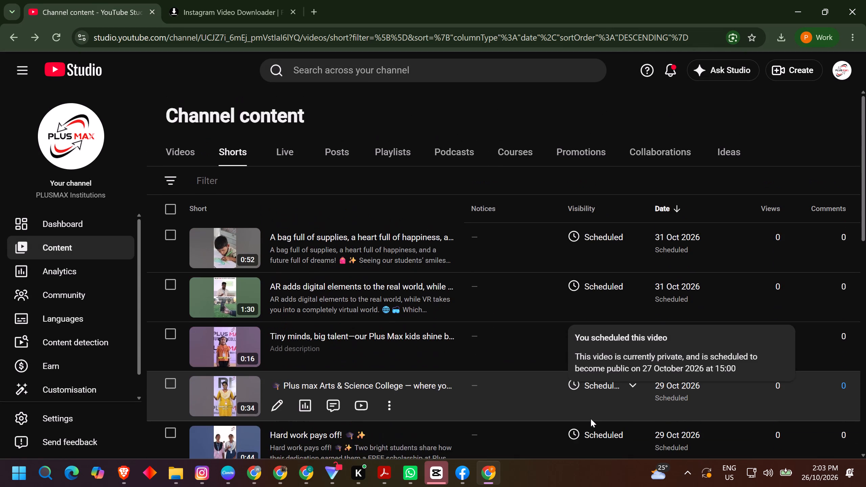
Switch to Instagram, open the reel of students holding Independence Day drawings and copy its link.
left_click(125, 473)
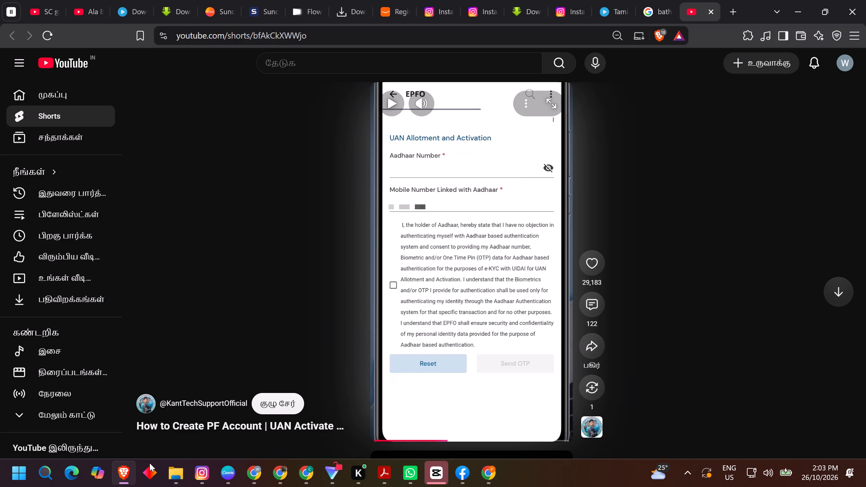
left_click(194, 469)
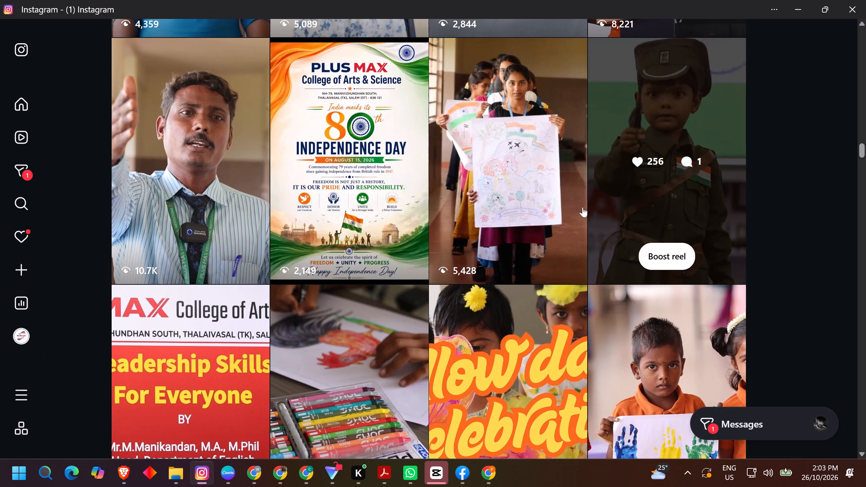
scroll(510, 209, "up", 1)
left_click(504, 228)
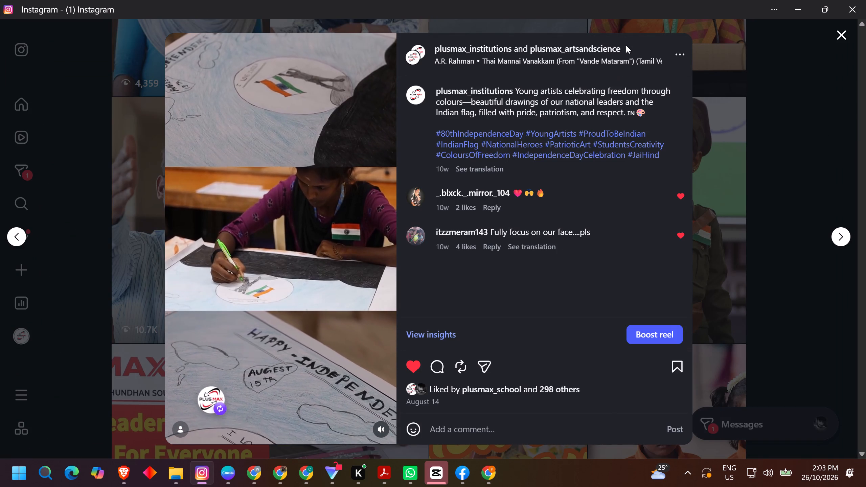
left_click(675, 53)
left_click(413, 278)
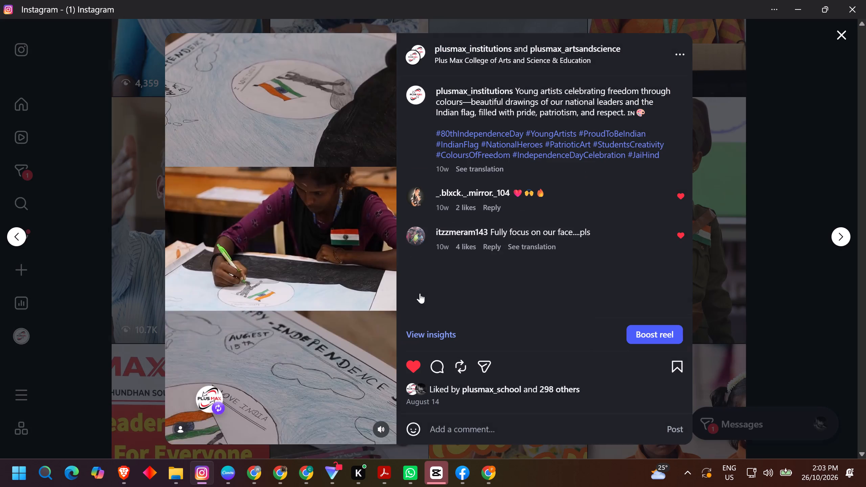
Switch to the Instagram Video Downloader and search for the video with the copied reel link.
left_click(488, 475)
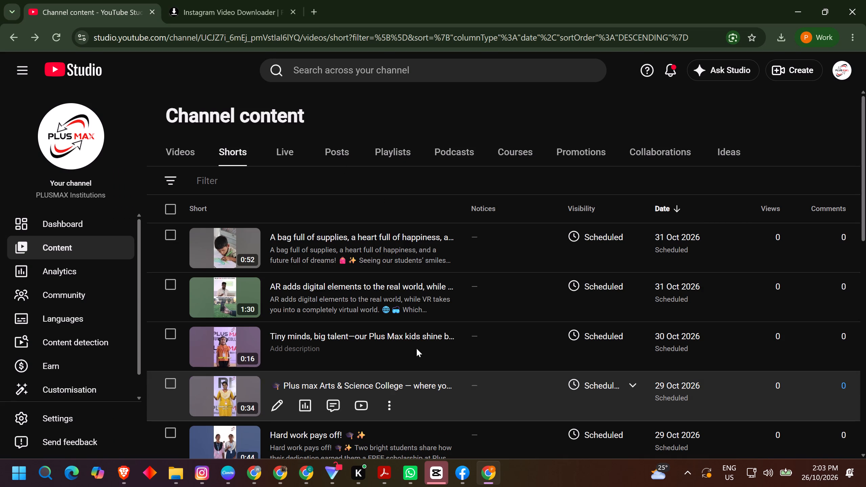
left_click(213, 0)
left_click(387, 108)
key("ctrl+v")
left_click(649, 116)
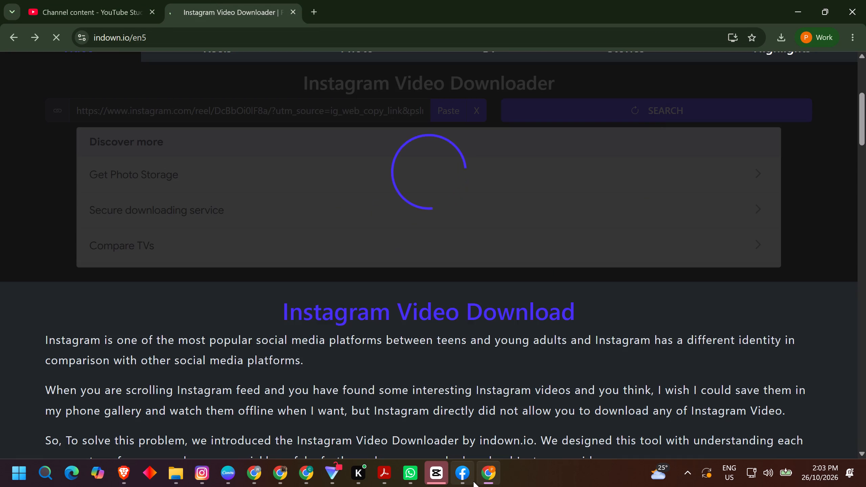
Switch to the Facebook page and start creating a new reel.
left_click(463, 478)
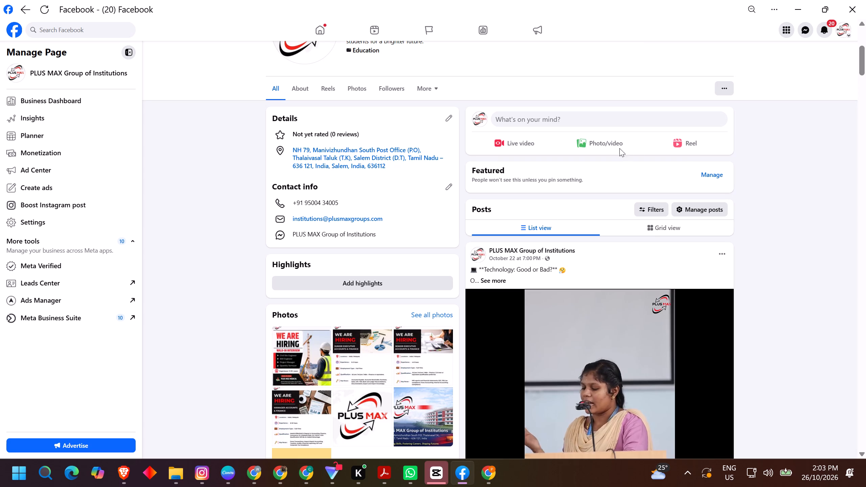
left_click(682, 153)
left_click(690, 143)
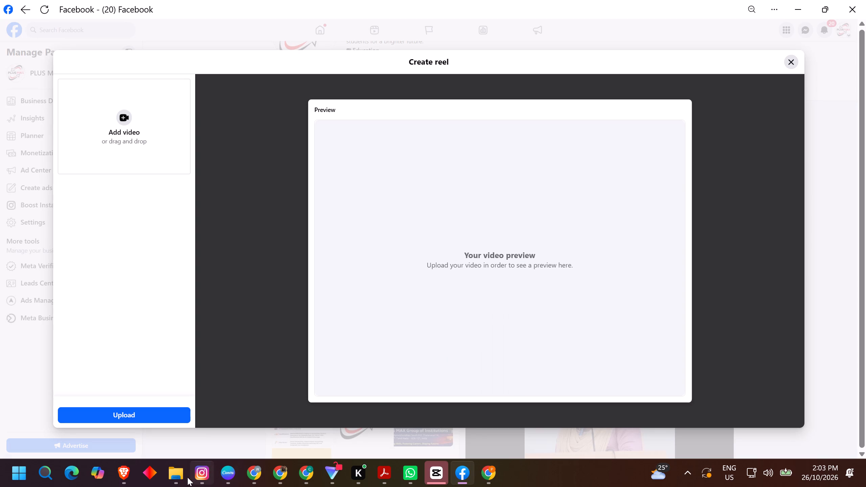
Switch to Instagram and copy the Young artists reel's caption together with its hashtags.
left_click(199, 474)
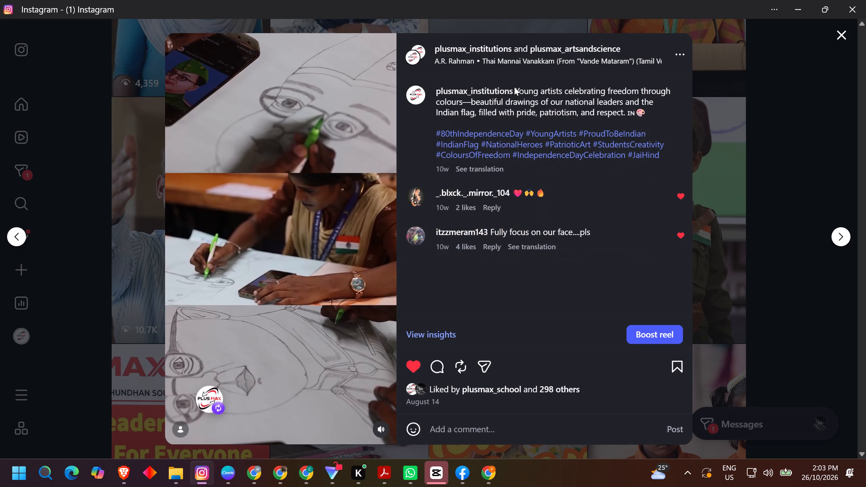
left_click_drag(514, 87, 667, 154)
key("ctrl+c")
left_click(744, 210)
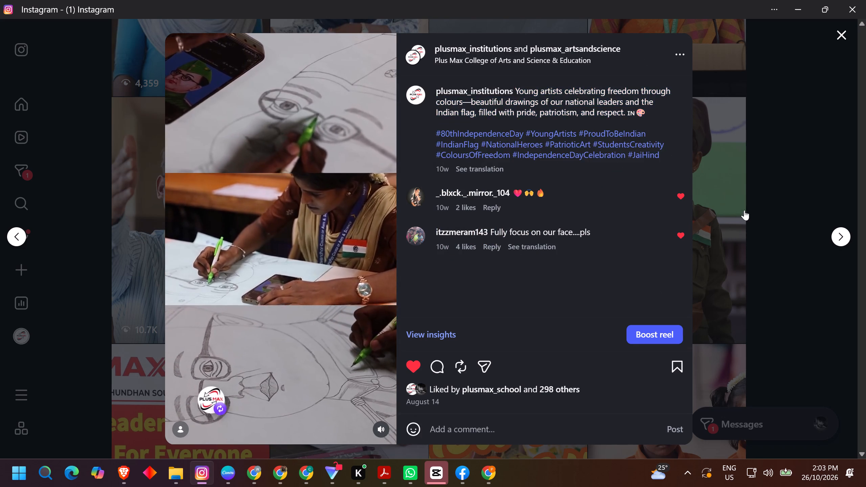
Switch back to Facebook and open the video file chooser for the new reel.
left_click(466, 478)
left_click(142, 115)
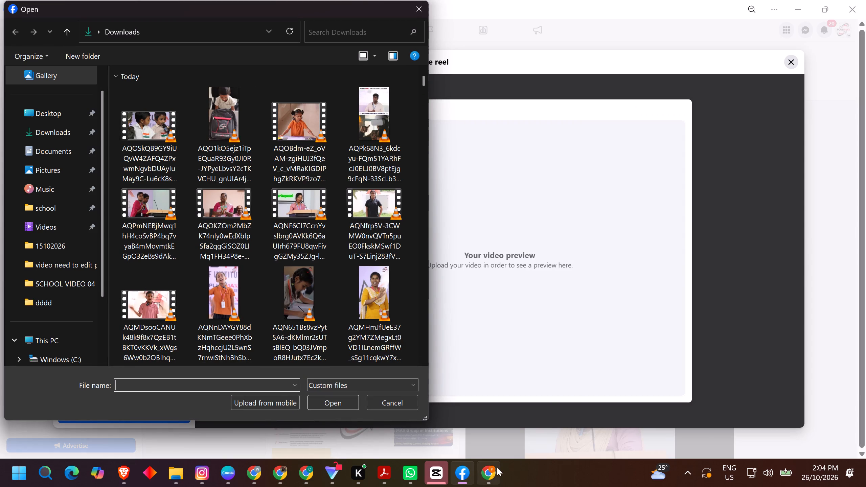
Switch to the Instagram Video Downloader and download the students' drawings video from Download Server 1.
left_click(489, 472)
scroll(456, 416, "down", 5)
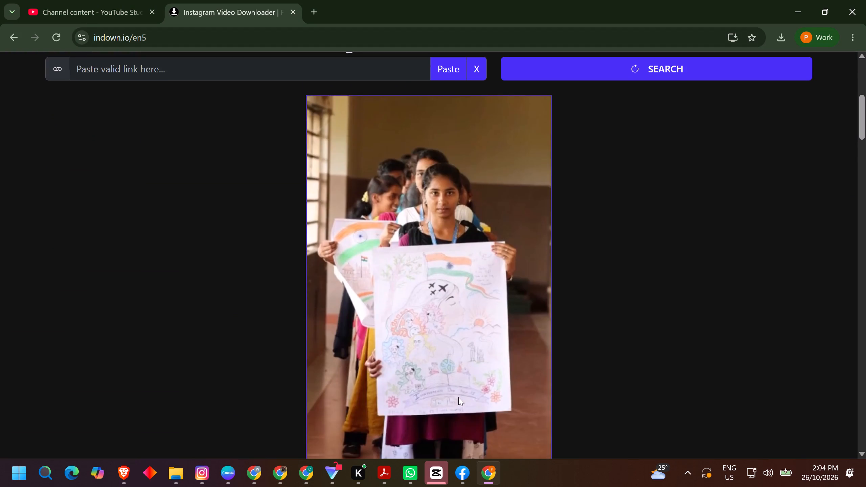
scroll(458, 397, "down", 3)
left_click(452, 376)
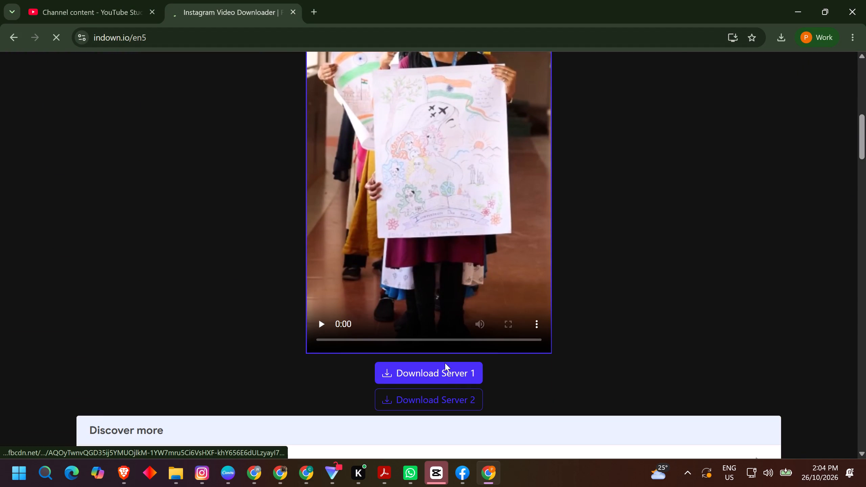
Switch to YouTube Studio and upload the newly downloaded students' drawings video from the Downloads folder.
left_click(80, 0)
left_click(783, 73)
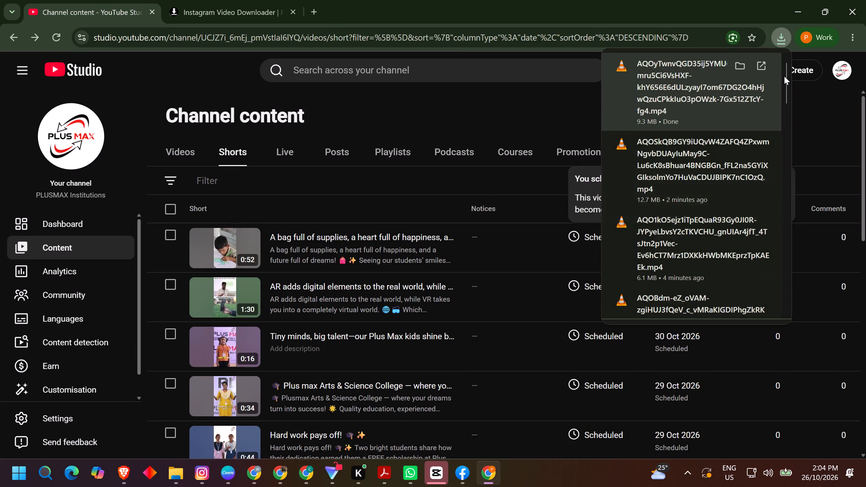
left_click(801, 69)
left_click(782, 89)
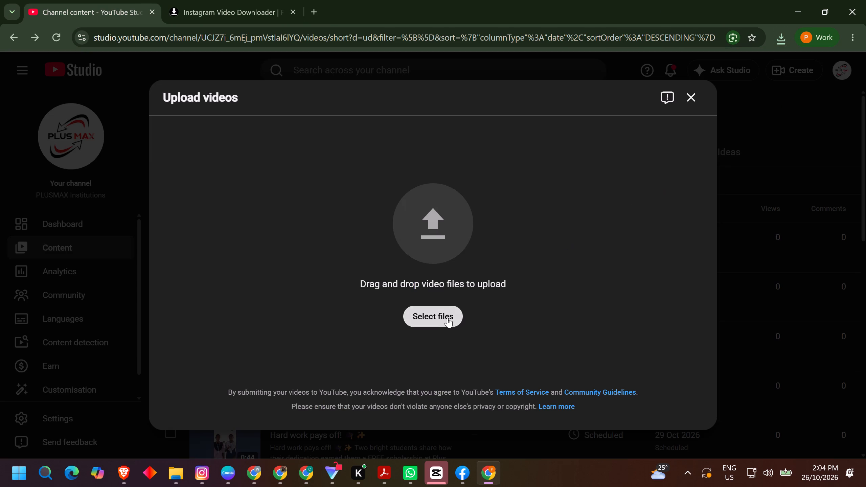
left_click(432, 321)
left_click(157, 140)
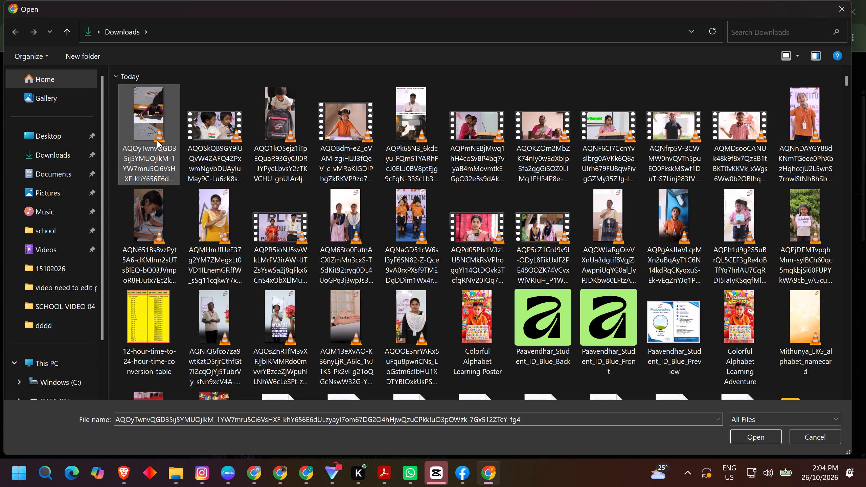
key("Return")
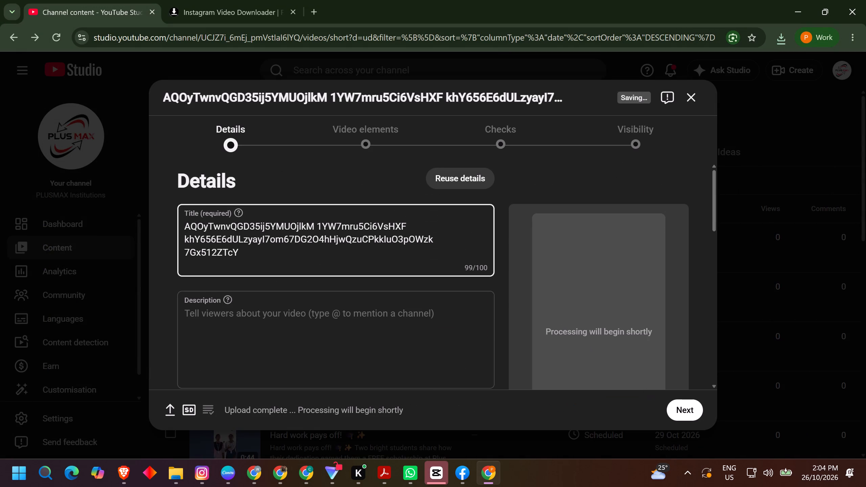
Paste the copied caption about young artists celebrating freedom through colours, with its hashtags, into the new video's description.
triple_click(413, 240)
scroll(415, 302, "down", 2)
left_click(407, 268)
key("ctrl+v")
scroll(408, 265, "down", 1)
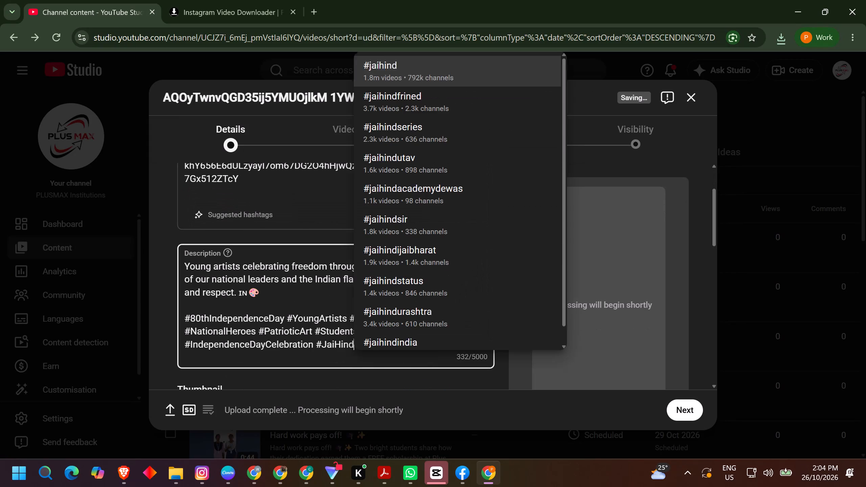
Replace the file-name title with the copied young artists caption.
scroll(408, 264, "up", 3)
left_click(253, 188)
scroll(256, 187, "up", 1)
left_click(256, 187)
triple_click(243, 218)
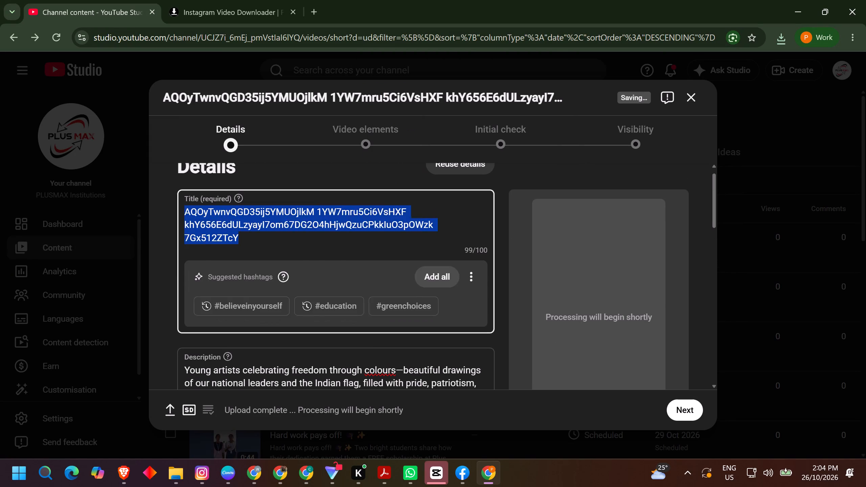
key("ctrl+v")
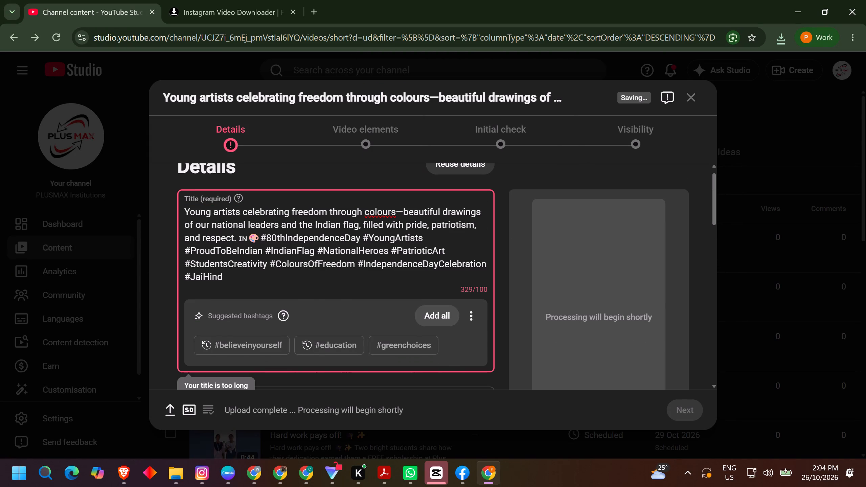
Shorten the title to "Young artists celebrating freedom through colours—beautiful drawings of our national leaders.".
left_click_drag(237, 238, 562, 435)
key("BackSpace")
scroll(456, 273, "up", 8)
key("BackSpace")
key("BackSpace")
key("BackSpace")
key("BackSpace")
key("BackSpace")
key("BackSpace")
key("BackSpace")
key("BackSpace")
key("BackSpace")
key("BackSpace")
key("BackSpace")
key("BackSpace")
key("BackSpace")
key("BackSpace")
key("BackSpace")
key("BackSpace")
key("BackSpace")
key("BackSpace")
key("BackSpace")
key("BackSpace")
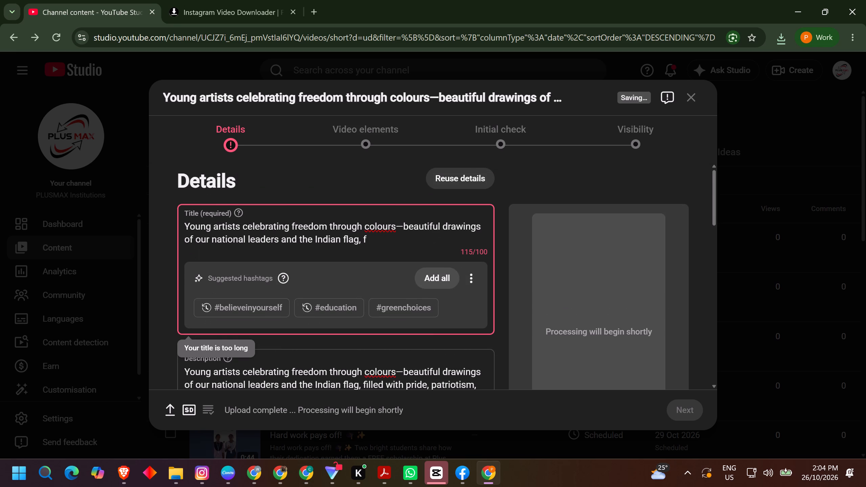
key("BackSpace")
key("BackSpace")
key("BackSpace")
key("BackSpace")
key("BackSpace")
key("BackSpace")
key("BackSpace")
key("BackSpace")
key("BackSpace")
key("BackSpace")
key("BackSpace")
key("BackSpace")
key("BackSpace")
key("BackSpace")
key("BackSpace")
key("BackSpace")
key("BackSpace")
key("BackSpace")
key("BackSpace")
key("BackSpace")
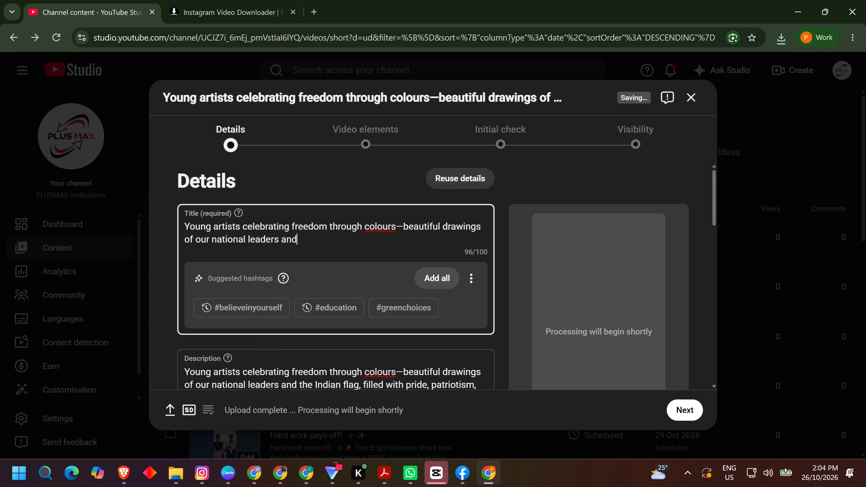
key("BackSpace")
key("BackSpace")
key("BackSpace")
key("period")
Mark the young artists video as not Made for Kids and advance to the Visibility stage.
left_click(689, 406)
left_click_drag(259, 298, 263, 303)
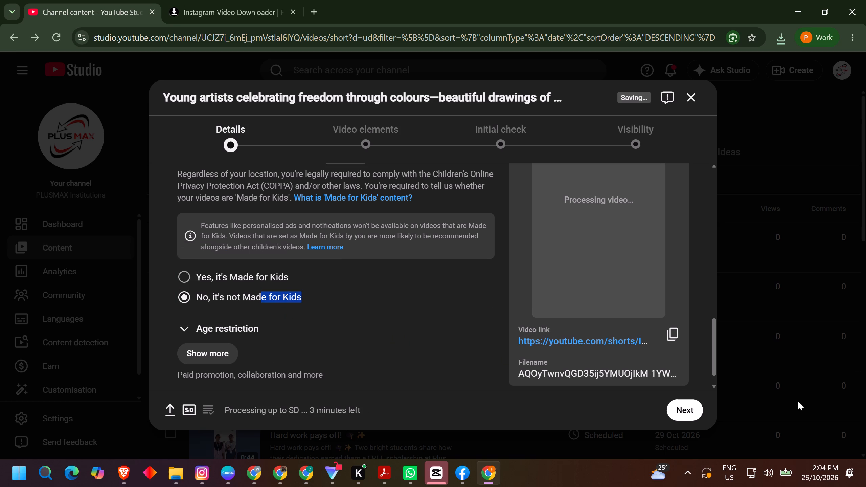
left_click(677, 399)
double_click(682, 405)
left_click(682, 405)
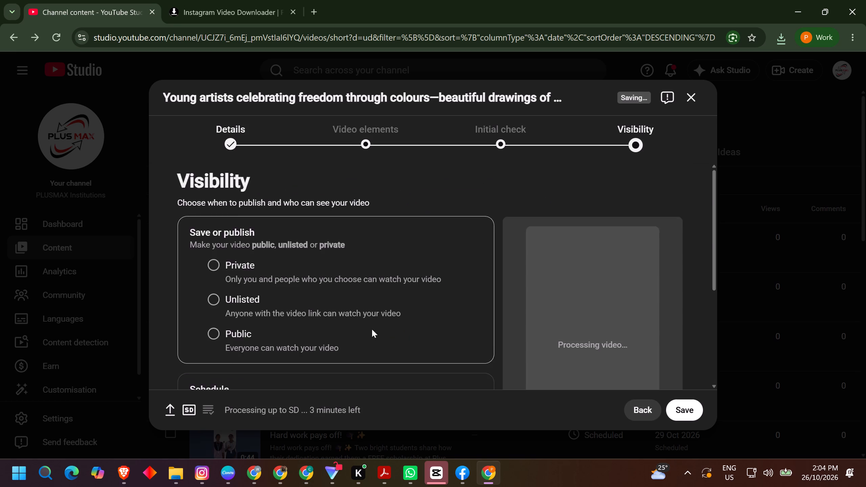
Schedule the young artists Short to go public on 1 Nov 2026 at 06:00 and dismiss the content-check notice.
scroll(290, 312, "down", 3)
left_click(308, 217)
scroll(348, 282, "up", 1)
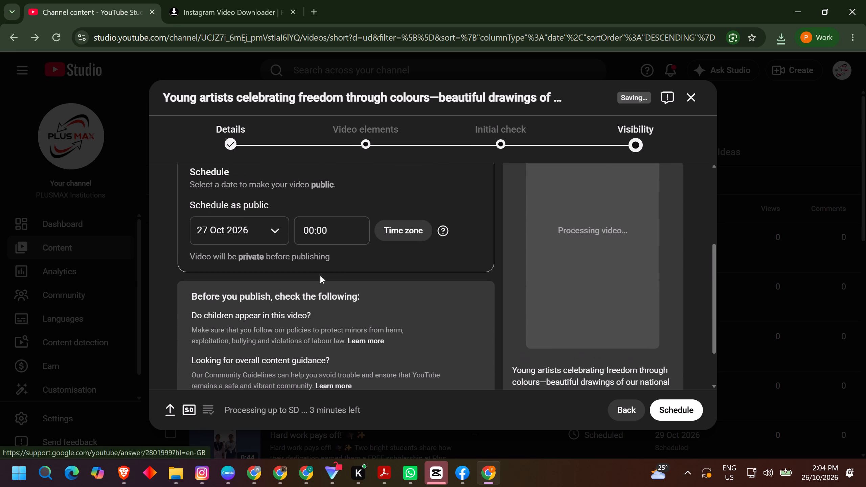
left_click(251, 229)
left_click(333, 385)
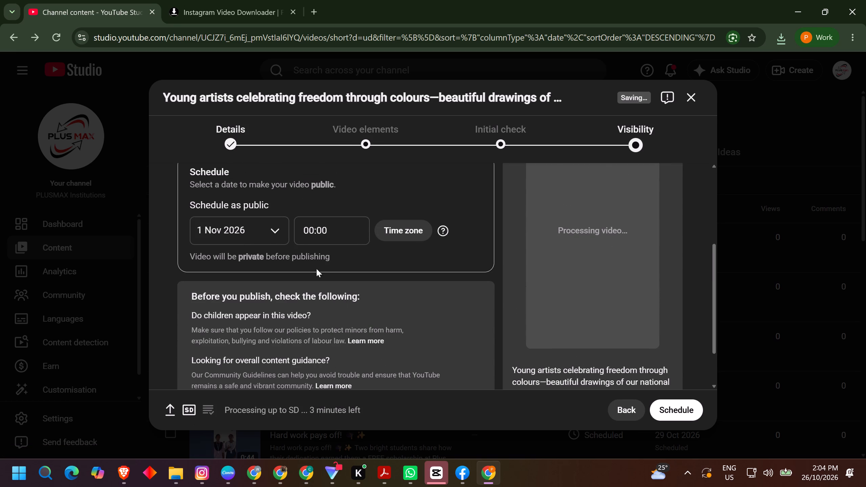
left_click(313, 229)
scroll(367, 346, "down", 5)
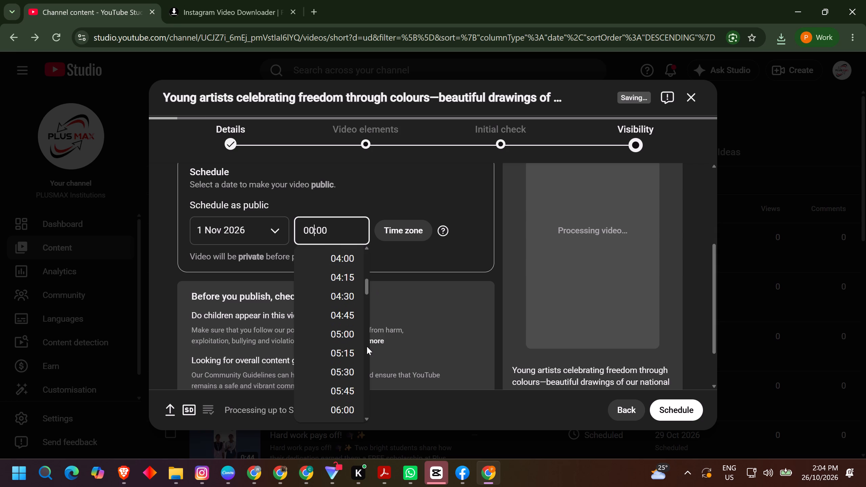
scroll(364, 348, "down", 1)
left_click(340, 351)
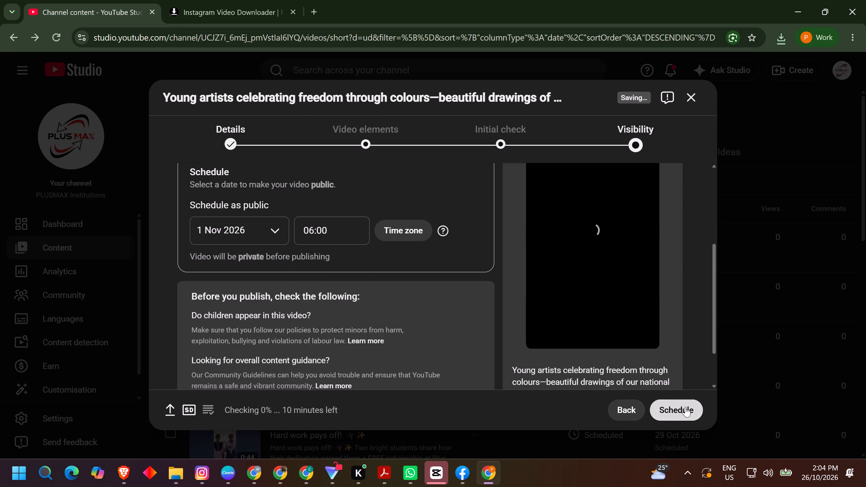
left_click(685, 407)
left_click(539, 314)
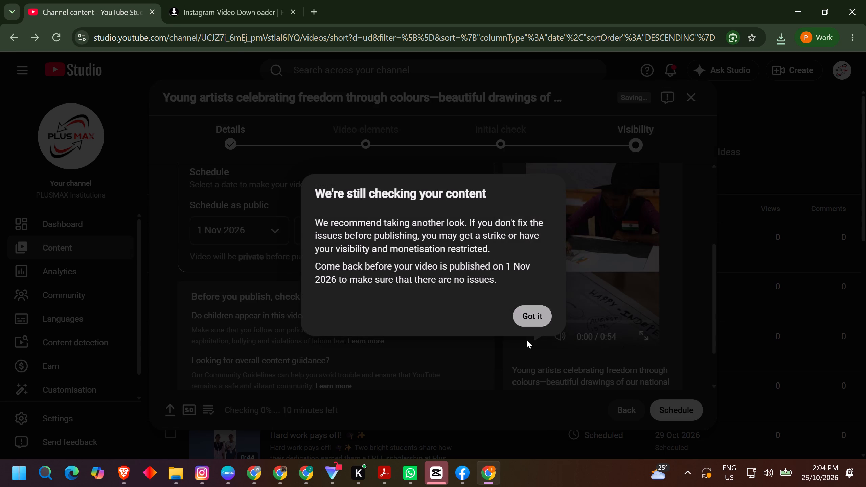
Switch to Facebook, upload the newly downloaded drawings video from Downloads as a reel, and continue to Reel settings.
left_click_drag(465, 480, 469, 481)
left_click(458, 473)
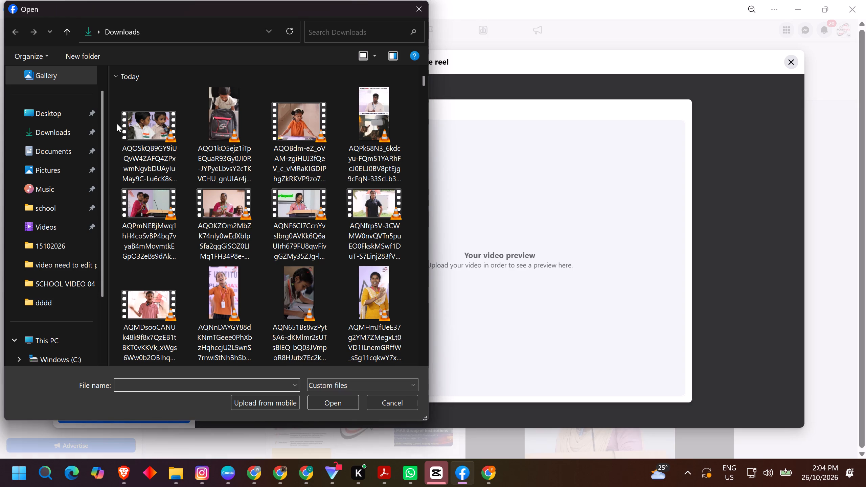
left_click(70, 133)
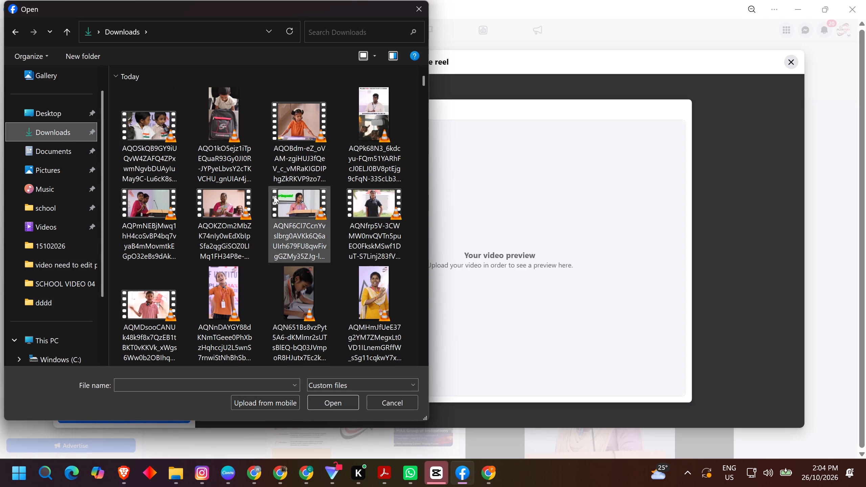
left_click(63, 115)
left_click(62, 136)
left_click(156, 144)
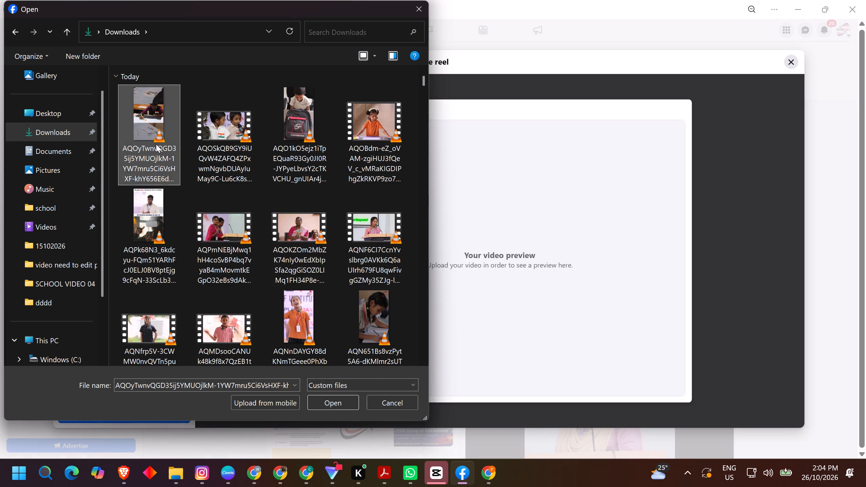
key("Return")
left_click(118, 415)
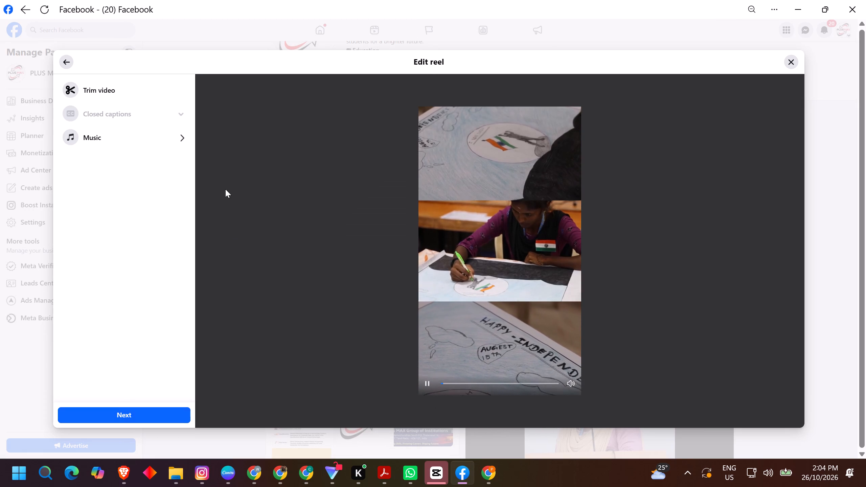
left_click(113, 418)
Paste the copied young artists caption with hashtags as the reel's description and pause the preview.
left_click(167, 105)
key("ctrl+v")
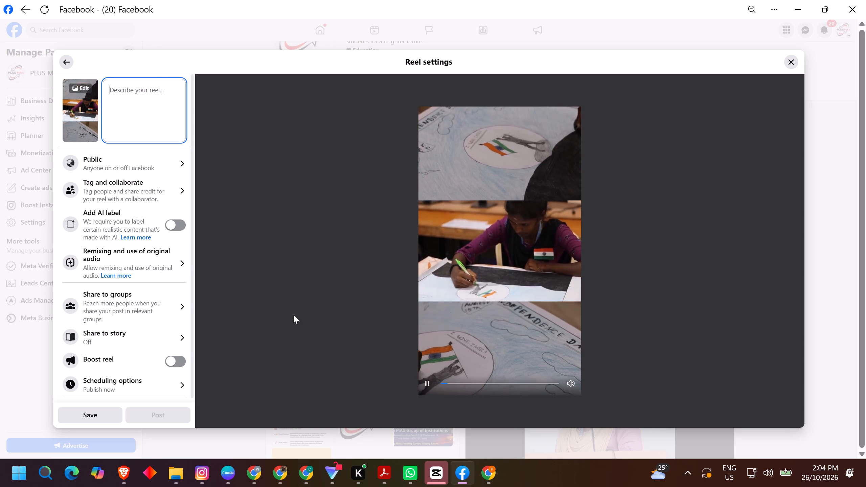
left_click(423, 382)
Schedule the Facebook reel for Nov 1, 2026 at 6:00 AM.
scroll(69, 337, "down", 3)
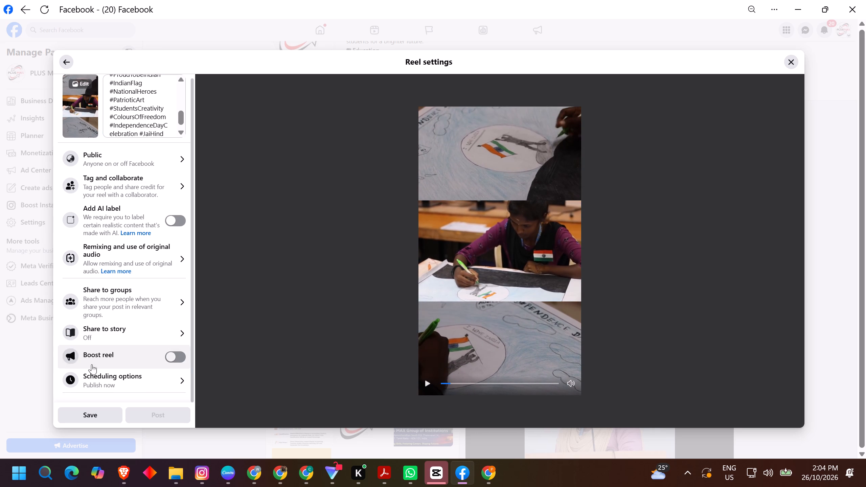
left_click(95, 382)
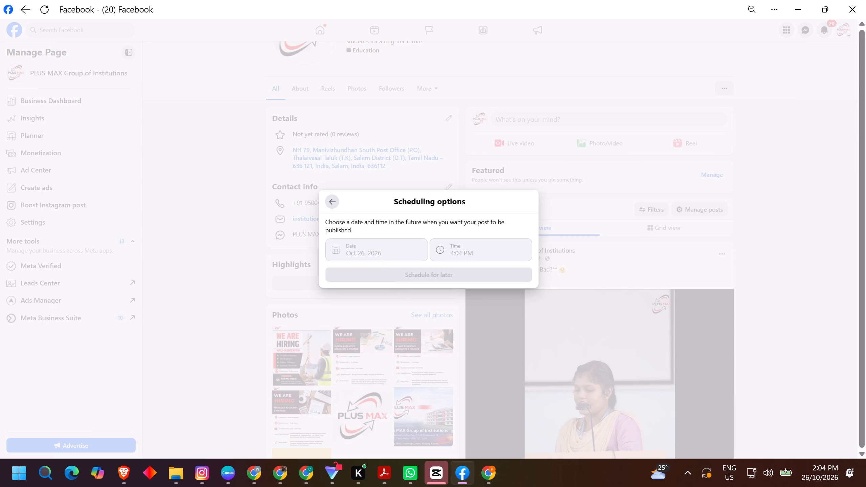
left_click(374, 244)
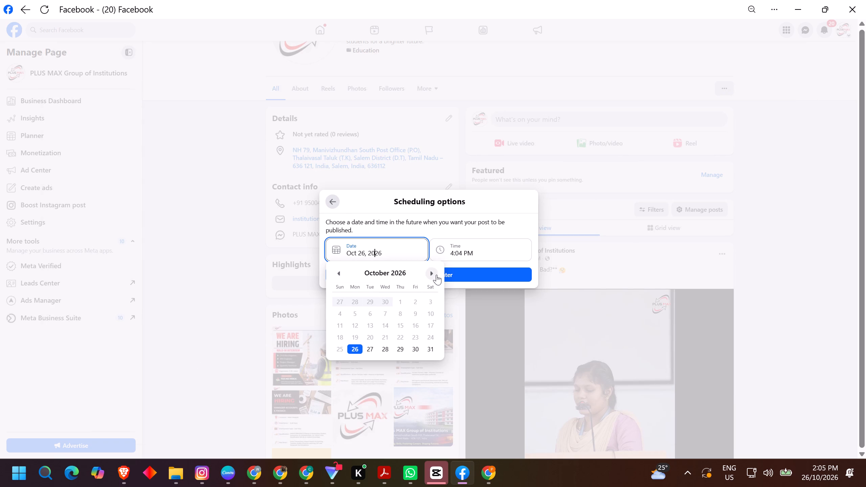
left_click(436, 275)
left_click(340, 304)
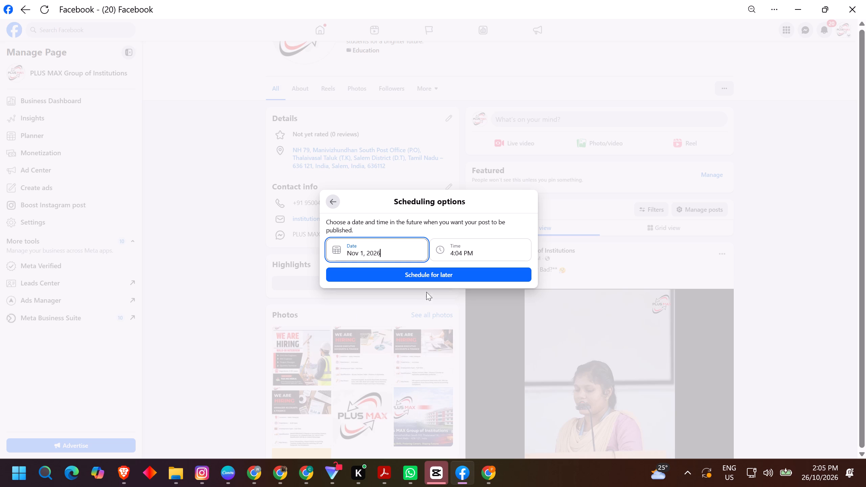
left_click(455, 254)
key("BackSpace")
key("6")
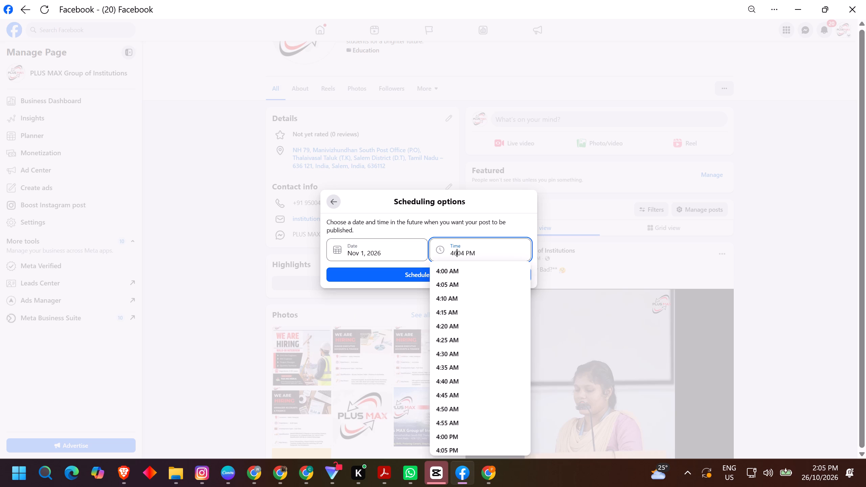
key("Right")
key("Right")
key("Right")
key("Right")
key("Right")
key("Right")
key("Right")
key("Right")
key("Right")
key("Right")
key("Right")
key("BackSpace")
key("BackSpace")
key("BackSpace")
key("BackSpace")
key("BackSpace")
key("BackSpace")
key("BackSpace")
key("BackSpace")
key("BackSpace")
key("BackSpace")
key("BackSpace")
key("BackSpace")
key("BackSpace")
key("BackSpace")
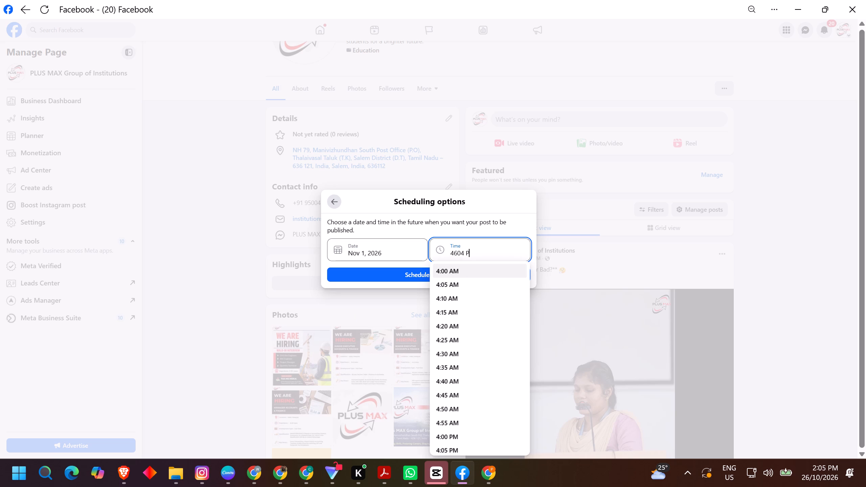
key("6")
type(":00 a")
double_click(469, 269)
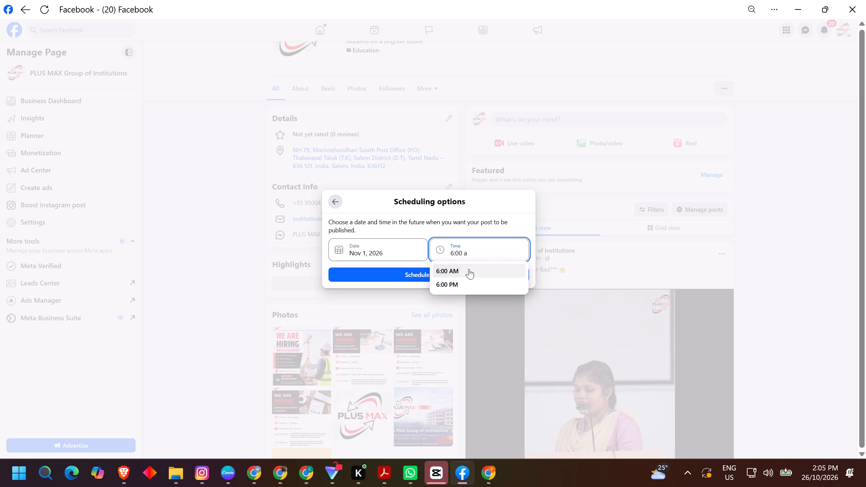
left_click(161, 413)
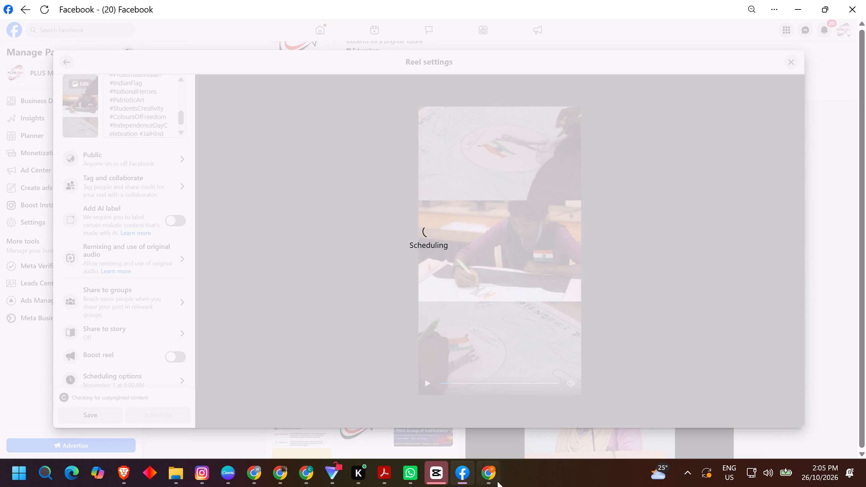
Return to YouTube Studio in Chrome and close the young artists video's scheduling confirmation.
left_click(130, 465)
left_click(130, 465)
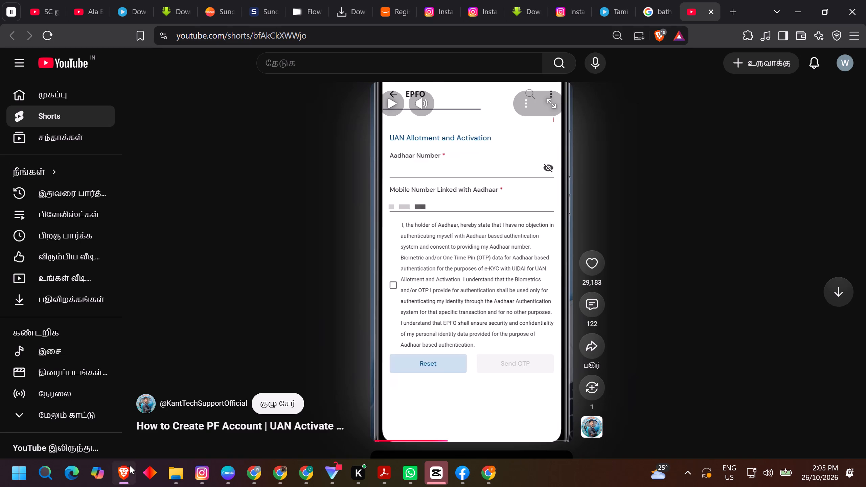
left_click(488, 479)
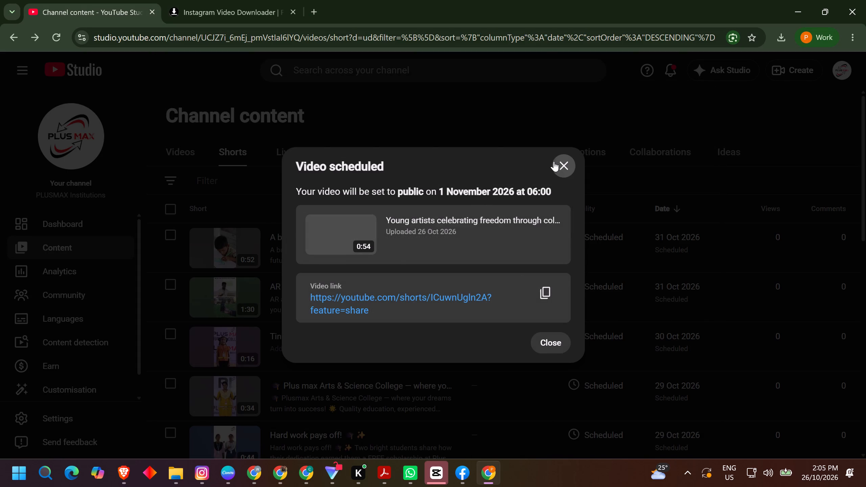
left_click(554, 161)
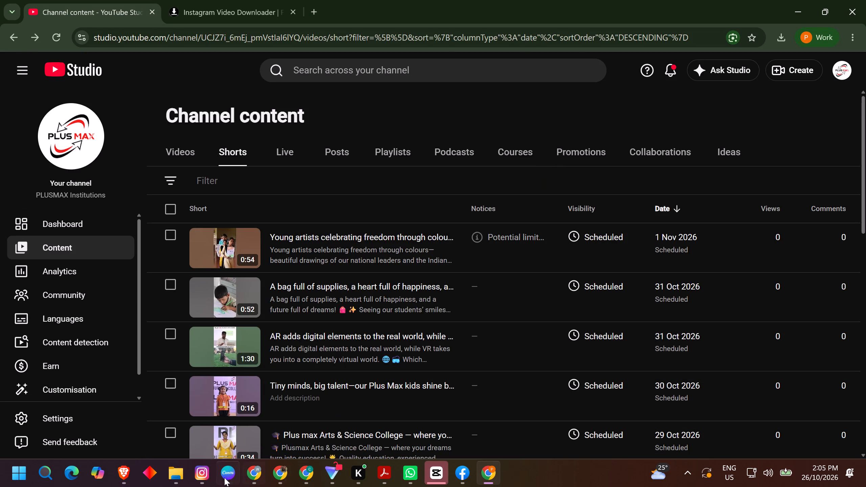
Switch to Instagram and examine the Independence Day art, Commerce Department and Independence Day speech reels to choose one to repost.
left_click(207, 479)
scroll(282, 274, "up", 2)
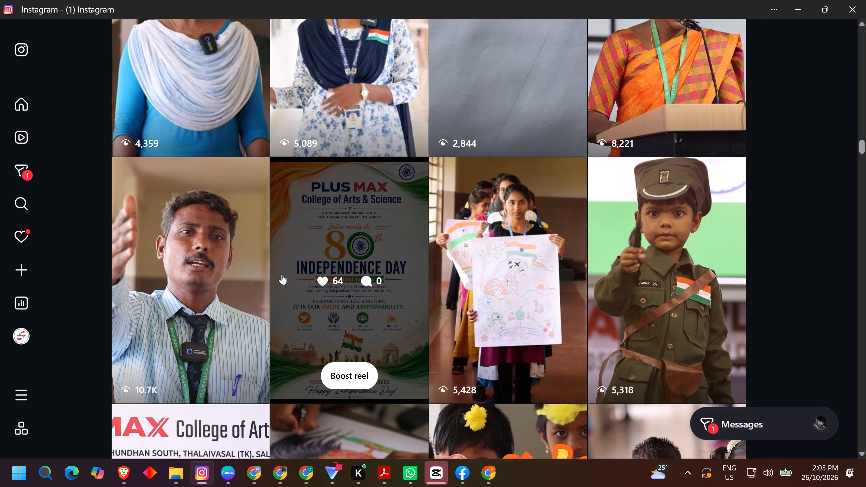
left_click(230, 289)
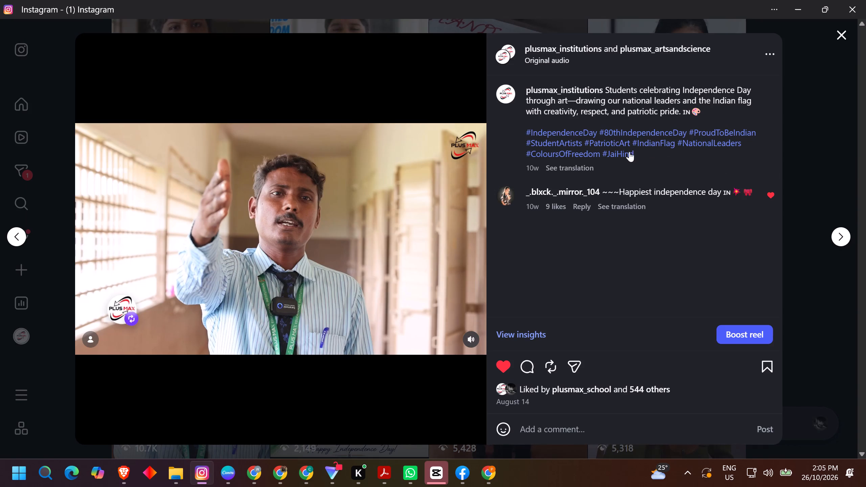
left_click(774, 50)
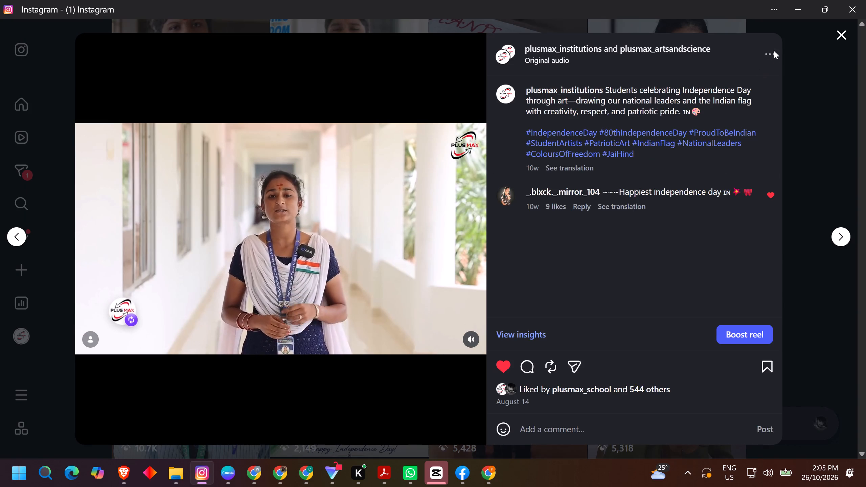
left_click_drag(682, 293, 686, 291)
left_click(865, 130)
left_click(839, 136)
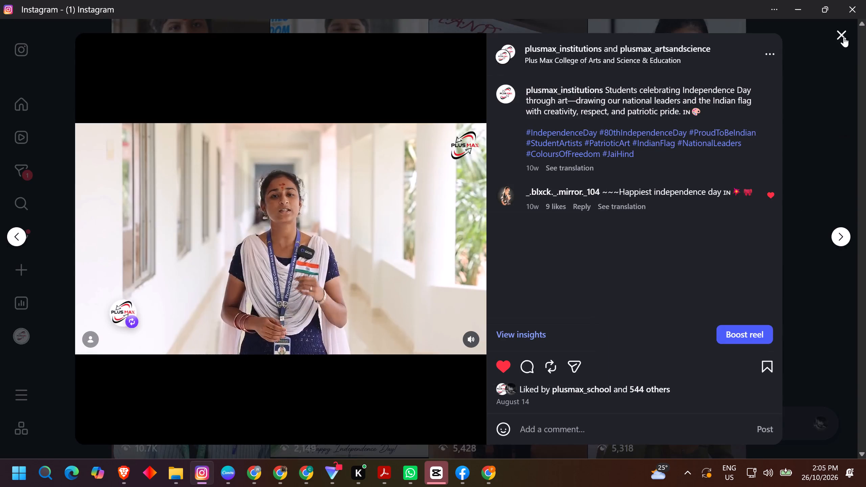
left_click(844, 37)
scroll(799, 179, "up", 2)
left_click(647, 247)
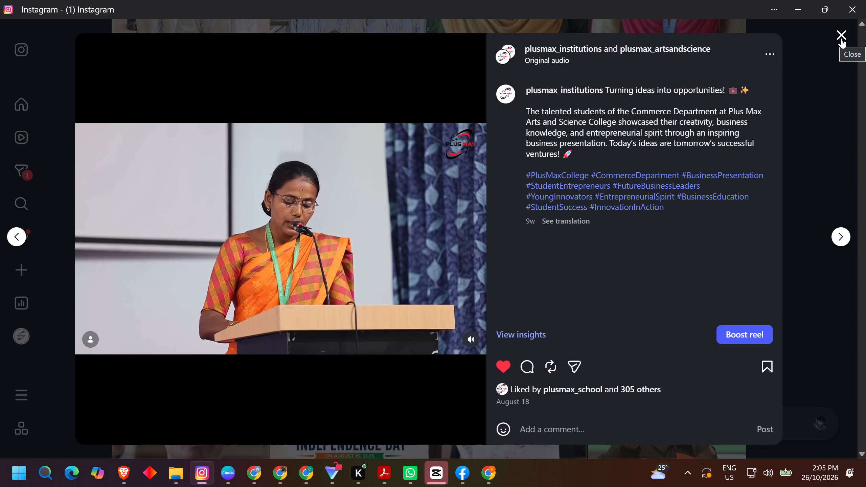
left_click(841, 38)
scroll(804, 223, "up", 3)
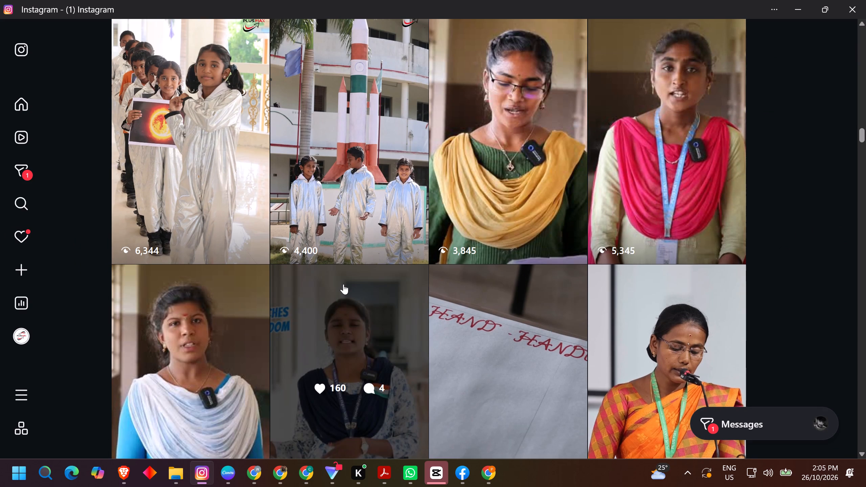
left_click(332, 296)
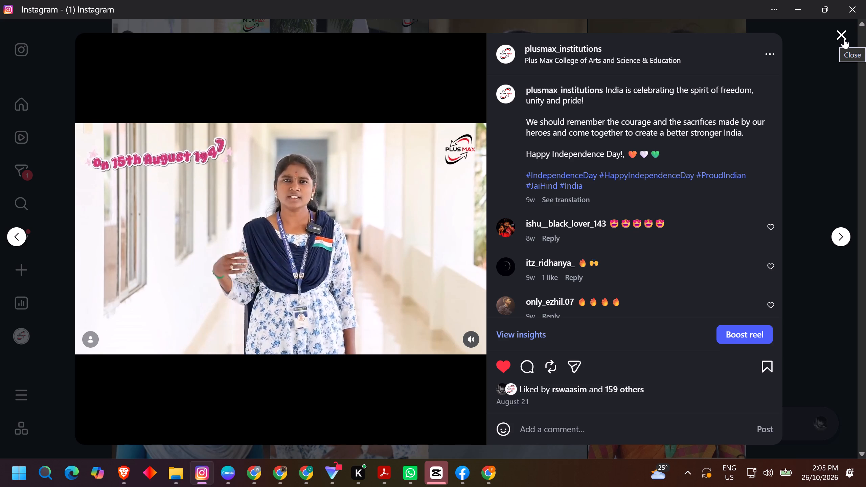
left_click(844, 39)
scroll(707, 175, "up", 2)
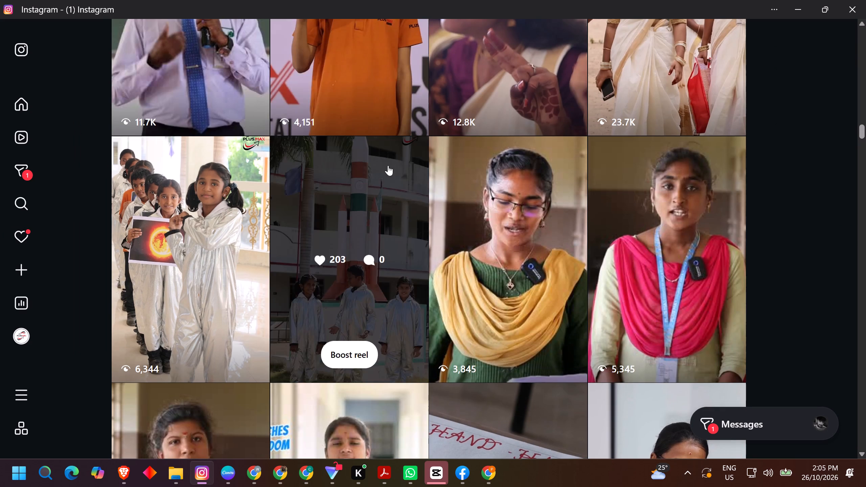
Open the Happy Space Day reel with the rocket model and copy its link.
left_click(387, 174)
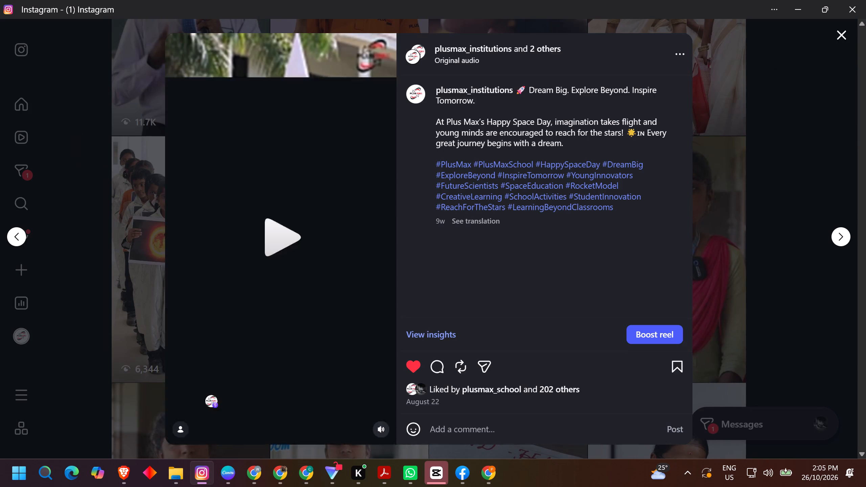
left_click(682, 53)
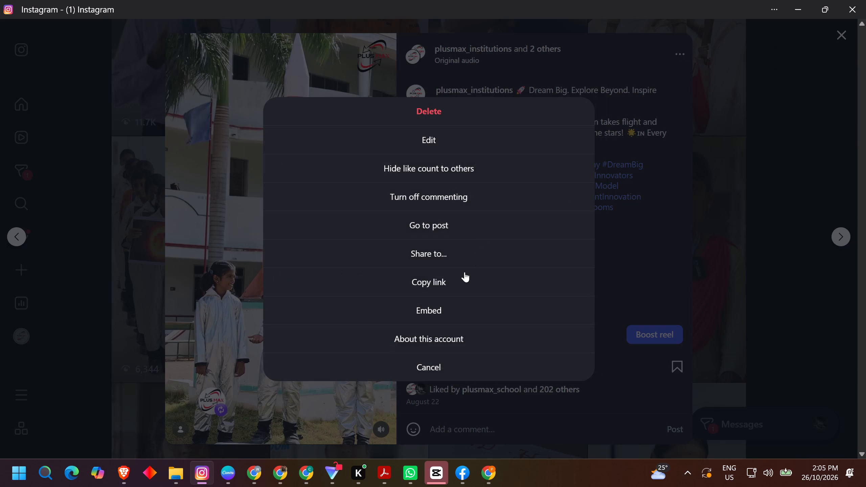
left_click(463, 282)
Switch to the Instagram Video Downloader in Chrome and search for the video using the copied Space Day reel link.
left_click(486, 471)
left_click(212, 0)
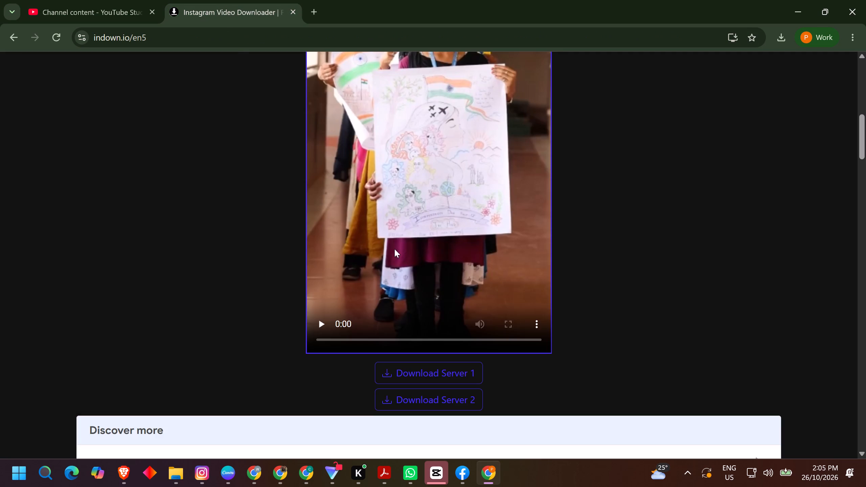
scroll(428, 330, "up", 6)
left_click(406, 245)
key("ctrl+v")
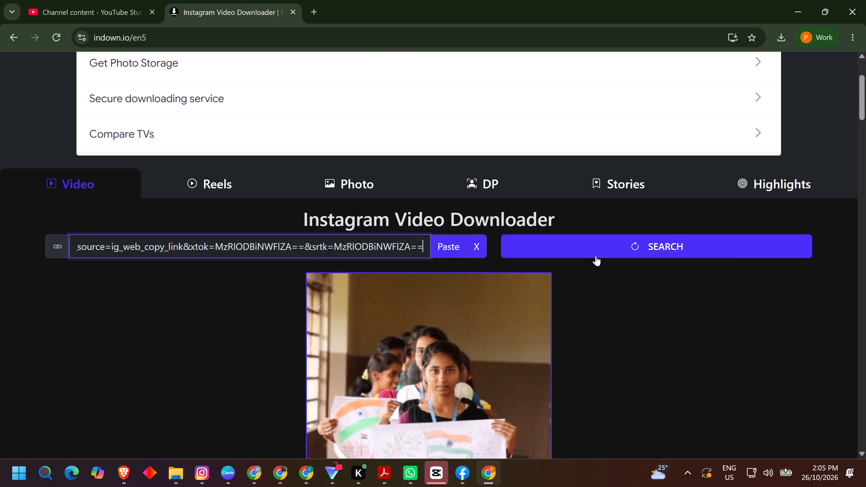
left_click(596, 255)
scroll(601, 258, "down", 4)
scroll(633, 257, "up", 3)
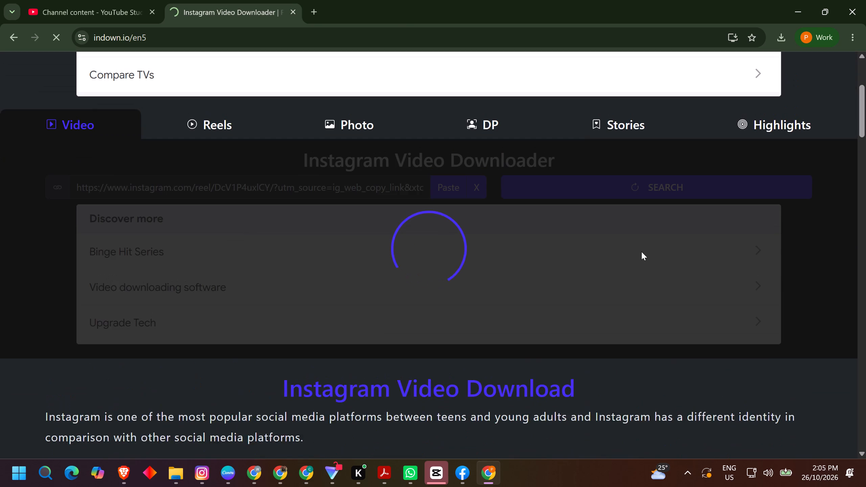
scroll(641, 252, "up", 1)
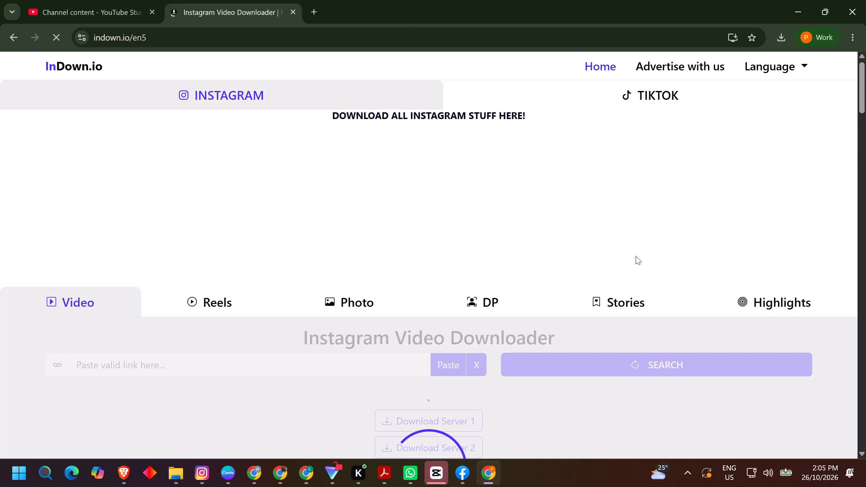
Download the Happy Space Day video from Download Server 1.
scroll(492, 328, "down", 5)
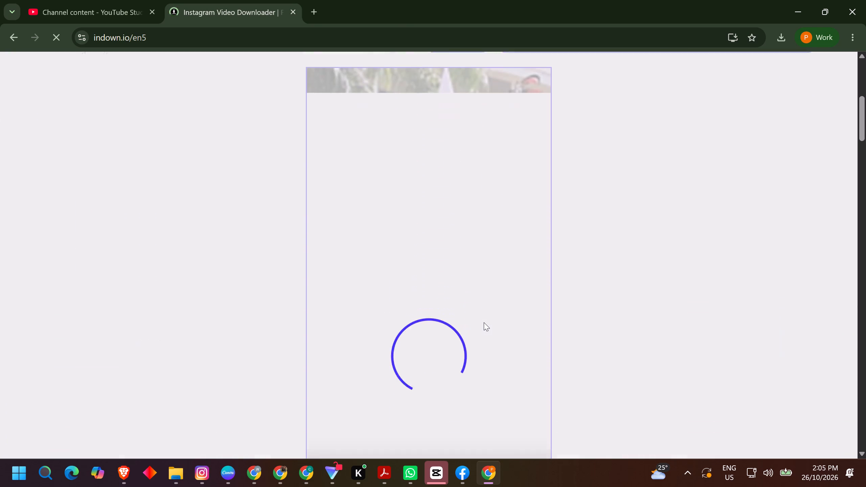
scroll(484, 322, "down", 3)
left_click(448, 352)
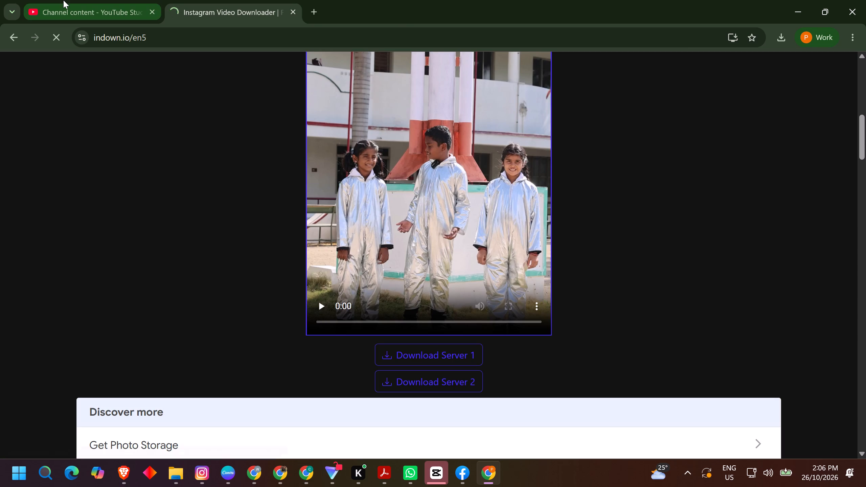
Start a new video upload in YouTube Studio with the newest downloaded file, the Space Day reel.
left_click(63, 0)
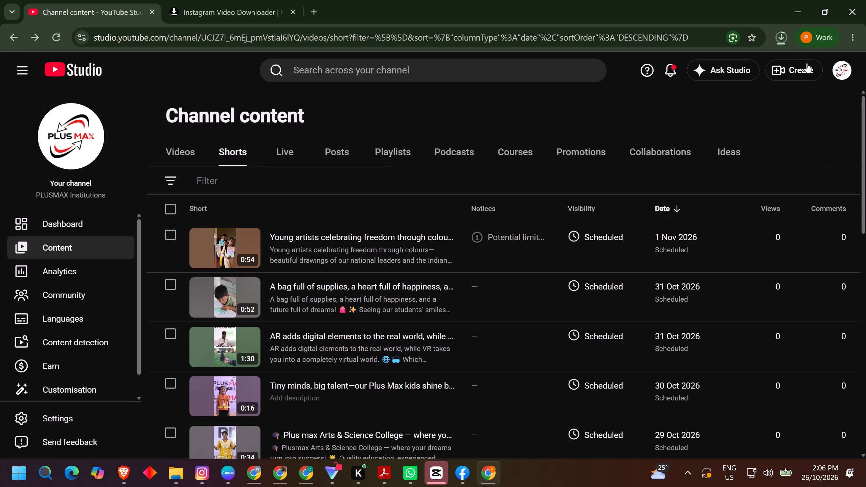
left_click(802, 66)
left_click(748, 97)
left_click(456, 313)
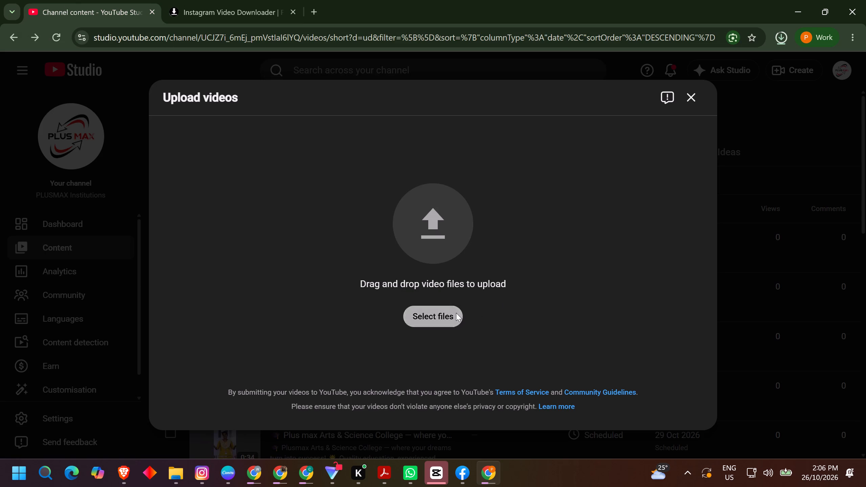
left_click(164, 126)
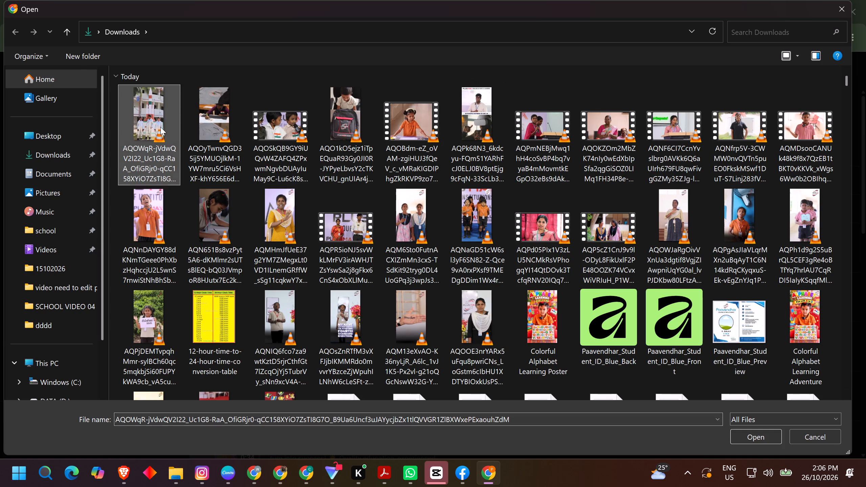
key("Return")
Copy the Happy Space Day reel's caption and hashtags from Instagram into the YouTube video's description in Chrome.
left_click(203, 483)
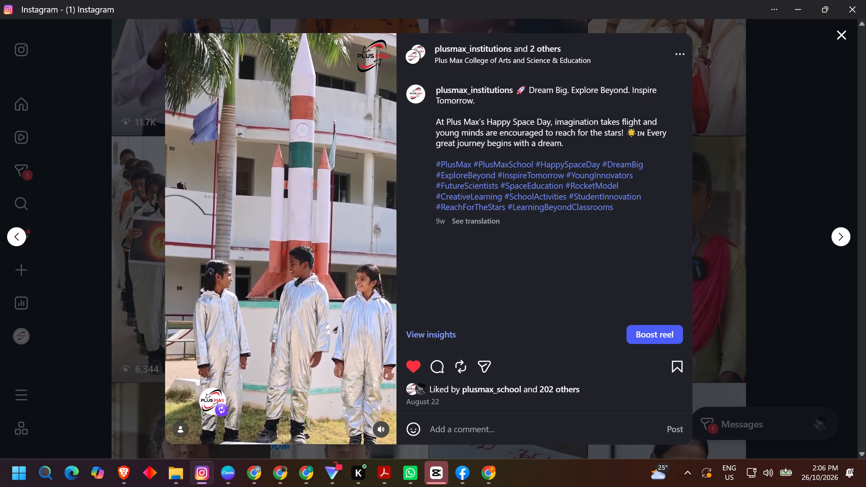
left_click_drag(521, 90, 652, 212)
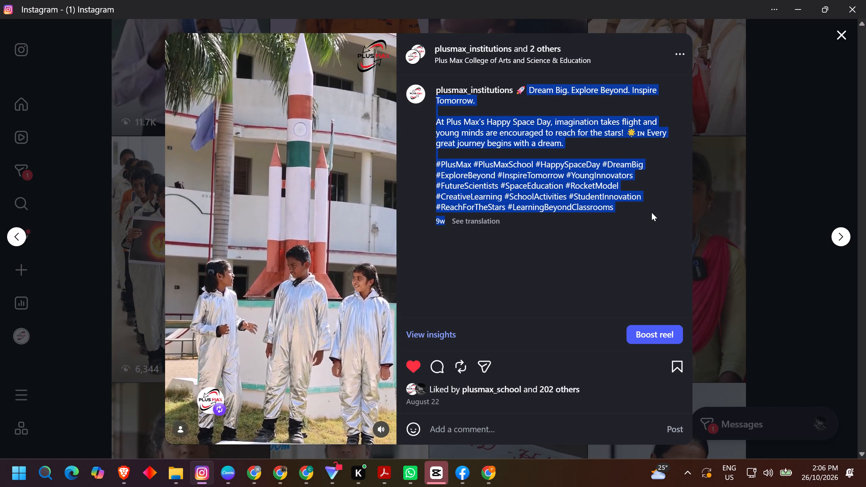
key("ctrl+v")
left_click(480, 482)
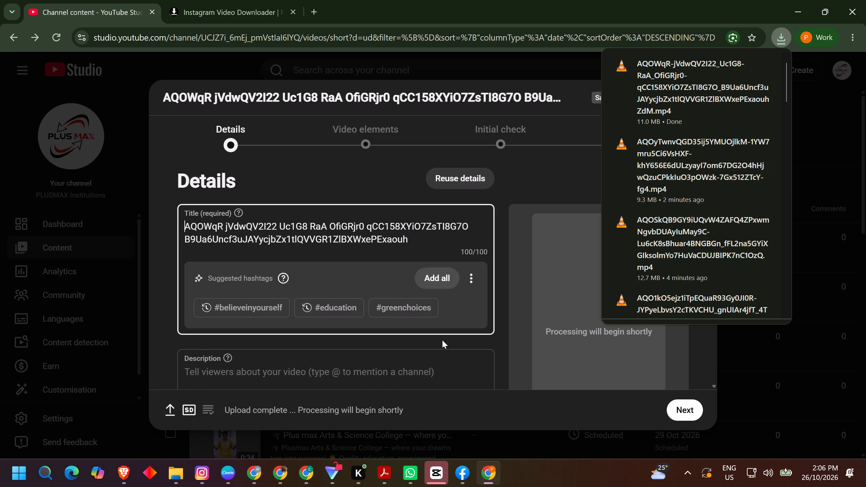
left_click(410, 365)
key("ctrl+b")
left_click(347, 334, "ctrl")
key("ctrl+v")
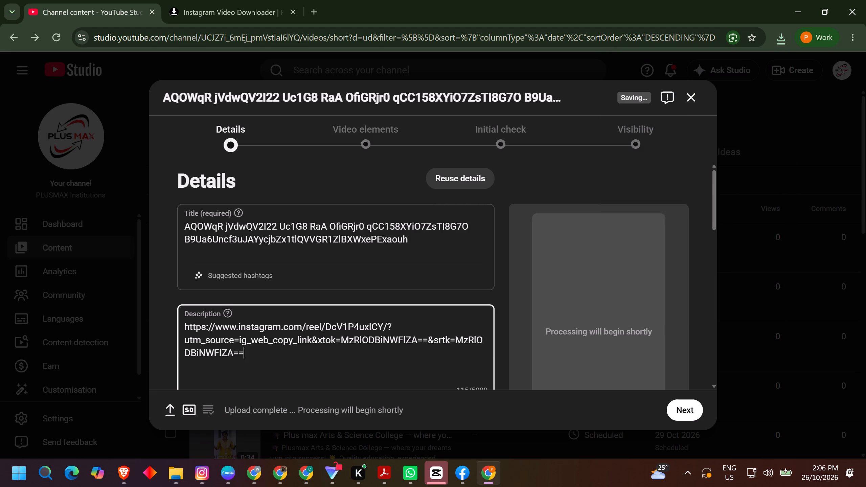
key("ctrl+z")
left_click(203, 472)
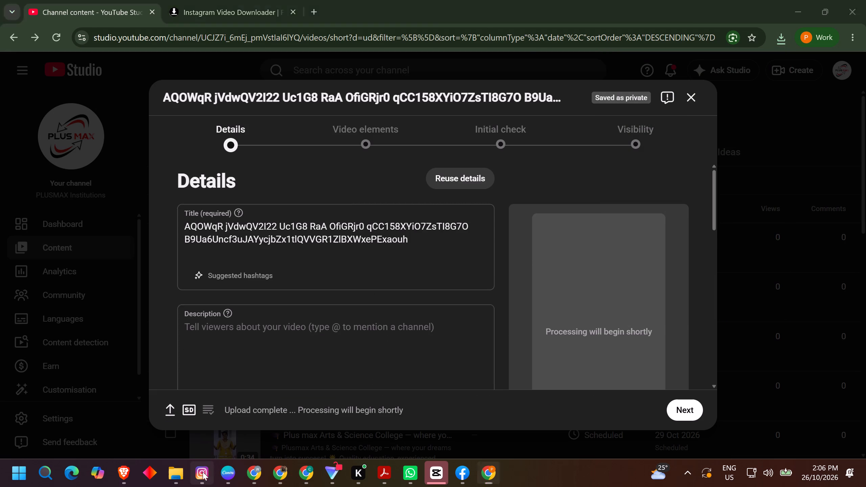
key("ctrl+c")
left_click(473, 474)
left_click(478, 471)
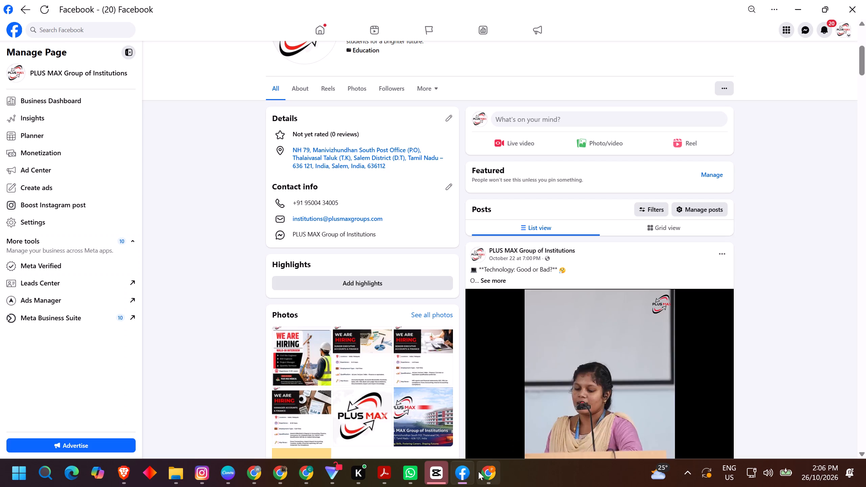
left_click(329, 323, "ctrl")
key("ctrl+v")
Replace the video's title with the description's first line, "Dream Big. Explore Beyond. Inspire Tomorrow.".
left_click_drag(387, 325, 372, 330)
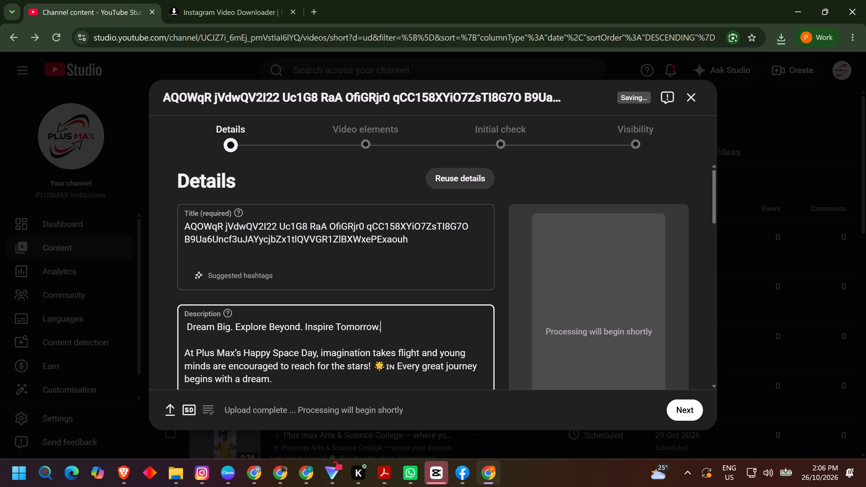
left_click_drag(372, 330, 66, 315)
key("ctrl+c")
triple_click(370, 232)
key("ctrl+v")
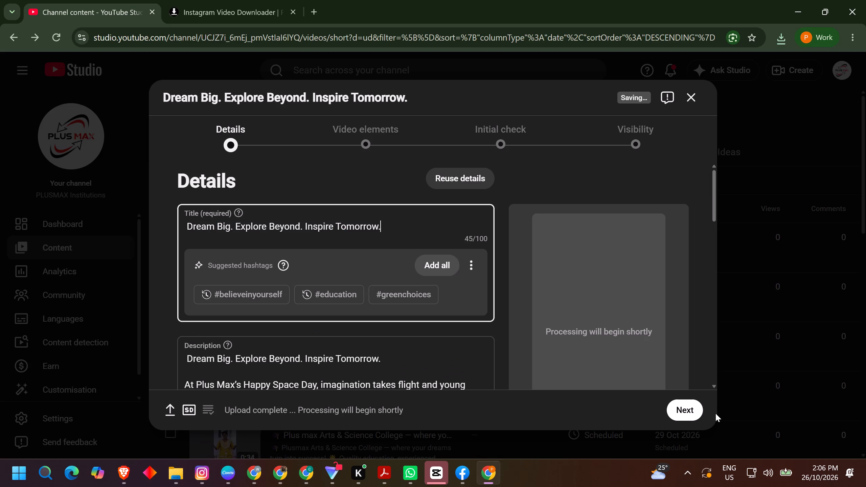
Mark the video as not made for kids and advance to the Visibility stage.
double_click(692, 404)
left_click(238, 296)
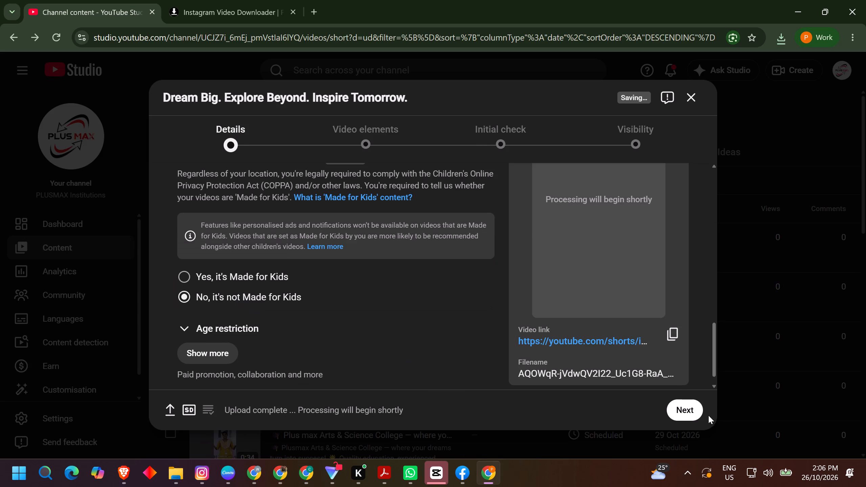
double_click(696, 414)
left_click(696, 414)
Schedule the video to go public on 1 Nov 2026 at 09:00.
scroll(293, 332, "down", 2)
left_click(285, 279)
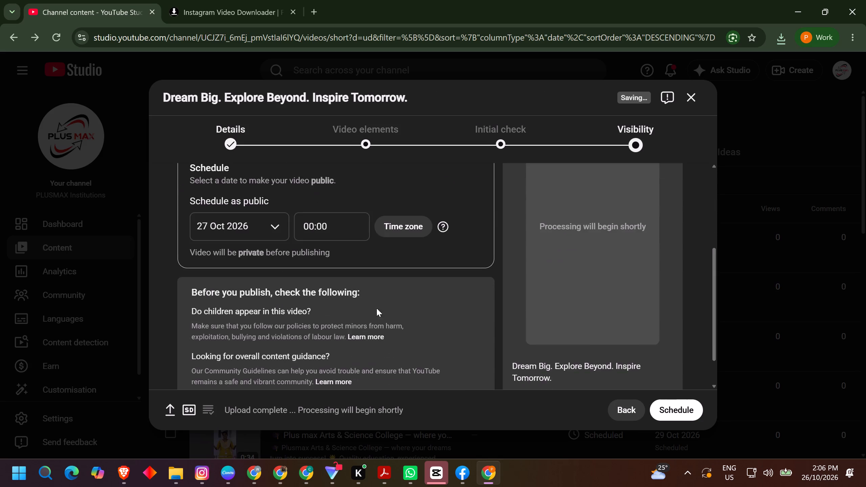
scroll(432, 319, "down", 3)
scroll(369, 286, "up", 3)
left_click(272, 355)
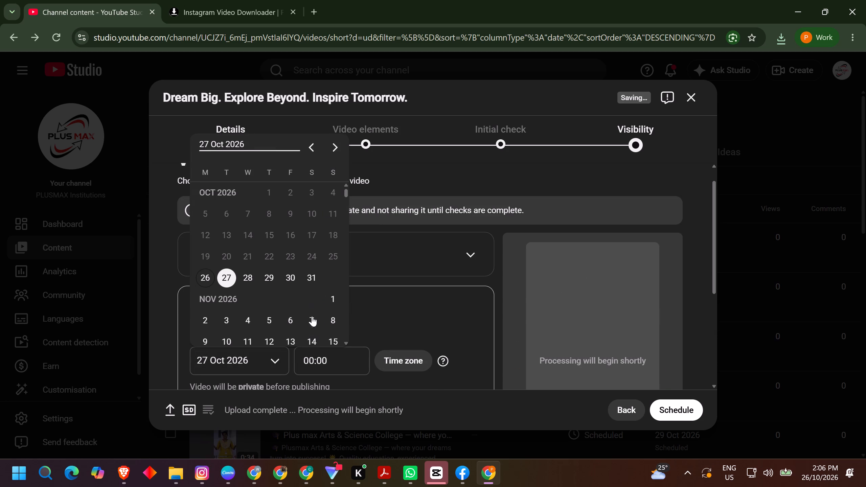
left_click(333, 301)
left_click(323, 358)
scroll(357, 287, "down", 6)
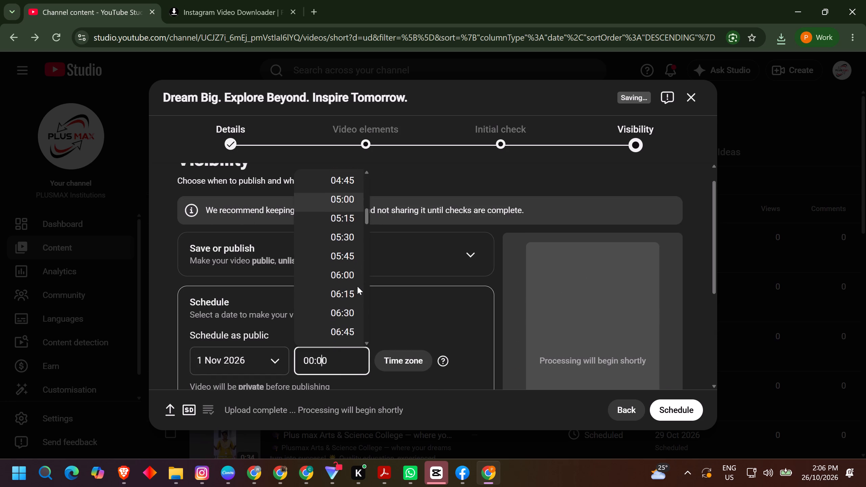
scroll(357, 287, "down", 3)
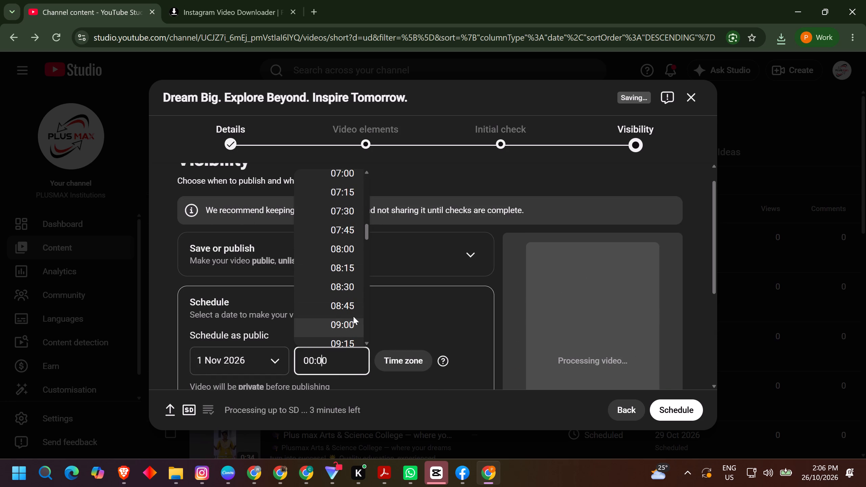
left_click(349, 331)
left_click(674, 412)
Switch to Facebook and create a new reel from the newest downloaded Space Day video.
left_click(465, 476)
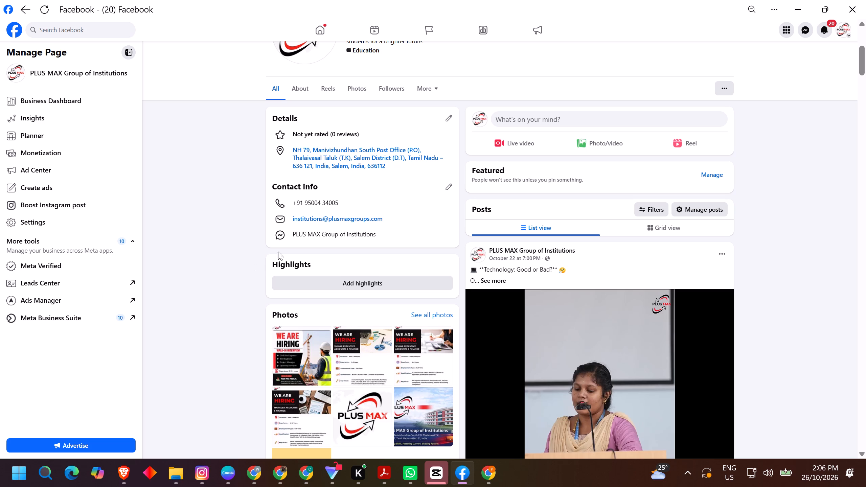
left_click(653, 142)
left_click(127, 123)
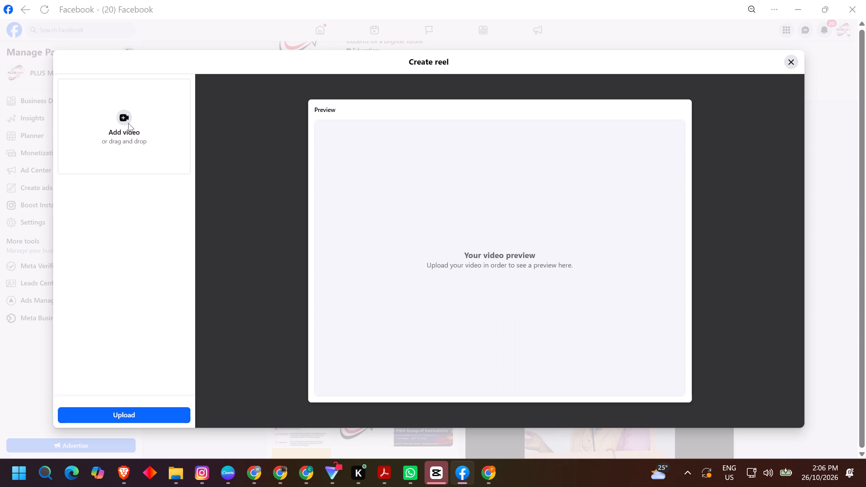
left_click(146, 125)
key("Return")
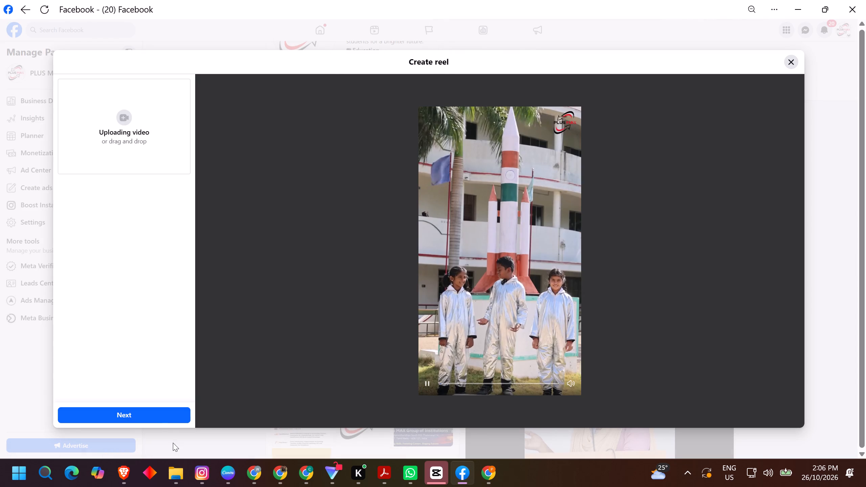
Advance to the reel settings and describe the reel as "Dream Big. Explore Beyond. Inspire Tomorrow.".
left_click(162, 417)
left_click(169, 408)
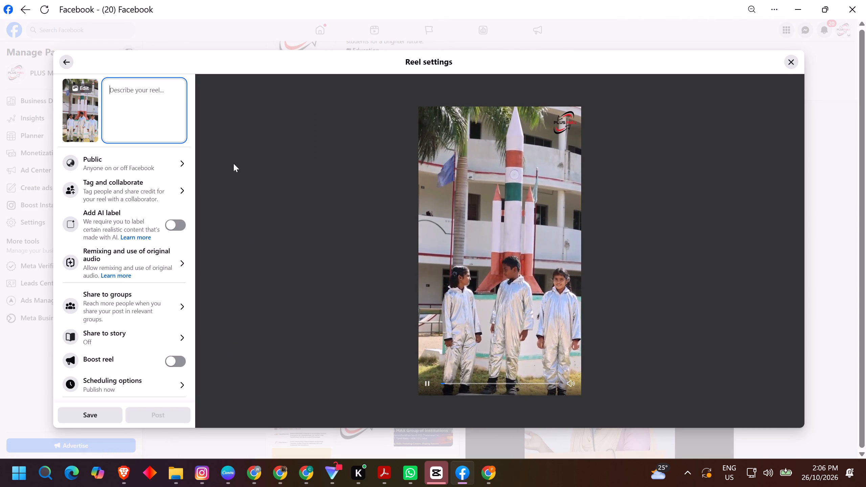
key("ctrl+v")
Open the Facebook reel's scheduling options.
left_click(117, 378)
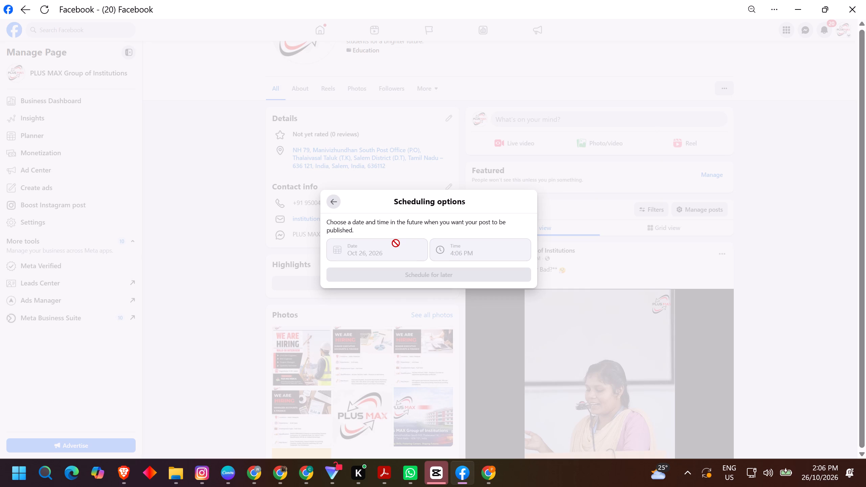
left_click(338, 202)
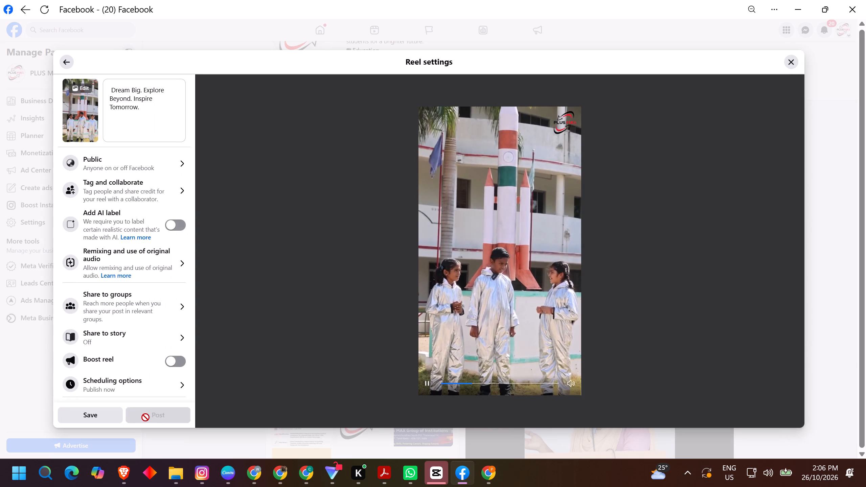
left_click(141, 376)
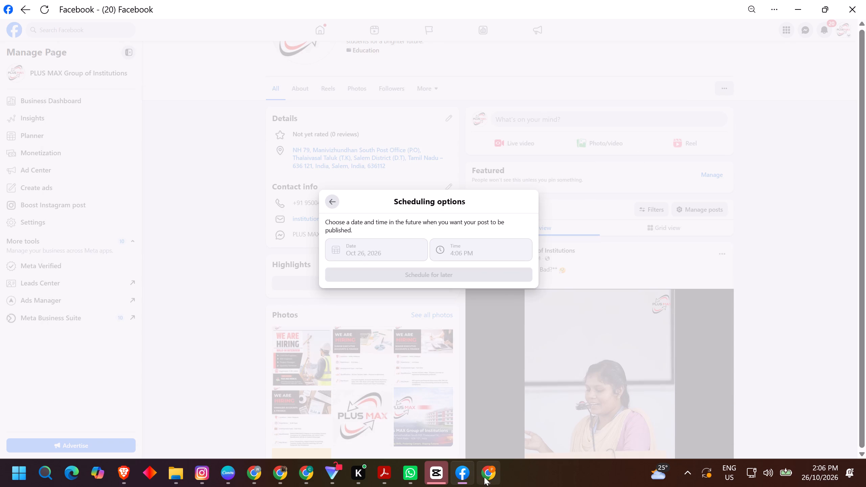
Return to YouTube Studio in Chrome to complete the Dream Big video's scheduling, and switch back to Facebook.
left_click(494, 477)
left_click(530, 320)
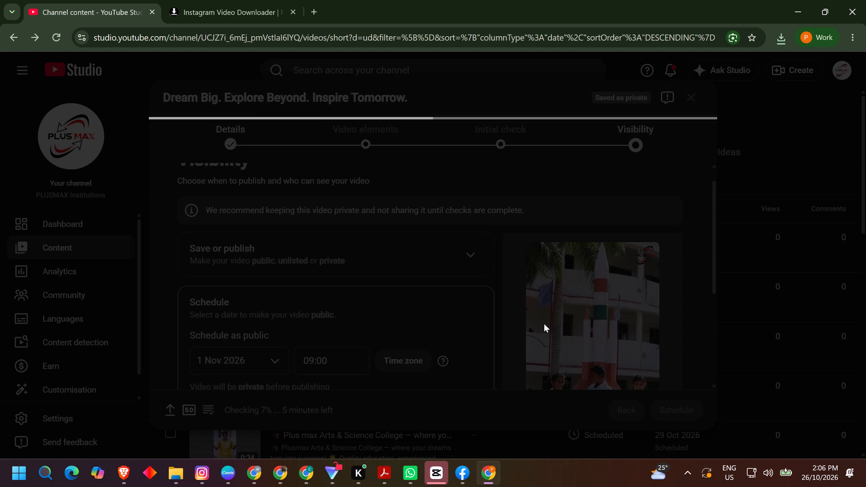
left_click(492, 472)
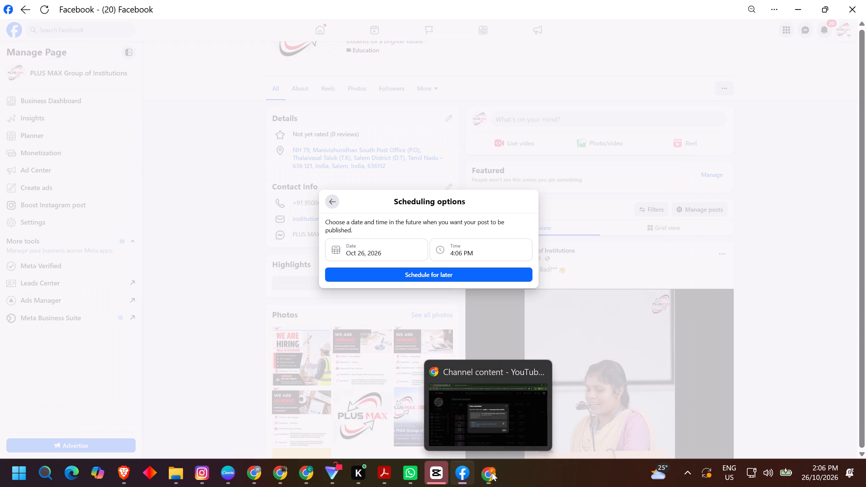
Schedule the Facebook reel for Nov 1, 2026 at 9:00 PM.
left_click(393, 254)
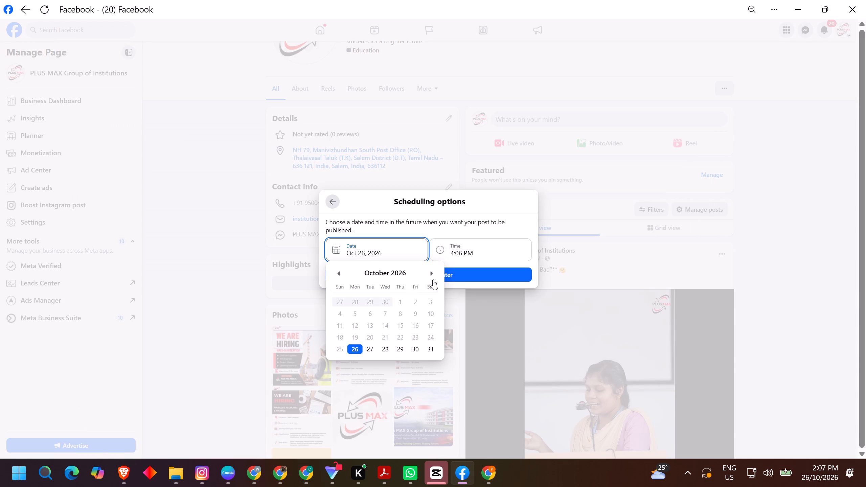
left_click(433, 279)
left_click(344, 303)
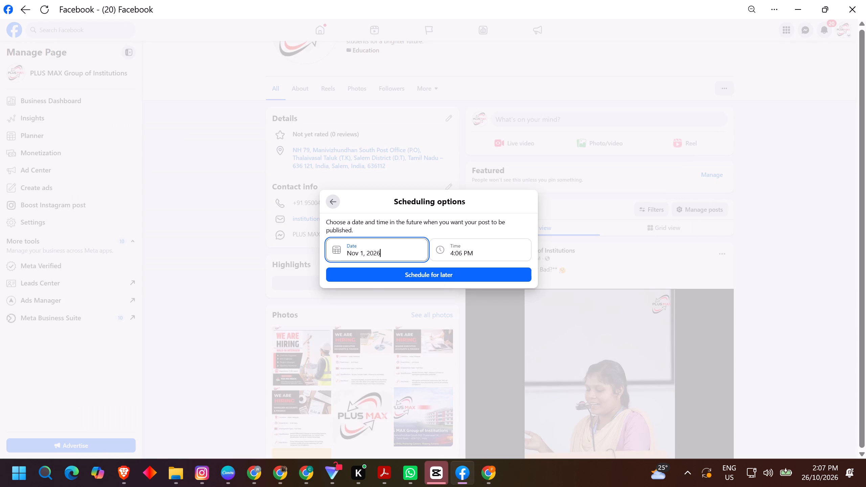
left_click(452, 257)
scroll(468, 390, "down", 8)
scroll(474, 378, "down", 20)
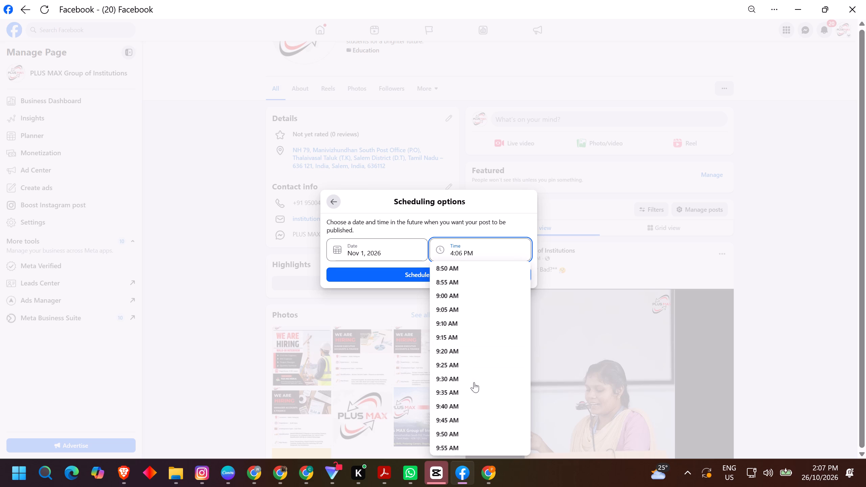
scroll(474, 382, "down", 20)
scroll(476, 394, "down", 8)
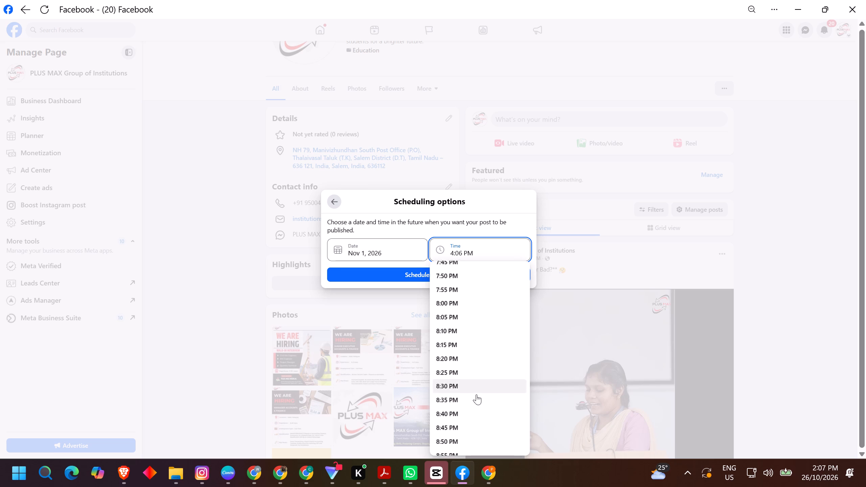
scroll(476, 394, "down", 1)
left_click(470, 407)
left_click(448, 271)
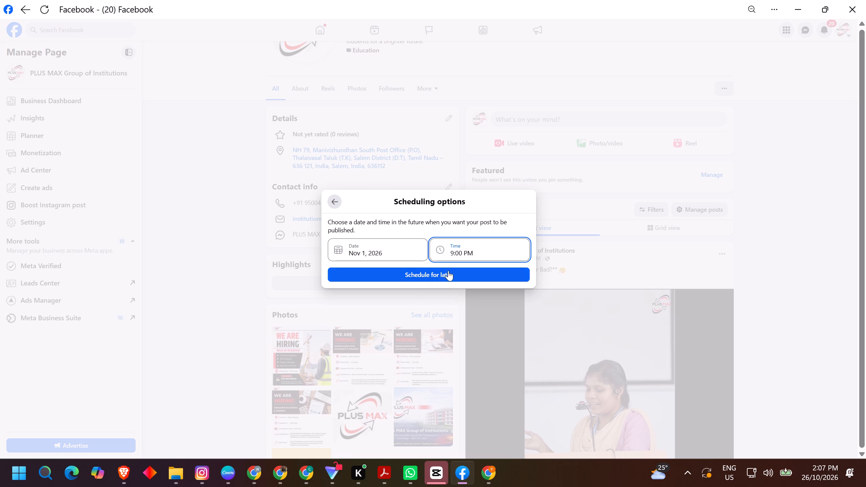
left_click(149, 408)
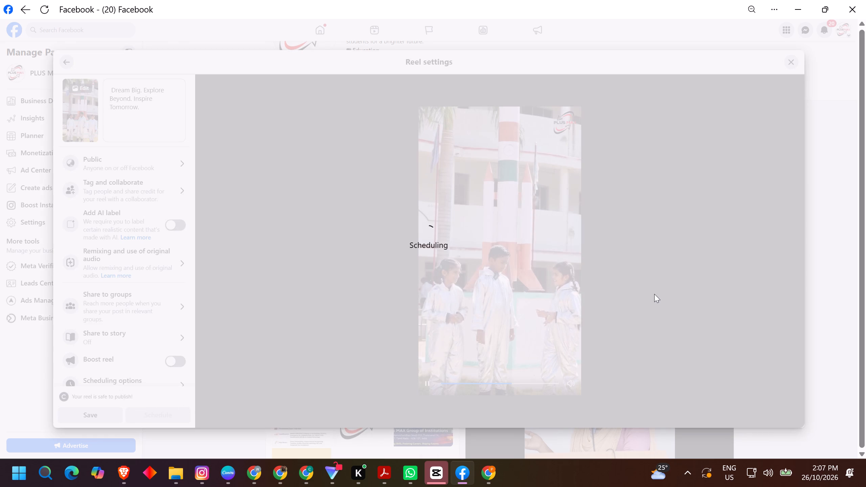
scroll(663, 294, "down", 3)
Return to YouTube Studio in Chrome and close the Dream Big video's scheduling confirmation.
left_click(493, 471)
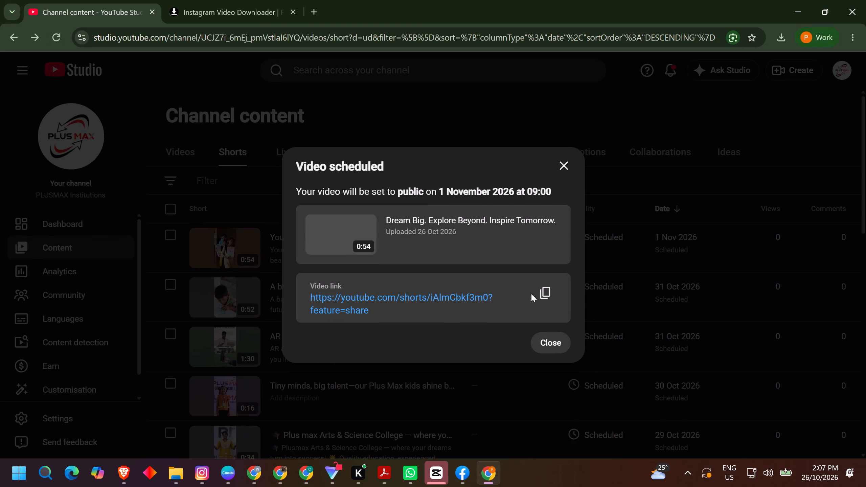
left_click(559, 169)
Switch to Instagram and copy the link of the Happy Space Day reel with children in silver suits carrying planet pictures.
left_click(134, 479)
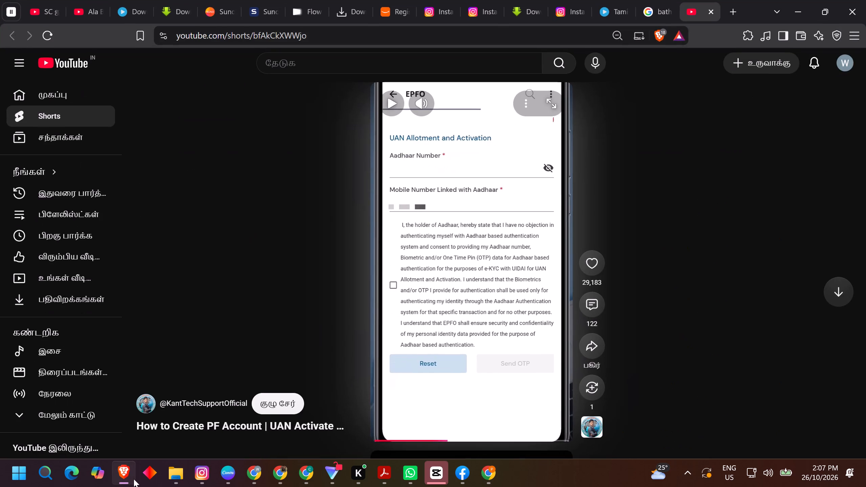
left_click(134, 479)
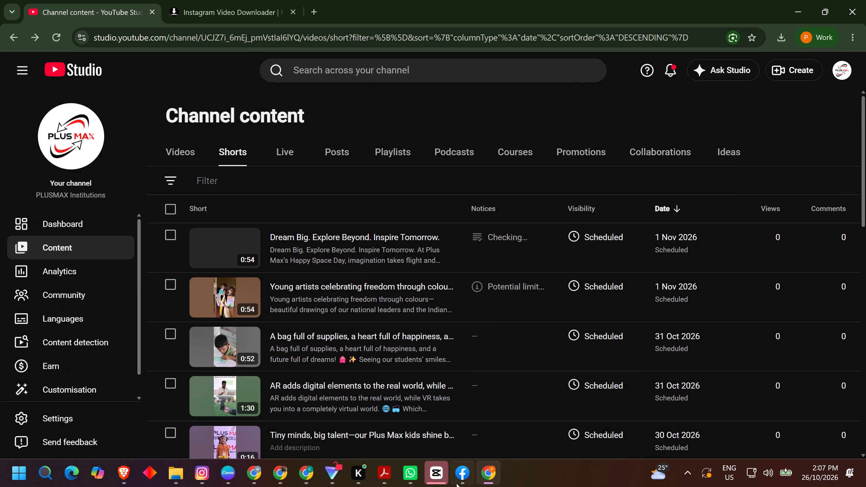
left_click(207, 477)
left_click(809, 183)
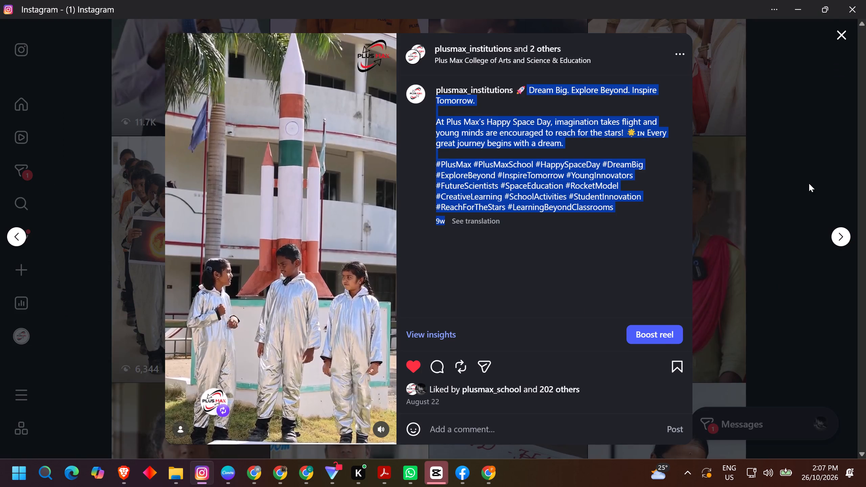
scroll(781, 267, "up", 3)
scroll(781, 267, "down", 3)
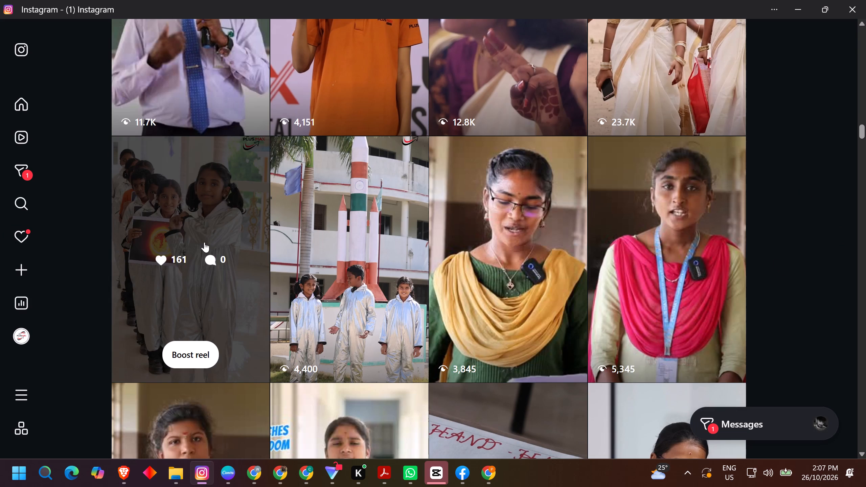
left_click(204, 242)
left_click(680, 52)
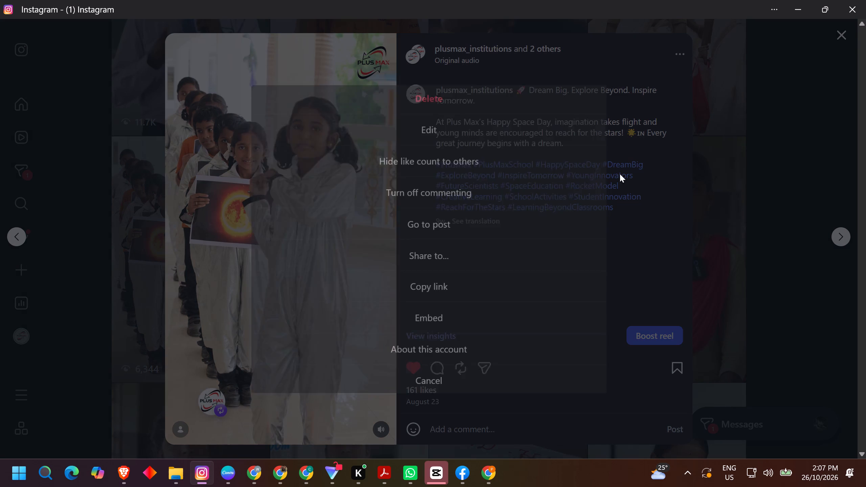
left_click(465, 281)
In Chrome, look up the copied reel link in the Instagram Video Downloader and download the video from Server 1.
left_click(481, 466)
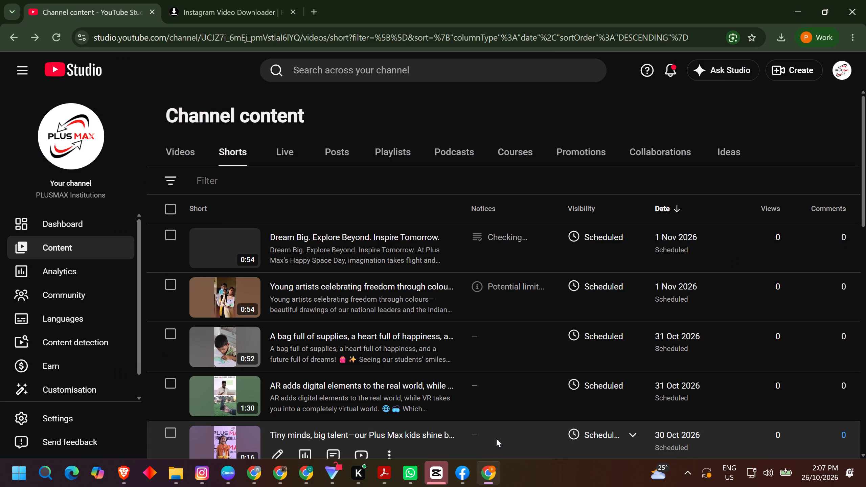
left_click_drag(208, 0, 211, 0)
scroll(603, 281, "up", 6)
left_click(399, 228)
key("ctrl+v")
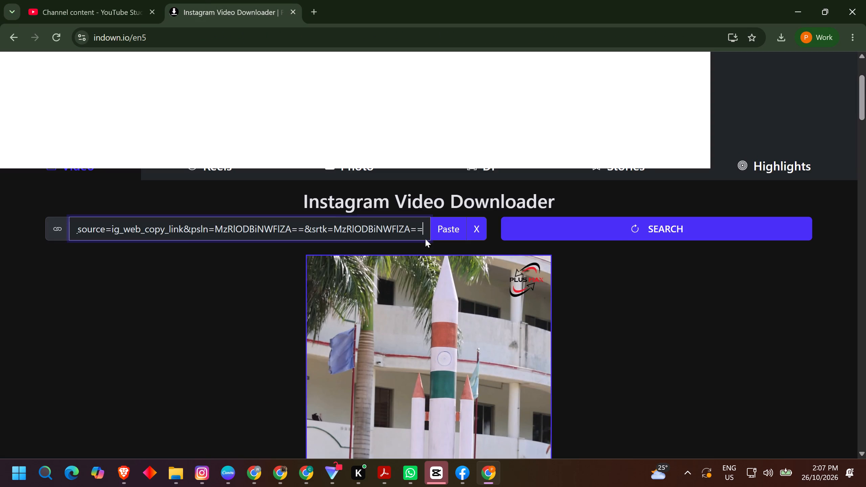
left_click(620, 228)
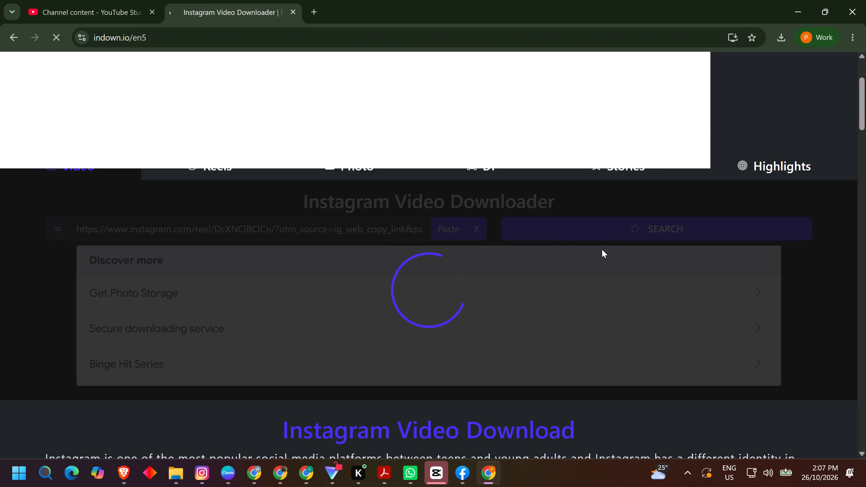
scroll(402, 338, "down", 3)
scroll(457, 336, "down", 2)
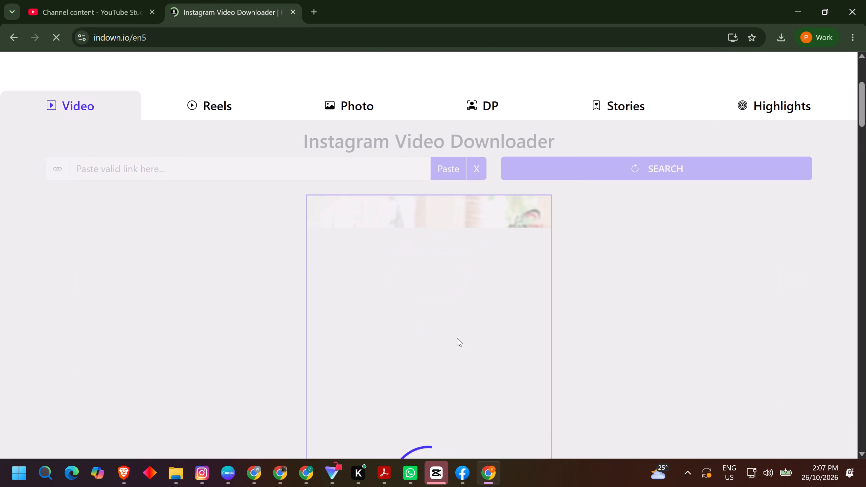
scroll(457, 338, "down", 4)
left_click(462, 299)
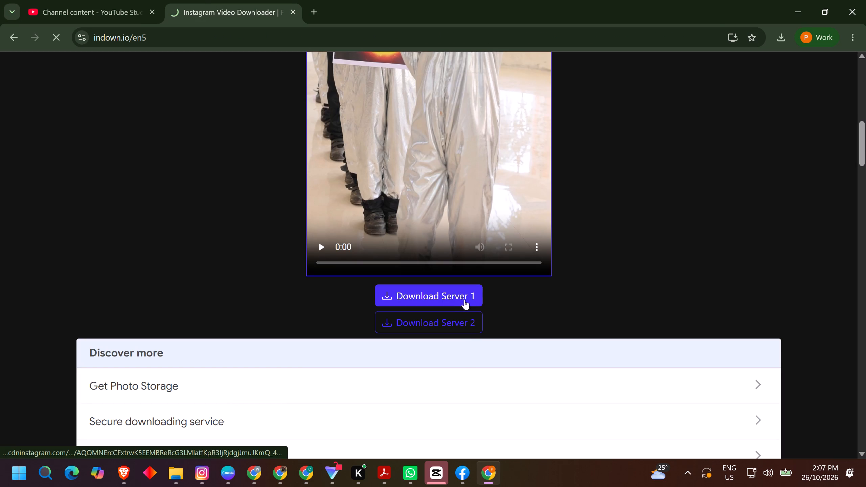
Bring up YouTube Studio's creation options, and copy the reel's full caption with hashtags from Instagram.
left_click(116, 6)
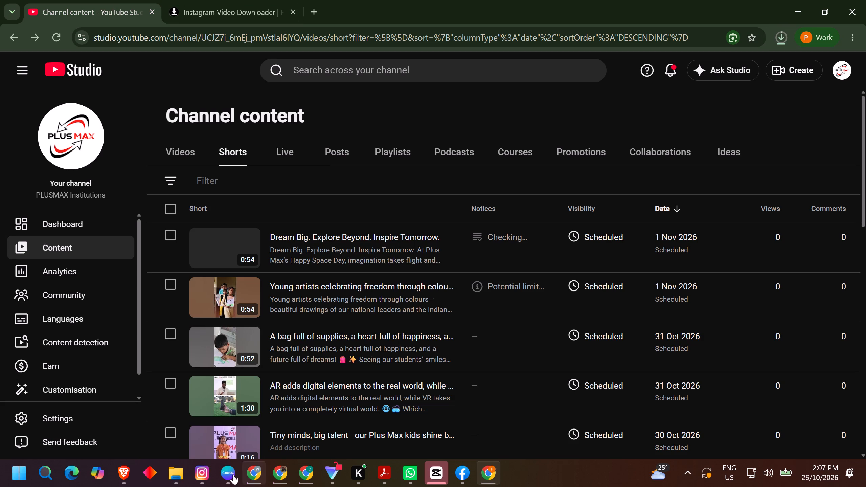
left_click(797, 76)
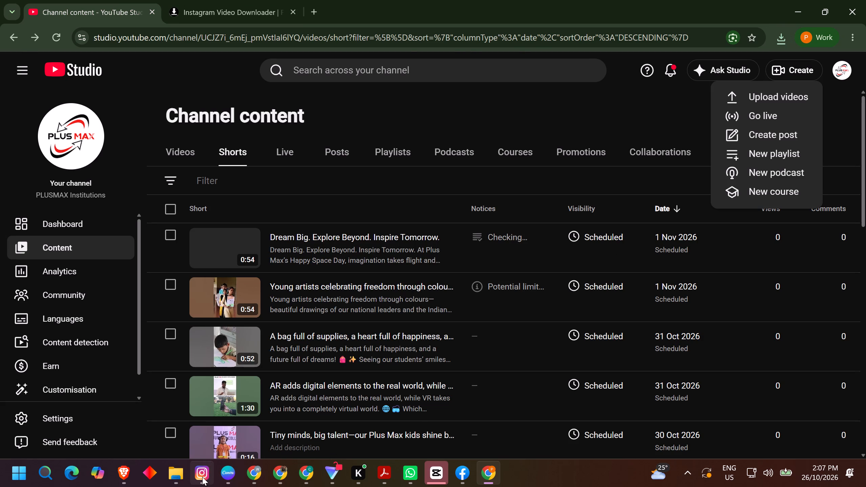
left_click(202, 477)
left_click_drag(518, 87, 596, 131)
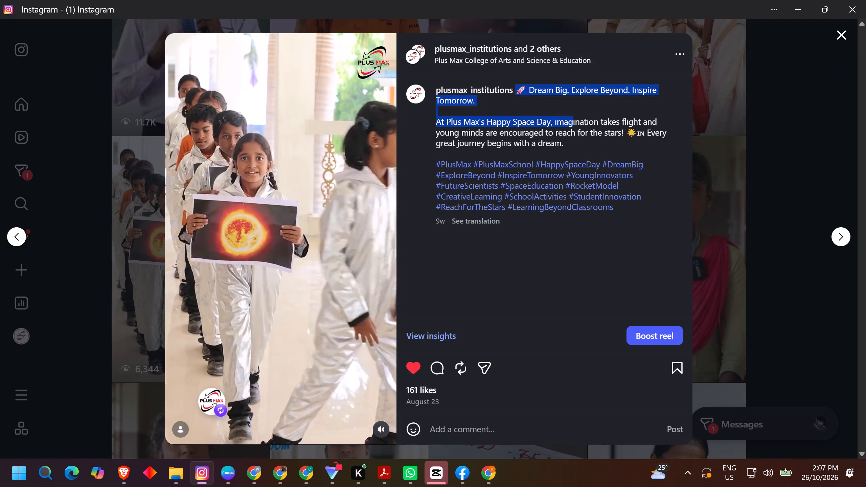
left_click_drag(596, 131, 644, 208)
key("ctrl+c")
Return to YouTube Studio in Chrome and upload the newly downloaded reel video.
left_click(501, 469)
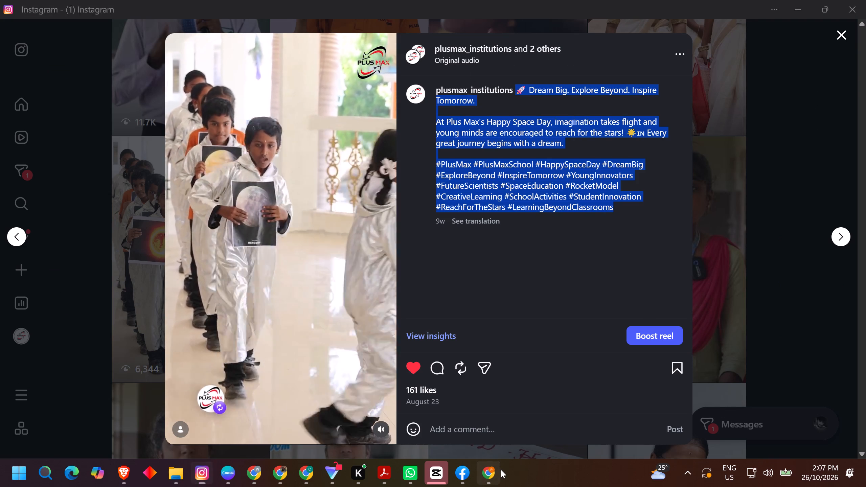
left_click(769, 105)
left_click(461, 320)
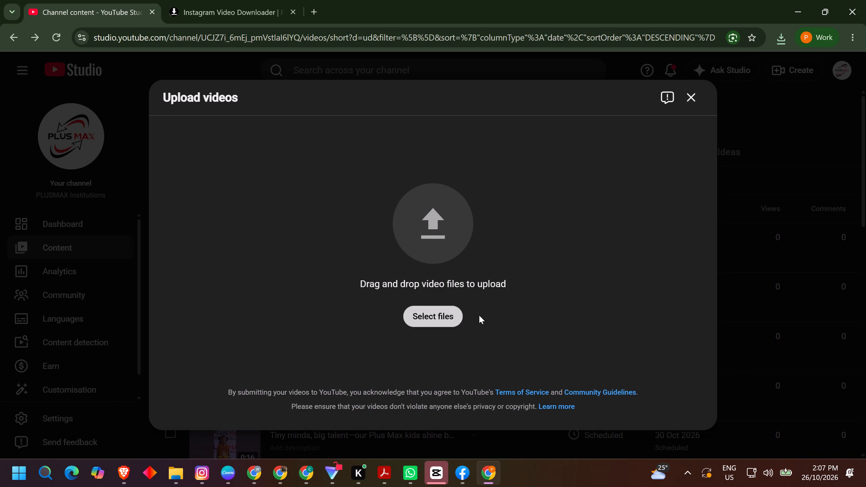
left_click(158, 128)
key("Return")
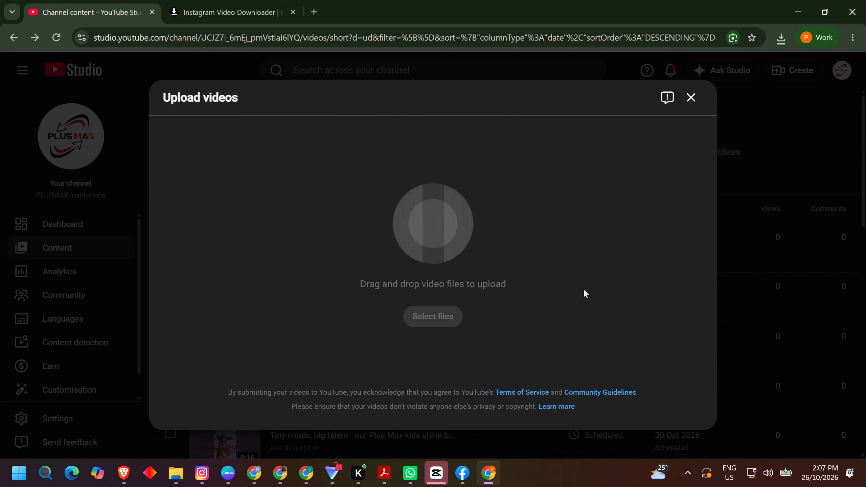
Paste the copied Instagram caption as the video's description.
double_click(381, 223)
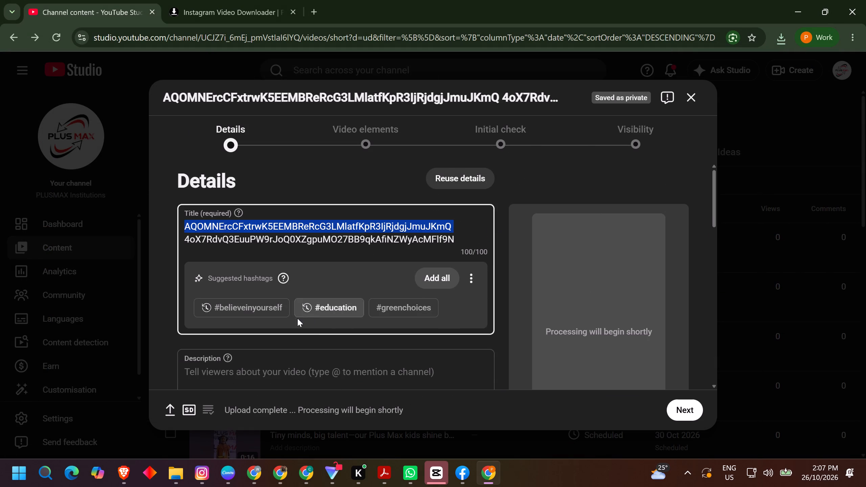
left_click(276, 373)
key("ctrl+v")
Replace the title with the caption, shortened to "🚀 Dream Big. Explore Beyond. Inspire Tomorrow.At Plus Max’s Happy Space Day, imagination.".
triple_click(286, 239)
key("ctrl+v")
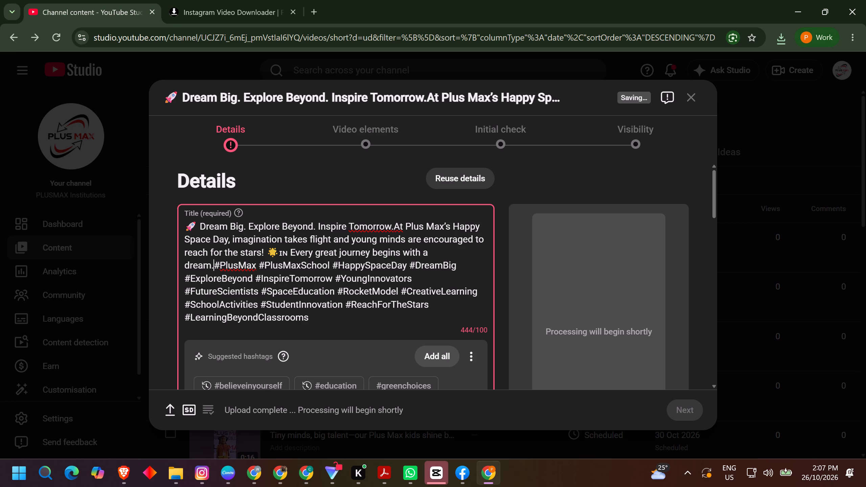
left_click_drag(412, 238, 431, 330)
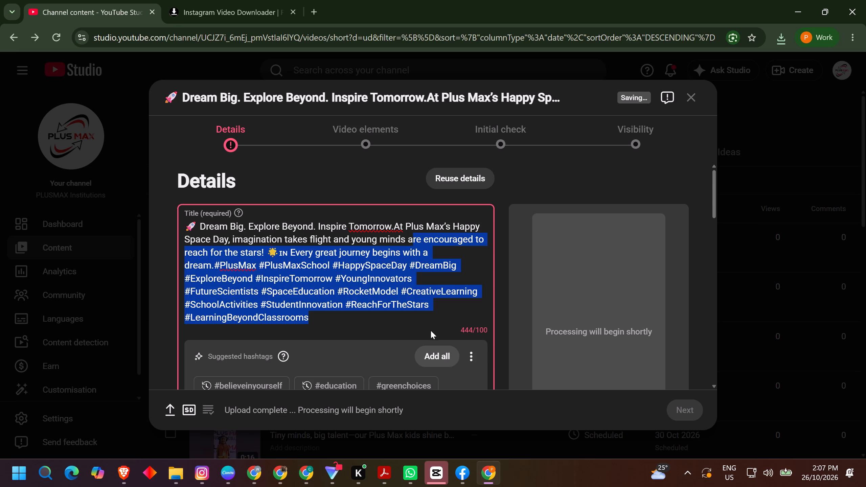
key("BackSpace")
key("BackSpace")
key("BackSpace")
key("BackSpace")
key("BackSpace")
key("BackSpace")
key("BackSpace")
key("BackSpace")
key("BackSpace")
key("BackSpace")
key("BackSpace")
key("BackSpace")
key("BackSpace")
key("BackSpace")
key("BackSpace")
key("BackSpace")
key("BackSpace")
key("BackSpace")
key("BackSpace")
key("BackSpace")
key("BackSpace")
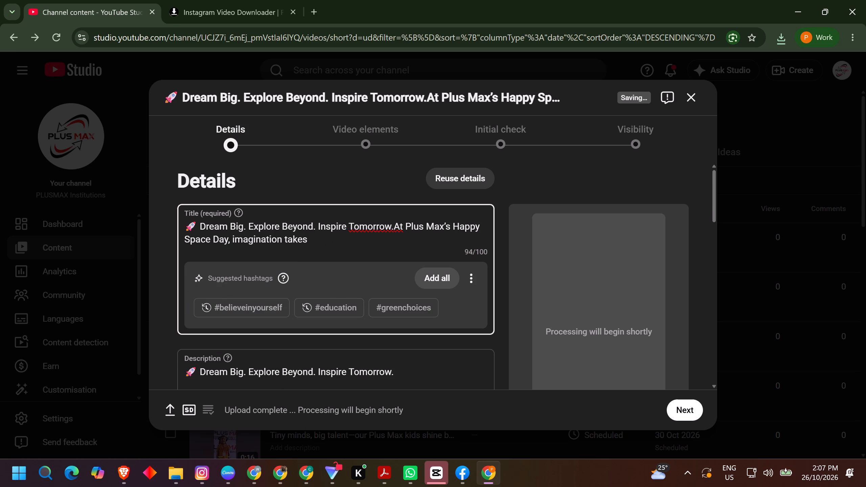
key("BackSpace")
key("BackSpace")
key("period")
Mark the video as not made for kids and proceed to the Visibility stage.
left_click(700, 399)
double_click(685, 405)
left_click(236, 296)
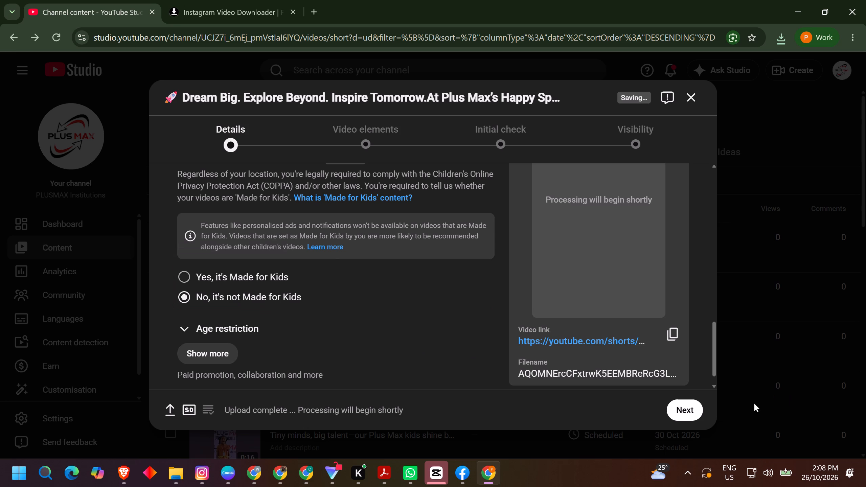
left_click(704, 409)
left_click(698, 411)
left_click(698, 411)
left_click(698, 411)
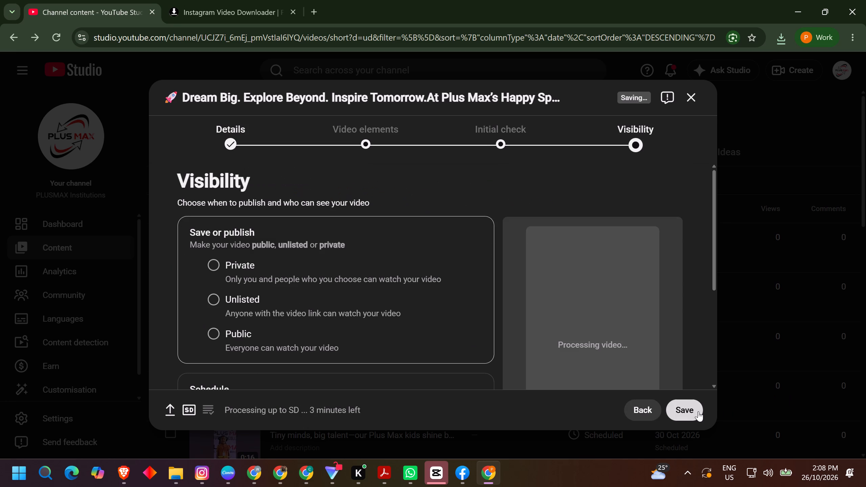
Schedule the YouTube video for 1 Nov 2026 at 12:00, accepting the follow-up prompt.
scroll(219, 339, "down", 1)
left_click(220, 335)
scroll(232, 330, "down", 2)
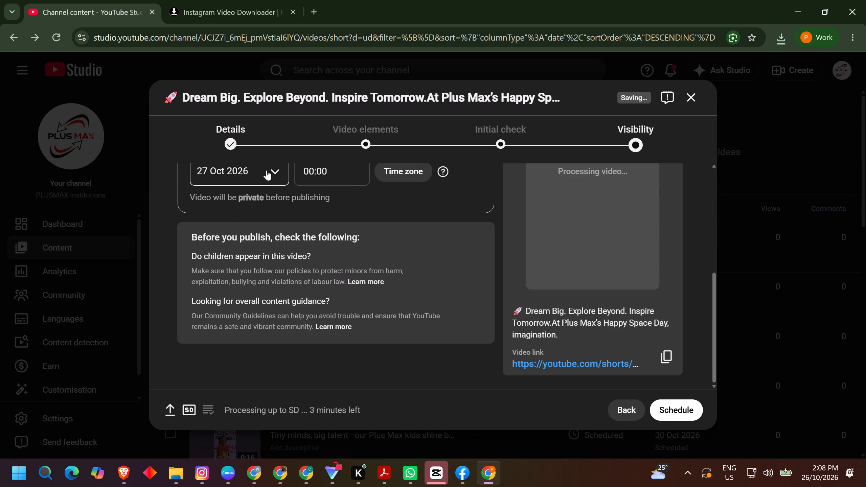
left_click(267, 170)
left_click(333, 321)
left_click(337, 164)
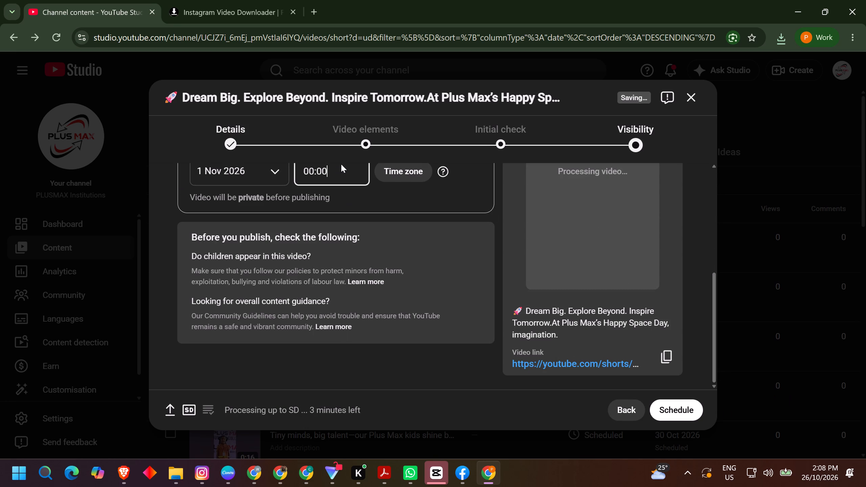
scroll(350, 299, "down", 3)
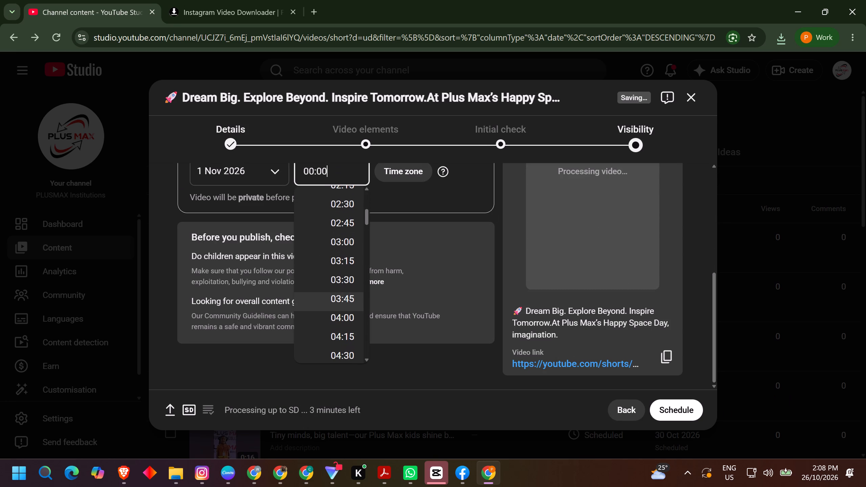
scroll(350, 299, "down", 4)
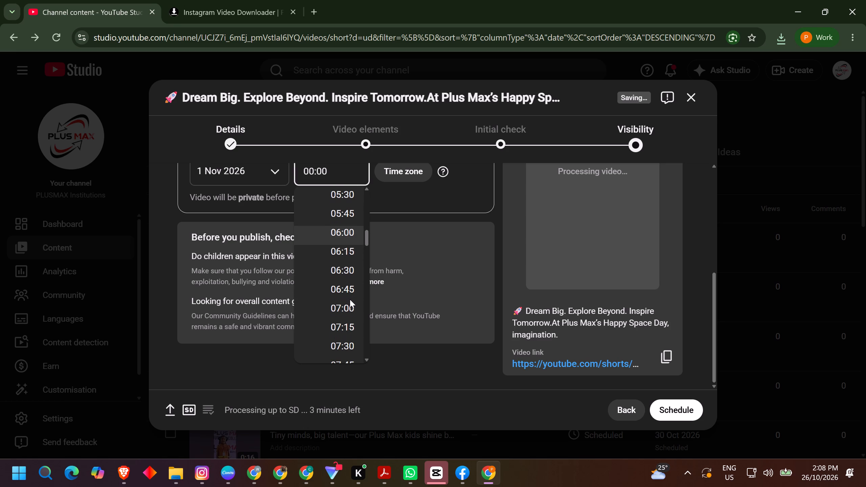
scroll(350, 299, "down", 3)
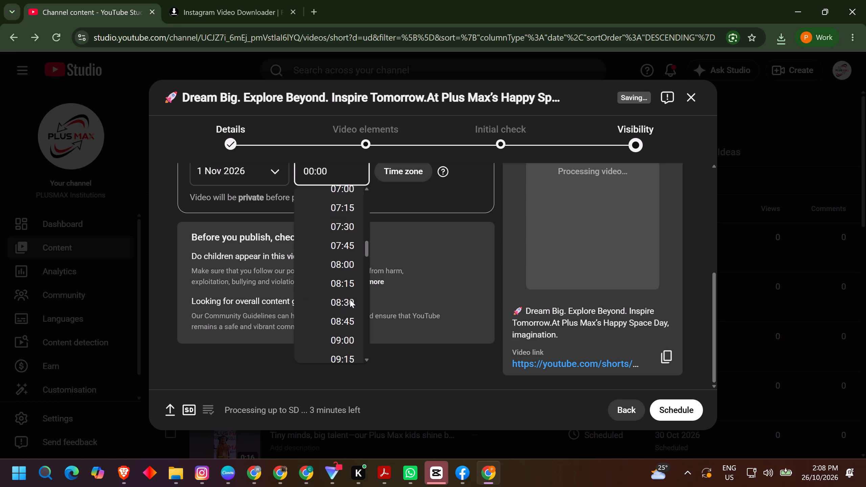
scroll(350, 299, "down", 3)
left_click(347, 332)
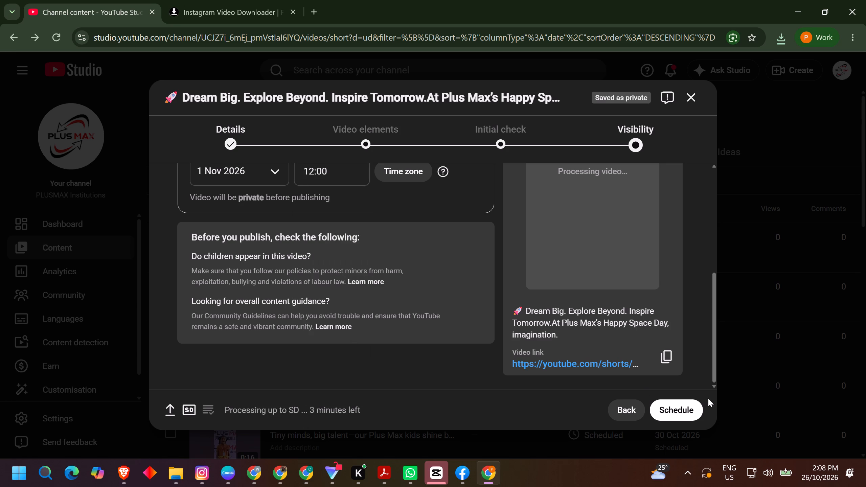
left_click(682, 413)
left_click(518, 316)
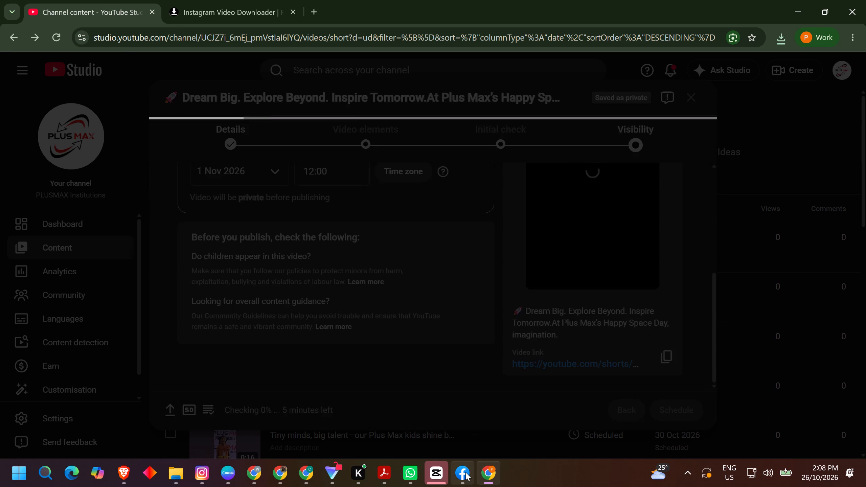
Switch to Facebook and add the downloaded video to a new reel on the PLUS MAX Group of Institutions page.
left_click(465, 472)
scroll(570, 228, "up", 9)
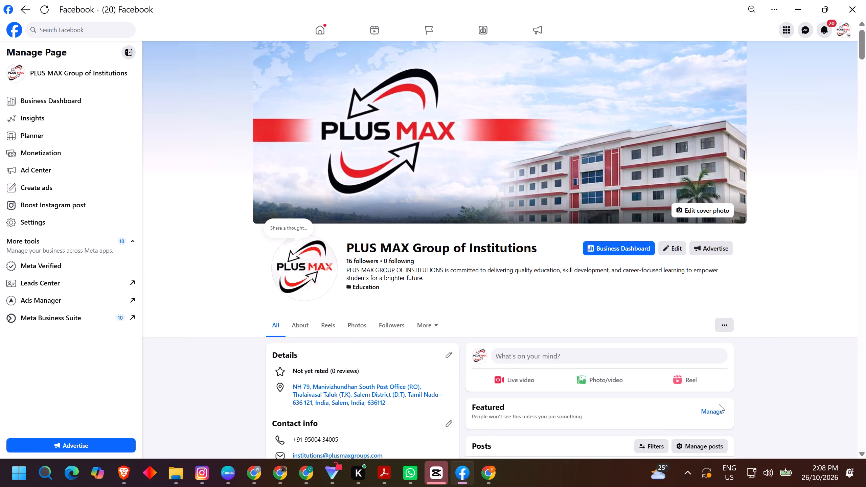
left_click(681, 378)
left_click(194, 142)
left_click(180, 144)
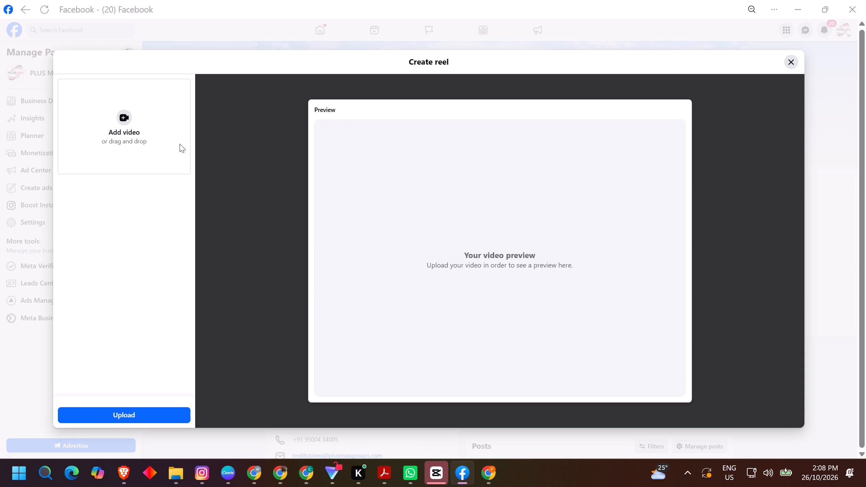
left_click(178, 144)
key("Return")
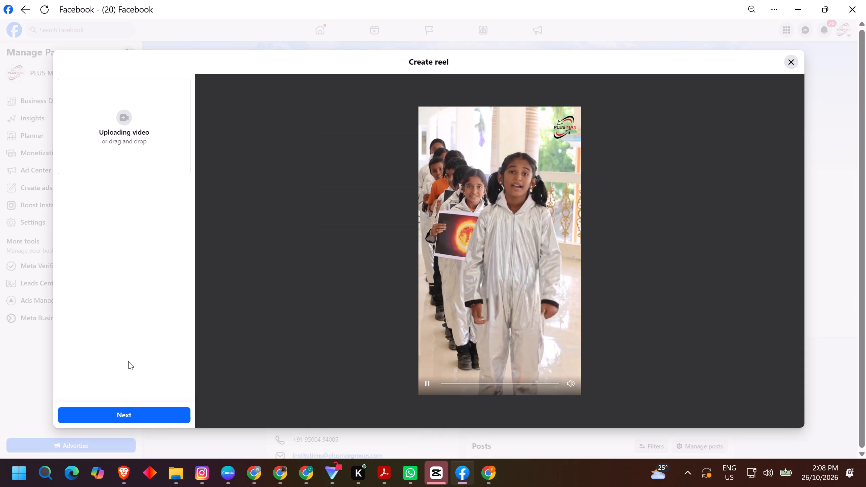
Proceed past the Facebook reel's editing stage and paste the copied caption as its description.
left_click(113, 416)
left_click(155, 403)
left_click(155, 412)
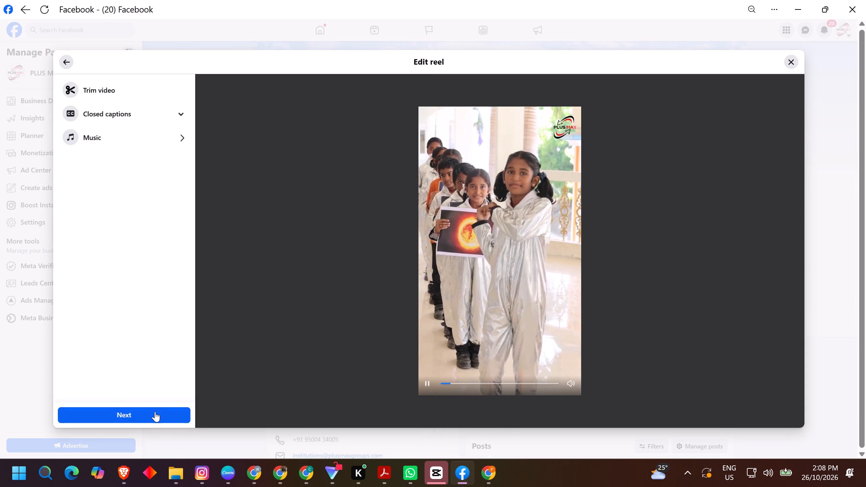
key("ctrl+v")
Schedule the Facebook reel for Nov 1, 2026 at 12:00 PM.
left_click(132, 387)
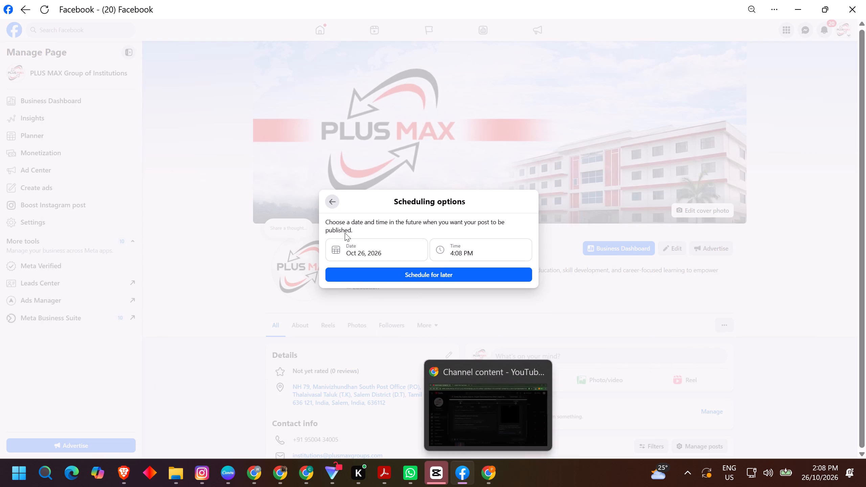
left_click(361, 252)
left_click(429, 272)
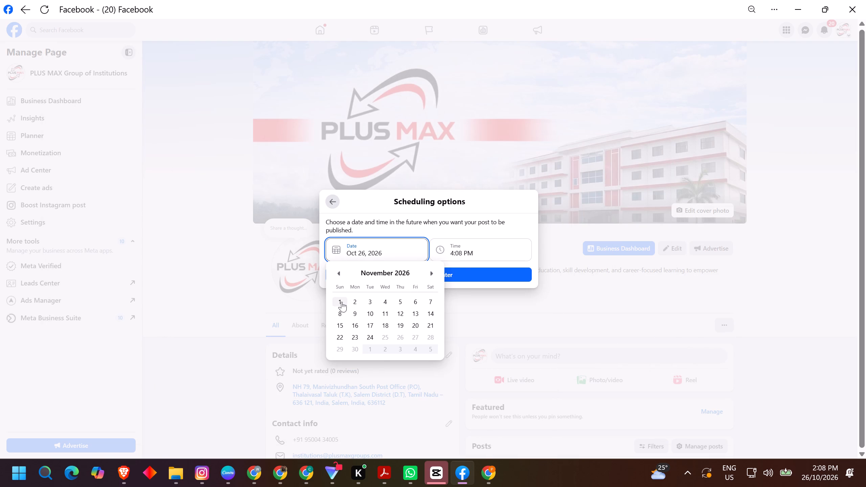
left_click(342, 302)
left_click(472, 256)
key("BackSpace")
key("BackSpace")
key("BackSpace")
key("BackSpace")
key("BackSpace")
key("BackSpace")
key("BackSpace")
key("BackSpace")
key("BackSpace")
key("BackSpace")
key("BackSpace")
key("BackSpace")
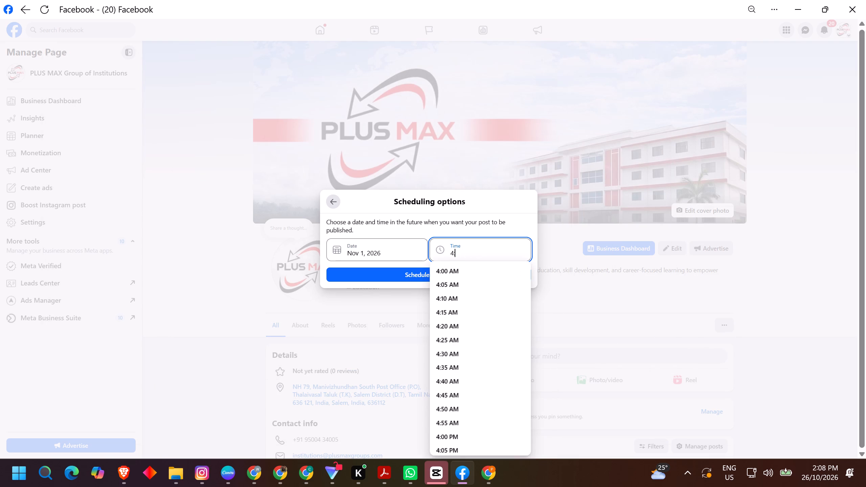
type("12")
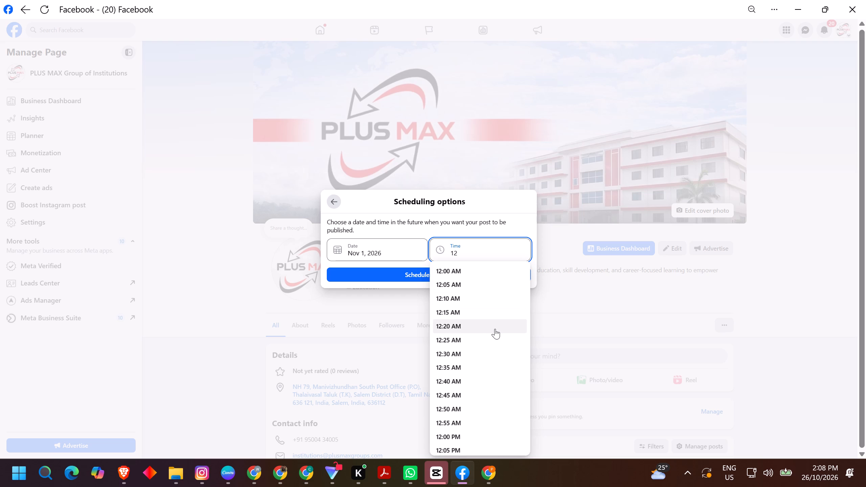
left_click(479, 444)
left_click(483, 280)
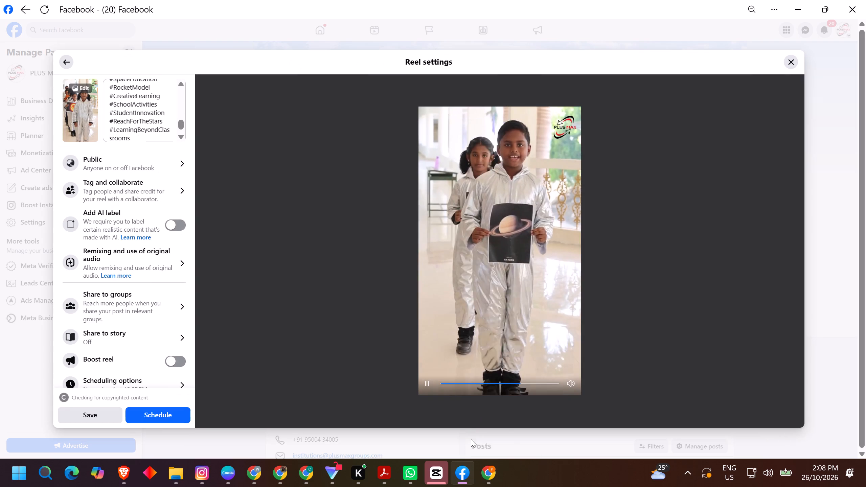
left_click(151, 408)
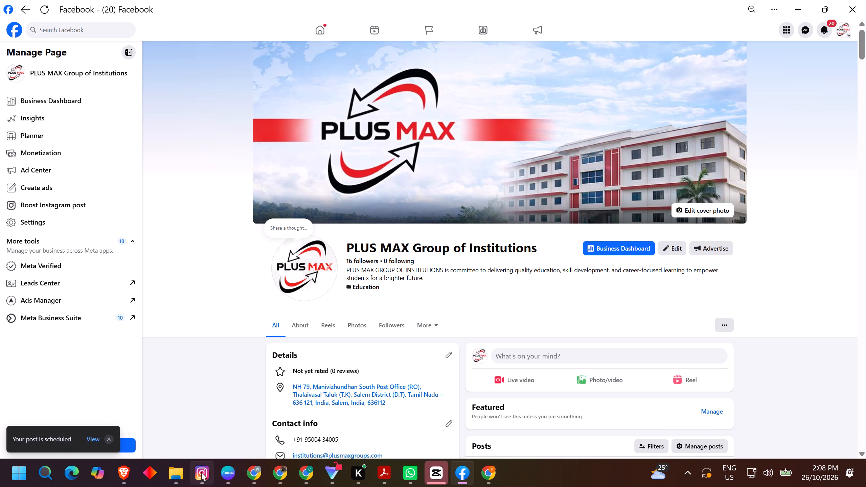
Switch to Instagram and close the open Happy Space Day post.
left_click(201, 472)
left_click(790, 109)
Open the Happy Onam reel from the profile grid to check it, and close it.
scroll(728, 228, "up", 4)
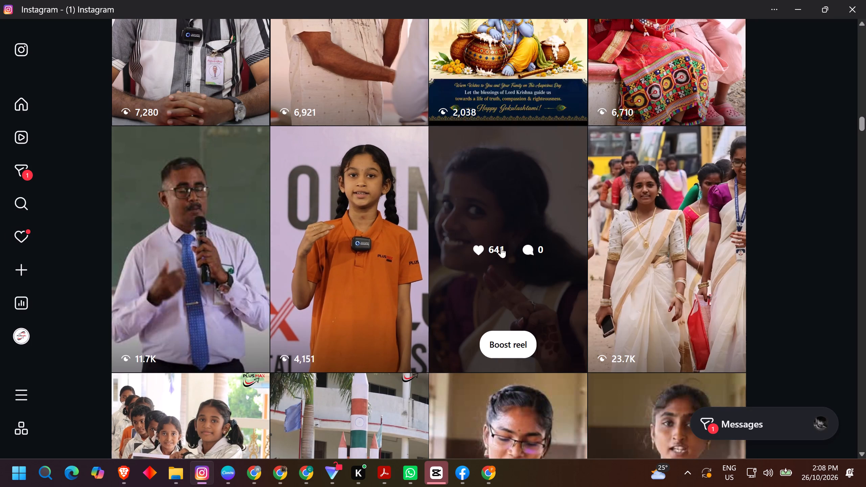
left_click(493, 249)
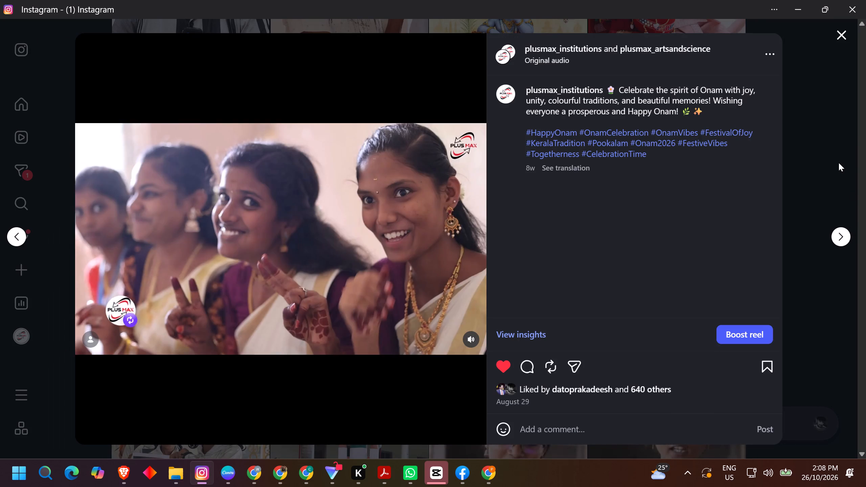
left_click(829, 162)
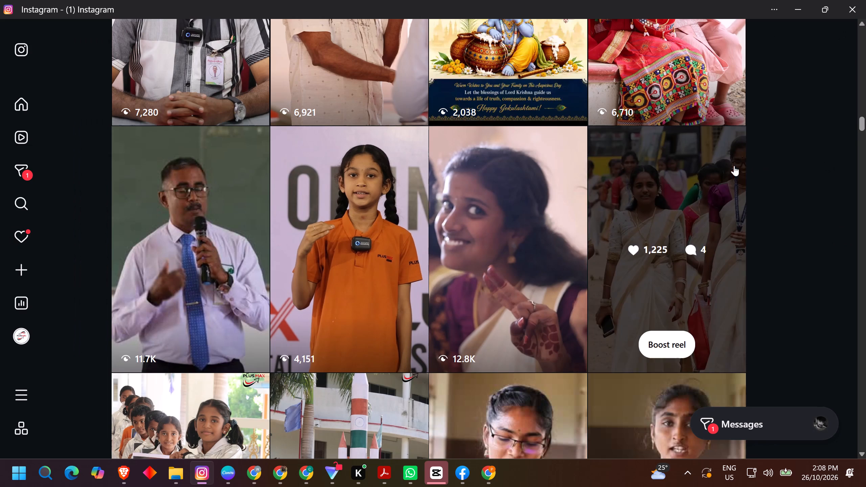
Open the Onam celebration reel on Instagram and copy its full caption with hashtags.
left_click(671, 173)
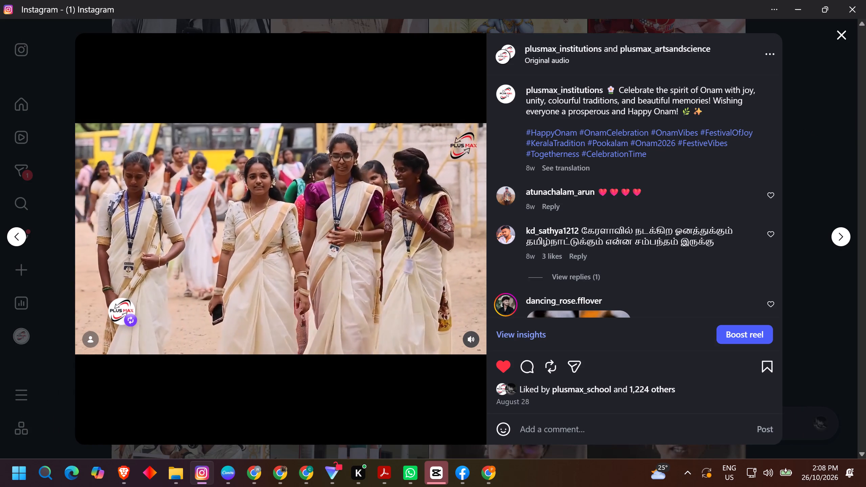
left_click_drag(610, 88, 653, 156)
key("ctrl+c")
key("ctrl+c")
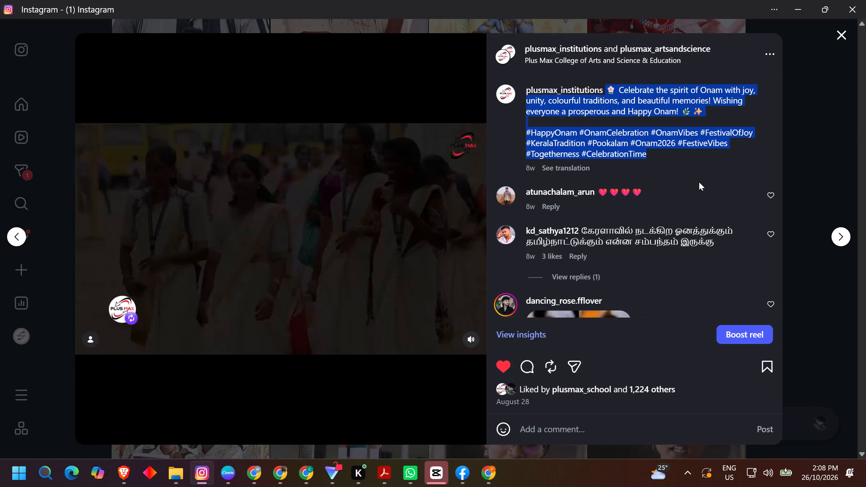
key("ctrl+c")
key("ctrl+c")
key("ctrl+c")
key("ctrl+c")
key("ctrl+c")
key("ctrl+c")
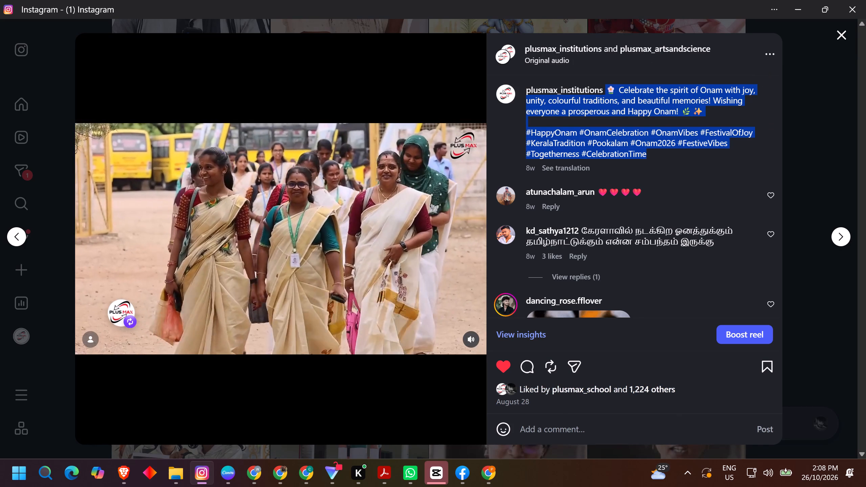
Switch to Chrome, dismiss the video-scheduled confirmation and bring up the link entry of the Instagram video downloader.
left_click(494, 480)
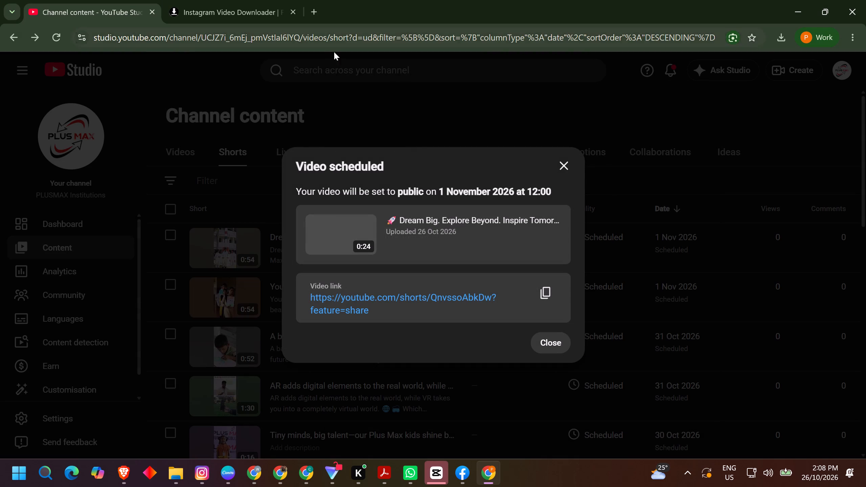
left_click(400, 44)
key("ctrl+c")
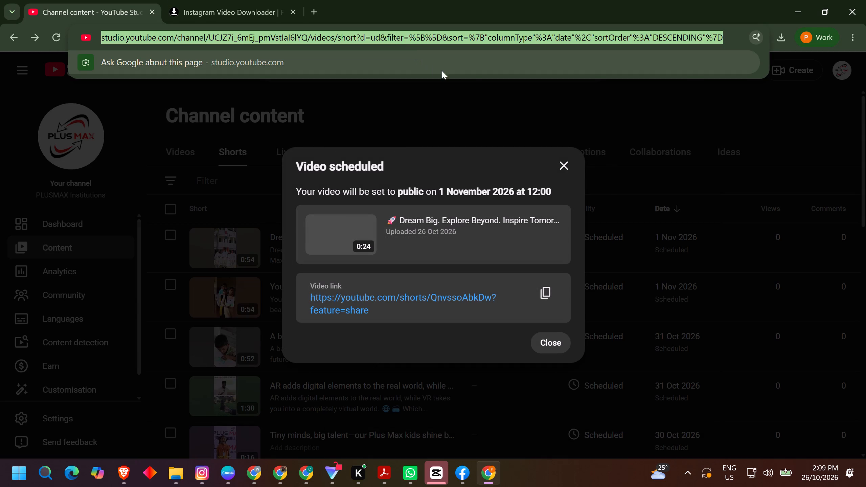
left_click(561, 164)
left_click(267, 0)
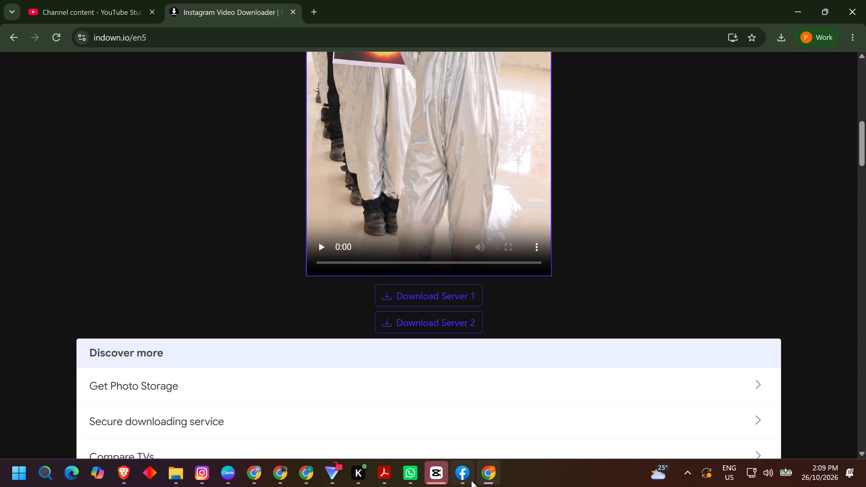
scroll(433, 188, "up", 5)
Switch back to Instagram and copy the link of the Onam celebration reel.
left_click(198, 482)
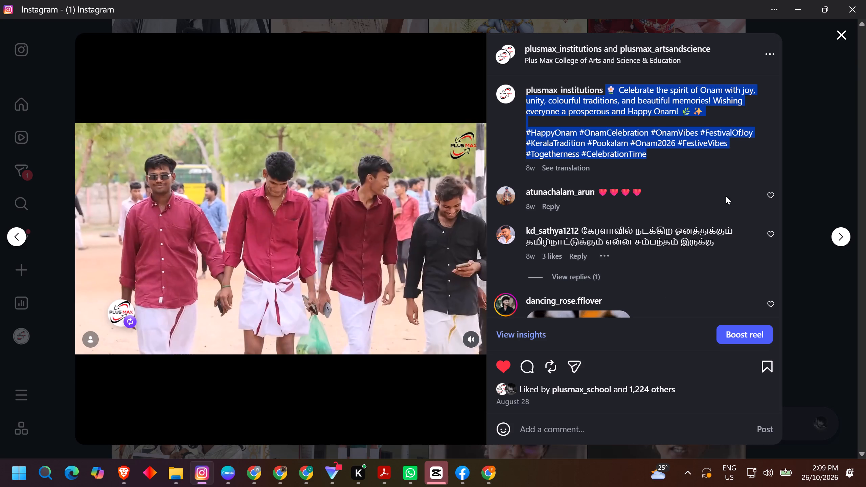
left_click(768, 58)
left_click(481, 280)
Switch to Chrome, look up the copied Onam reel link in the Instagram Video Downloader and download the video from Server 1.
left_click(499, 459)
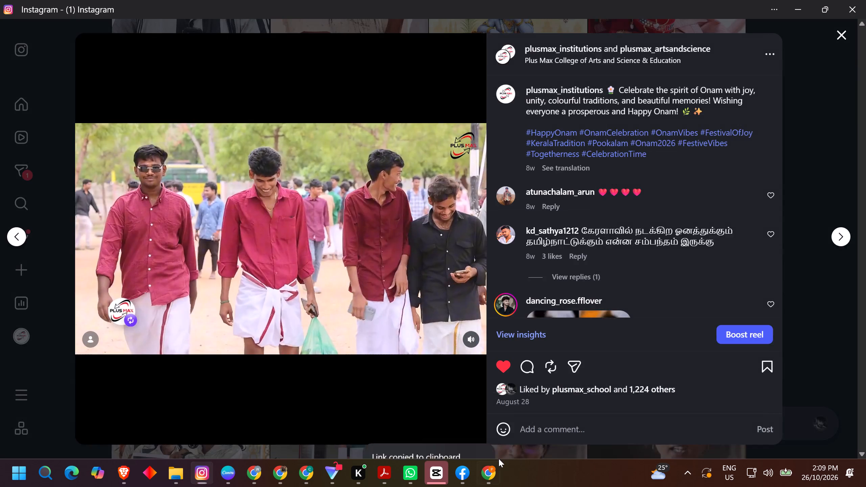
left_click(367, 114)
key("ctrl+v")
left_click(614, 106)
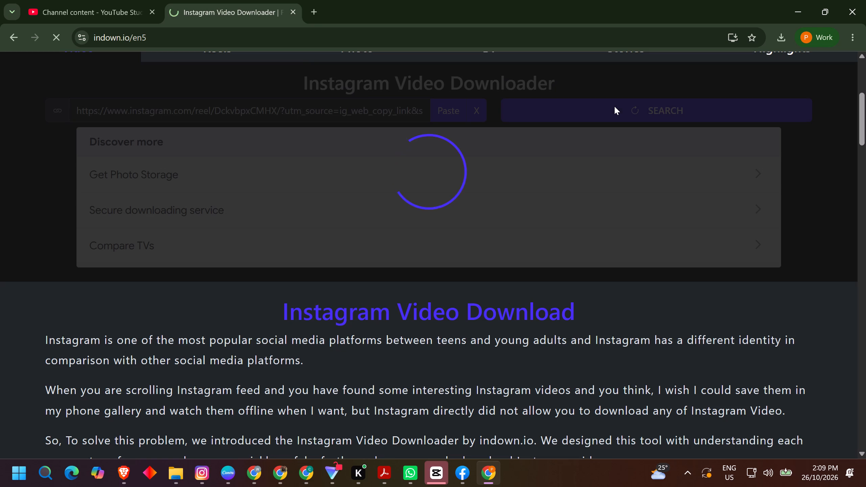
scroll(601, 273, "up", 3)
scroll(601, 274, "down", 1)
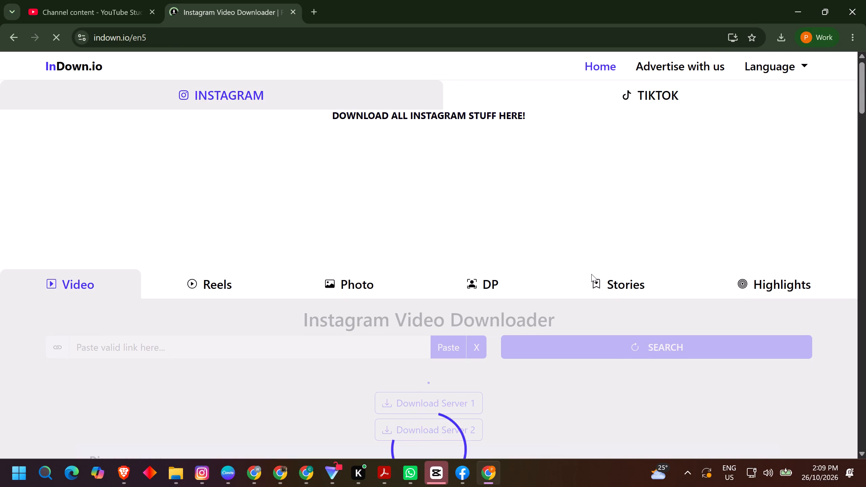
scroll(505, 390, "down", 2)
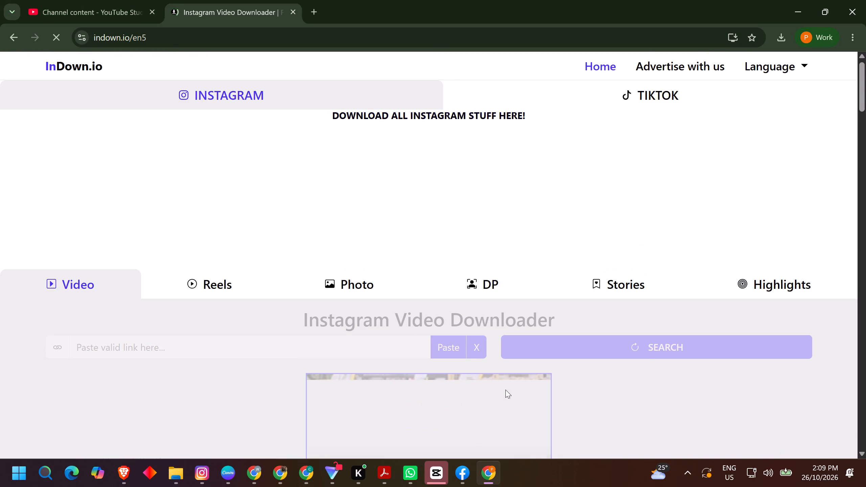
scroll(505, 390, "down", 2)
left_click(426, 294)
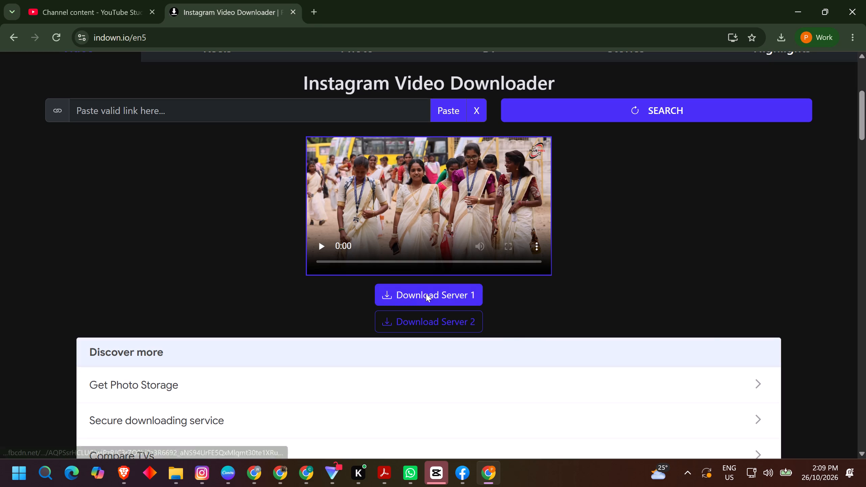
Start a new video upload in YouTube Studio with the newly downloaded Onam video from the Downloads folder.
left_click(56, 0)
left_click(797, 73)
left_click(782, 97)
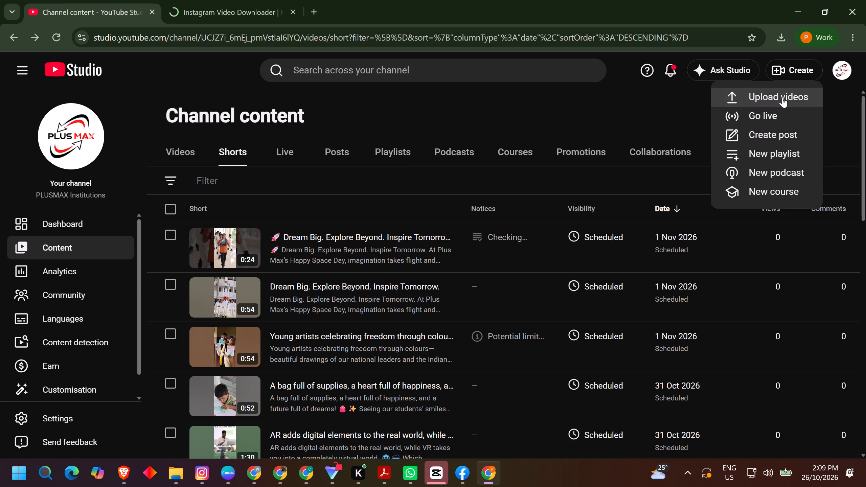
left_click(452, 318)
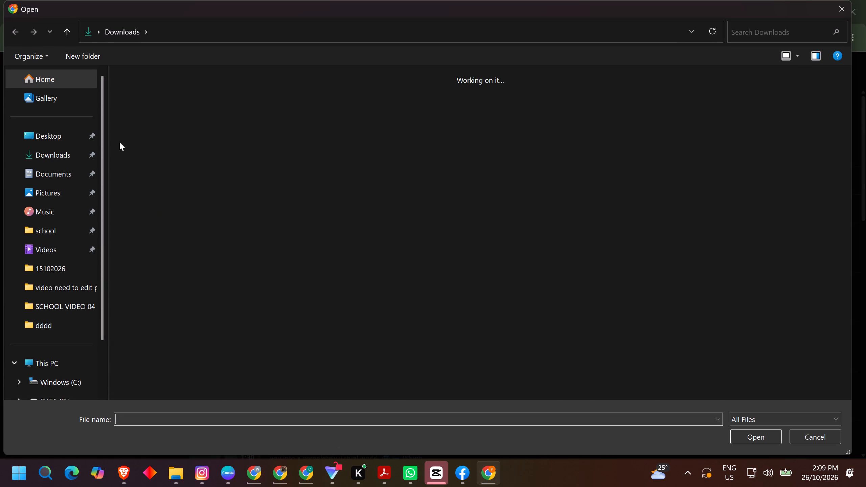
left_click(66, 162)
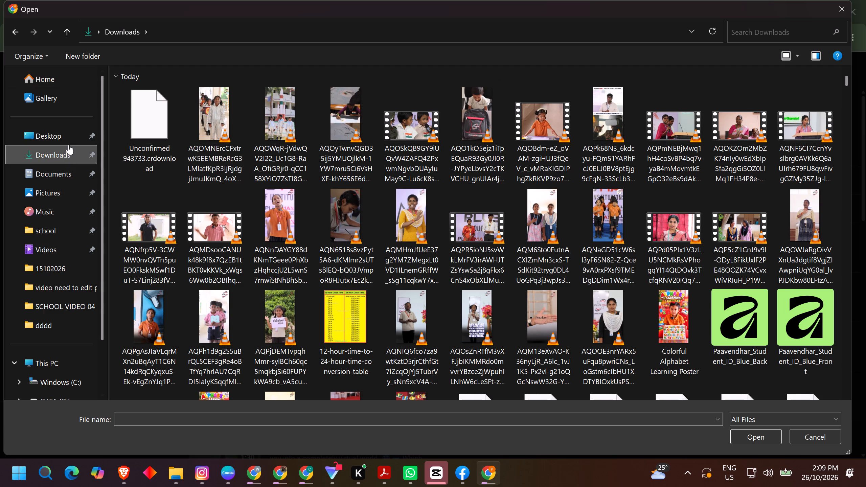
left_click(70, 141)
left_click(64, 157)
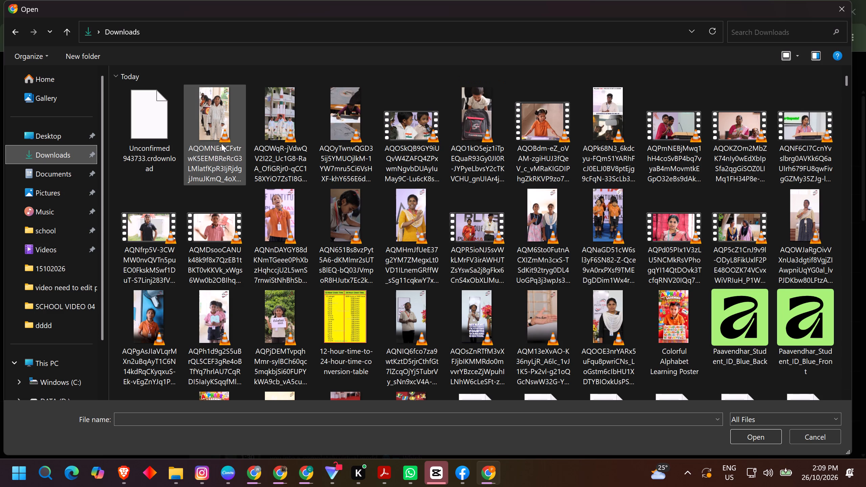
scroll(750, 322, "down", 1)
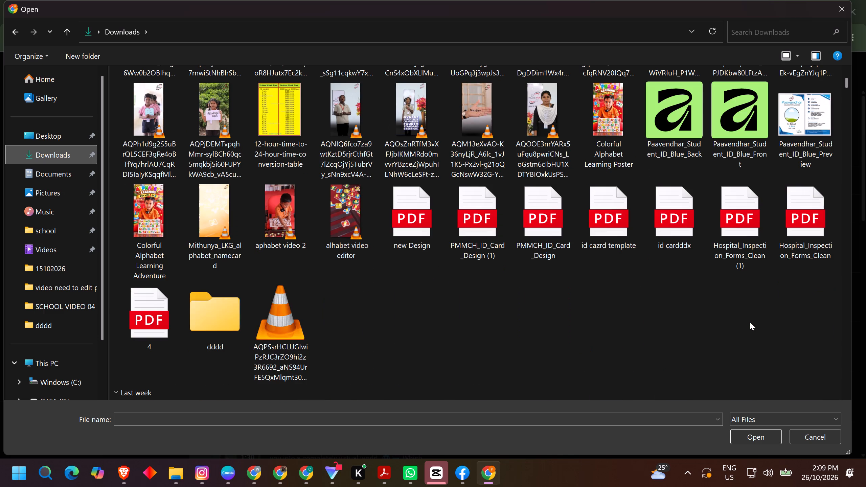
left_click(275, 322)
key("Return")
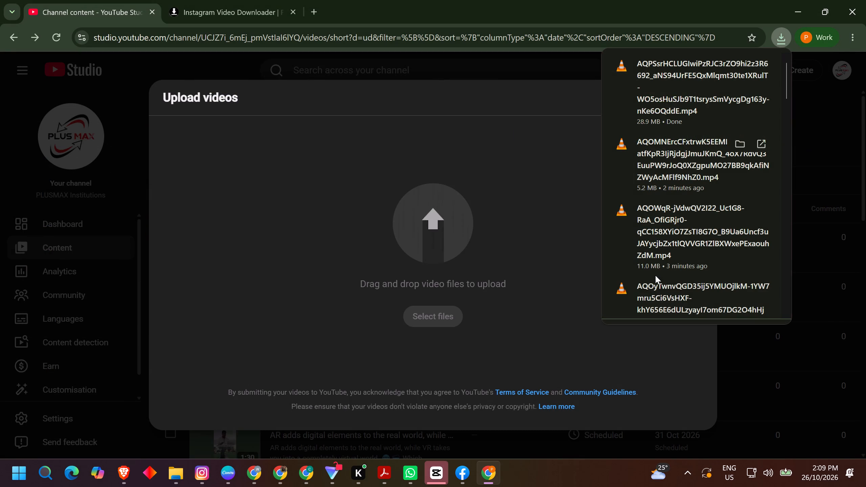
Copy the Onam reel's caption with hashtags from Instagram again and paste it into the new YouTube video's description.
left_click(204, 473)
left_click_drag(618, 93, 674, 156)
key("ctrl+c")
left_click(481, 469)
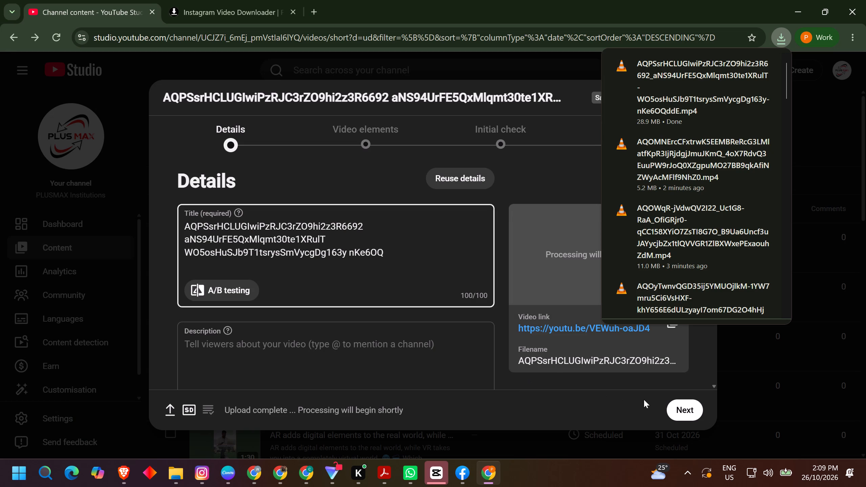
left_click(296, 360)
key("ctrl+v")
Replace the file-name title with the Onam caption, shortened to "Celebrate the spirit of Onam with joy, unity, colourful traditions, and beautiful memories!".
triple_click(291, 226)
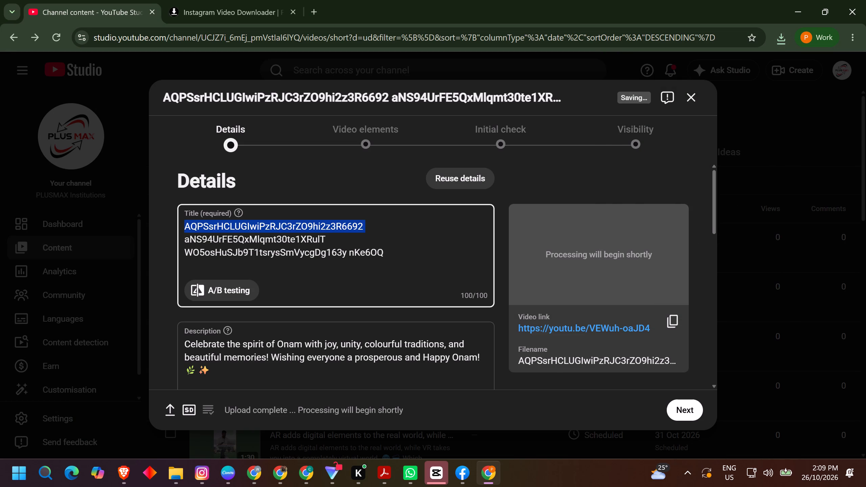
key("ctrl+v")
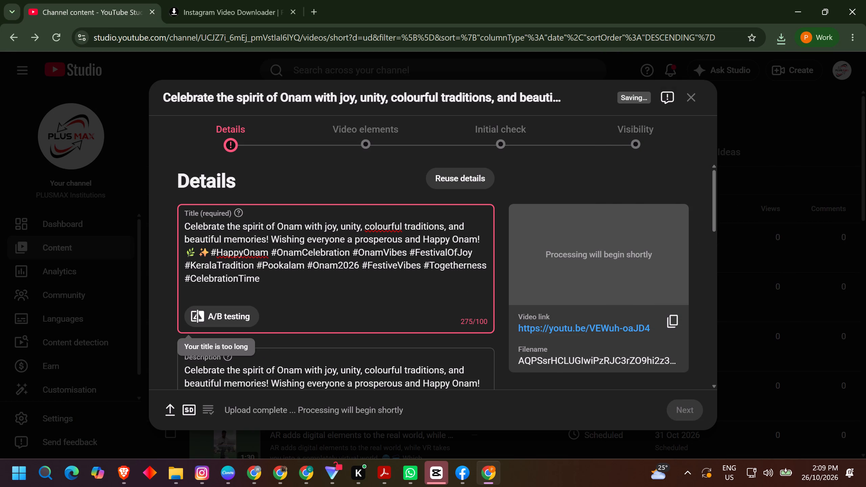
left_click_drag(274, 238, 406, 331)
key("BackSpace")
Mark the Onam video as not Made for Kids and advance to the Visibility stage.
left_click(694, 412)
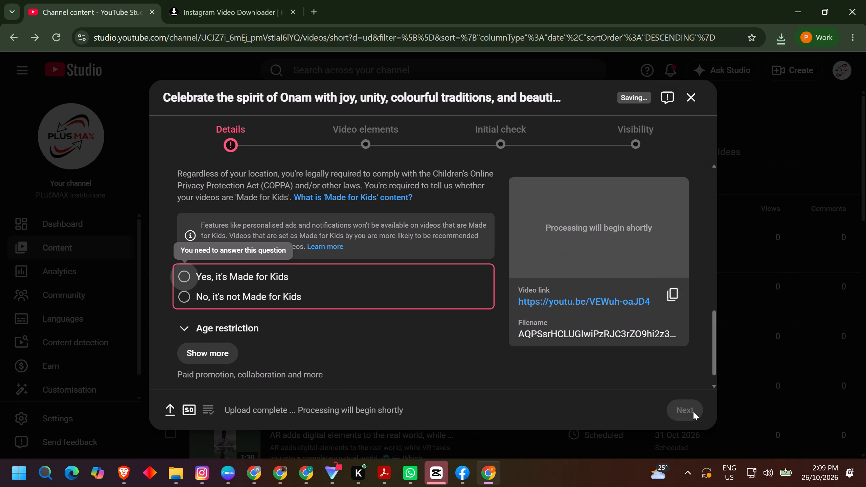
left_click(693, 412)
left_click(216, 294)
left_click(687, 405)
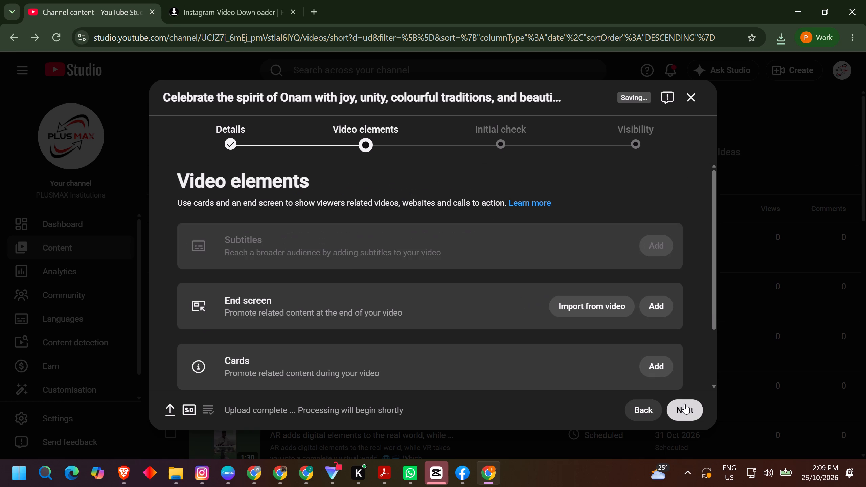
left_click(682, 402)
left_click(682, 402)
Choose scheduled publishing for the Onam video and set its date to 1 Nov 2026.
scroll(221, 345, "down", 1)
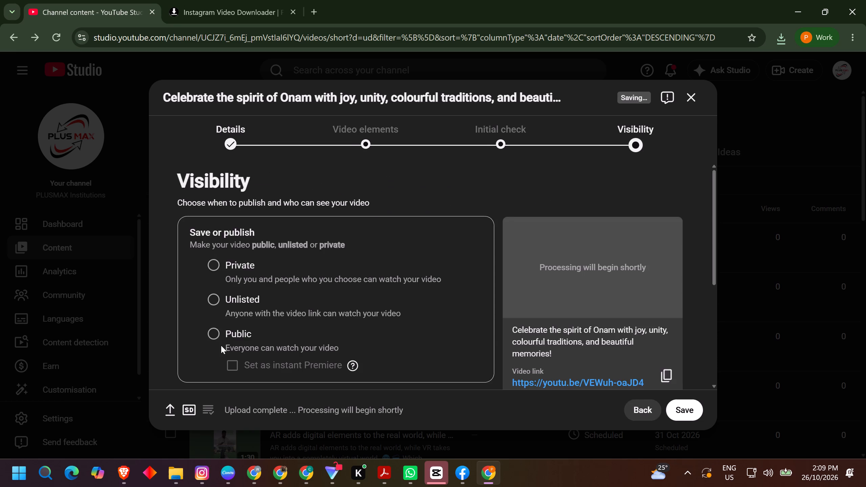
scroll(221, 345, "down", 1)
left_click(237, 301)
scroll(293, 311, "down", 3)
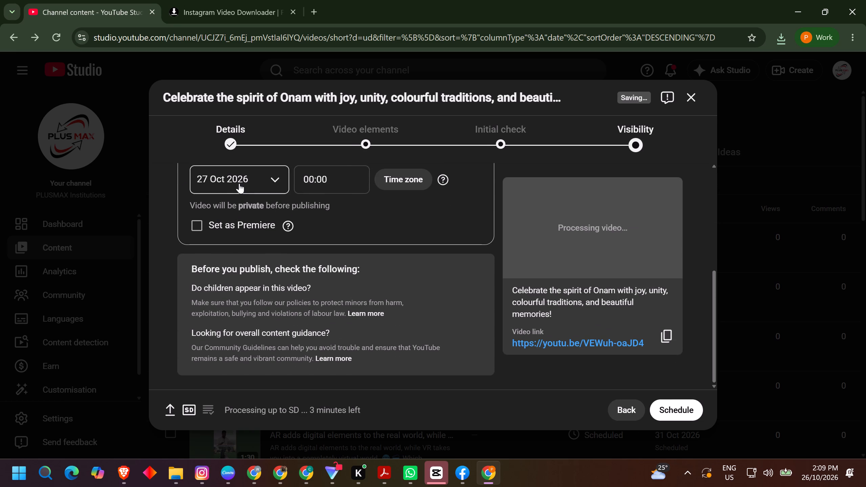
left_click(240, 183)
left_click(334, 328)
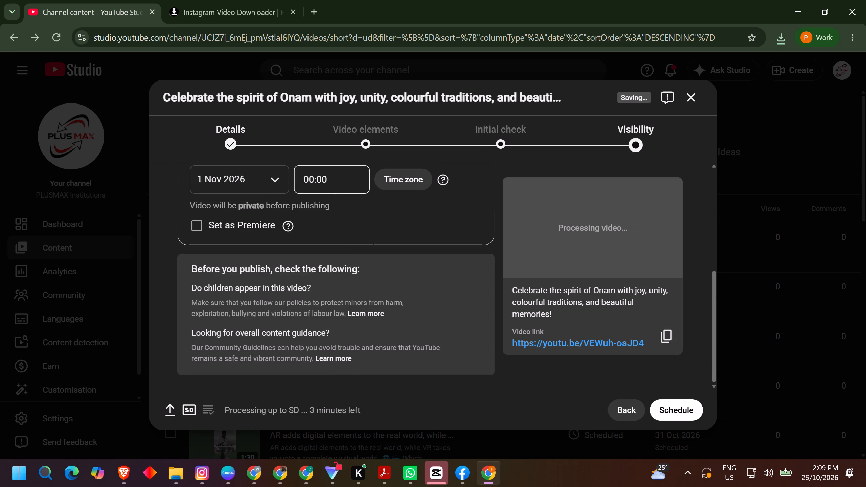
Set the publishing time to 15:30, schedule the Onam video and acknowledge the content-check notice.
triple_click(334, 183)
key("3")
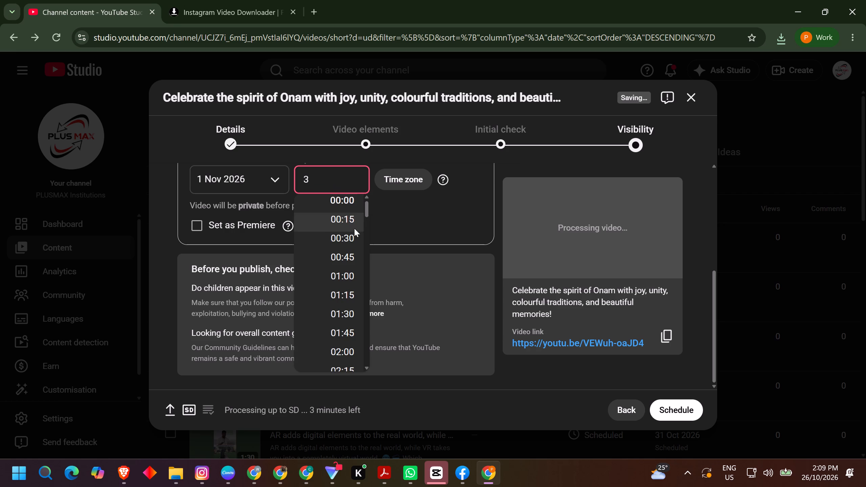
scroll(355, 266, "down", 15)
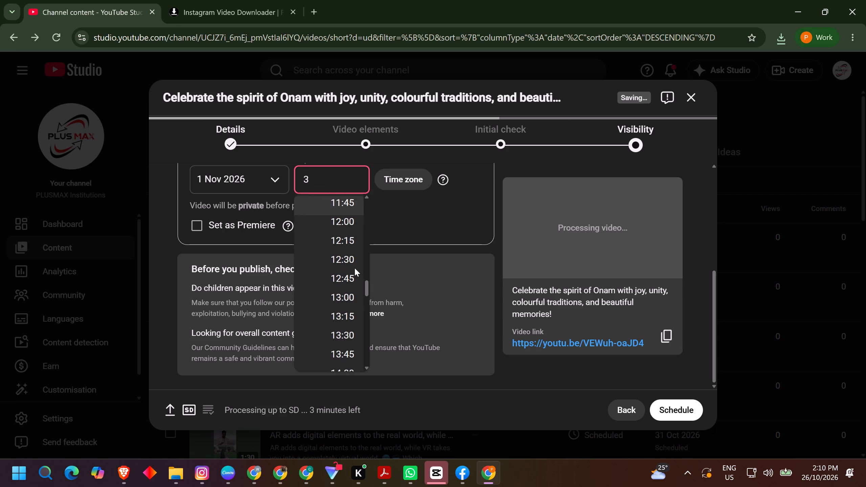
scroll(355, 268, "down", 3)
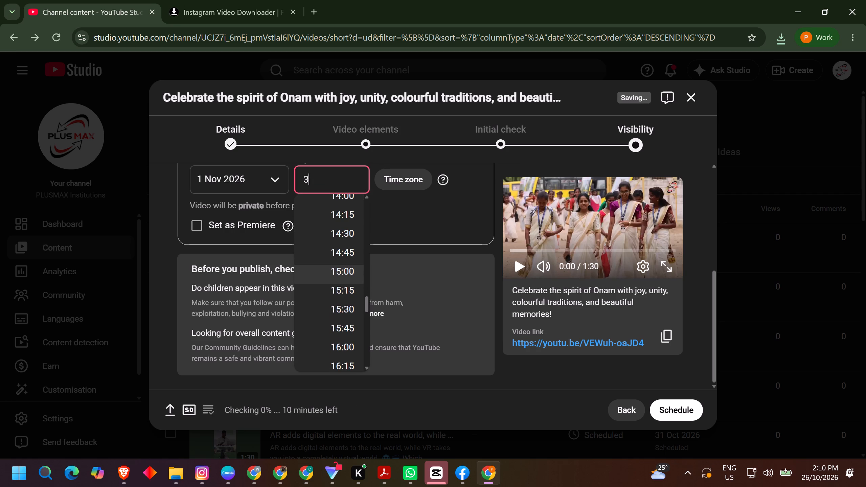
left_click(343, 318)
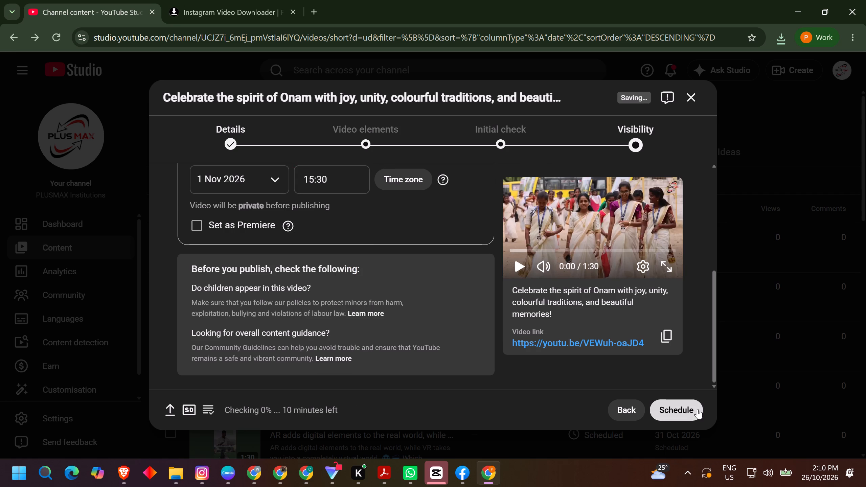
left_click(698, 409)
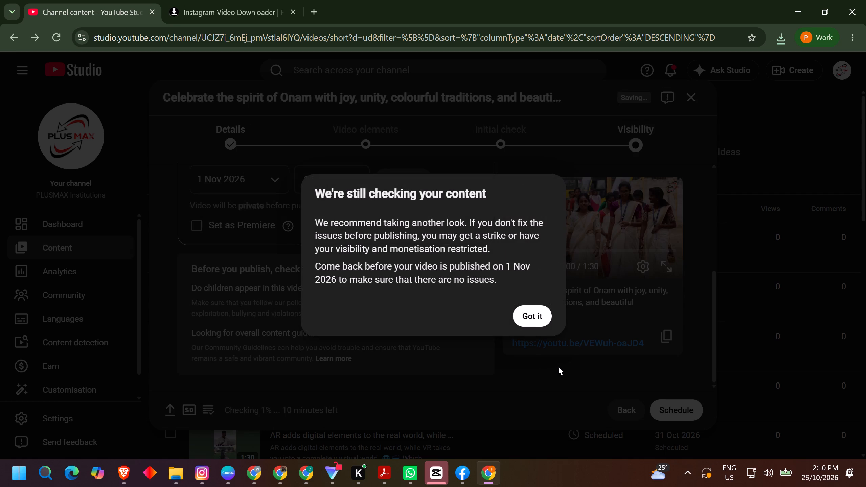
left_click(534, 321)
Switch to Facebook, create a new reel from the downloaded Onam video and advance to the reel settings.
left_click(471, 484)
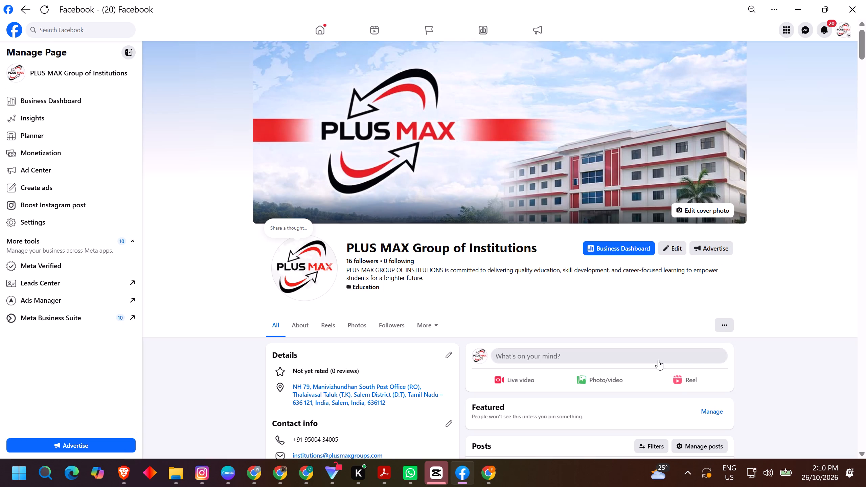
left_click(691, 386)
left_click(61, 145)
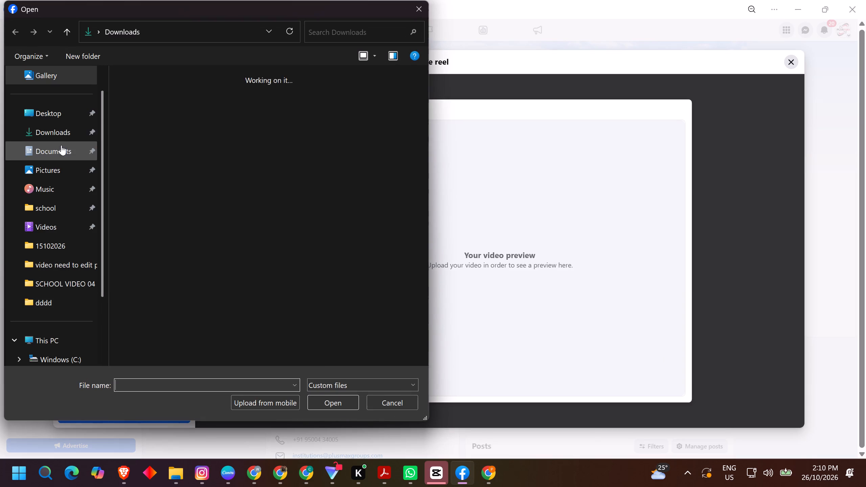
left_click(125, 119)
key("Return")
left_click(146, 410)
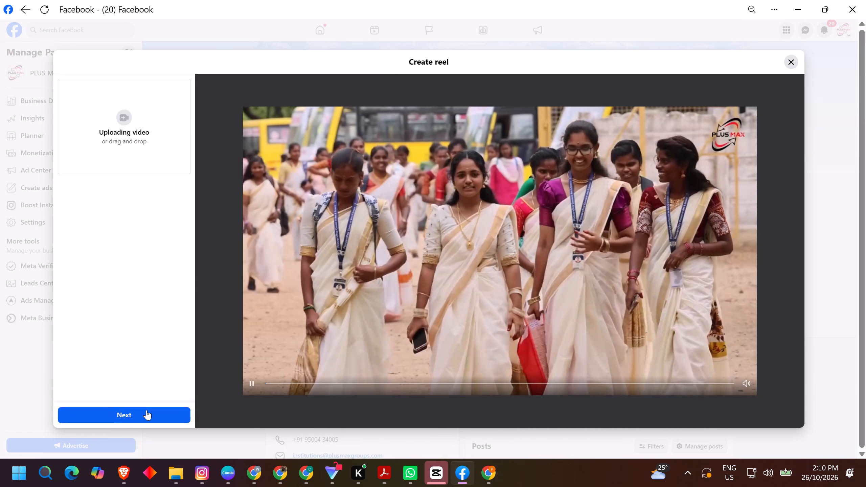
left_click(134, 419)
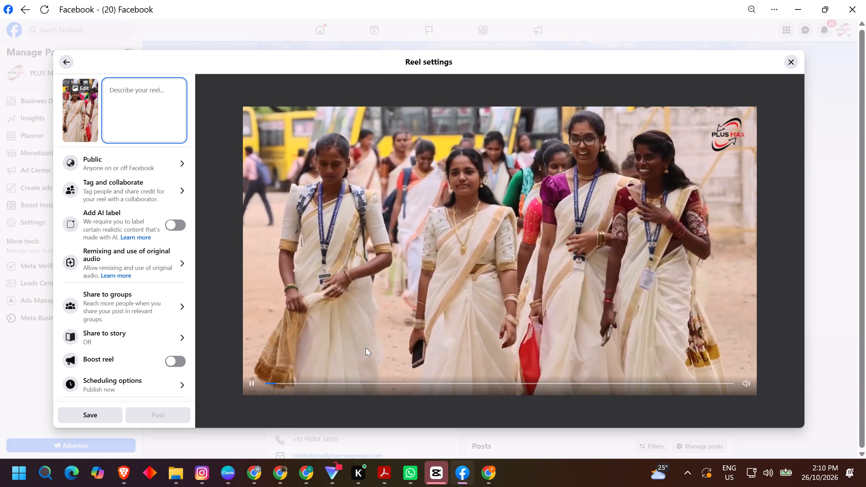
Pause the reel preview and paste the copied Onam caption as the reel's description.
left_click(252, 382)
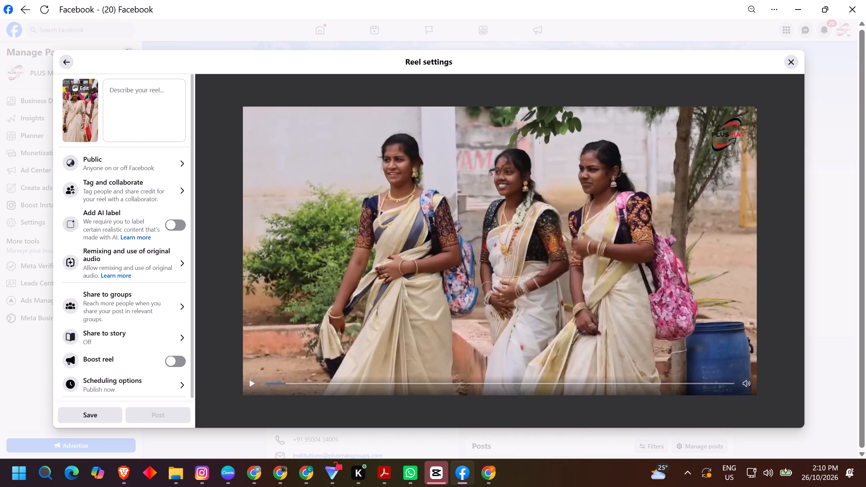
left_click(120, 86)
key("ctrl+v")
Open the reel's scheduling options and set the publishing date to Nov 1, 2026.
scroll(150, 265, "down", 5)
left_click(126, 395)
left_click(130, 383)
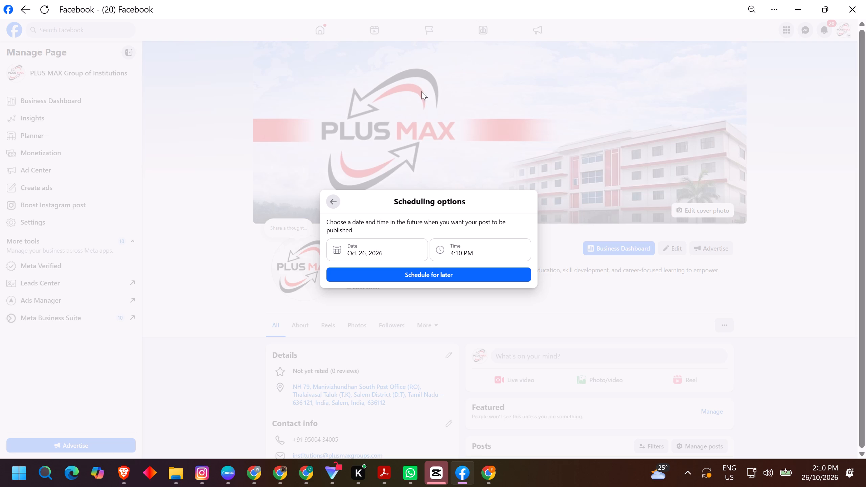
left_click(401, 245)
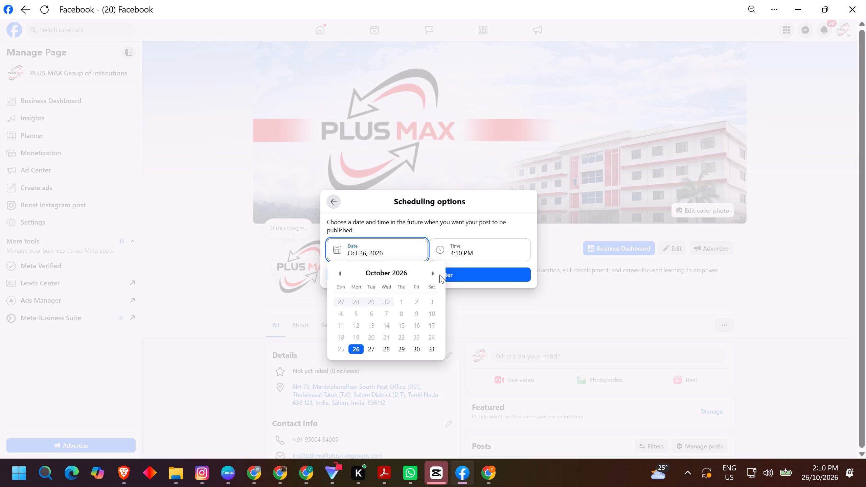
left_click(436, 274)
left_click(341, 304)
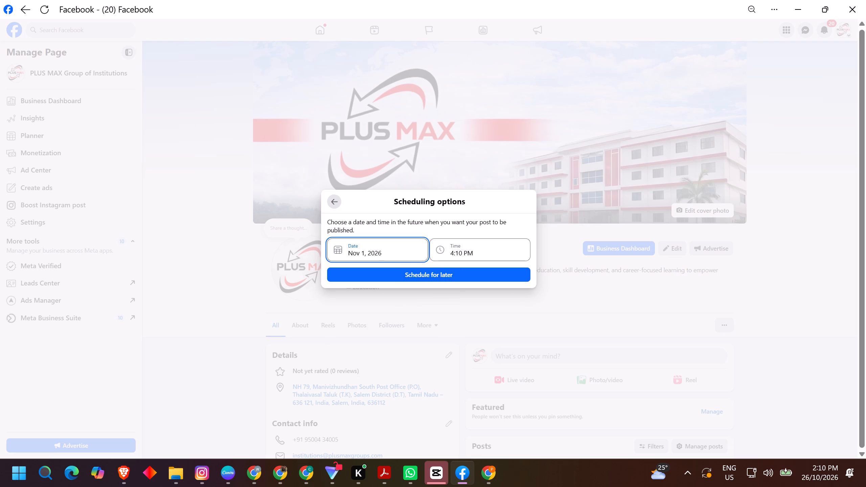
Set the reel's publishing time to 3:00 PM and schedule it for later.
left_click(456, 254)
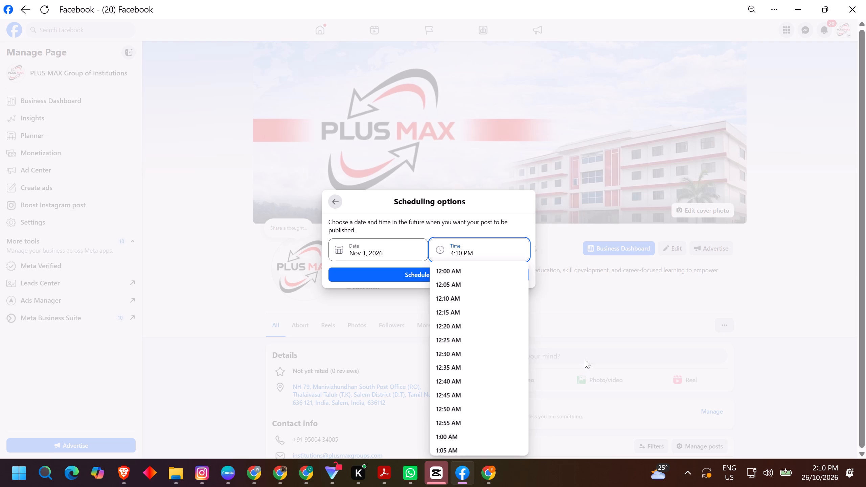
scroll(493, 320, "down", 6)
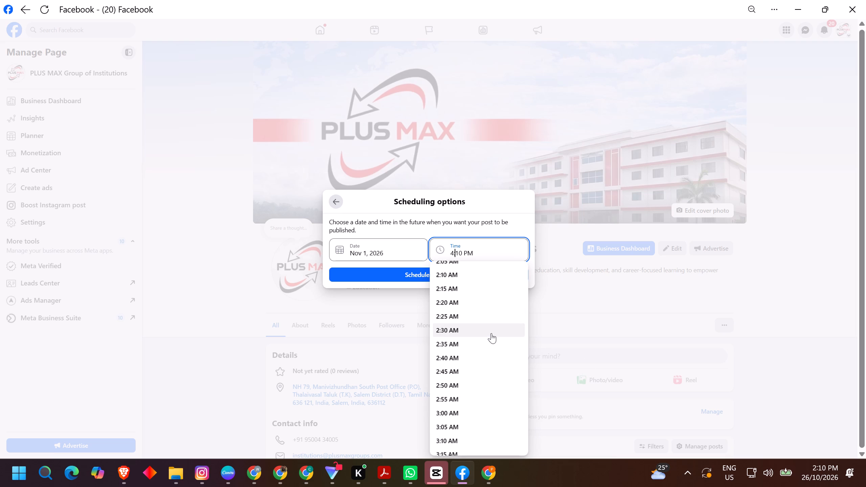
scroll(491, 333, "down", 4)
scroll(517, 331, "up", 3)
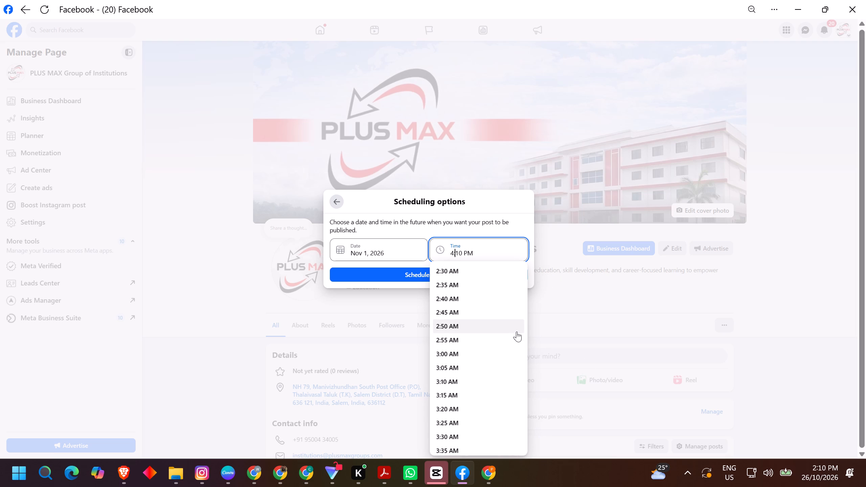
scroll(474, 364, "down", 20)
scroll(474, 364, "down", 13)
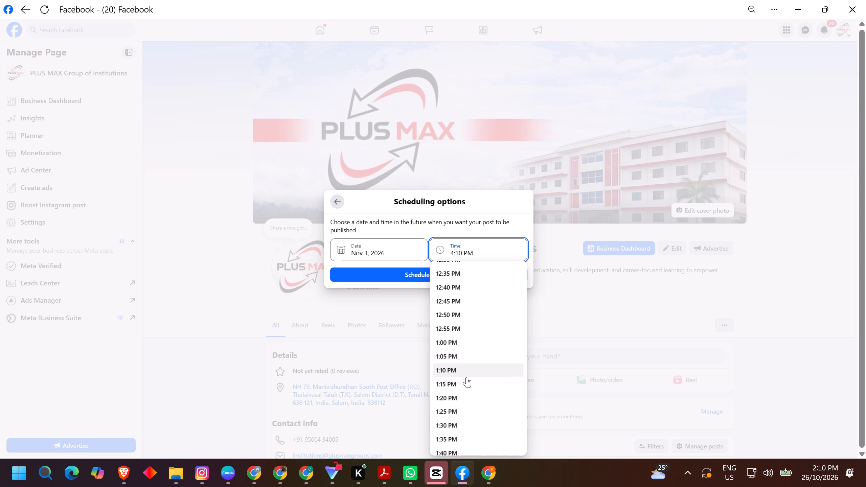
left_click(472, 395)
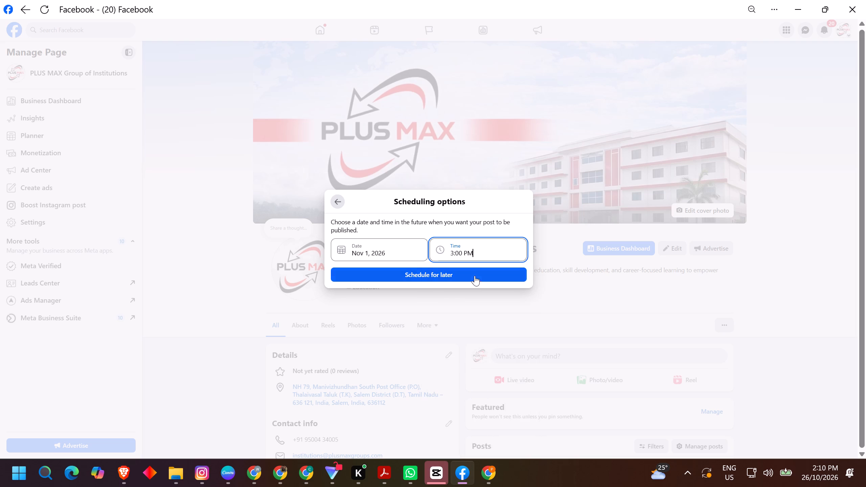
left_click(475, 276)
left_click(156, 416)
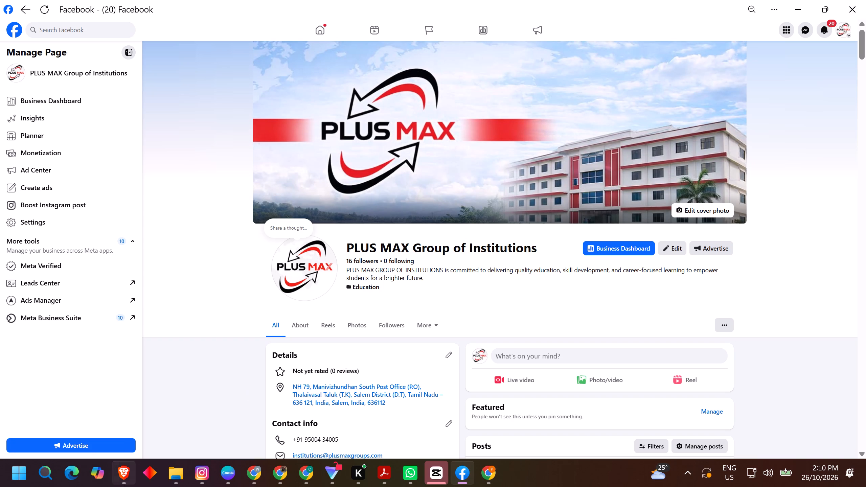
Return to YouTube Studio and dismiss the dialog left over from the previous upload.
scroll(525, 347, "down", 3)
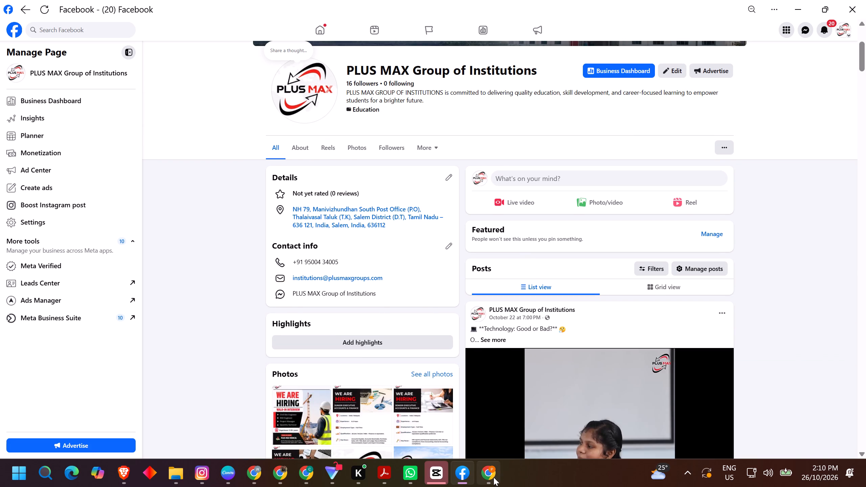
left_click(494, 477)
left_click(561, 171)
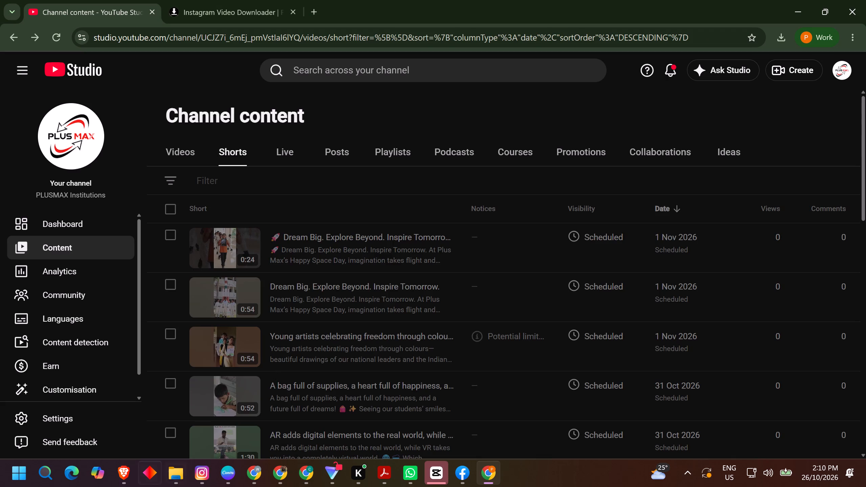
Switch to Instagram, close the current reel, open the adjacent Onam reel dated August 29 and copy its link.
left_click(197, 471)
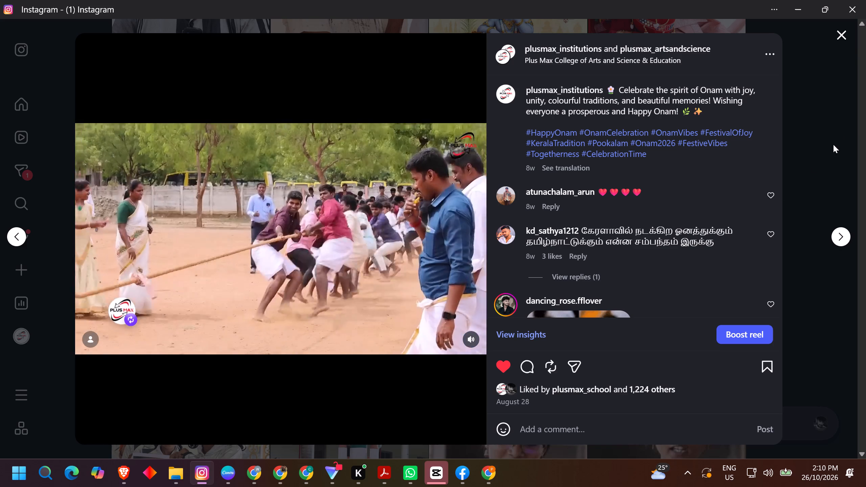
left_click(846, 134)
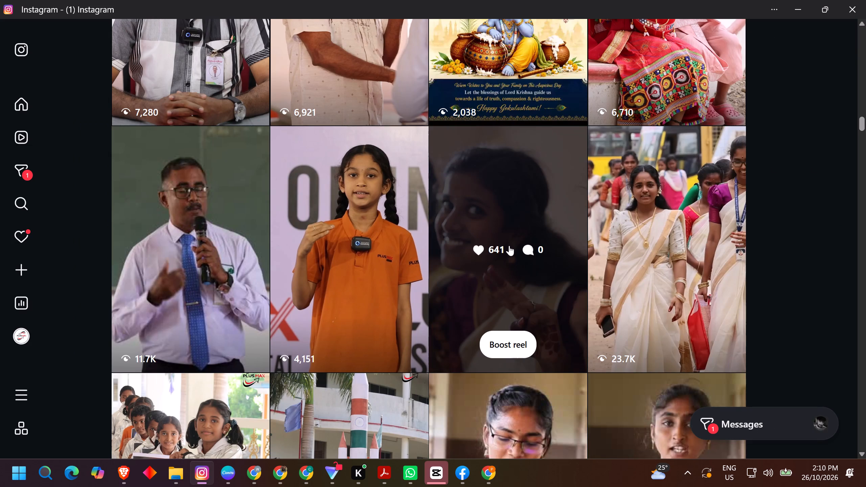
left_click(509, 246)
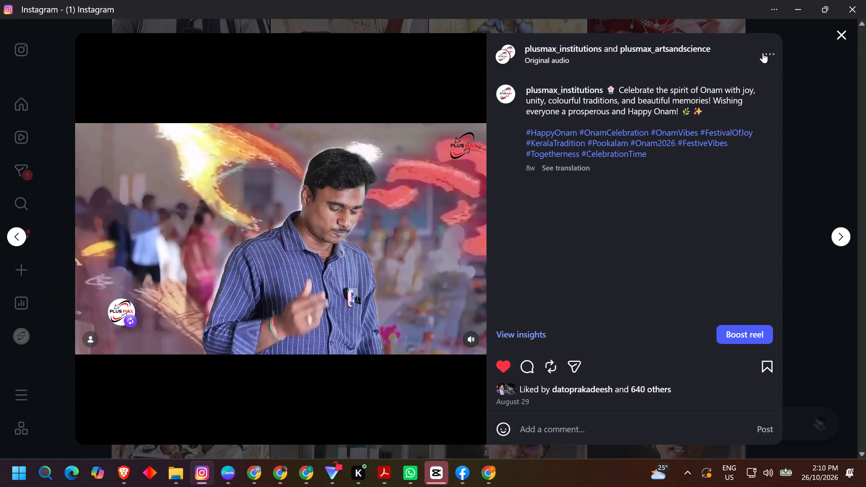
left_click(763, 53)
left_click(459, 275)
Fetch the copied reel link in the Instagram Video Downloader and download the video from Server 1.
left_click(494, 476)
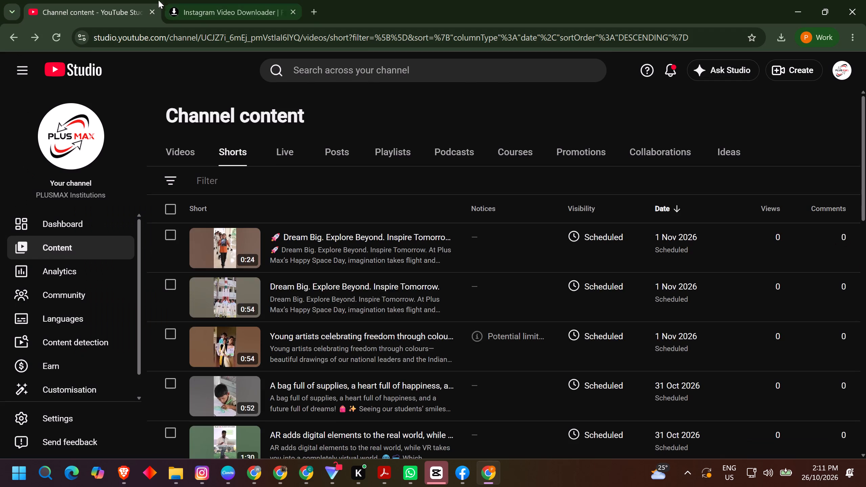
left_click_drag(205, 6, 210, 12)
left_click(396, 113)
key("ctrl+v")
left_click(459, 110)
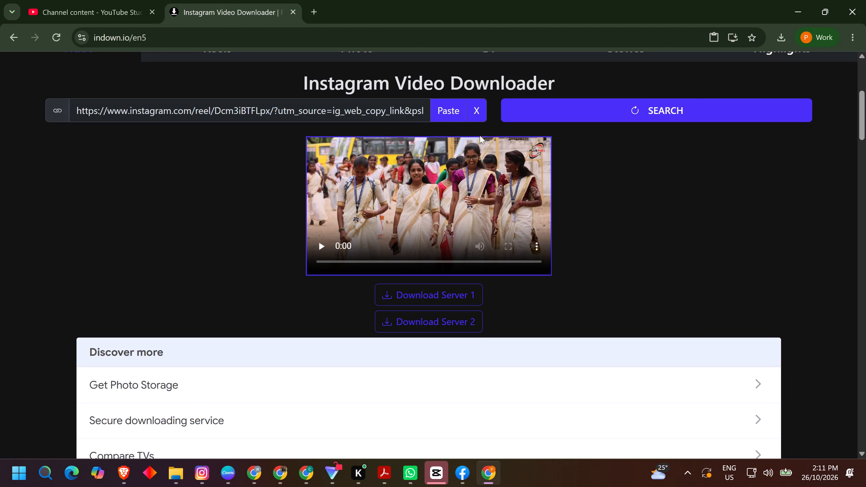
left_click(628, 113)
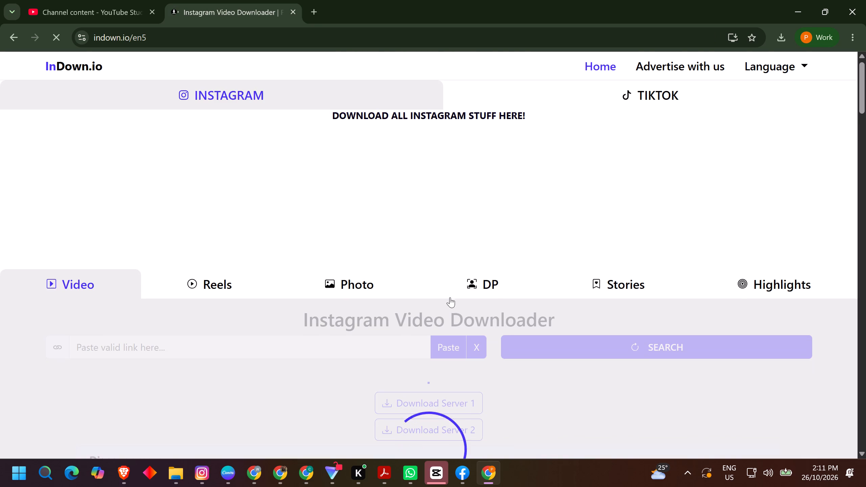
scroll(561, 352, "down", 2)
scroll(456, 420, "down", 1)
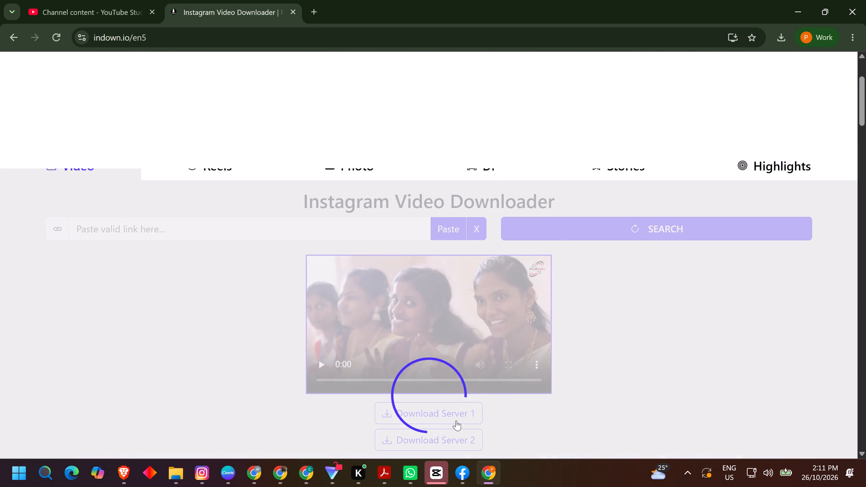
left_click(461, 352)
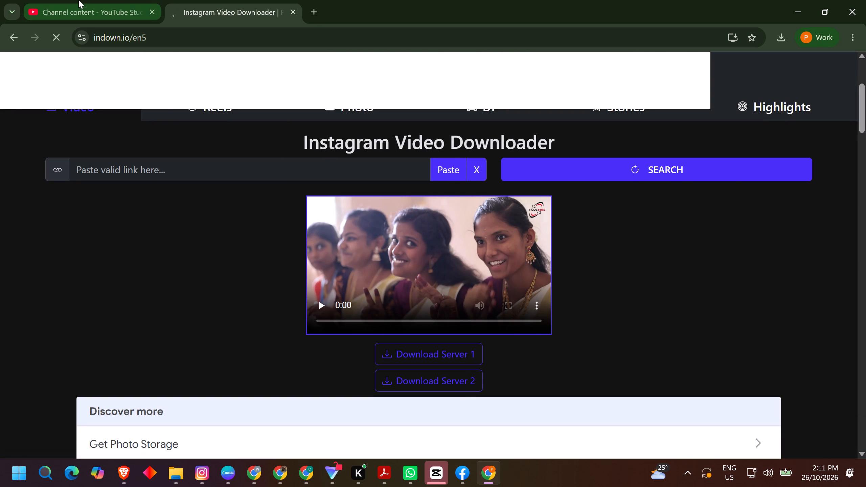
Start a new video upload in YouTube Studio.
left_click(78, 0)
left_click(773, 71)
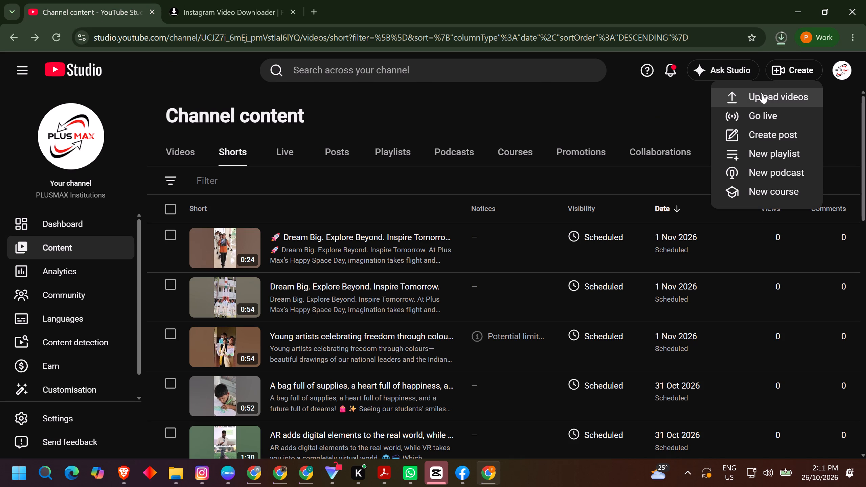
left_click(762, 94)
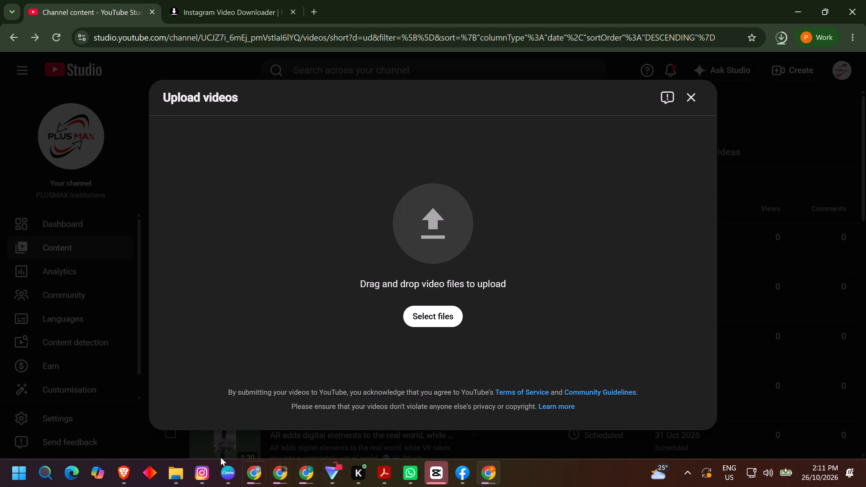
Go back to the August 29 Onam reel on Instagram and copy its full caption with hashtags.
left_click(167, 468)
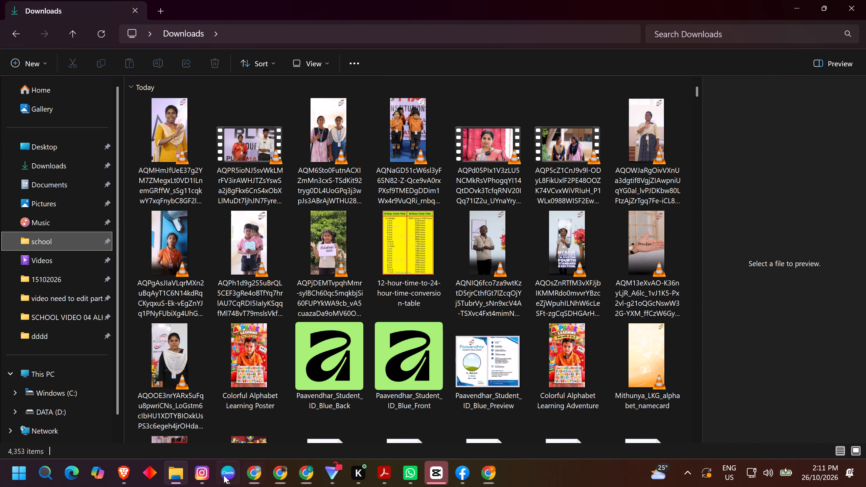
left_click(210, 472)
left_click_drag(609, 88, 643, 127)
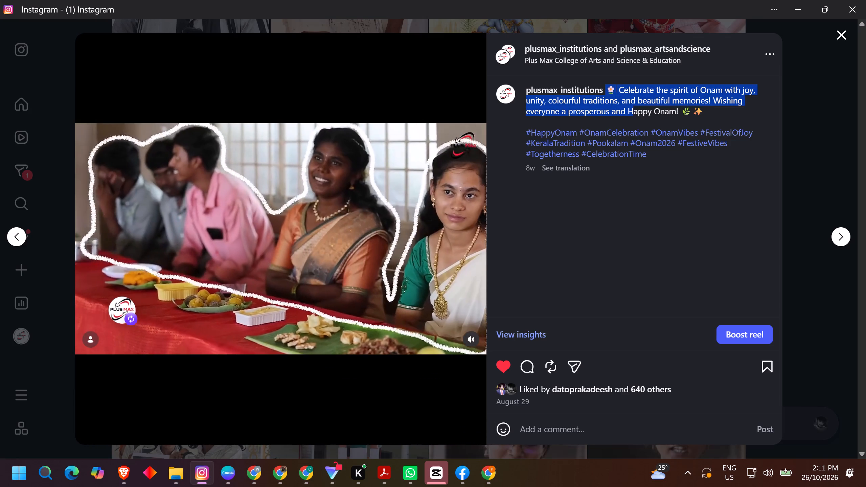
left_click_drag(643, 127, 659, 149)
key("ctrl+c")
Return to the YouTube upload and select the newly downloaded Onam video from Downloads.
left_click(479, 478)
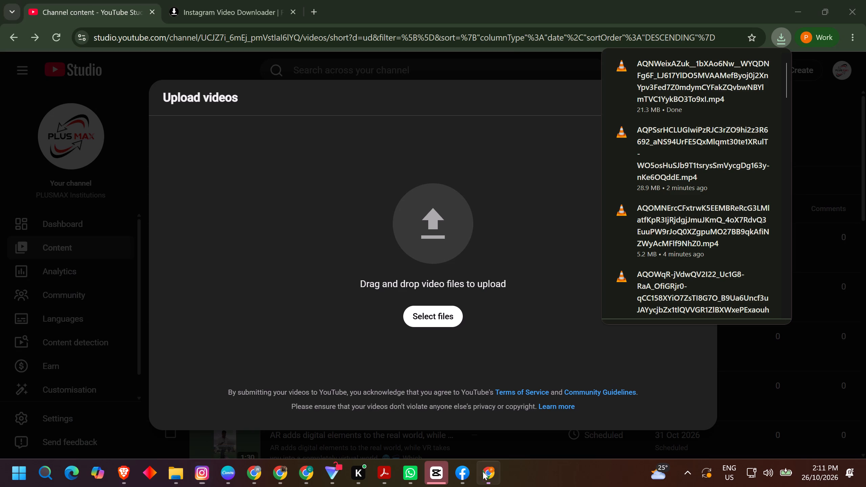
left_click(430, 311)
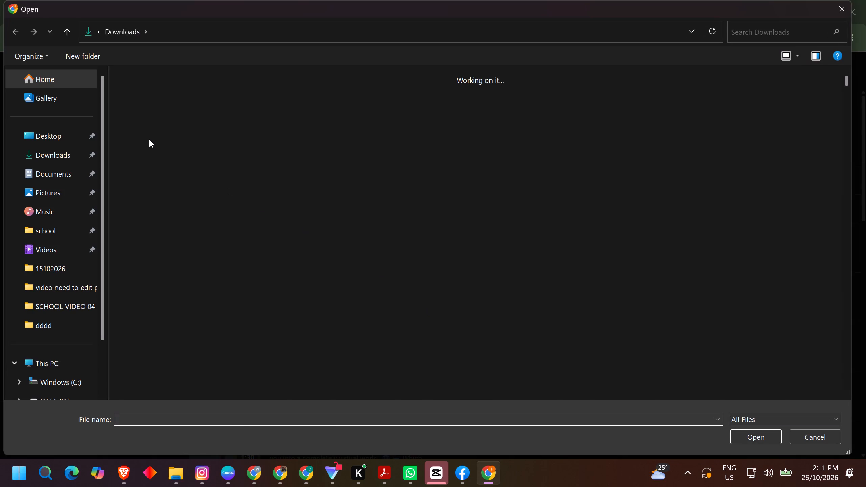
left_click(149, 139)
key("Return")
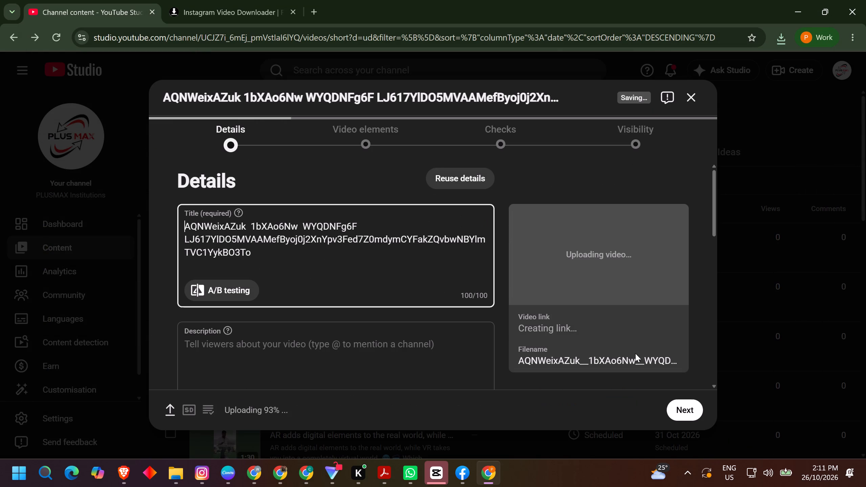
Paste the Onam caption as description and title, and trim the title so it ends after "beautiful memories!".
left_click(295, 347)
key("ctrl+v")
triple_click(286, 240)
key("ctrl+v")
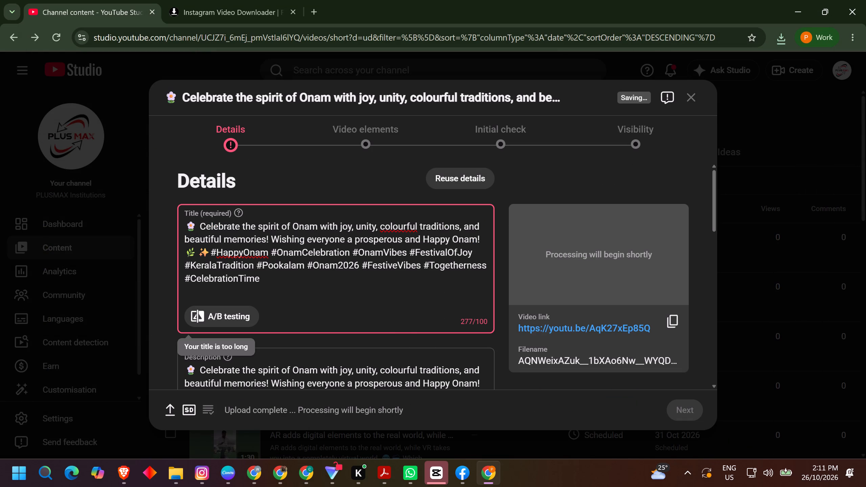
left_click_drag(272, 239, 391, 334)
key("BackSpace")
Mark the second Onam video as not Made for Kids and advance to the Visibility stage.
left_click(676, 401)
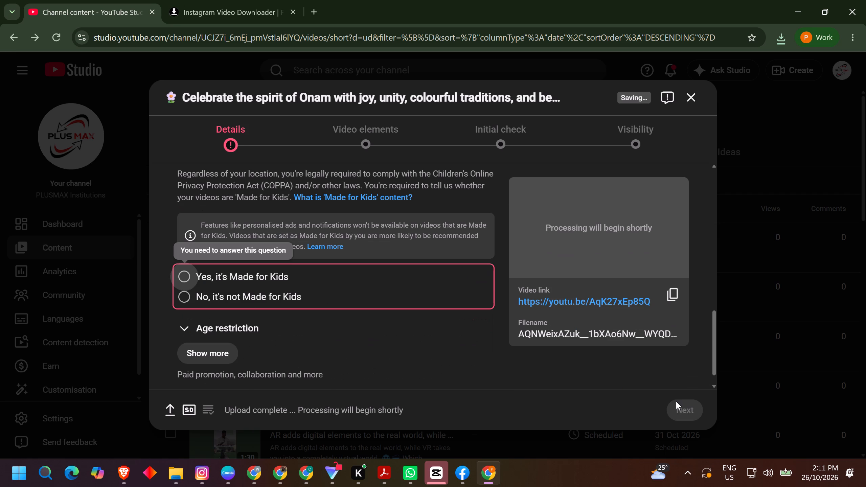
left_click(186, 288)
left_click(186, 295)
double_click(689, 413)
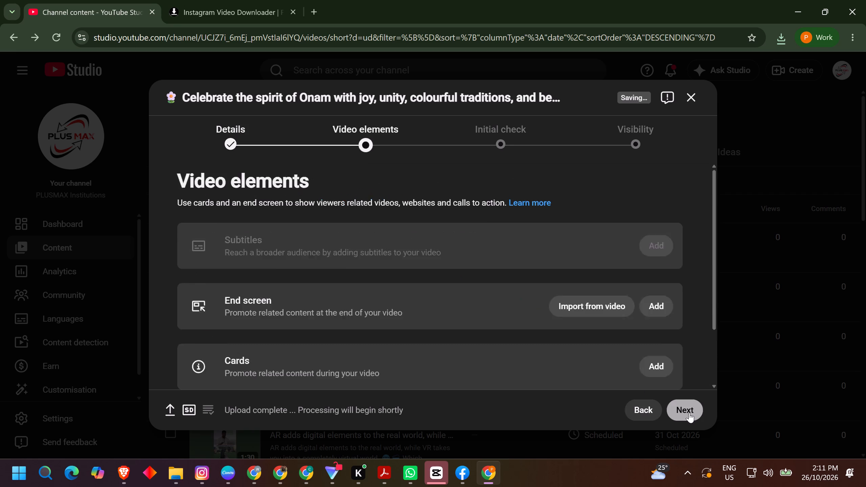
left_click(689, 412)
Choose scheduled publishing for this video and set its date to 1 Nov 2026.
scroll(220, 324, "down", 2)
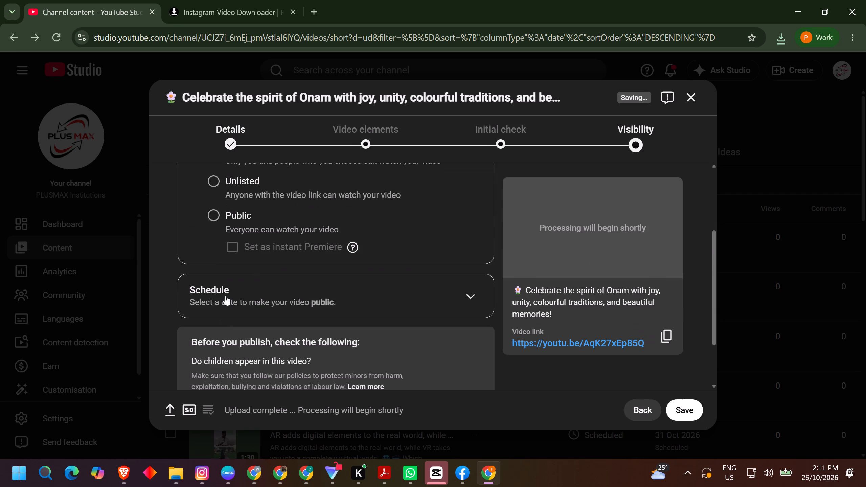
left_click(226, 295)
scroll(301, 322, "down", 4)
left_click(245, 183)
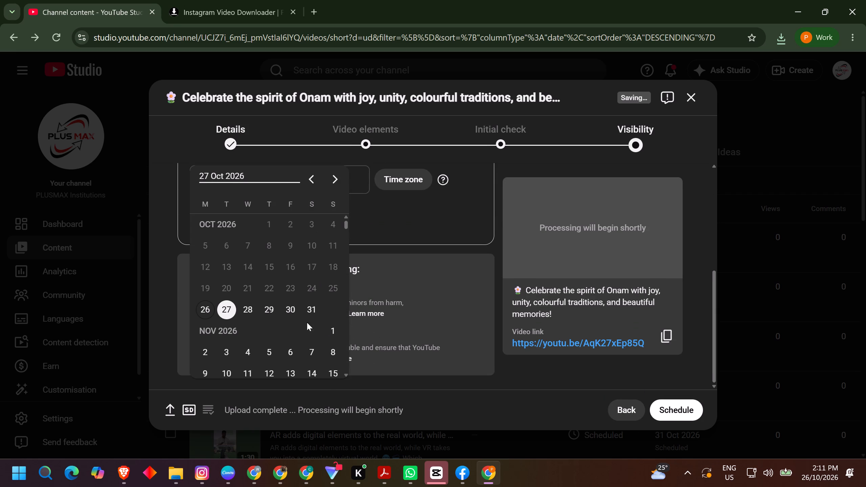
left_click(331, 326)
Set the publishing time to 18:00 and schedule the video.
left_click(315, 184)
scroll(354, 299, "down", 8)
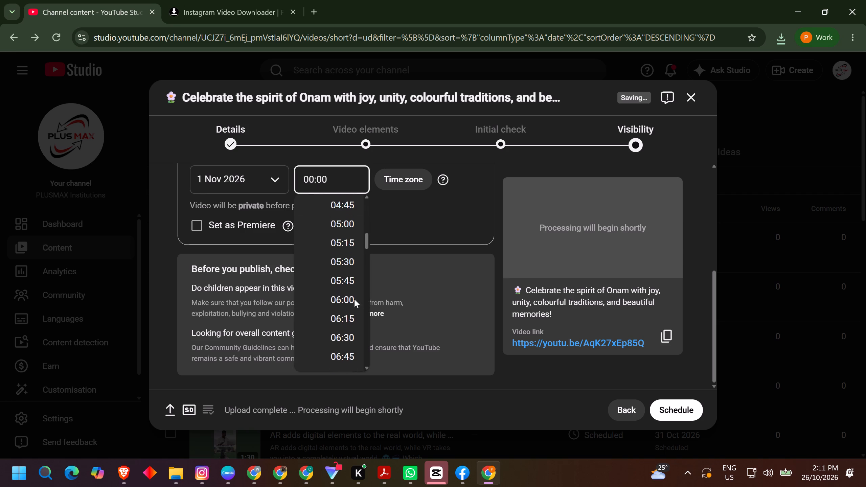
scroll(354, 299, "down", 14)
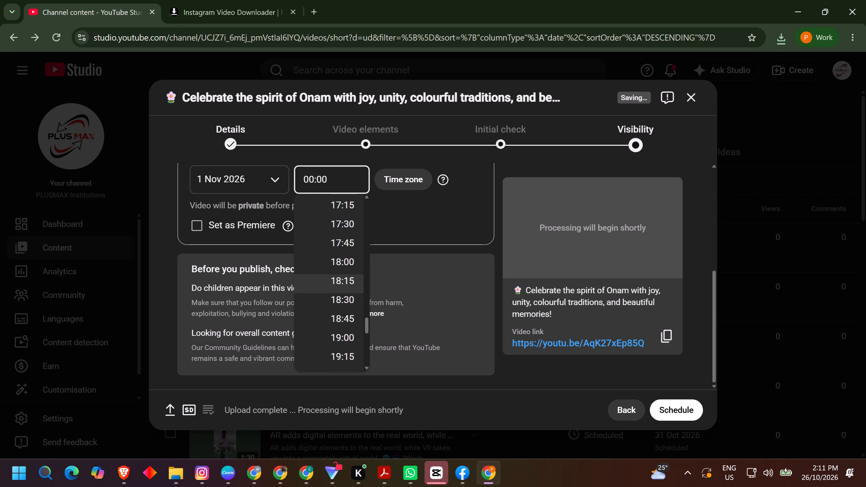
left_click(344, 267)
left_click(682, 411)
On the institution's Facebook page, create a reel from the Onam video and paste the Onam caption as its description.
left_click(461, 474)
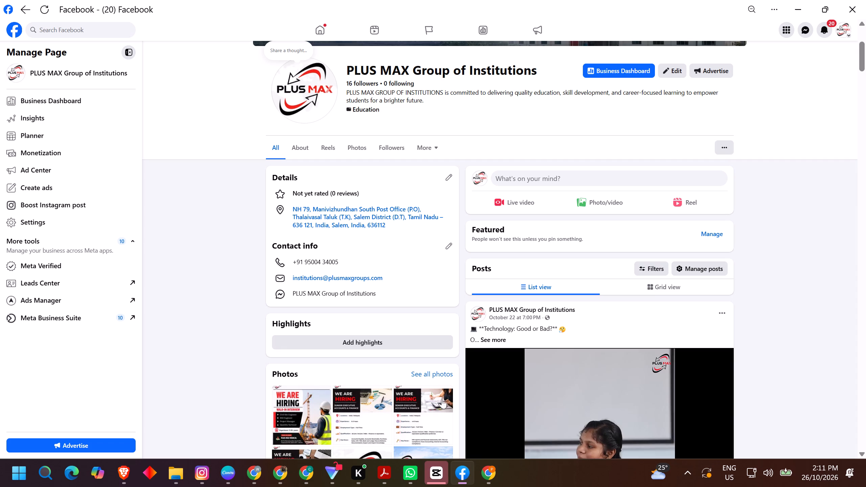
left_click(668, 202)
left_click(137, 118)
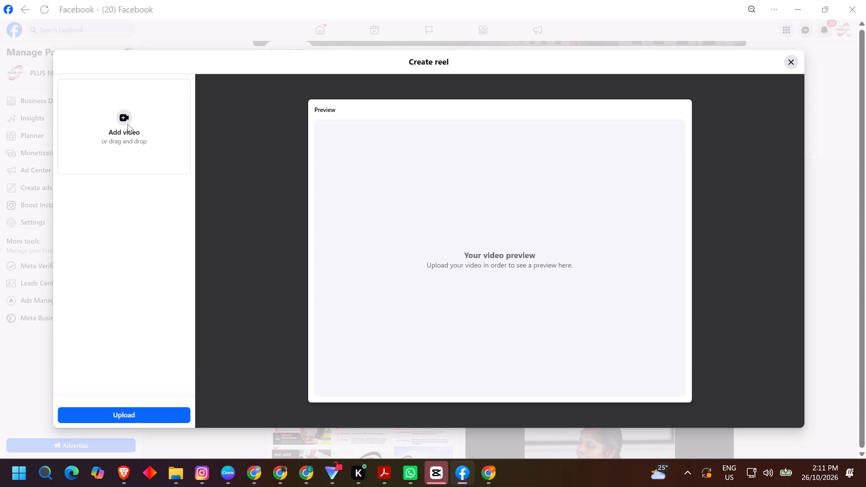
left_click(151, 142)
key("Return")
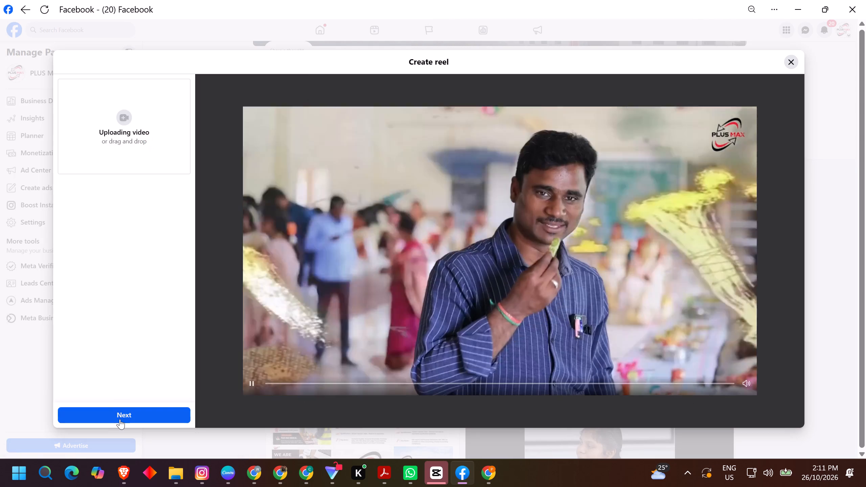
double_click(120, 419)
key("ctrl+v")
scroll(145, 207, "down", 6)
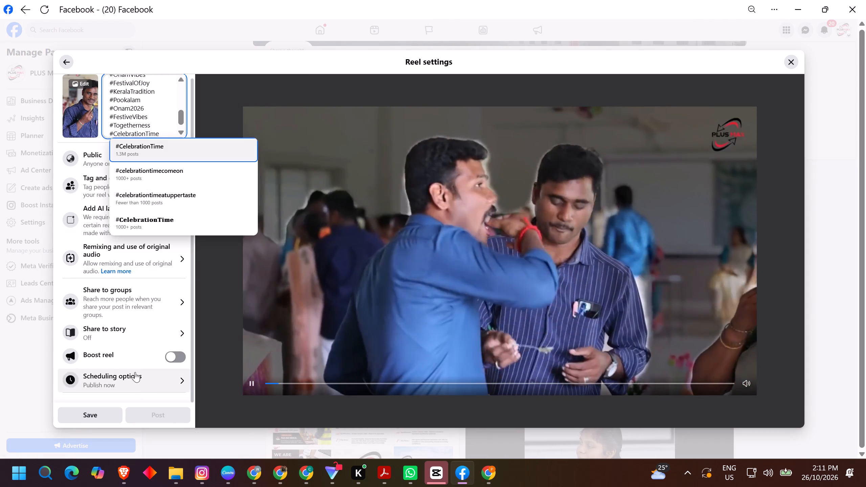
Switch to YouTube Studio and acknowledge the content-check notice for the scheduled Onam video.
left_click(135, 372)
left_click(481, 473)
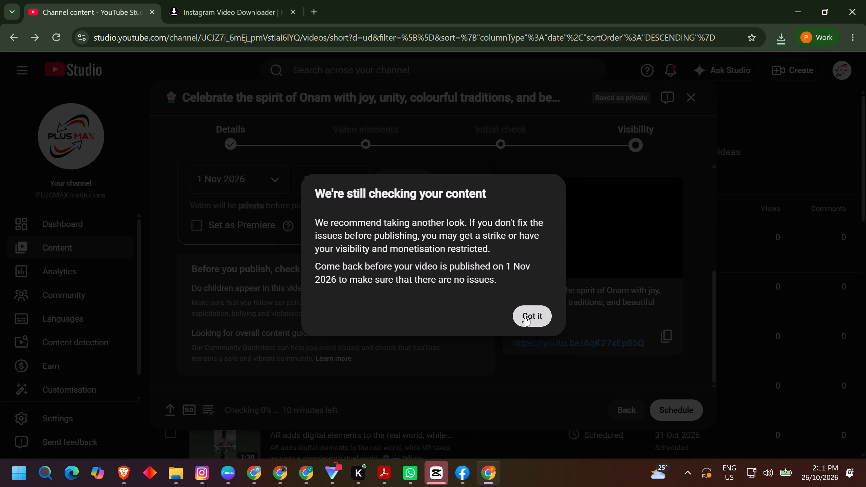
left_click(527, 305)
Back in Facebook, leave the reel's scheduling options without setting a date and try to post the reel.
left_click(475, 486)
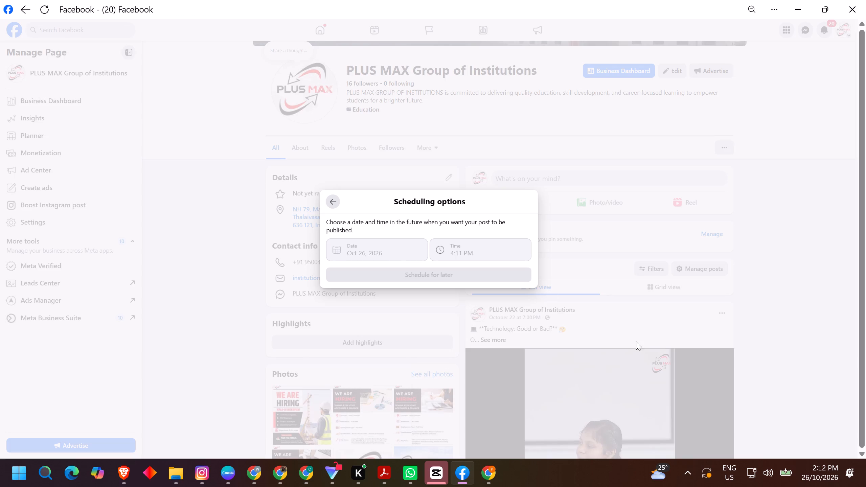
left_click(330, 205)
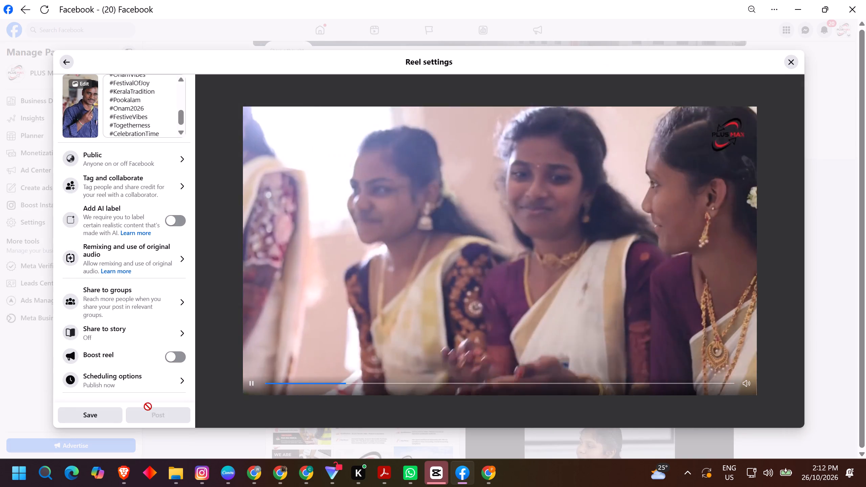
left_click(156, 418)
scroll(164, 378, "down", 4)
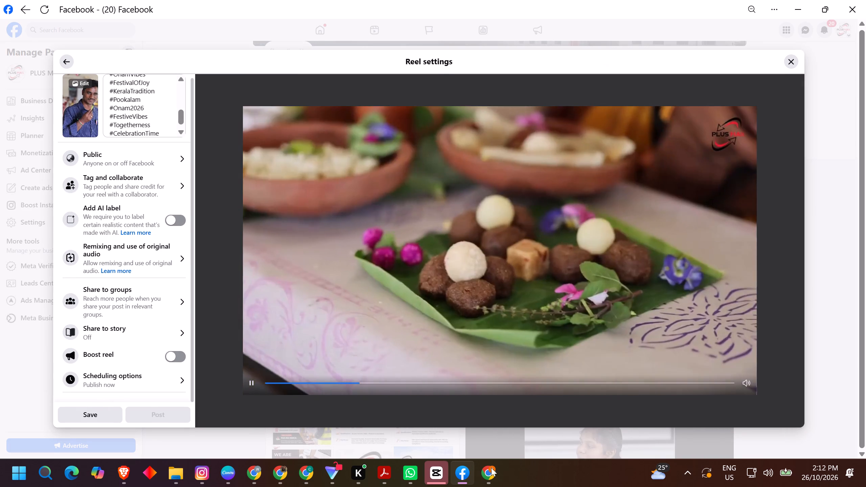
Close the finished Onam upload in YouTube Studio to return to the channel's Shorts list.
left_click(496, 473)
left_click(565, 167)
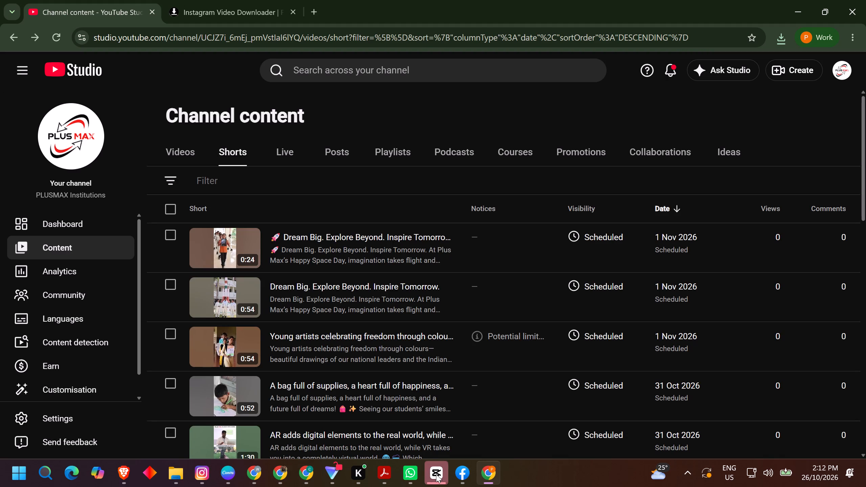
Return to the Facebook reel settings, publish the Onam reel immediately, and dismiss the processing notice.
left_click(454, 474)
left_click(793, 486)
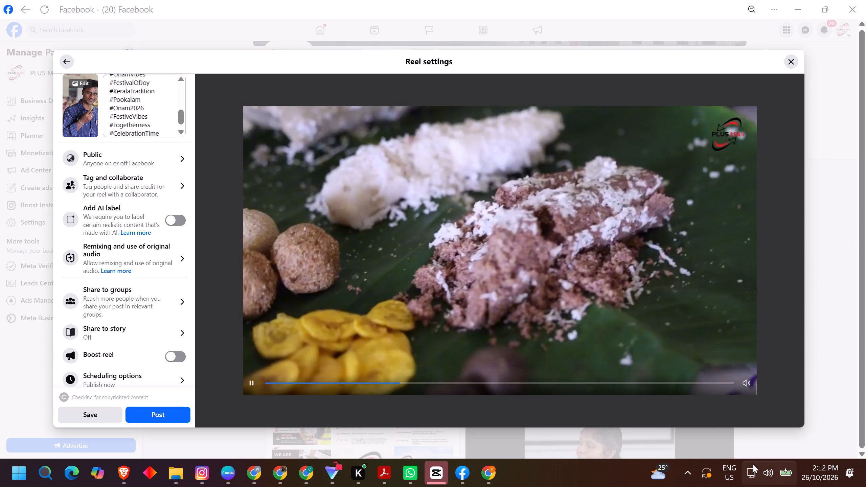
left_click(759, 481)
left_click(744, 400)
left_click(145, 414)
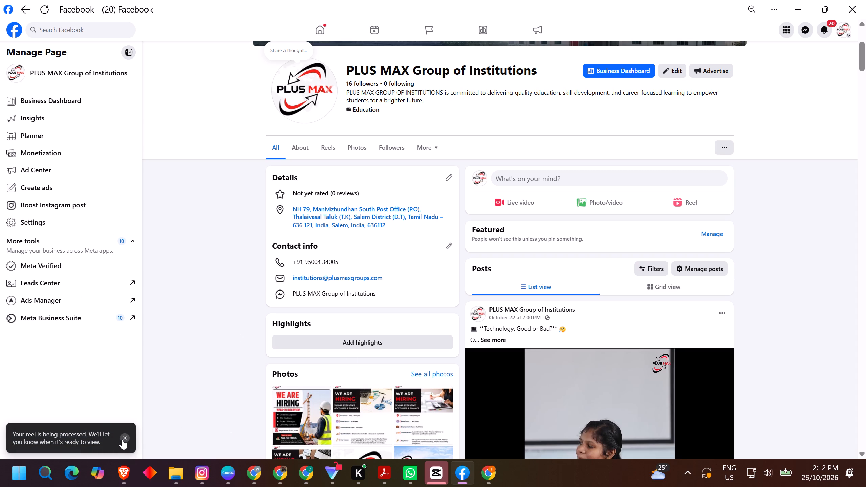
left_click(122, 439)
Refresh the Facebook page and look through its posts for the newly published Onam reel.
right_click(837, 250)
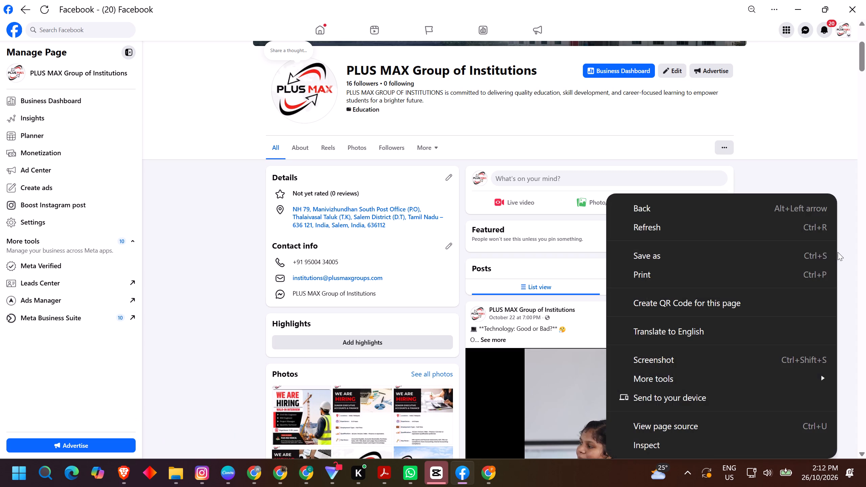
left_click(743, 231)
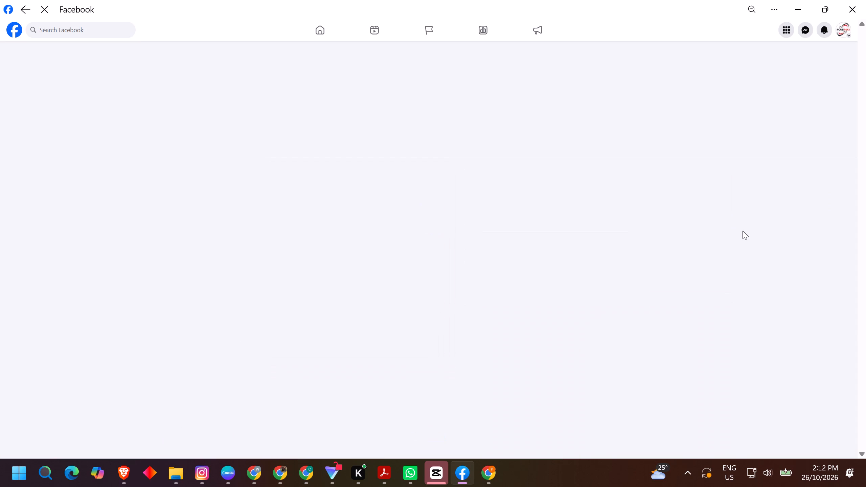
scroll(755, 240, "down", 4)
scroll(600, 296, "down", 4)
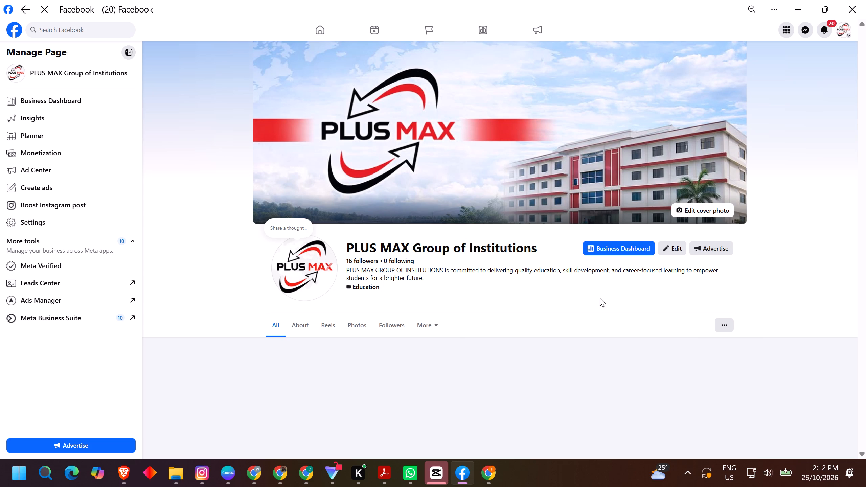
scroll(720, 334, "down", 4)
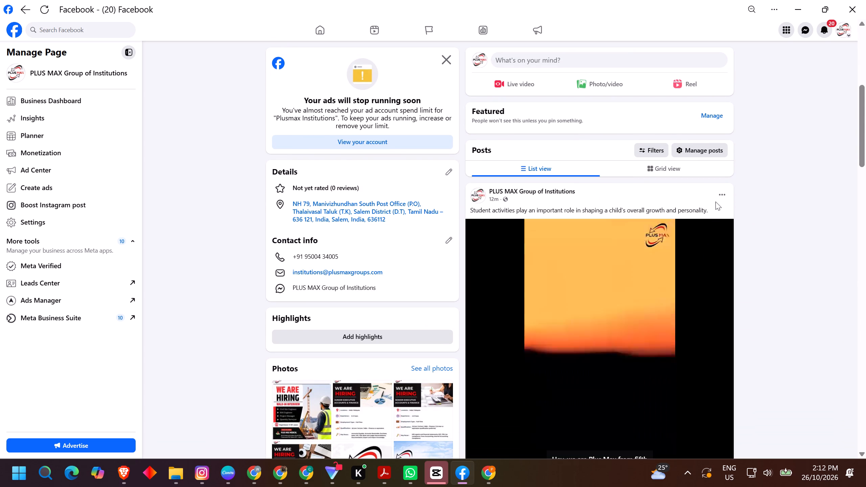
scroll(740, 265, "down", 5)
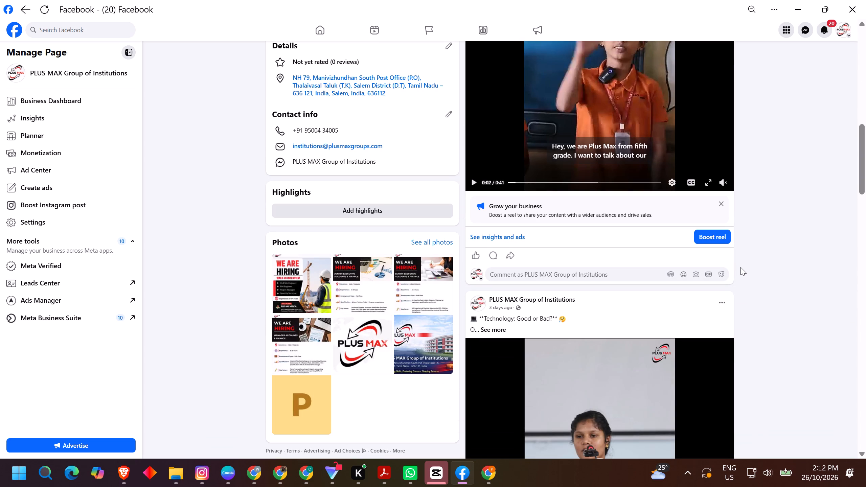
scroll(770, 277, "down", 6)
scroll(770, 279, "up", 7)
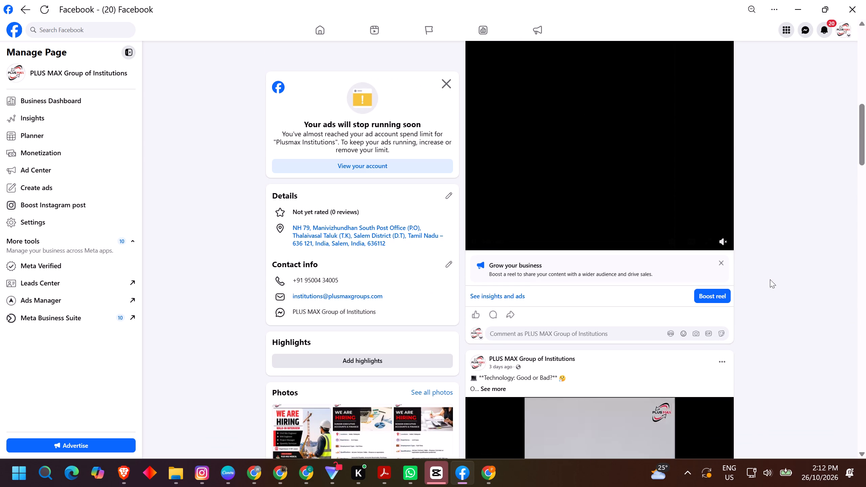
scroll(770, 279, "up", 5)
right_click(803, 238)
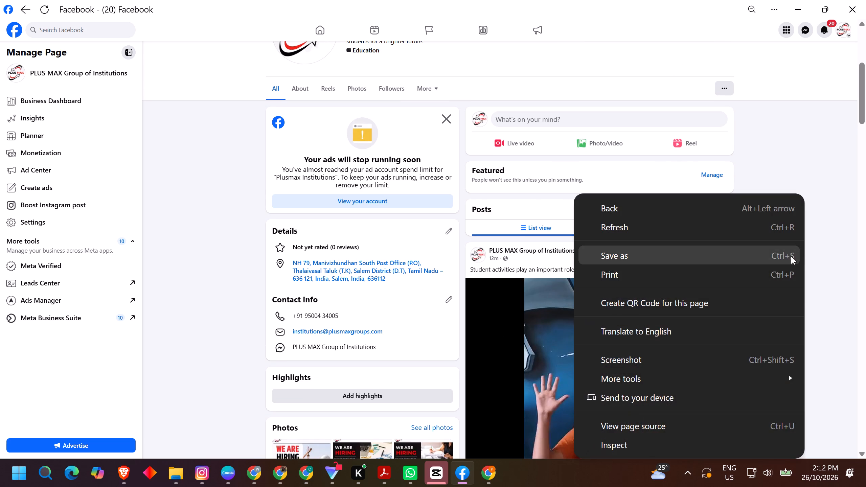
left_click(752, 227)
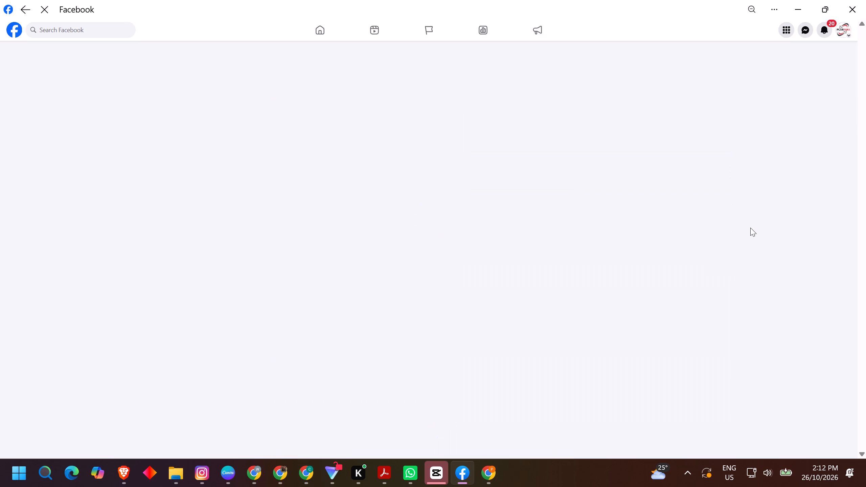
scroll(750, 228, "down", 5)
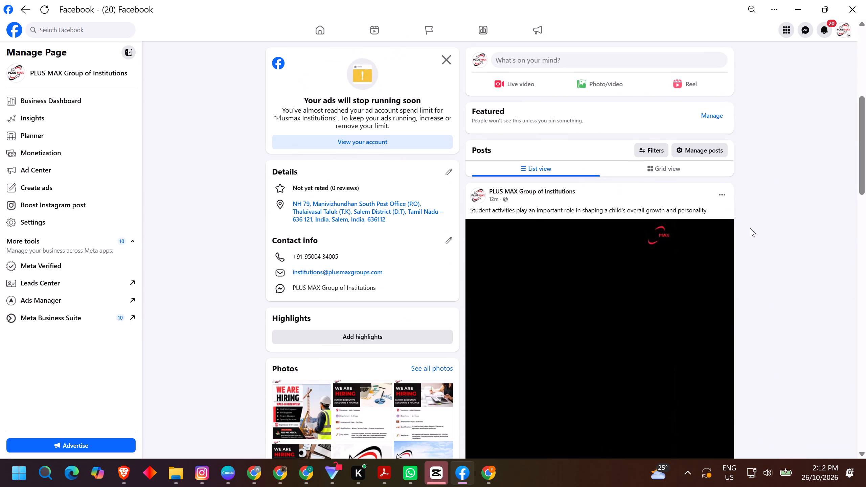
scroll(750, 228, "down", 8)
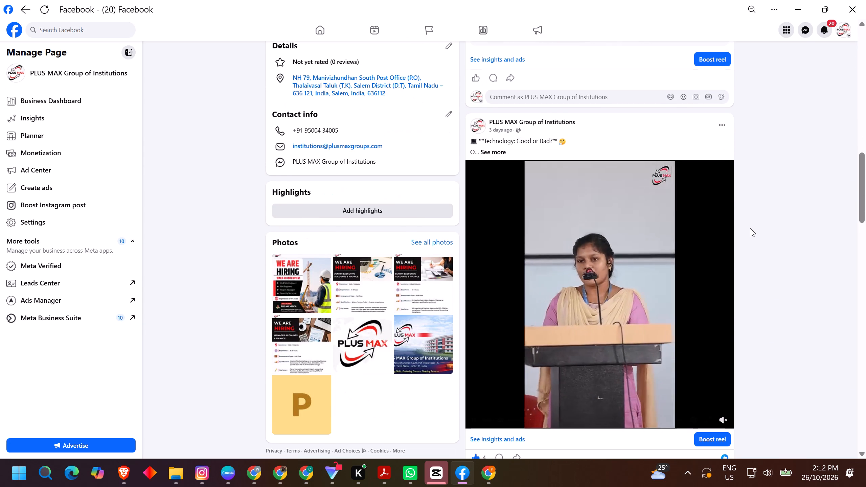
scroll(750, 228, "down", 17)
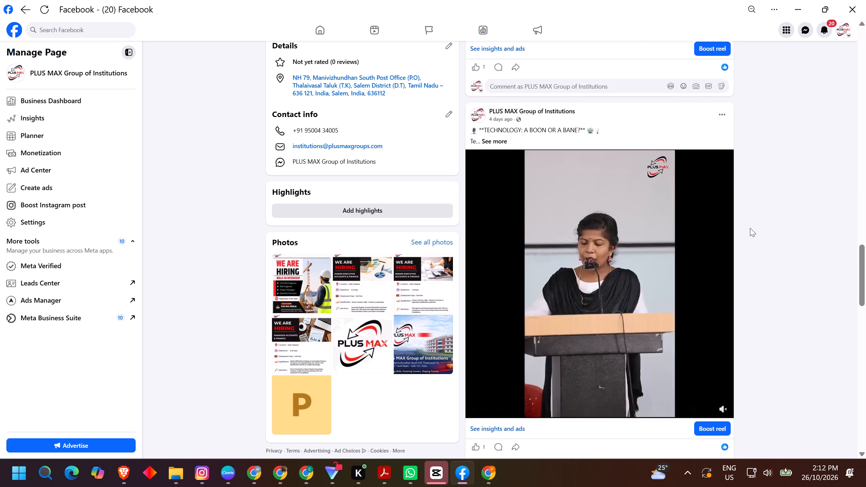
scroll(750, 228, "down", 9)
right_click(748, 230)
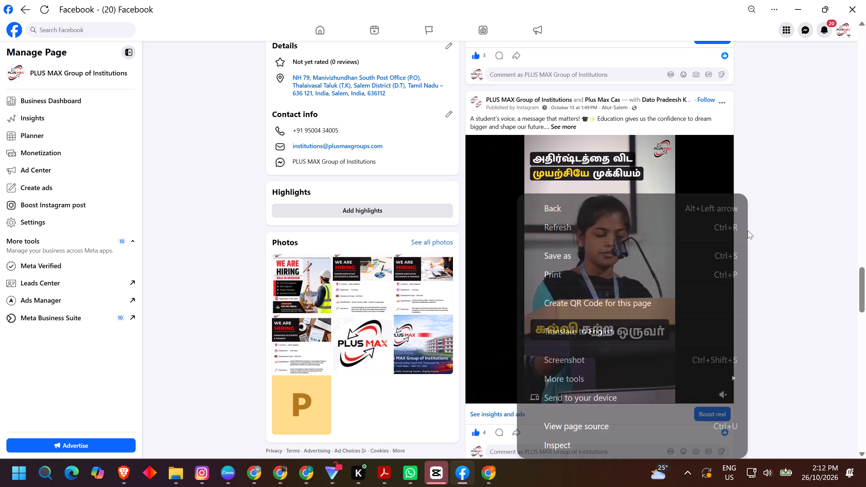
left_click(724, 228)
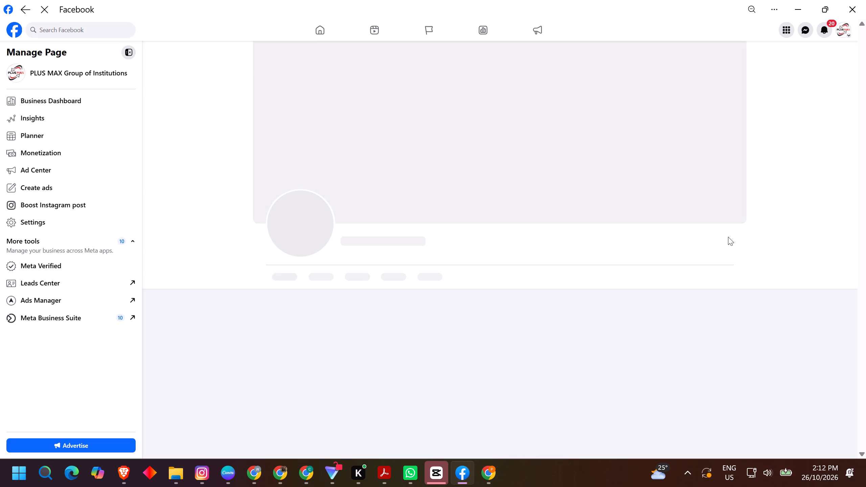
scroll(730, 235, "down", 6)
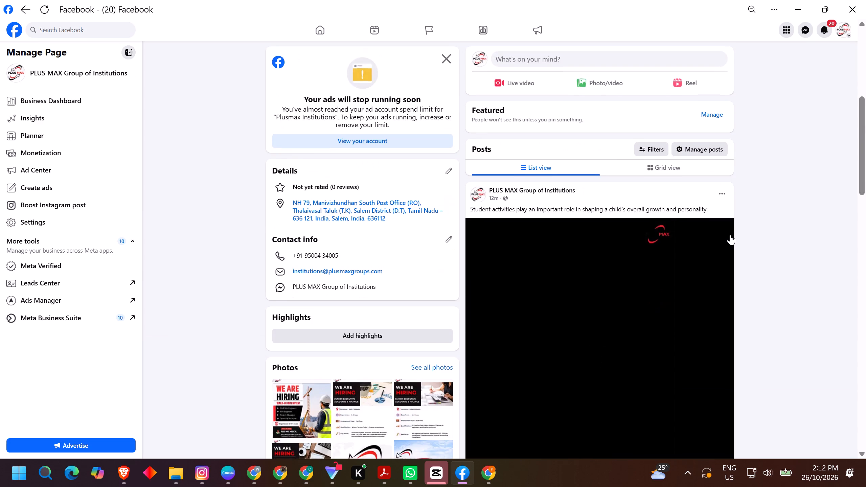
scroll(730, 235, "down", 1)
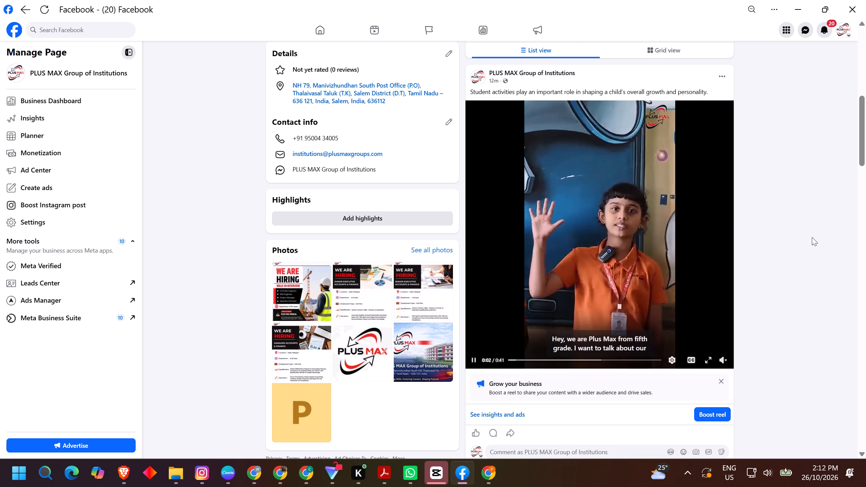
scroll(827, 224, "up", 5)
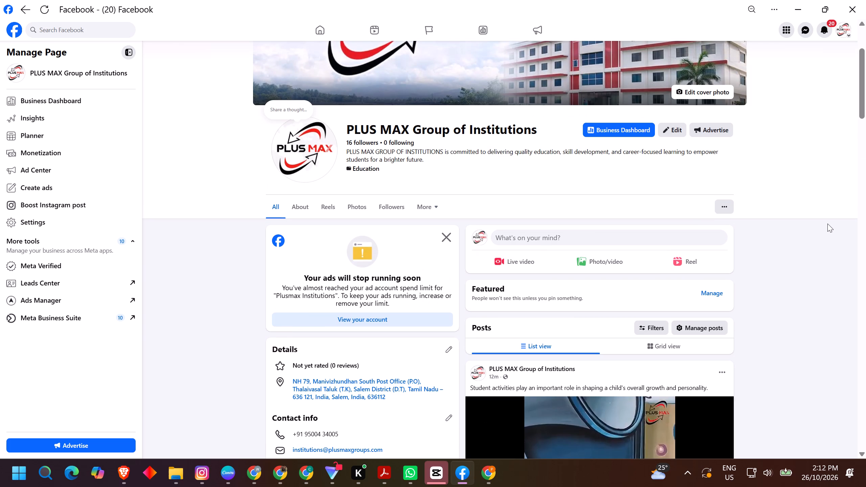
scroll(827, 224, "down", 7)
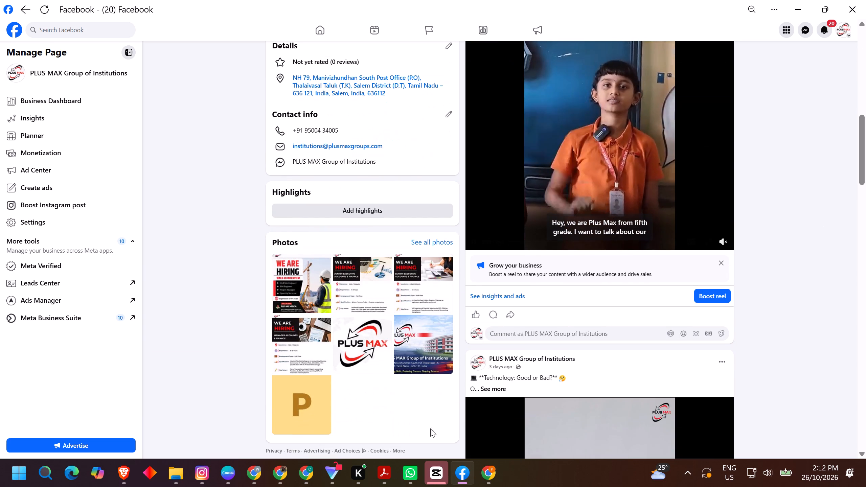
Switch to Instagram, open the National Sports Day reel, and select its full caption including the hashtags.
left_click(206, 469)
left_click(811, 120)
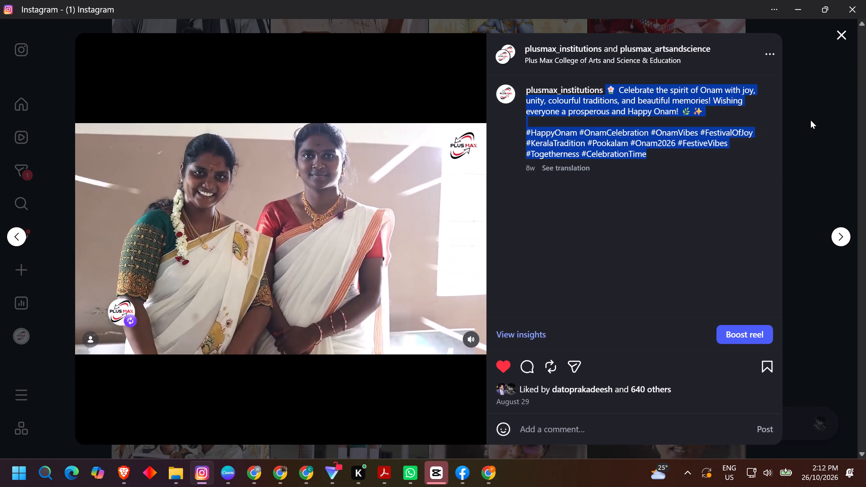
left_click(445, 232)
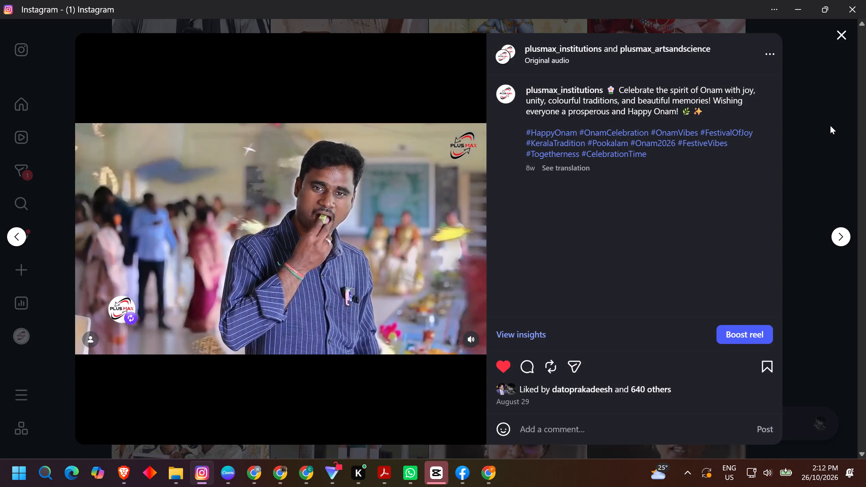
left_click(829, 126)
left_click(349, 235)
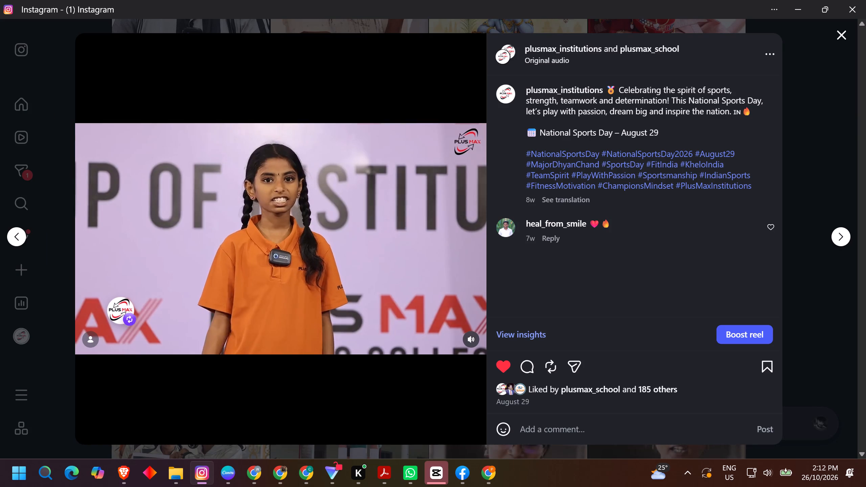
left_click_drag(607, 89, 753, 190)
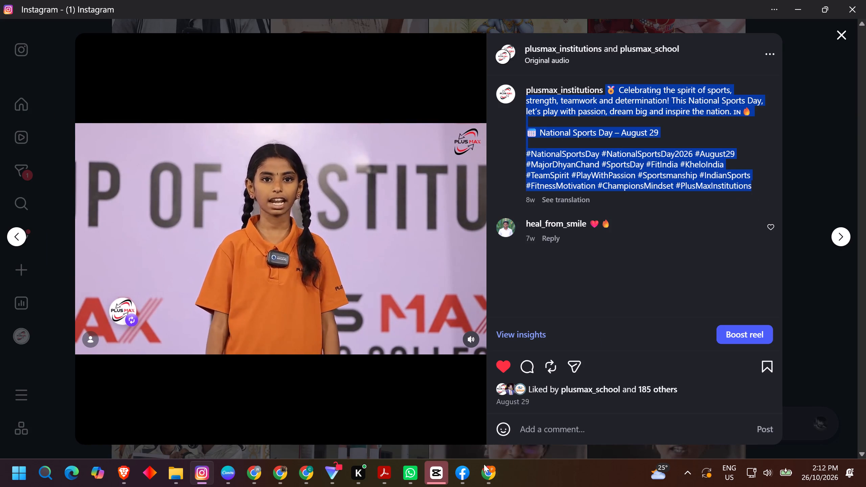
Copy the link of the National Sports Day reel on Instagram.
left_click(476, 476)
left_click(476, 476)
left_click(764, 53)
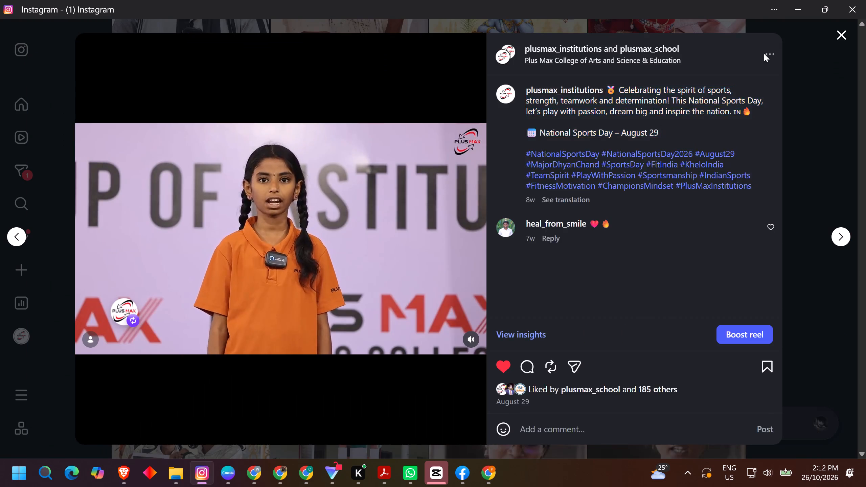
left_click(430, 281)
Switch to InDown.io in Chrome, look up the copied reel link, and download the National Sports Day video from Server 1.
left_click(492, 483)
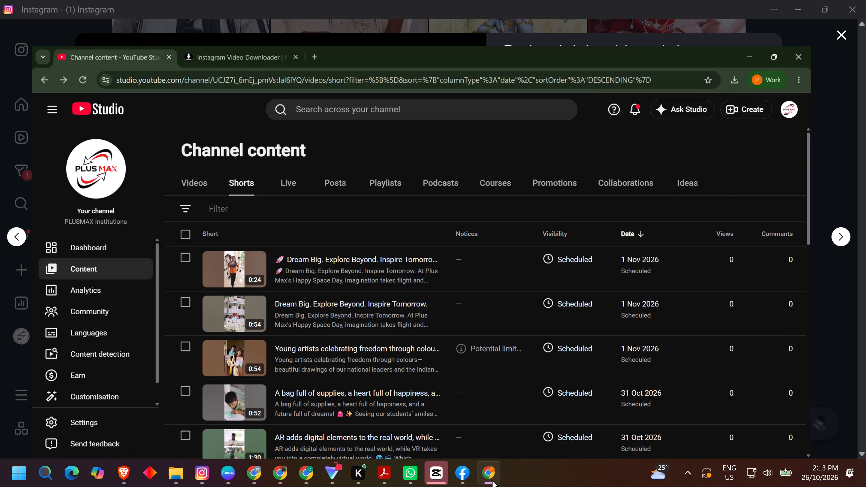
left_click(232, 0)
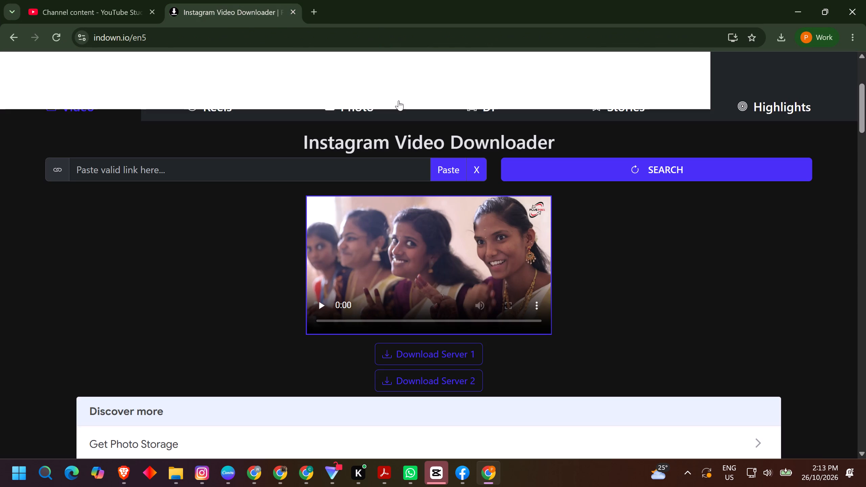
left_click(399, 170)
key("ctrl+v")
left_click(560, 162)
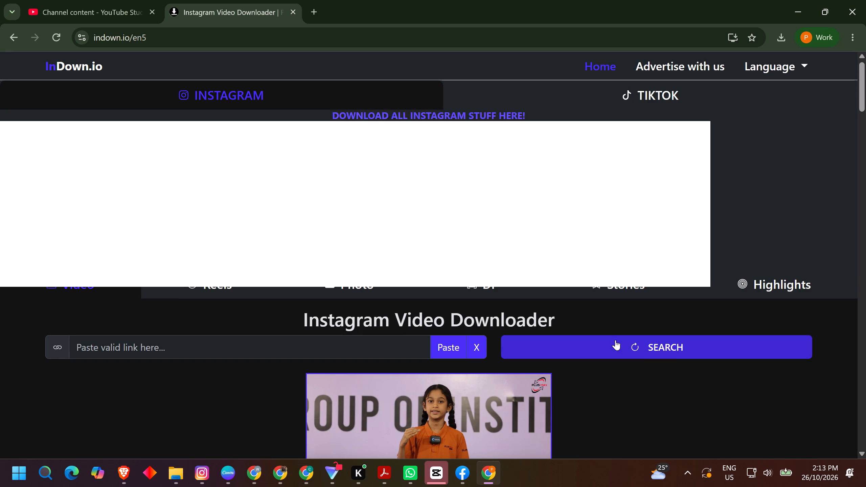
scroll(518, 352, "down", 5)
left_click(452, 235)
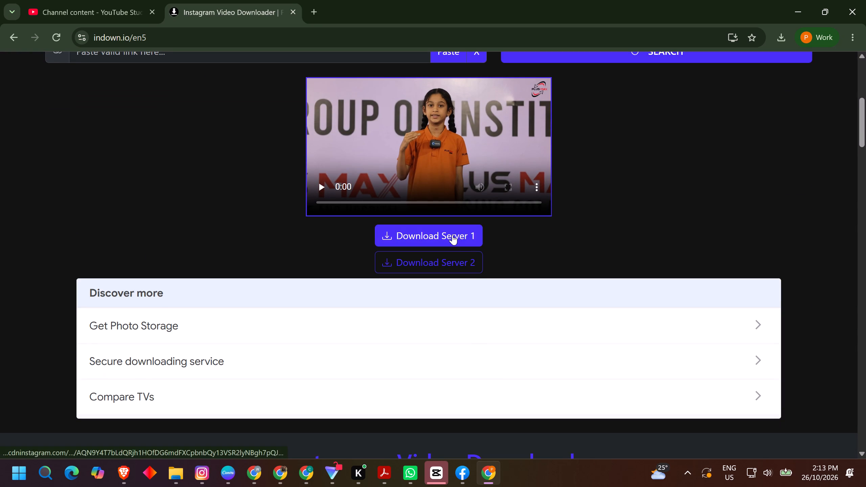
Start a new video upload in YouTube Studio using the newly downloaded National Sports Day video.
left_click(78, 0)
left_click(239, 21)
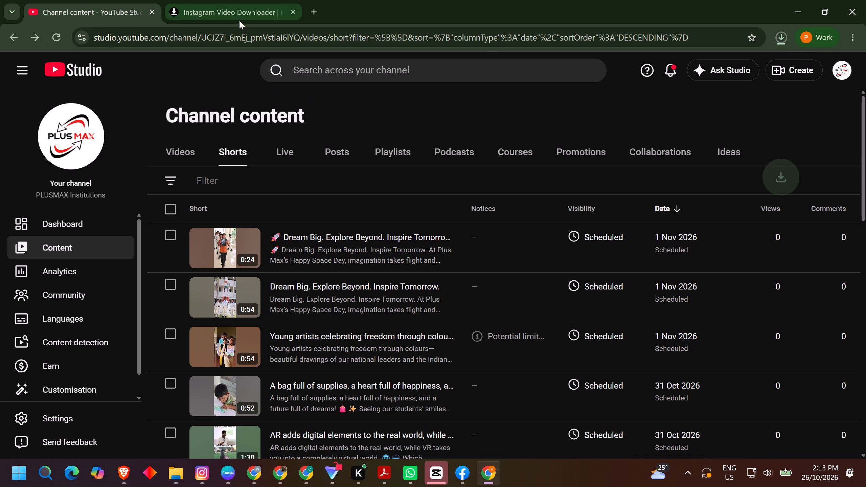
left_click(123, 0)
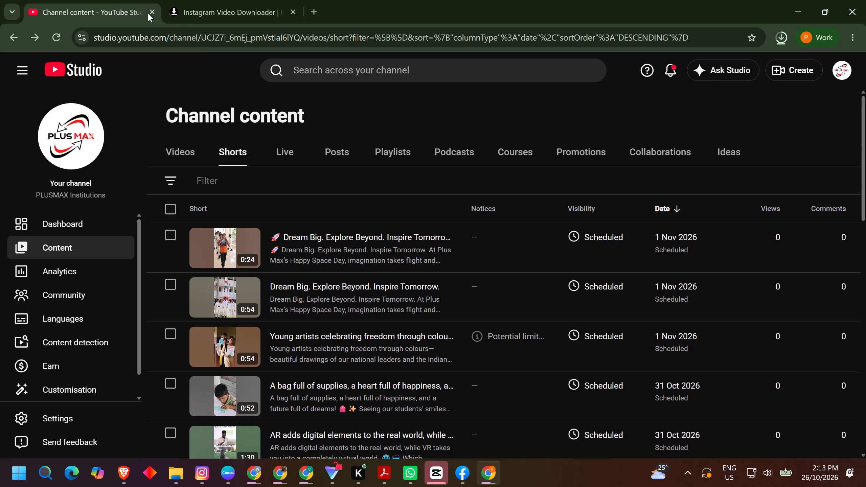
left_click(810, 76)
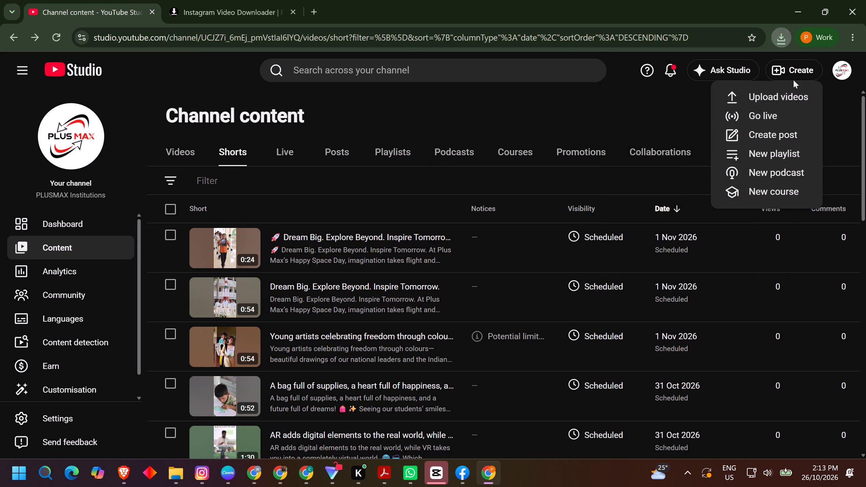
left_click(784, 96)
left_click(441, 321)
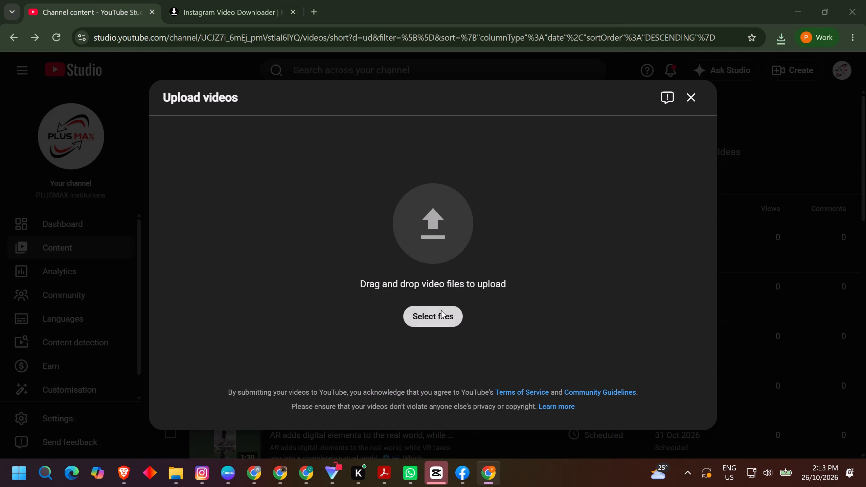
left_click(137, 139)
key("Return")
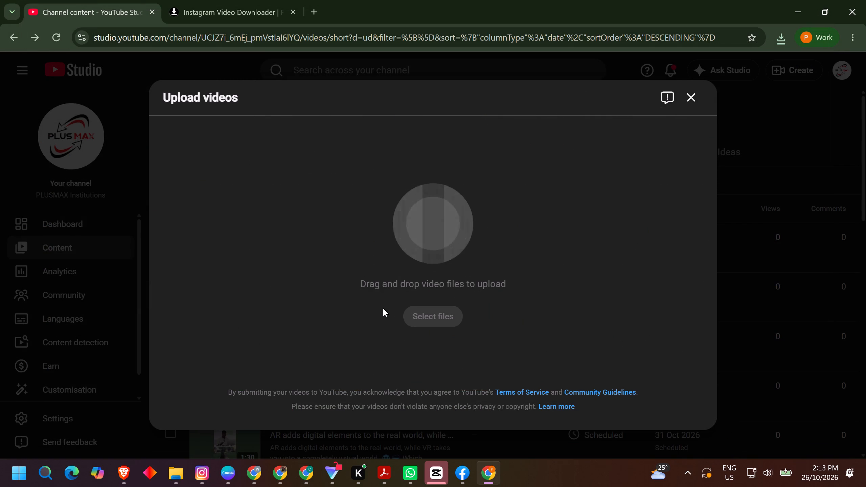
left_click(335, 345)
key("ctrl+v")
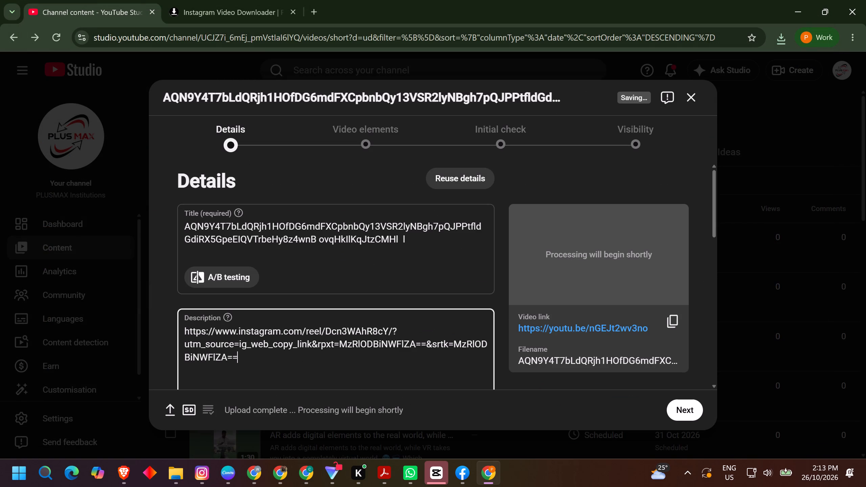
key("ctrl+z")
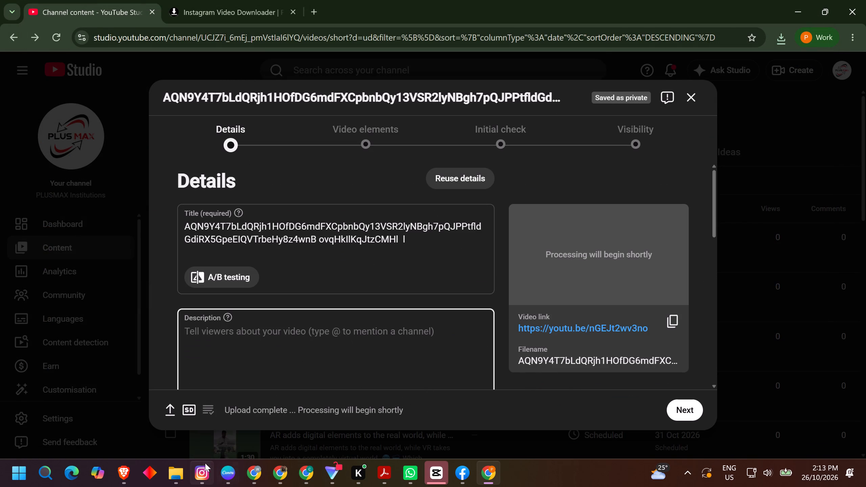
Copy the full National Sports Day caption with hashtags from Instagram and paste it as the YouTube video's description.
left_click(205, 464)
left_click_drag(609, 92, 770, 183)
key("ctrl+c")
left_click(495, 486)
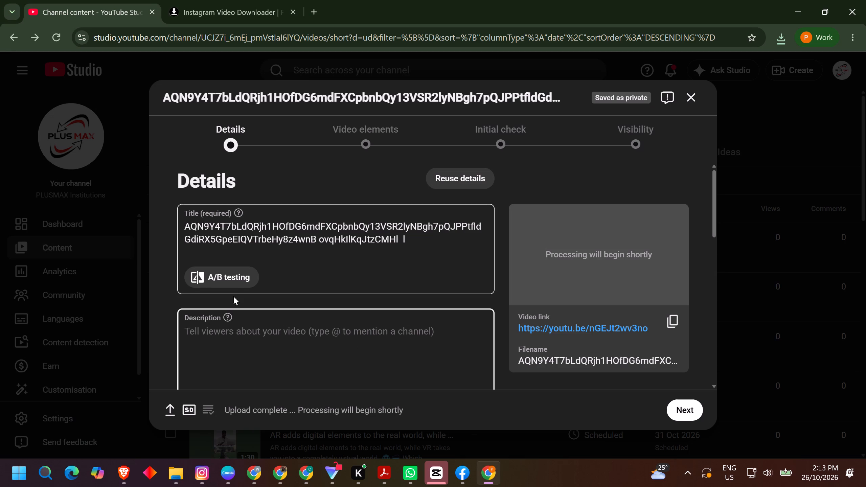
left_click(235, 325)
key("ctrl+v")
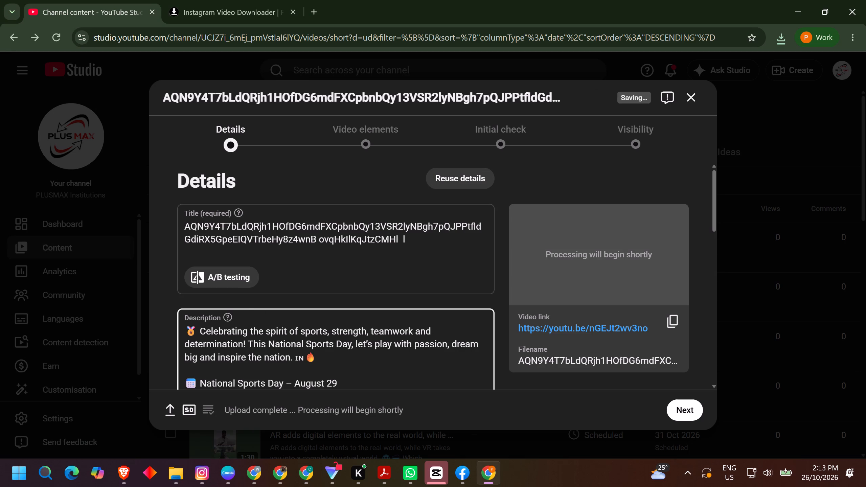
Replace the YouTube title with the caption's opening text, shortened to end at "This National Sports Day,".
left_click_drag(435, 367, 185, 316)
key("ctrl+c")
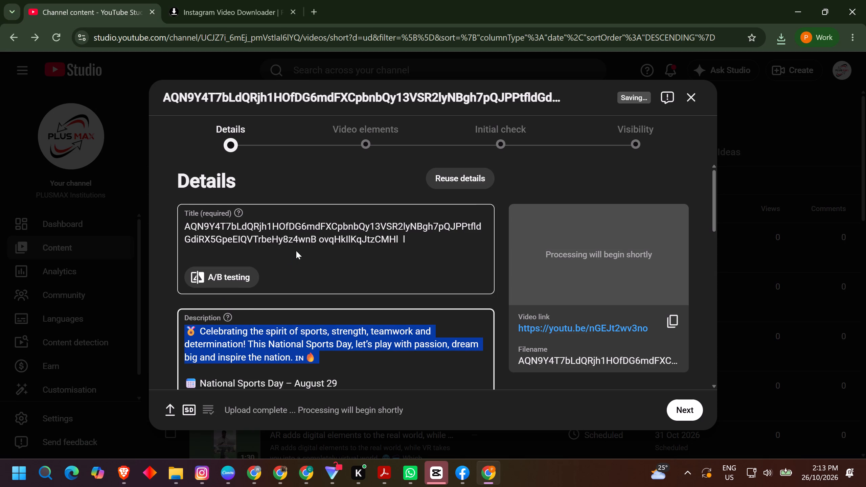
triple_click(306, 238)
key("ctrl+v")
key("BackSpace")
key("BackSpace")
key("BackSpace")
key("BackSpace")
key("BackSpace")
key("BackSpace")
key("BackSpace")
key("BackSpace")
key("BackSpace")
key("BackSpace")
key("BackSpace")
key("BackSpace")
key("BackSpace")
key("BackSpace")
key("BackSpace")
key("BackSpace")
key("BackSpace")
key("BackSpace")
key("BackSpace")
key("BackSpace")
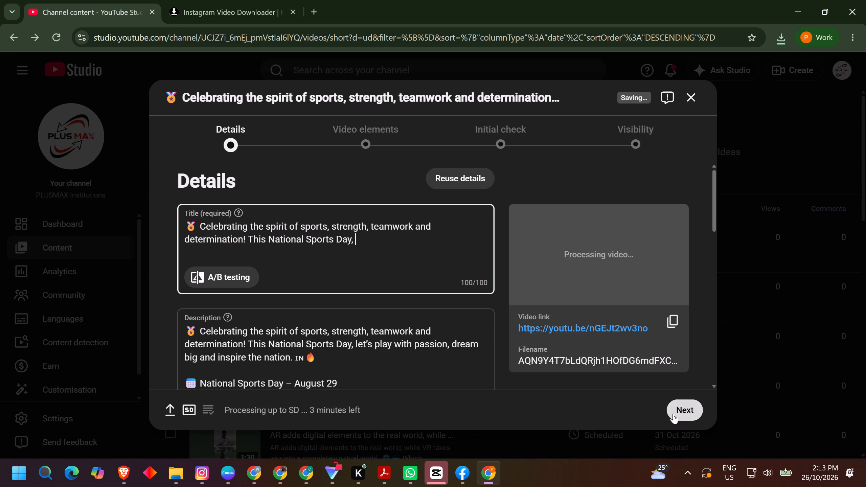
Mark the video as not Made for Kids and advance to the Visibility stage.
double_click(674, 414)
left_click(279, 303)
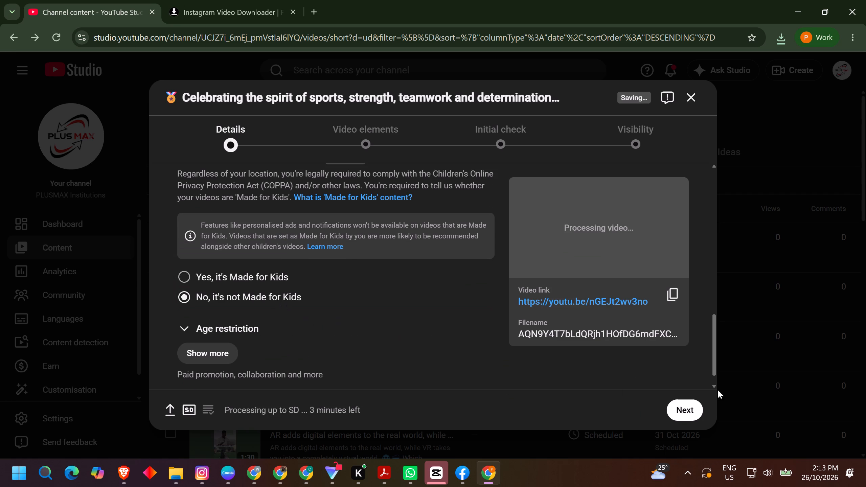
double_click(689, 410)
left_click(694, 415)
Schedule the National Sports Day video for 1 Nov 2026 at 21:00 and dismiss the notices and upload dialog.
scroll(215, 352, "down", 3)
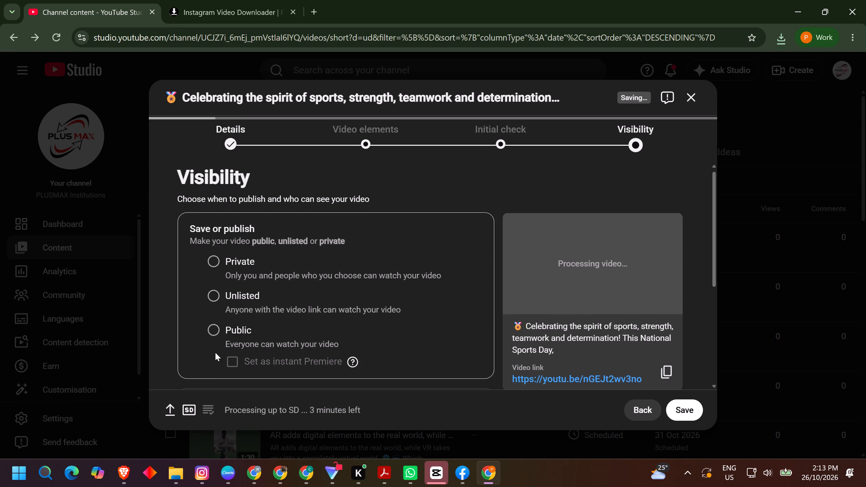
scroll(215, 352, "down", 1)
left_click(276, 222)
left_click(260, 185)
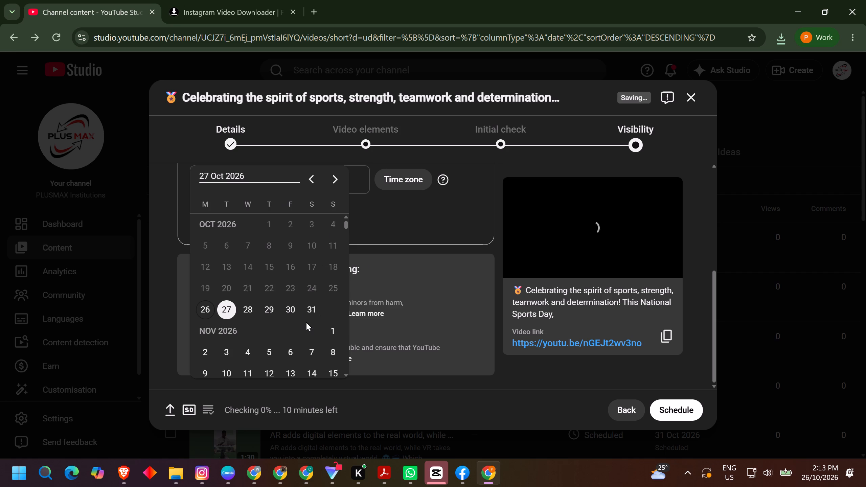
left_click(325, 326)
left_click(334, 184)
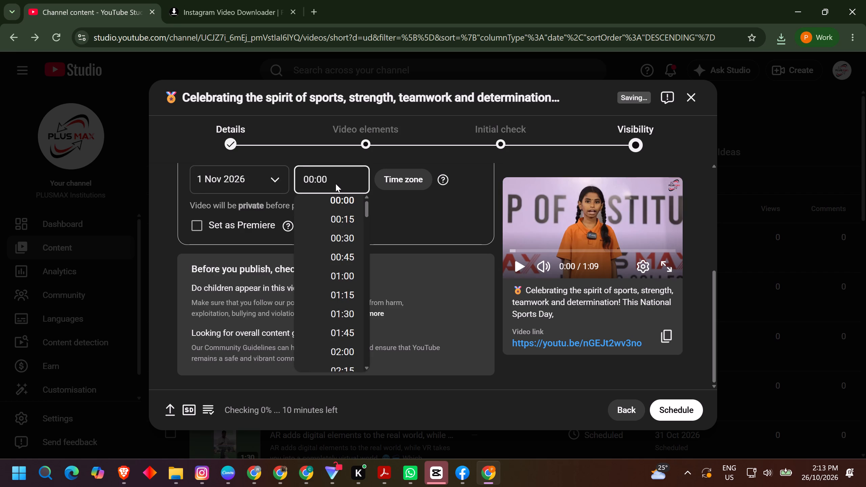
scroll(336, 184, "down", 3)
scroll(332, 188, "down", 20)
scroll(332, 188, "down", 9)
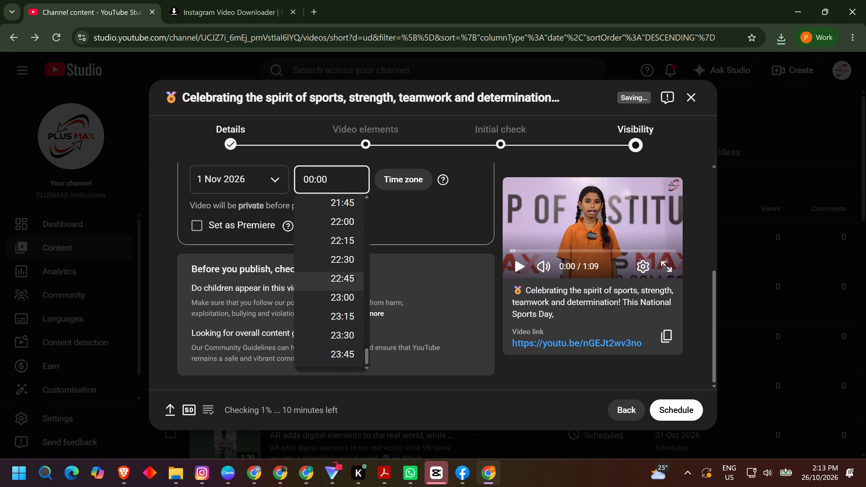
scroll(352, 216, "up", 2)
left_click(343, 272)
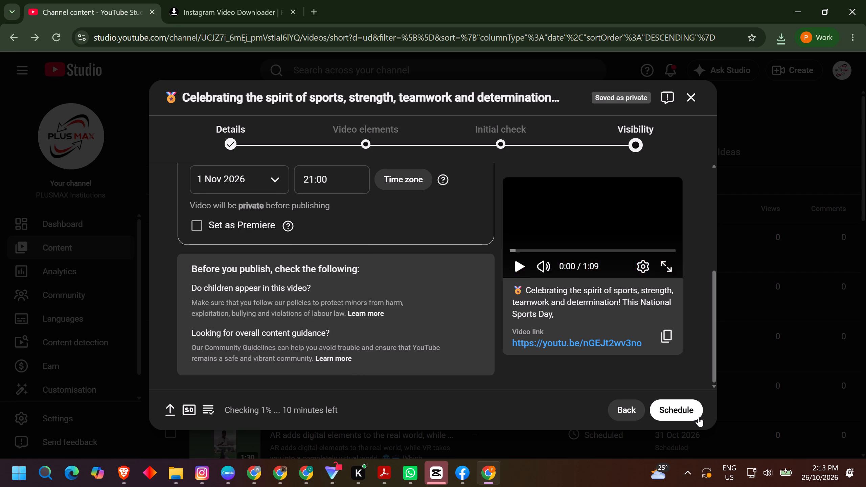
left_click(670, 403)
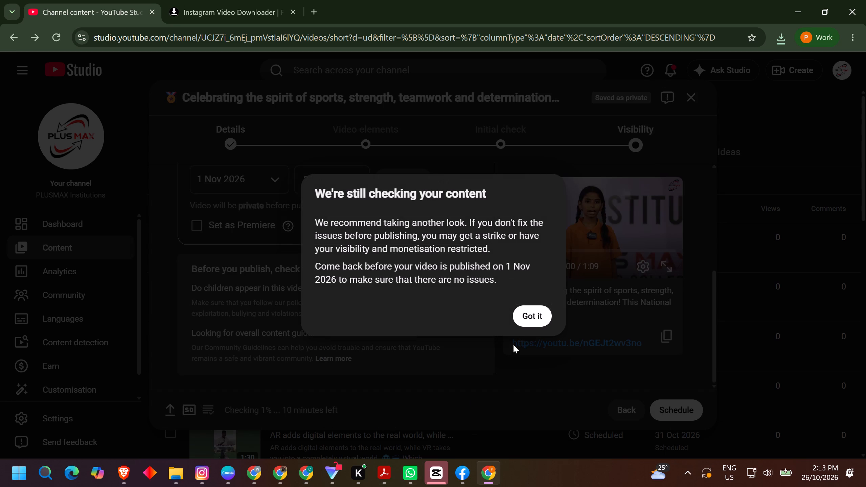
left_click(531, 320)
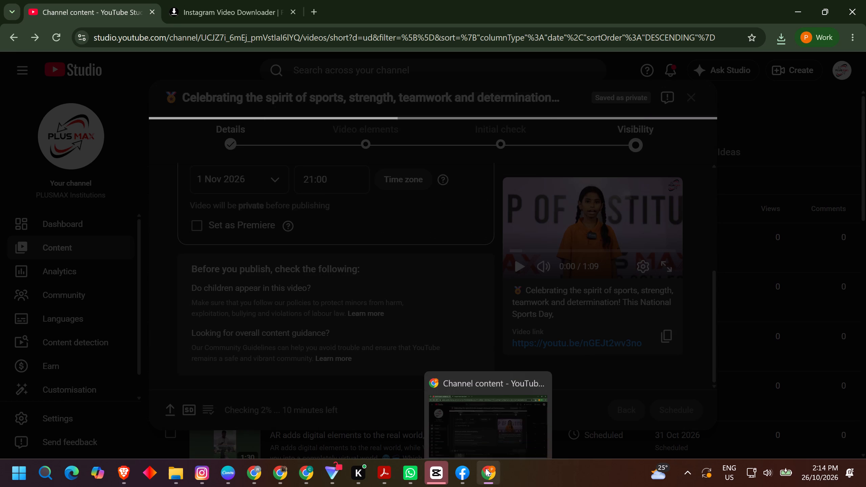
left_click(572, 171)
Switch to Facebook, refresh the PLUS MAX Group of Institutions page, and check its most recent posts.
left_click(456, 484)
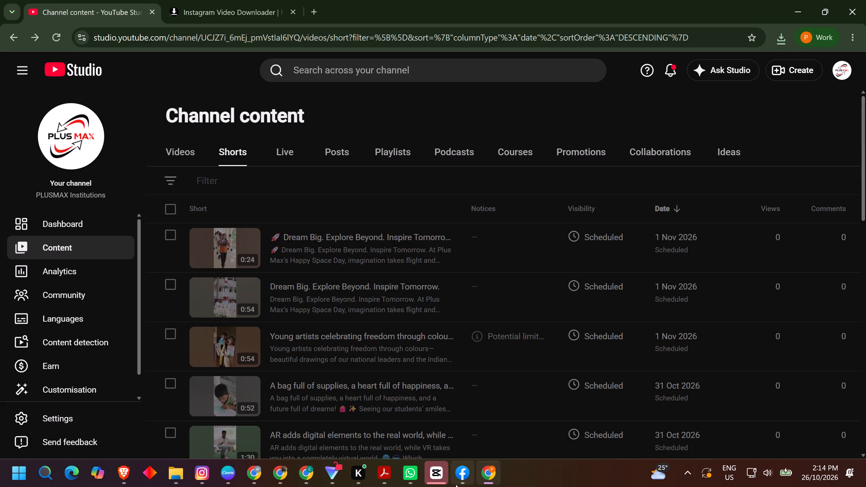
scroll(600, 314, "up", 5)
right_click(766, 234)
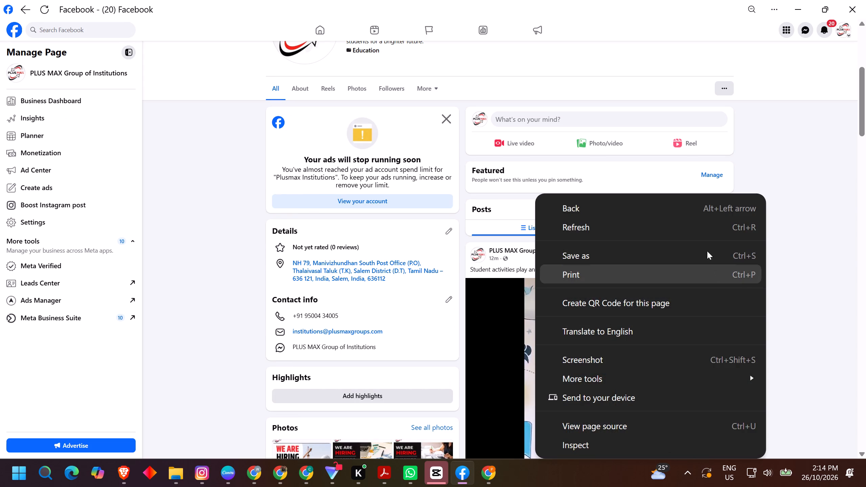
left_click(707, 230)
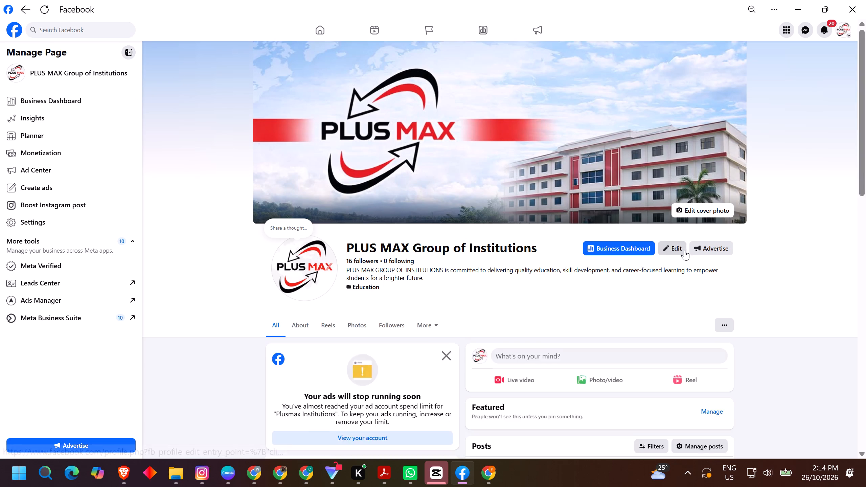
scroll(684, 252, "down", 6)
scroll(685, 245, "up", 2)
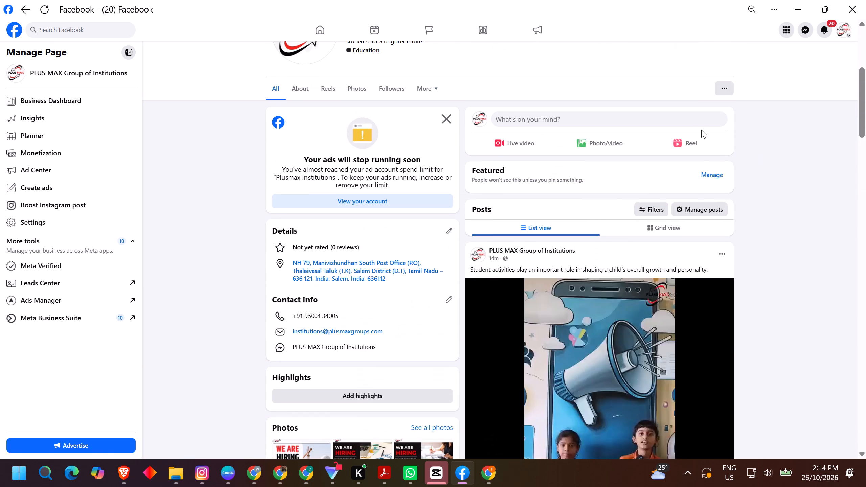
Create a Facebook reel from the downloaded National Sports Day video and paste the caption's opening paragraph as its description.
left_click(696, 145)
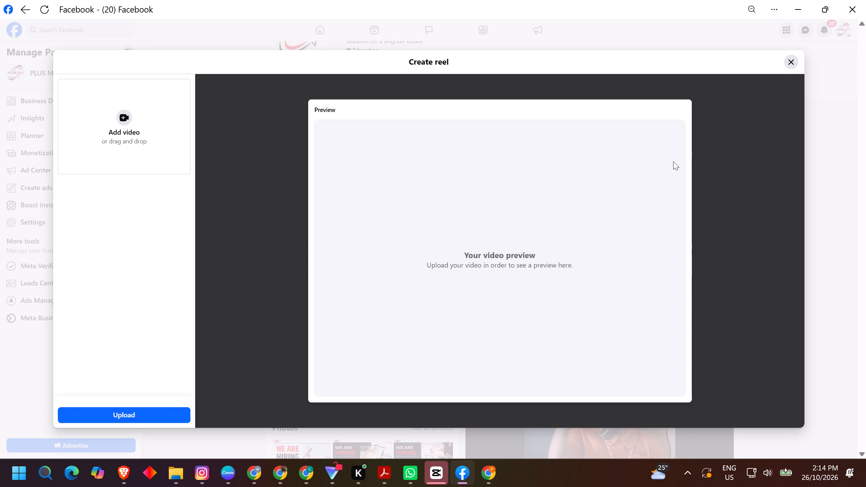
left_click(153, 123)
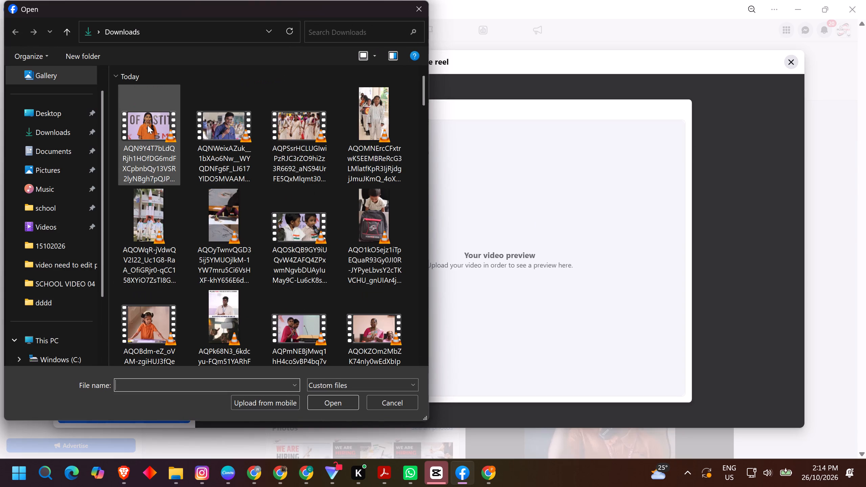
left_click(148, 123)
key("Return")
left_click(89, 419)
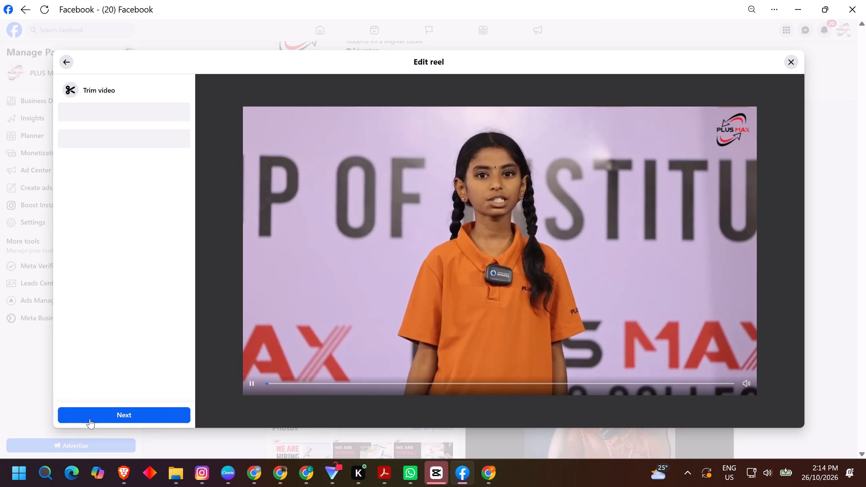
left_click(90, 417)
left_click(173, 105)
key("ctrl+v")
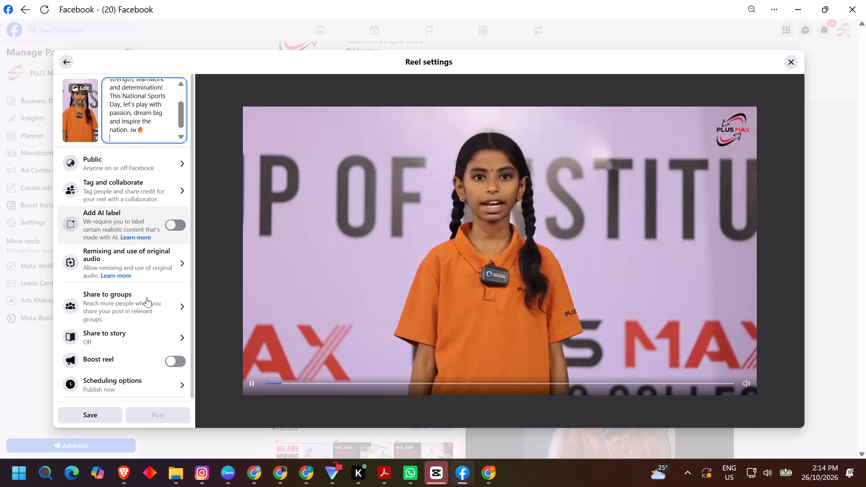
Schedule the National Sports Day Facebook reel for Nov 1, 2026 at 9:05 PM.
scroll(139, 306, "down", 7)
left_click(126, 371)
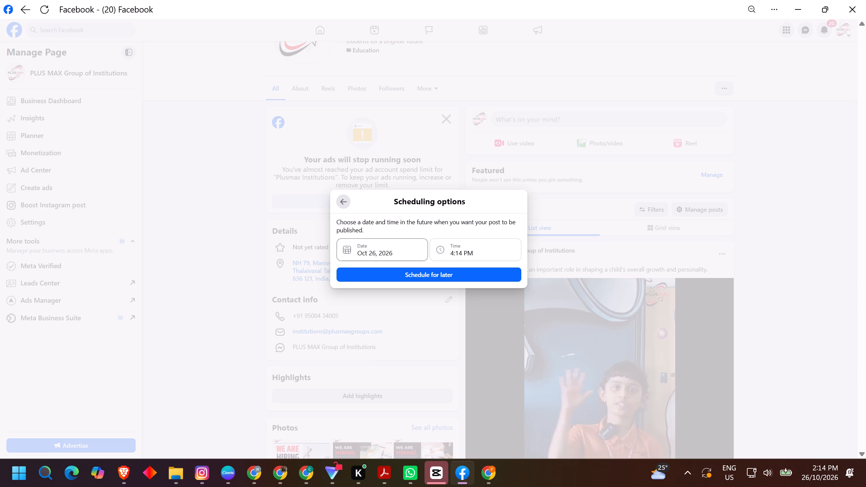
left_click(403, 253)
left_click(442, 276)
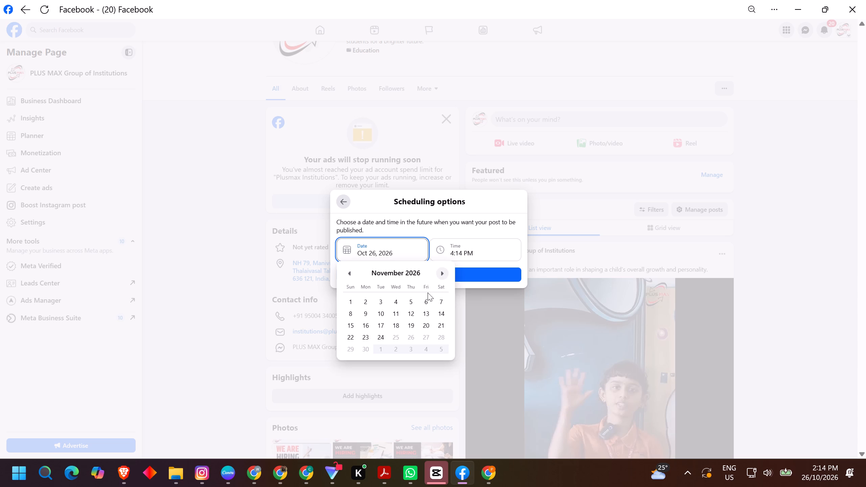
left_click(352, 303)
left_click(462, 250)
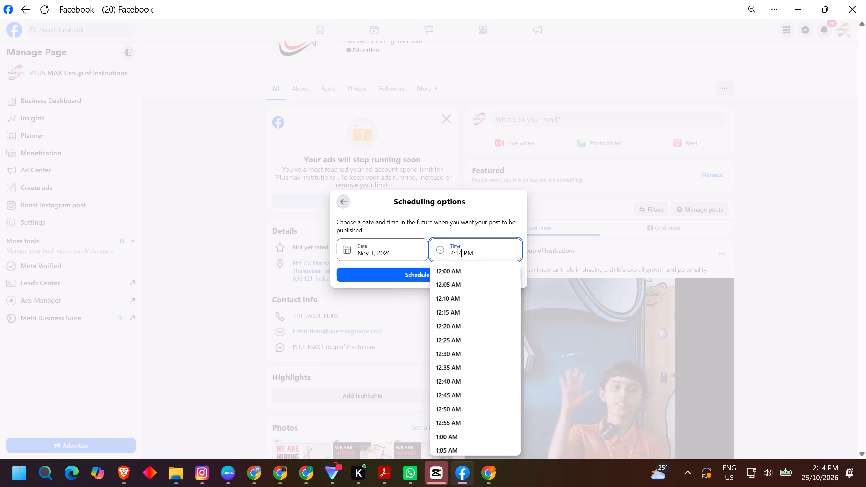
scroll(477, 341, "down", 9)
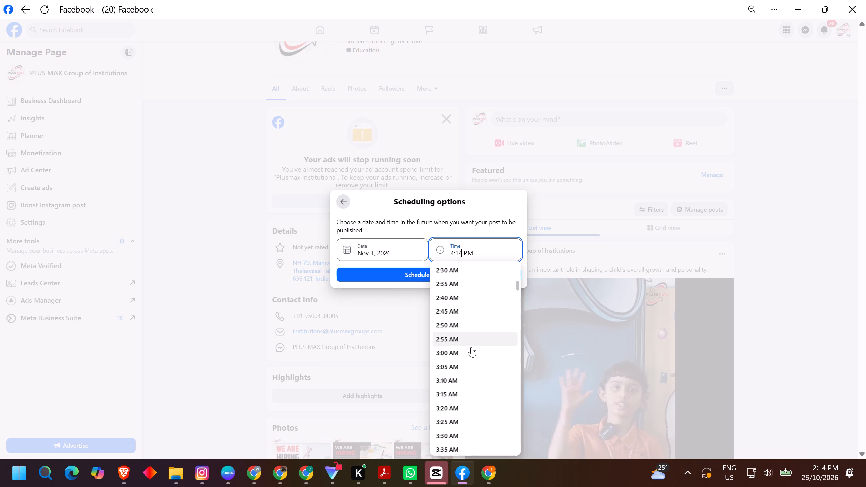
scroll(471, 347, "down", 11)
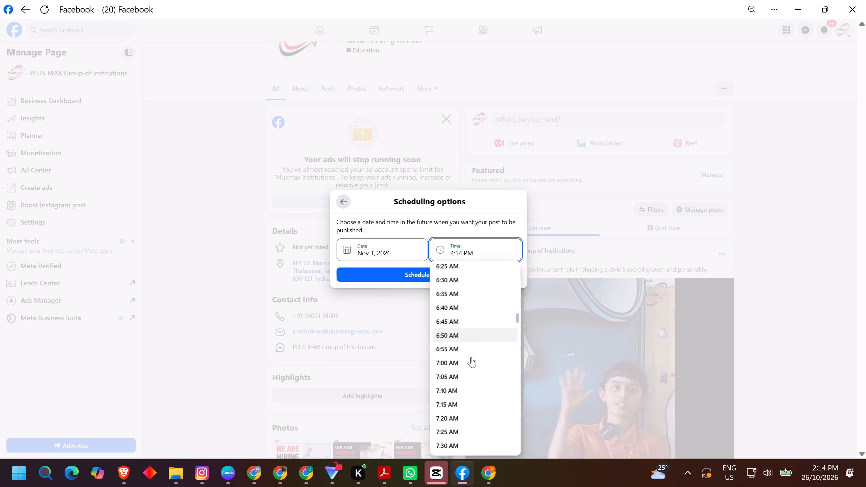
scroll(471, 357, "down", 4)
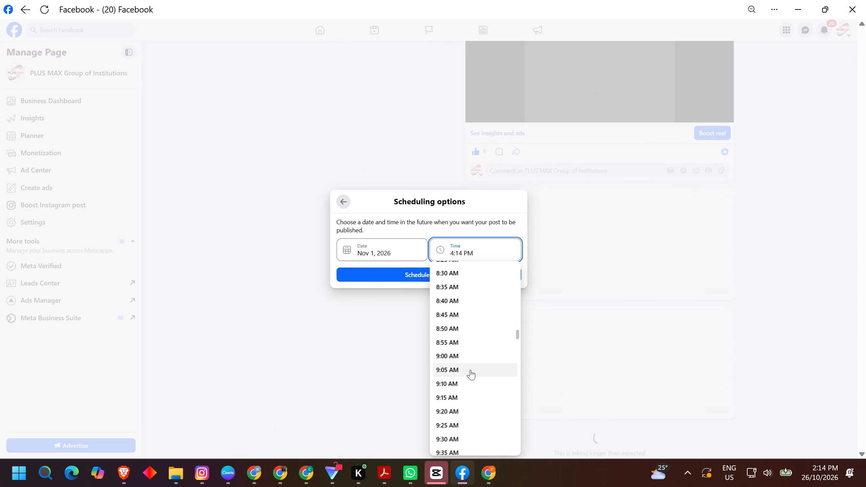
left_click(472, 367)
left_click(498, 256)
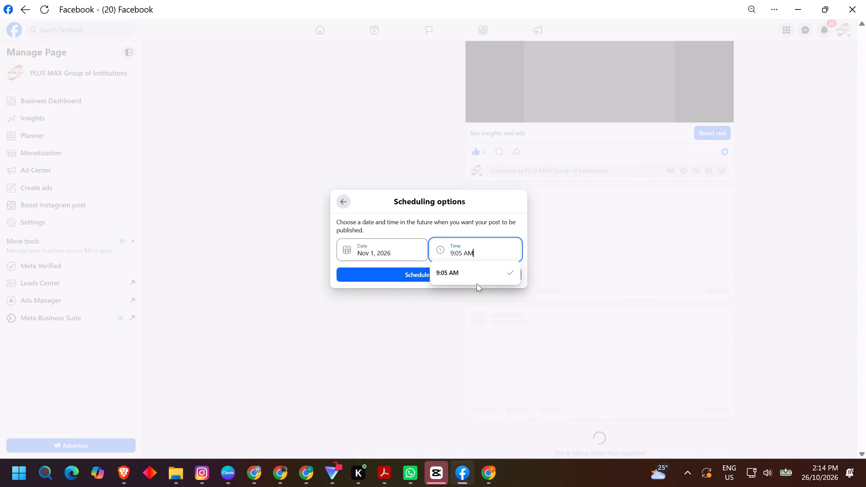
key("BackSpace")
key("BackSpace")
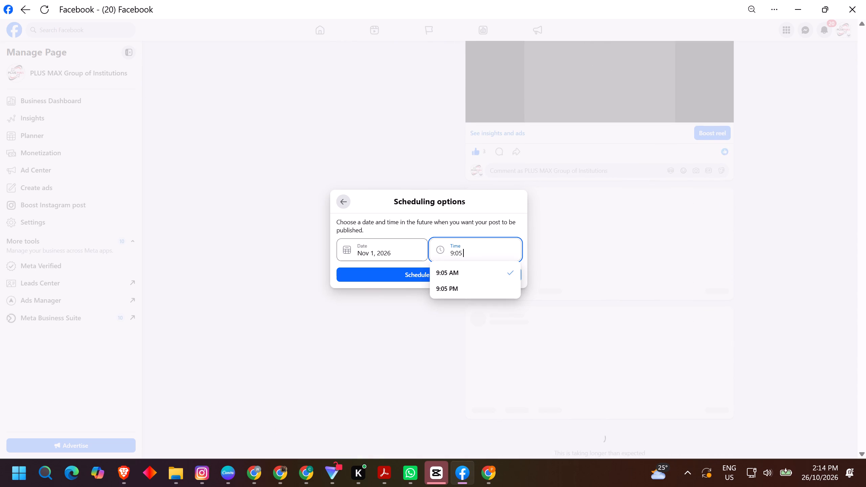
left_click(443, 291)
left_click(452, 272)
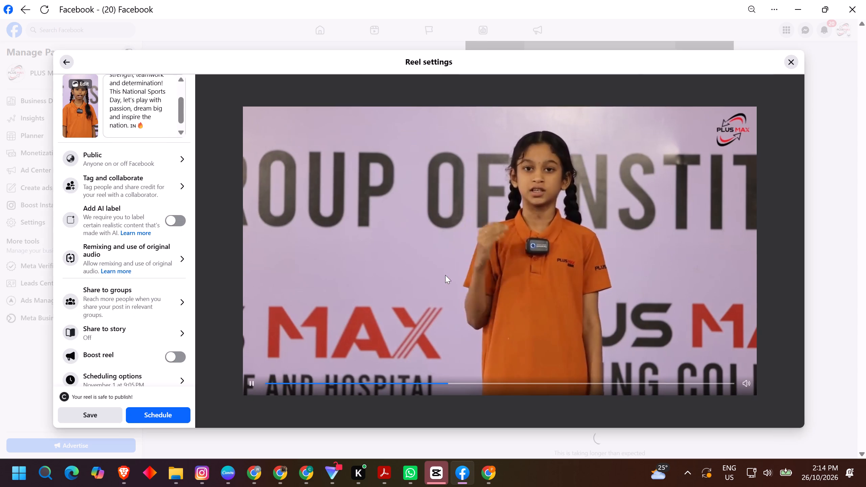
left_click(178, 410)
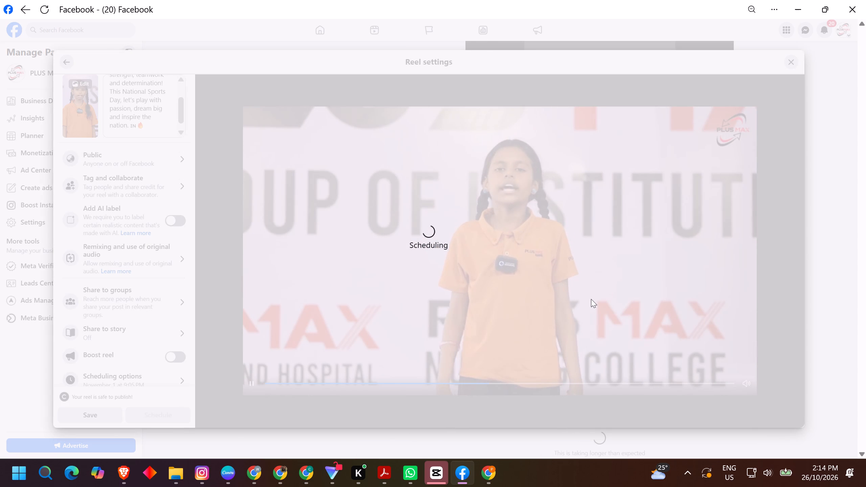
Refresh the PLUS MAX Group of Institutions page and look through its published posts.
right_click(828, 320)
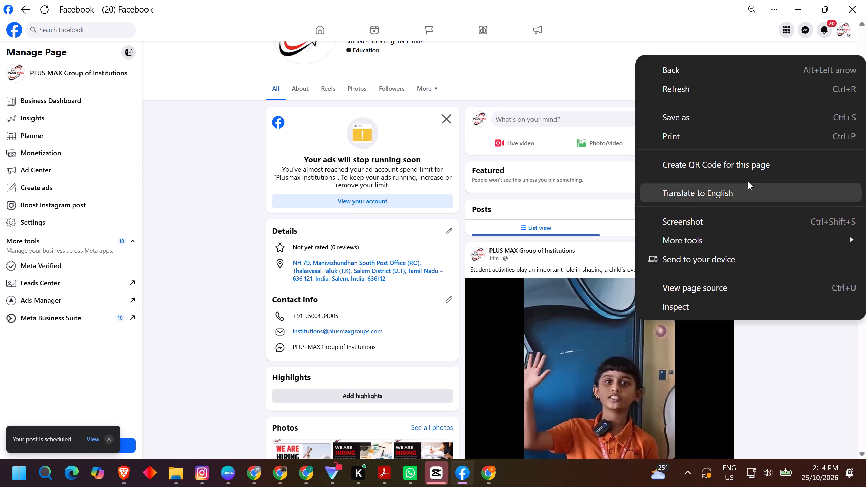
left_click(710, 91)
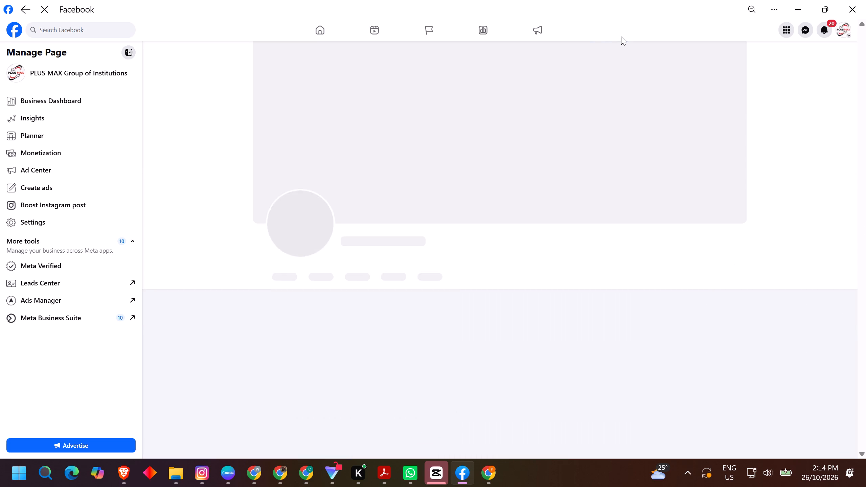
scroll(478, 246, "down", 6)
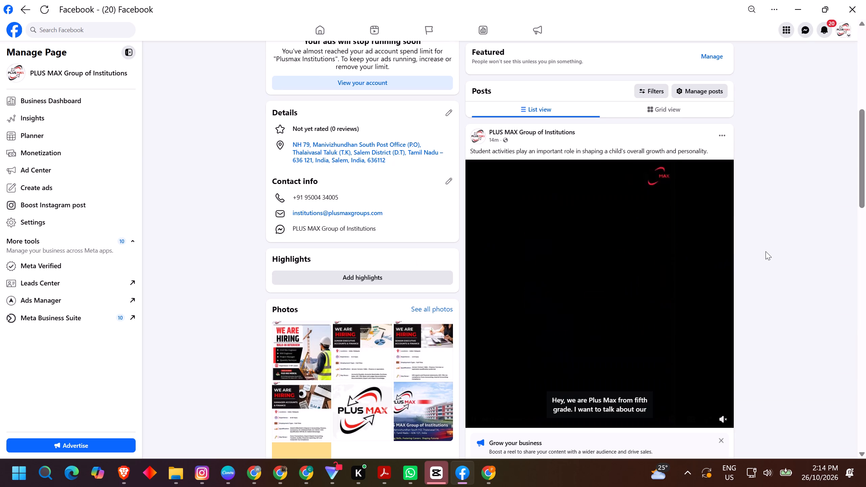
scroll(766, 251, "down", 5)
scroll(772, 304, "down", 16)
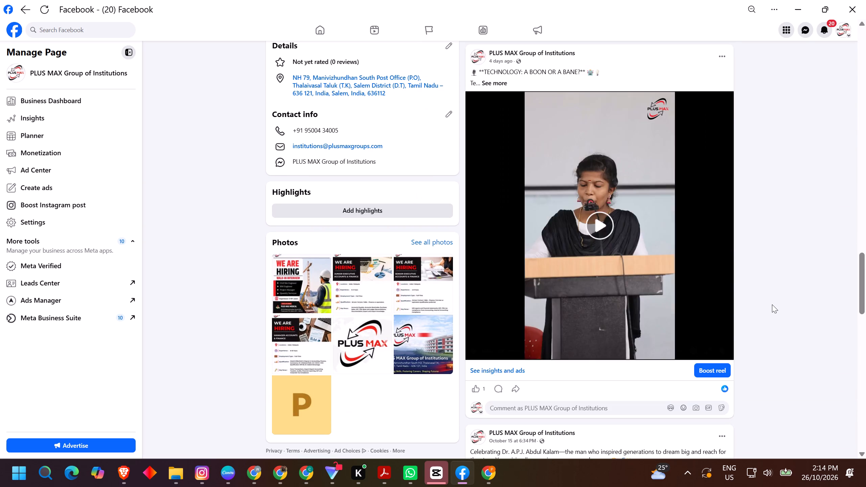
scroll(772, 304, "down", 14)
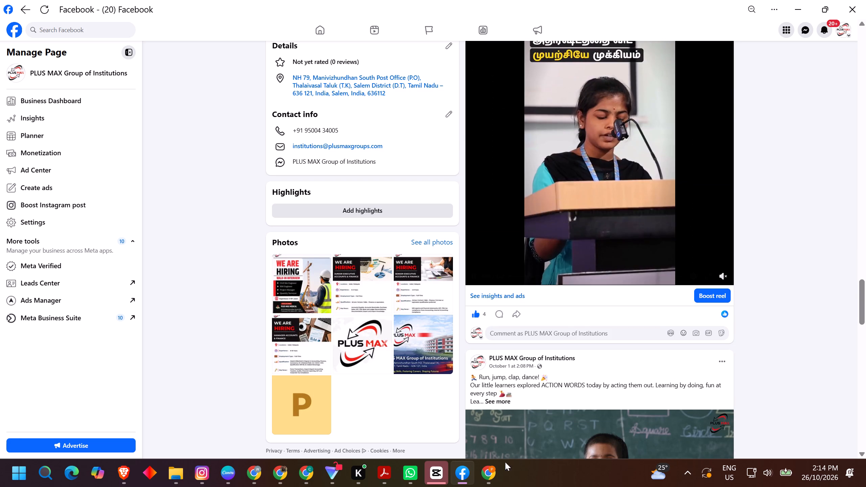
Switch to Instagram, open the Plus Max Parent Meeting 2026 reel from the profile grid, and copy its link.
left_click(197, 470)
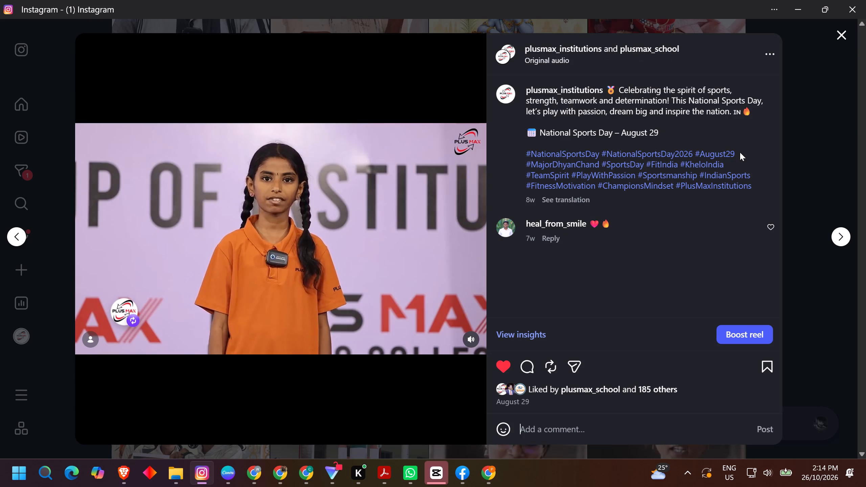
left_click(799, 112)
scroll(543, 307, "up", 3)
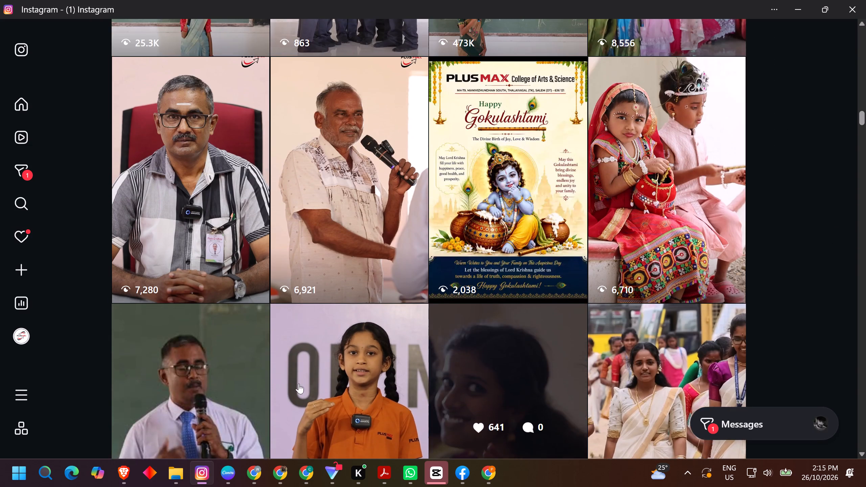
left_click(213, 400)
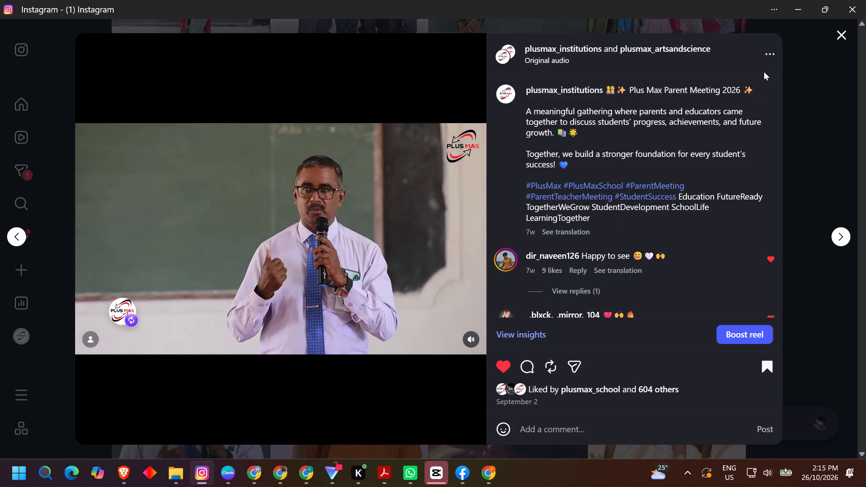
left_click(767, 59)
left_click(451, 287)
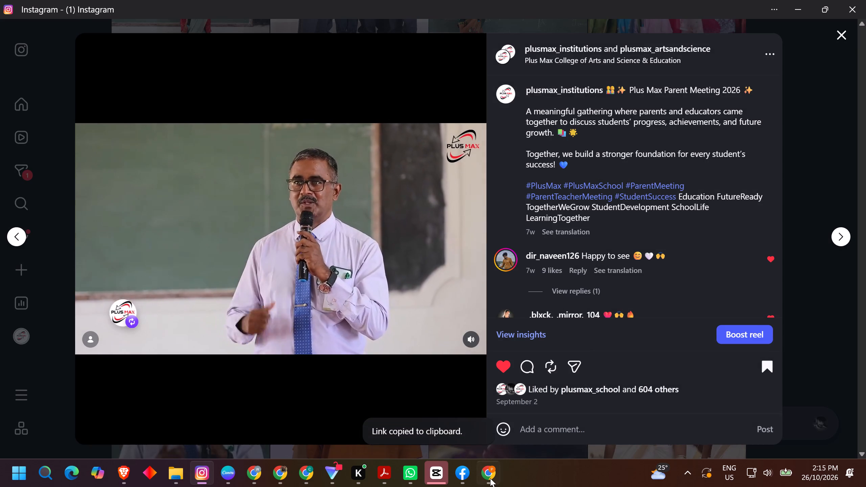
Switch to Chrome, download the Parent Meeting reel through InDown.io using the copied link, and dismiss the ad.
left_click(490, 478)
left_click(246, 0)
scroll(494, 219, "up", 2)
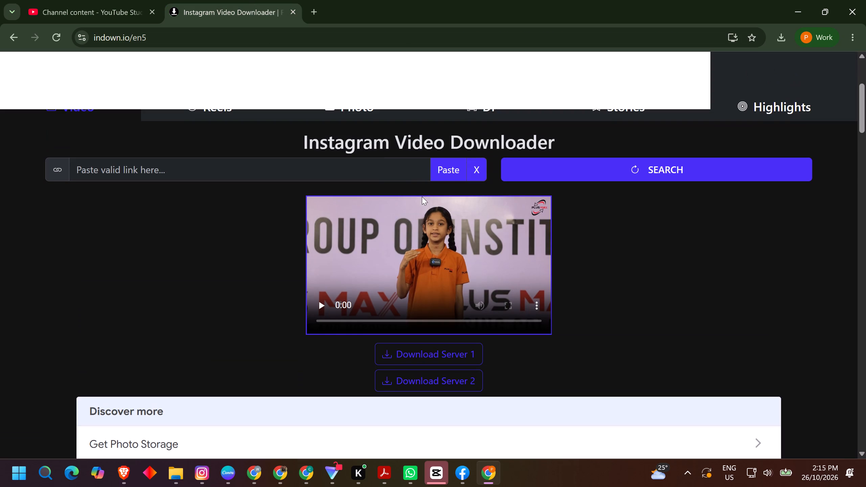
left_click(392, 170)
key("ctrl+v")
left_click(565, 176)
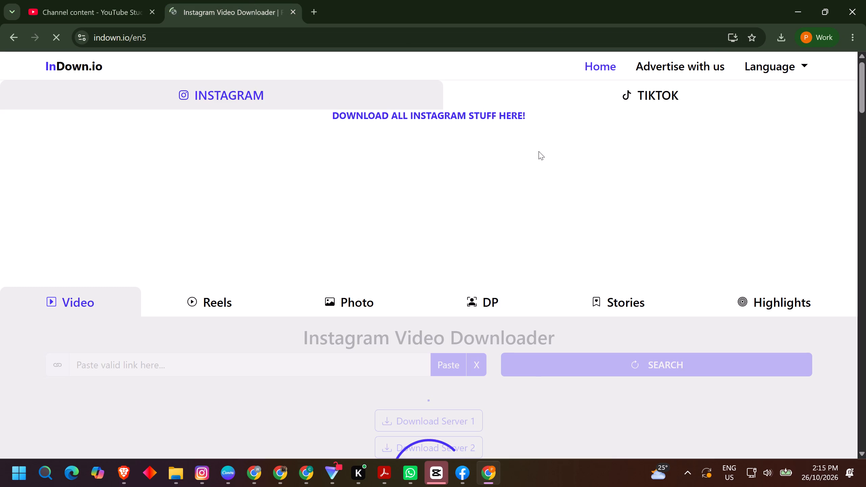
scroll(585, 340, "down", 3)
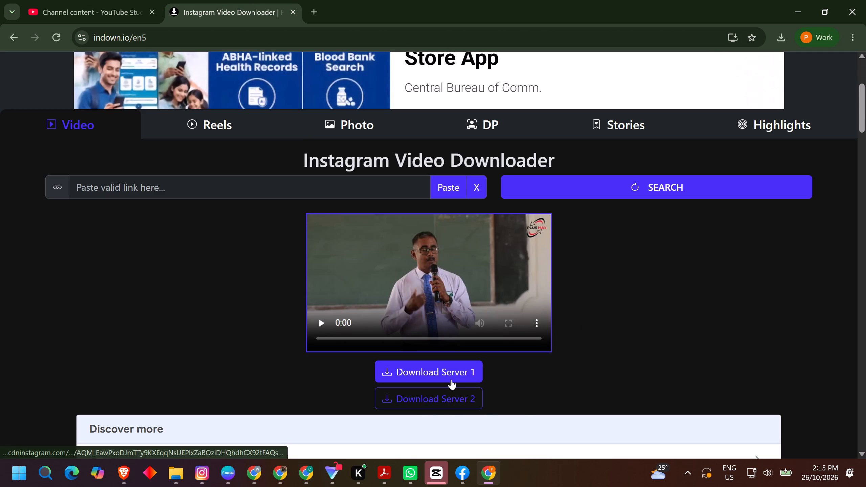
left_click(451, 378)
left_click(579, 207)
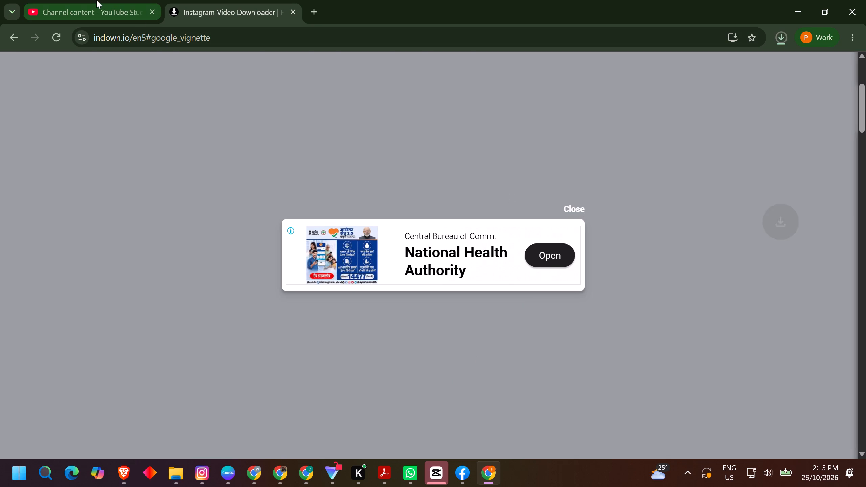
Start a new video upload in YouTube Studio.
left_click(96, 0)
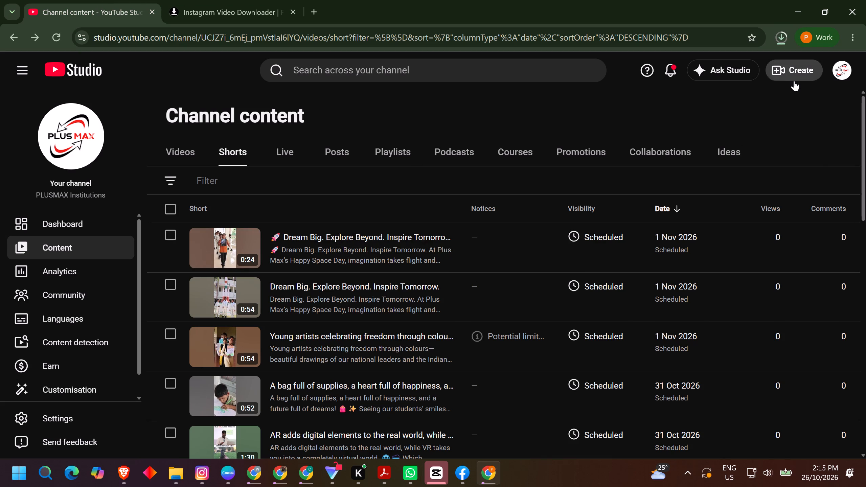
left_click(794, 79)
left_click(783, 102)
Switch to Instagram, copy the reel's caption from "Plus Max Parent Meeting 2026" through the hashtags, and close the reel.
left_click(202, 485)
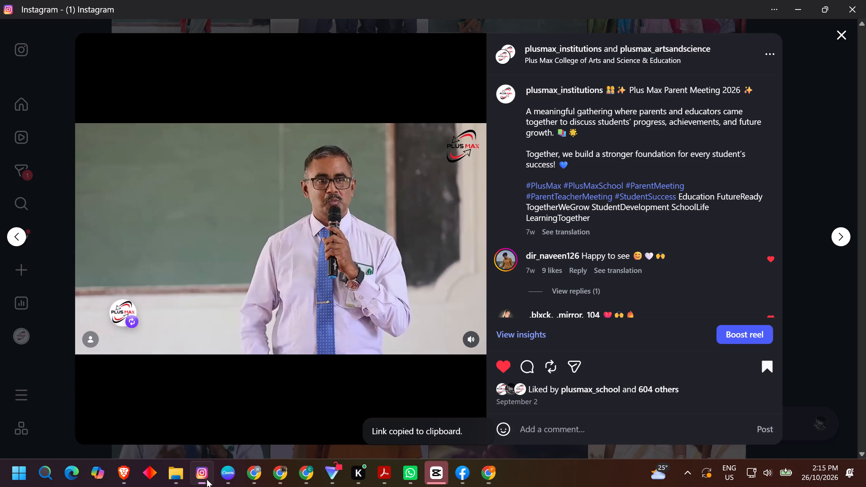
left_click_drag(627, 87, 659, 216)
key("ctrl+c")
left_click(842, 31)
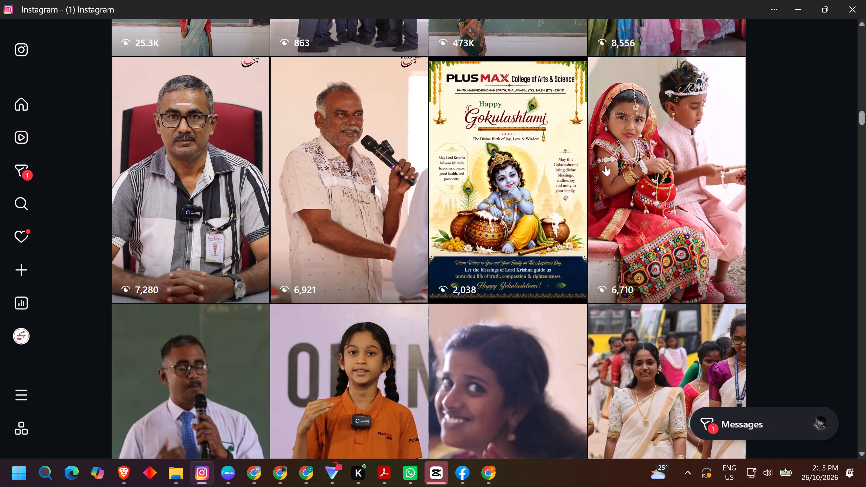
Return to YouTube Studio in Chrome and upload the most recently downloaded video file.
left_click(492, 483)
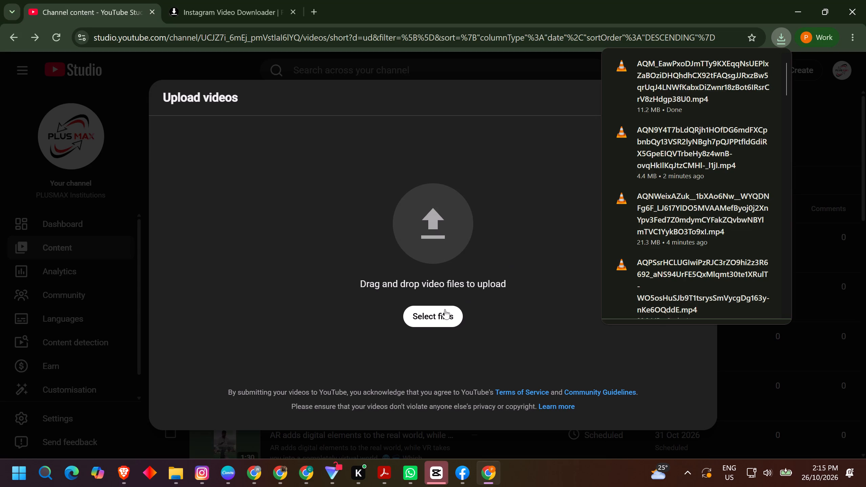
left_click(418, 337)
left_click(778, 36)
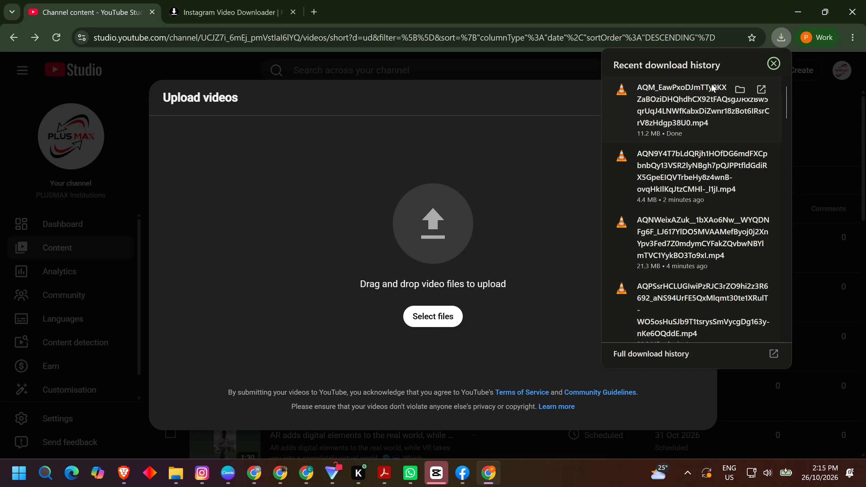
left_click_drag(677, 102, 425, 280)
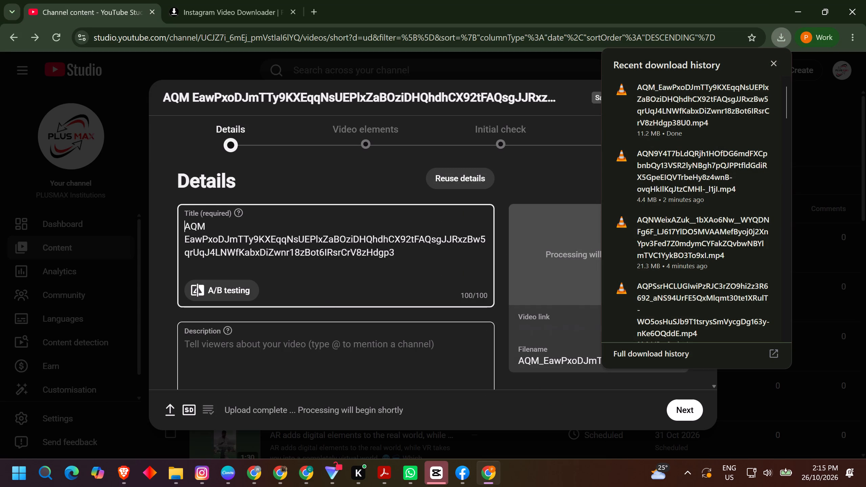
Paste the copied caption as the video's description and use its first line, "Plus Max Parent Meeting 2026 ✨", as the title.
left_click(294, 351)
key("ctrl+v")
triple_click(310, 346)
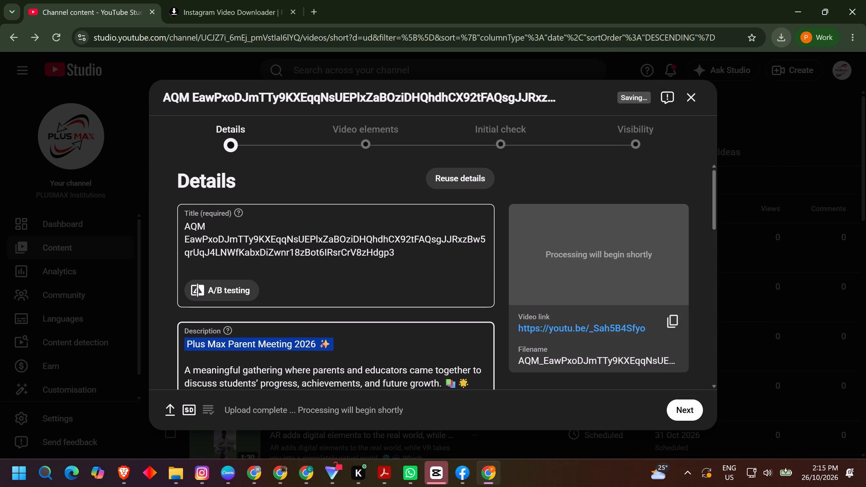
key("ctrl+c")
triple_click(359, 246)
key("ctrl+v")
Mark the Parent Meeting video as not Made for Kids and advance to the Visibility stage.
left_click(683, 412)
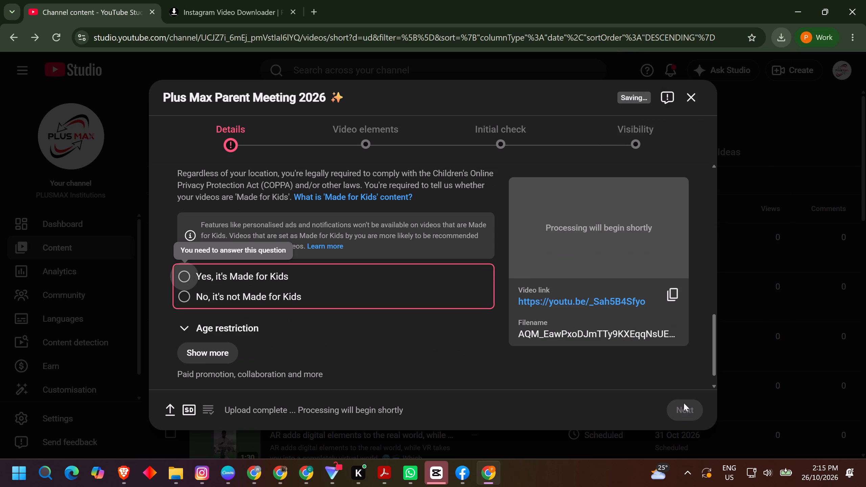
left_click(278, 292)
double_click(687, 403)
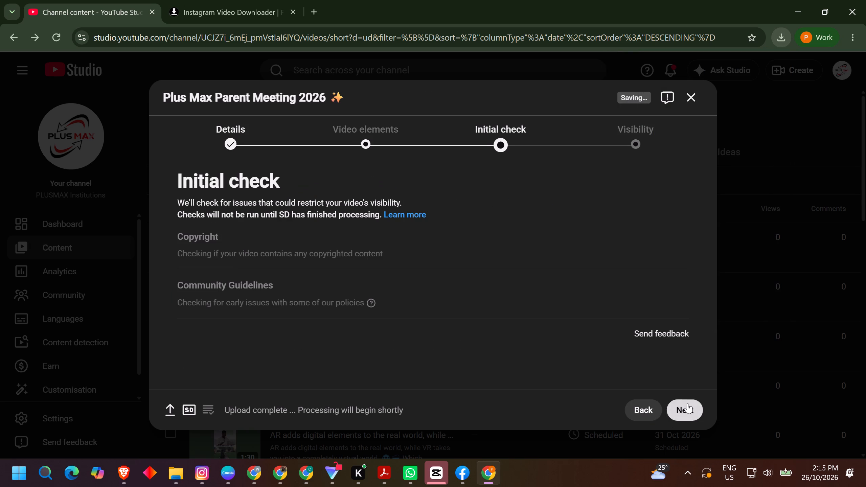
left_click(687, 403)
Schedule the Parent Meeting video on YouTube for 2 Dec 2026 at 06:00.
scroll(316, 306, "down", 5)
left_click(324, 227)
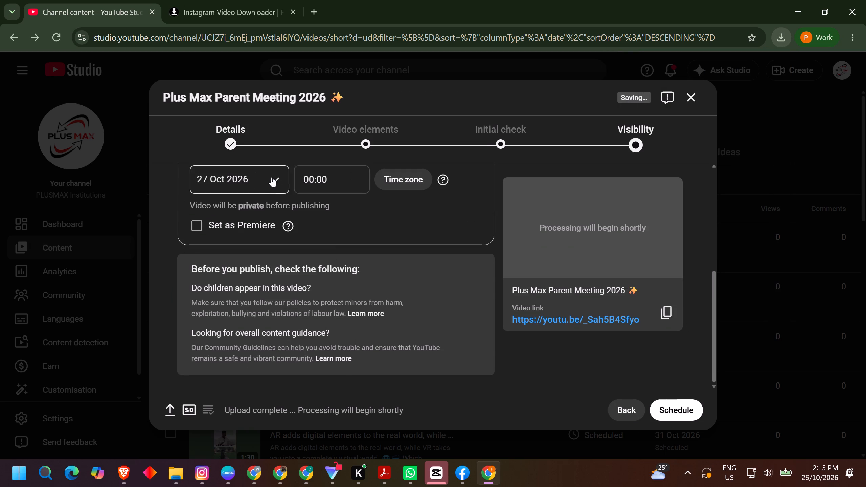
left_click(272, 177)
left_click(329, 330)
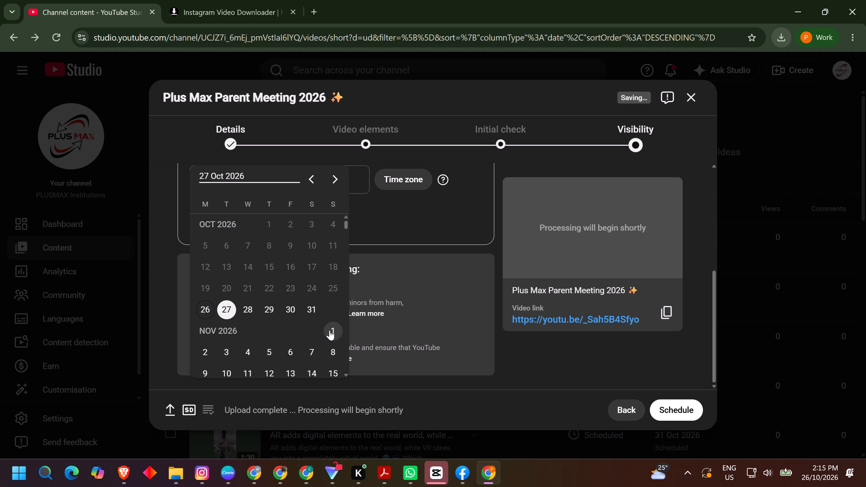
left_click(276, 176)
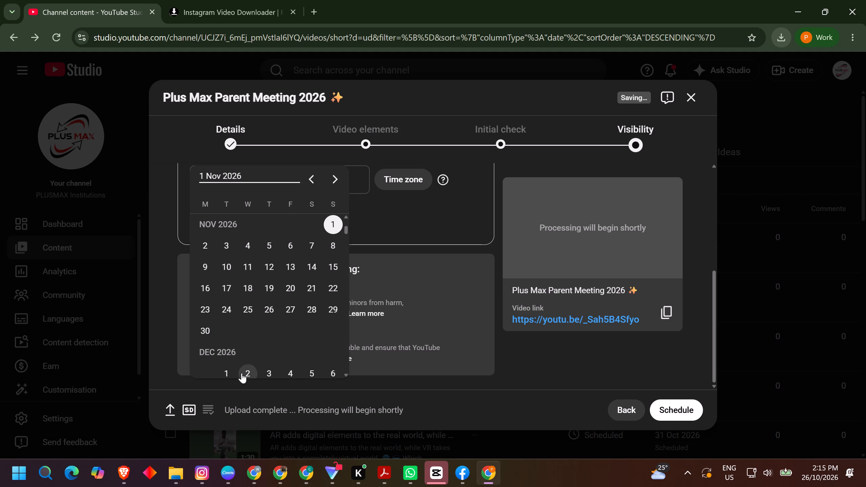
left_click(247, 372)
left_click(349, 177)
scroll(345, 337, "down", 1)
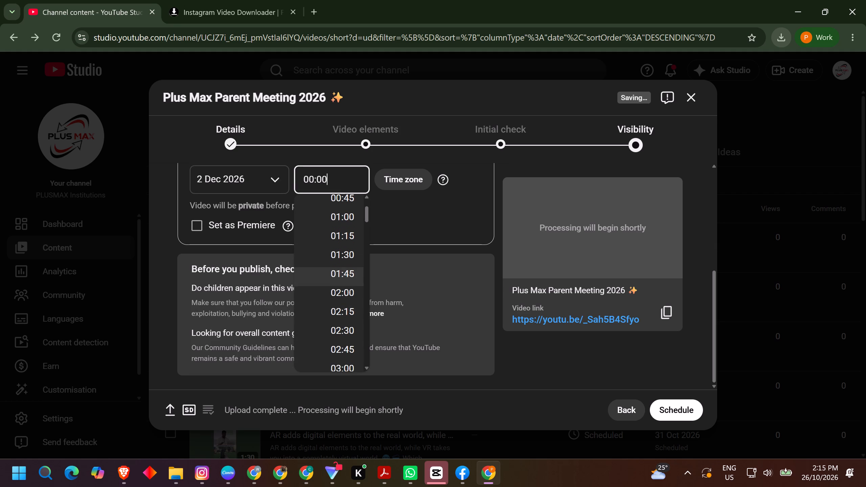
scroll(348, 331, "down", 5)
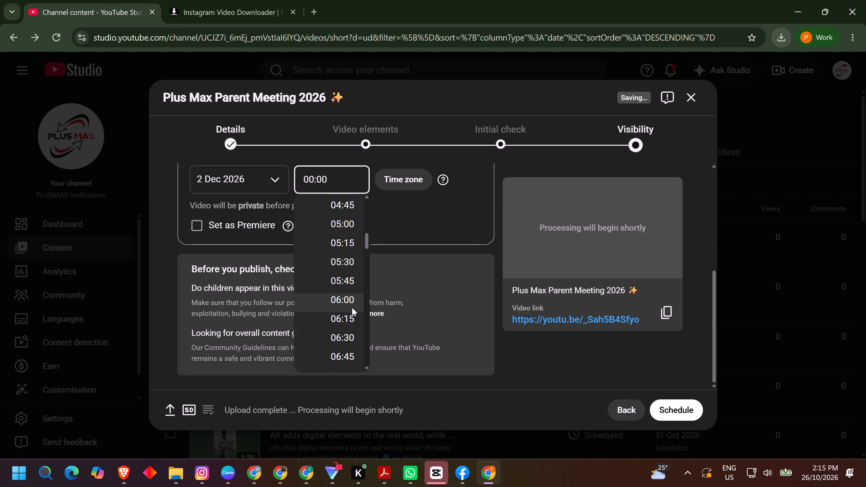
left_click(349, 306)
left_click(670, 407)
Switch to the Facebook page, create a reel from the latest downloaded video, and paste "Plus Max Parent Meeting 2026 ✨" as its description.
left_click(459, 473)
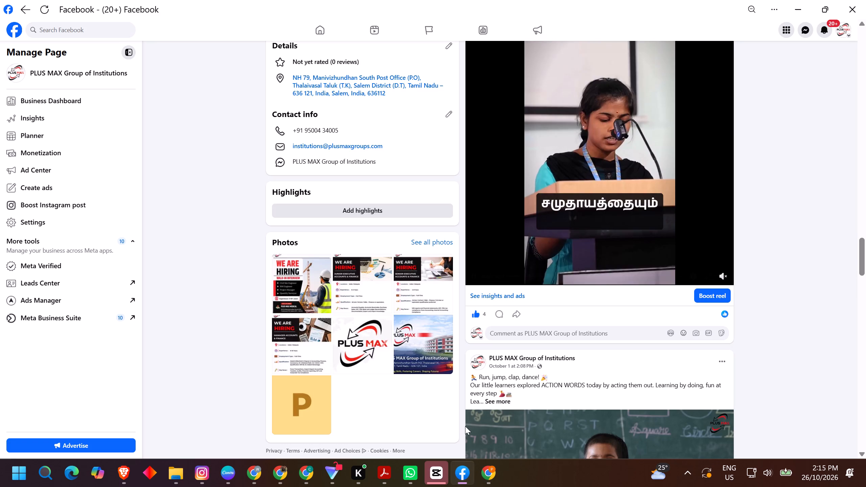
scroll(607, 222, "up", 20)
scroll(607, 222, "up", 16)
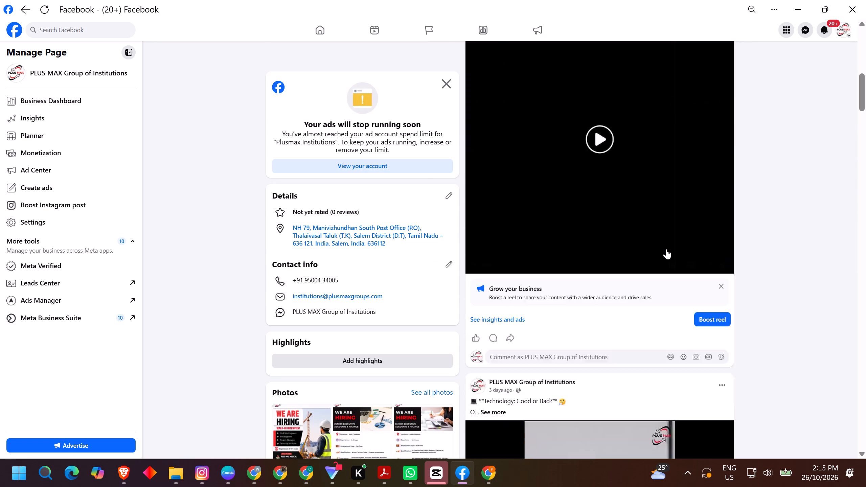
scroll(666, 249, "up", 6)
left_click(675, 377)
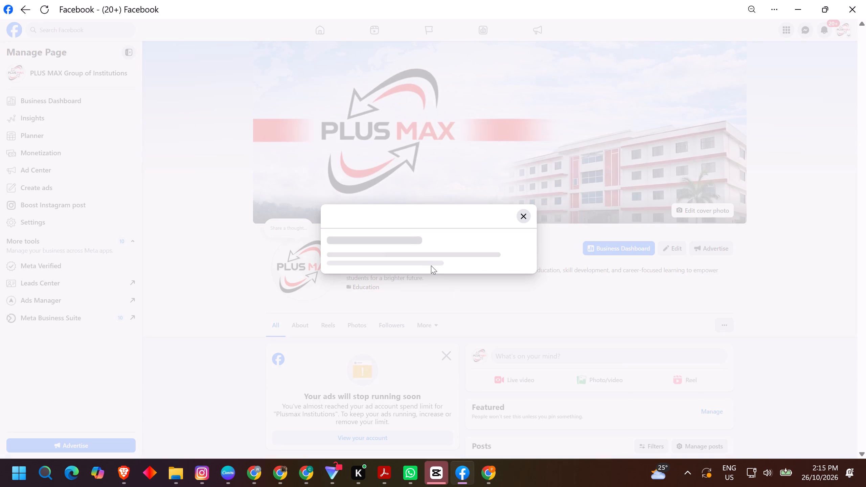
left_click(160, 122)
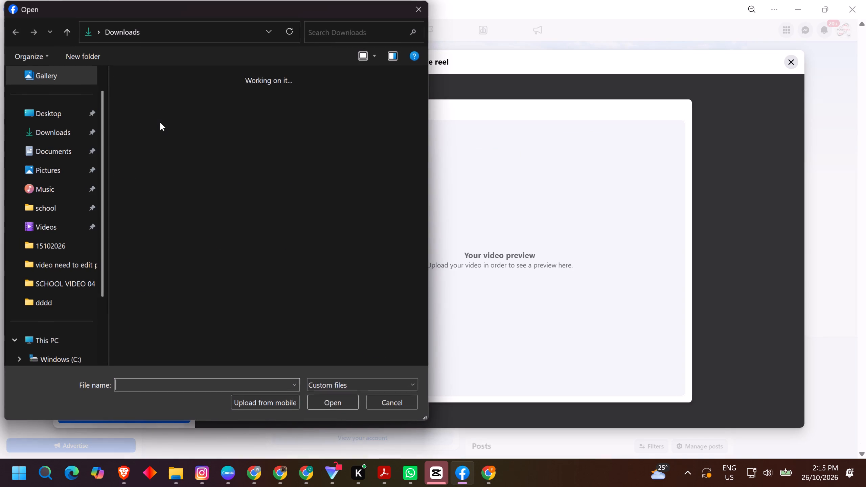
left_click(160, 122)
key("Return")
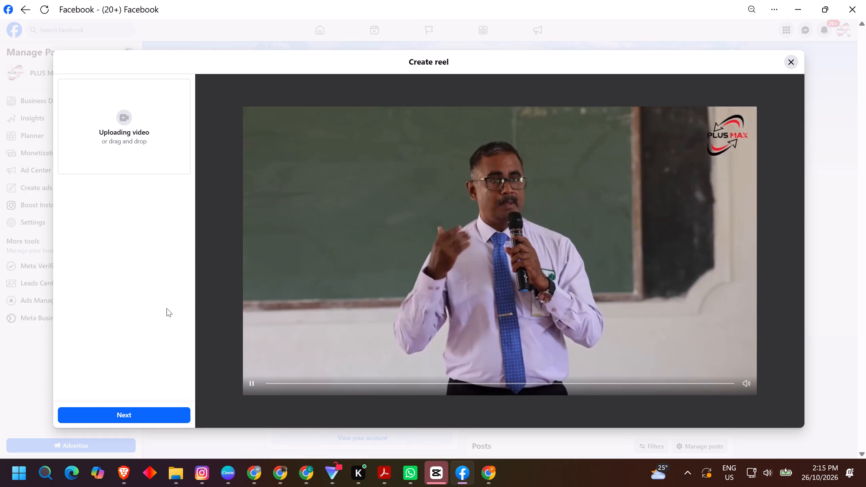
left_click(134, 410)
left_click(134, 410)
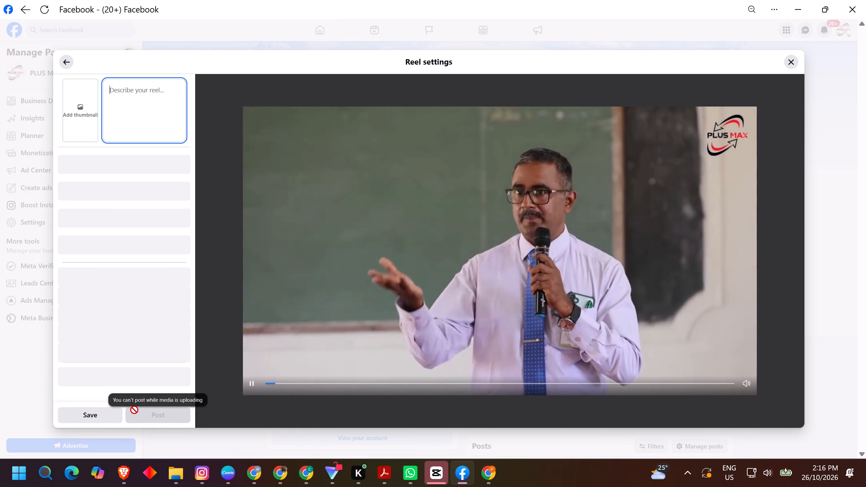
key("ctrl+v")
Schedule the Facebook reel for Nov 2, 2026 at 6:00 AM.
left_click(116, 378)
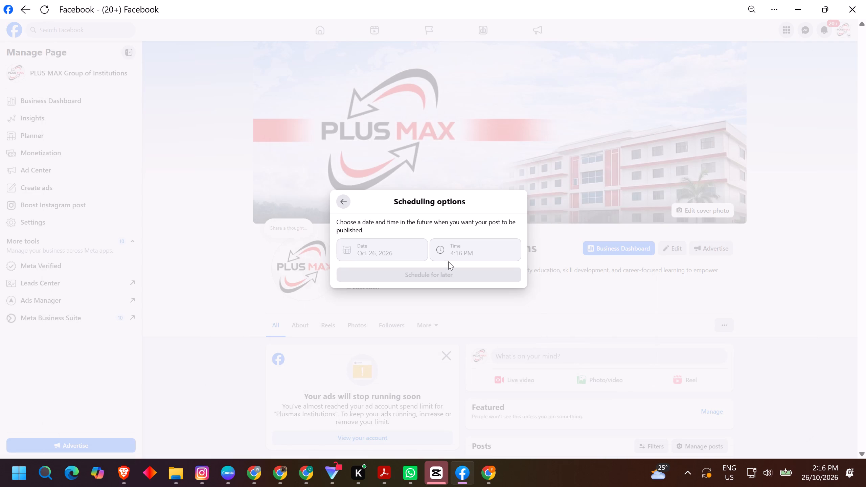
left_click(417, 255)
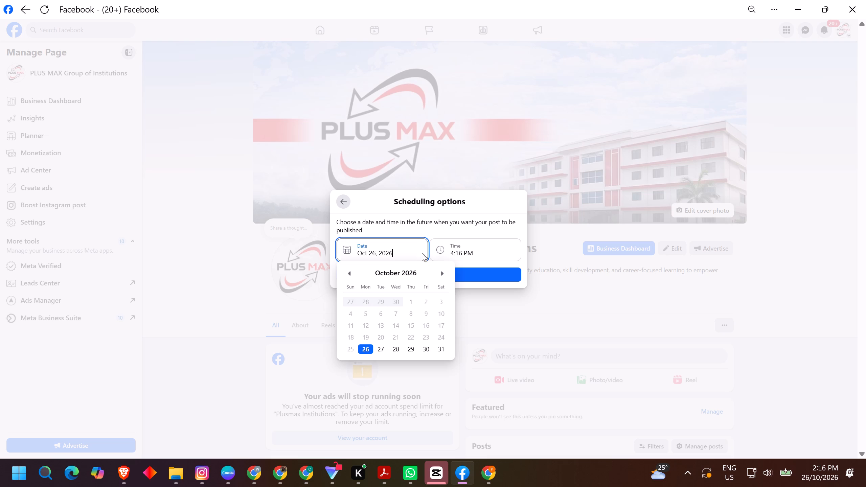
left_click(447, 276)
left_click(365, 302)
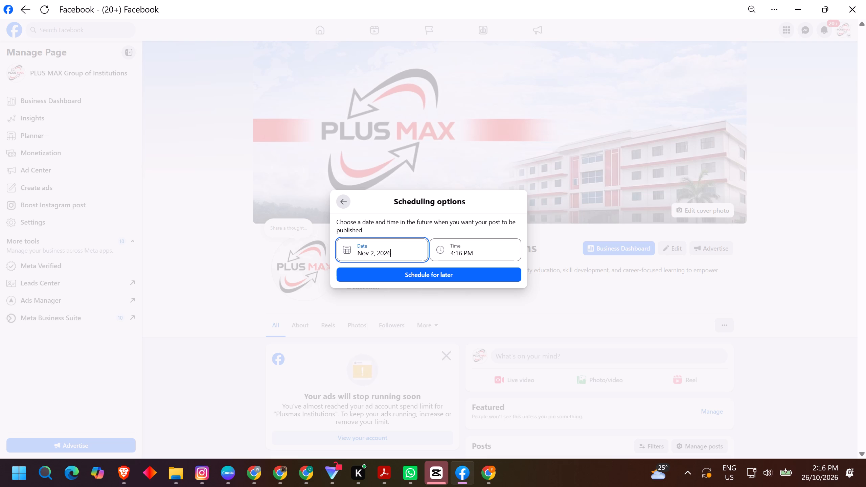
left_click(462, 254)
left_click_drag(477, 255, 403, 252)
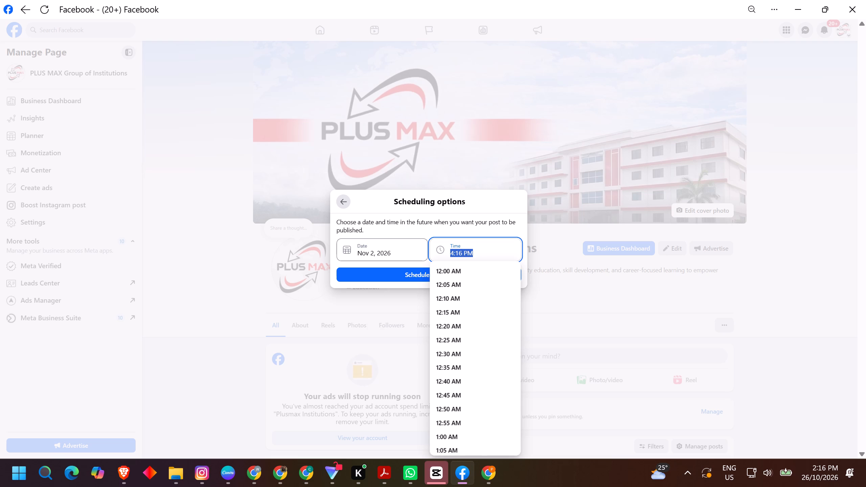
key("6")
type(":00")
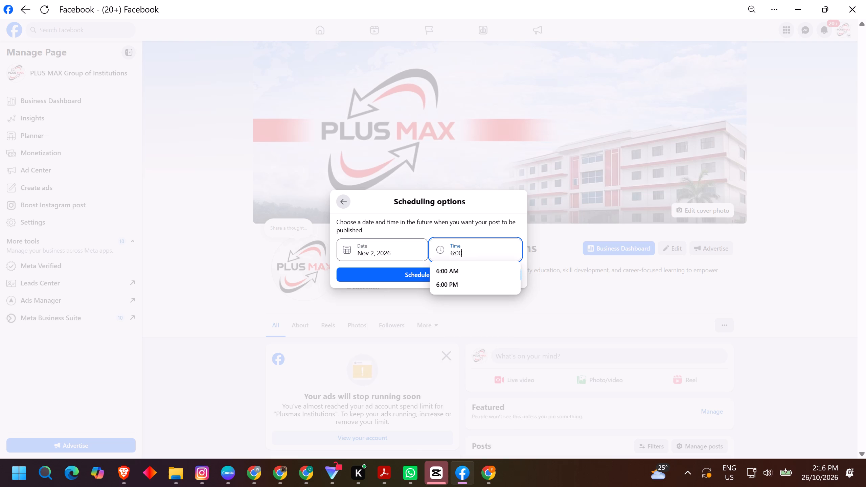
left_click(443, 269)
left_click(439, 272)
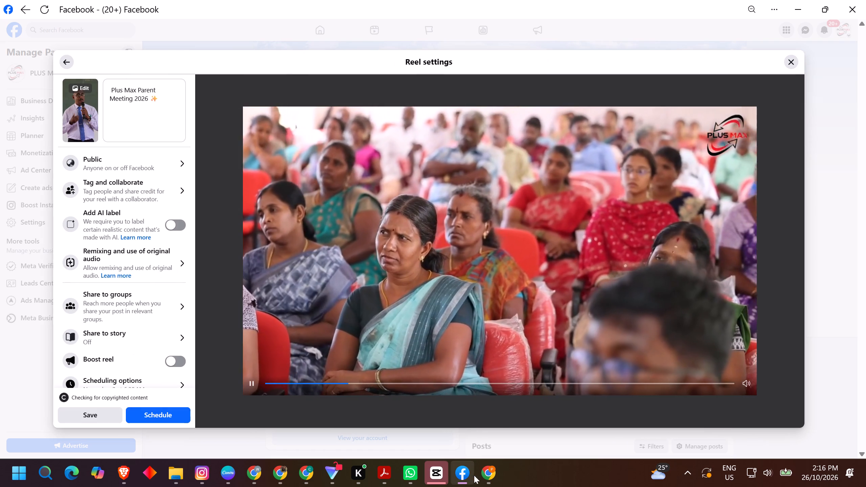
left_click(189, 409)
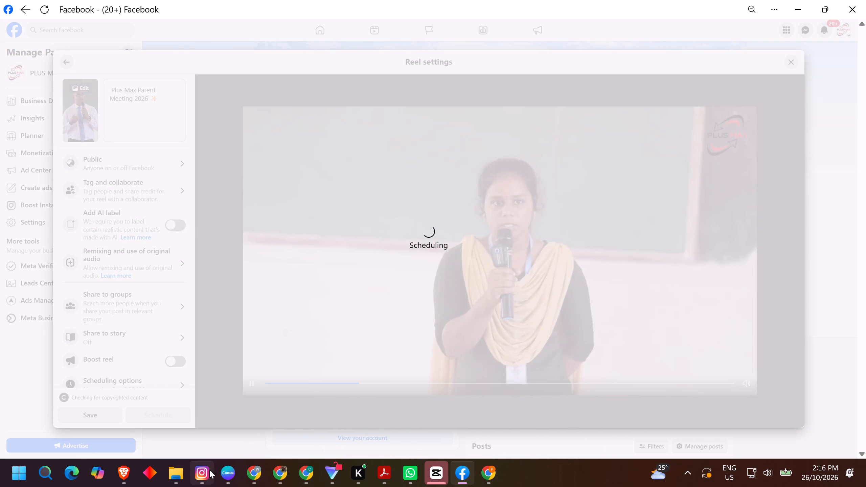
Switch to Instagram, open the Krishna Janmashtami reel of the two costumed children, and copy its link.
left_click(213, 470)
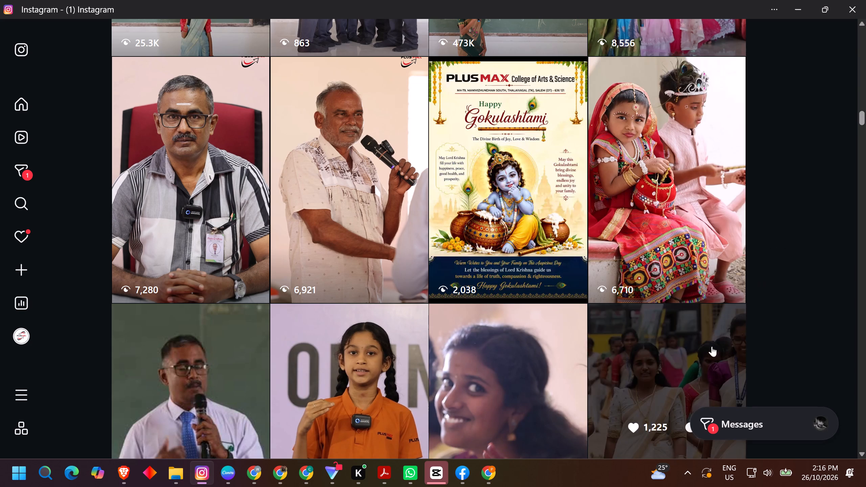
scroll(805, 314, "up", 2)
left_click(718, 297)
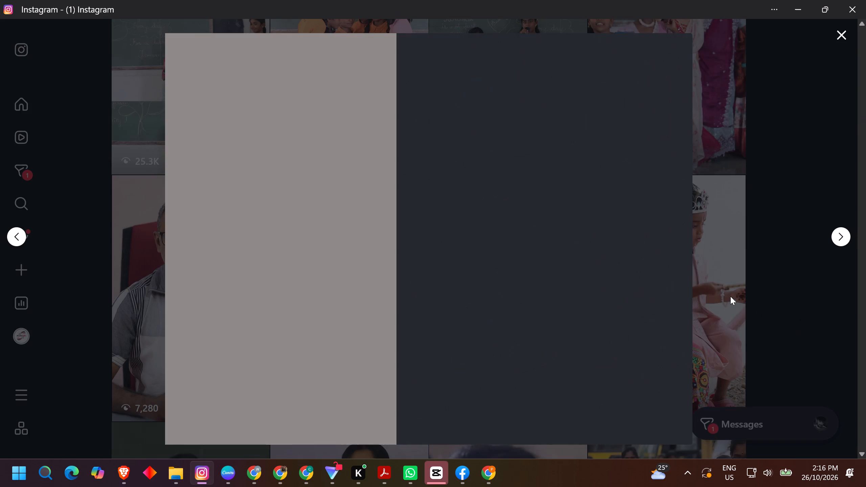
left_click(675, 53)
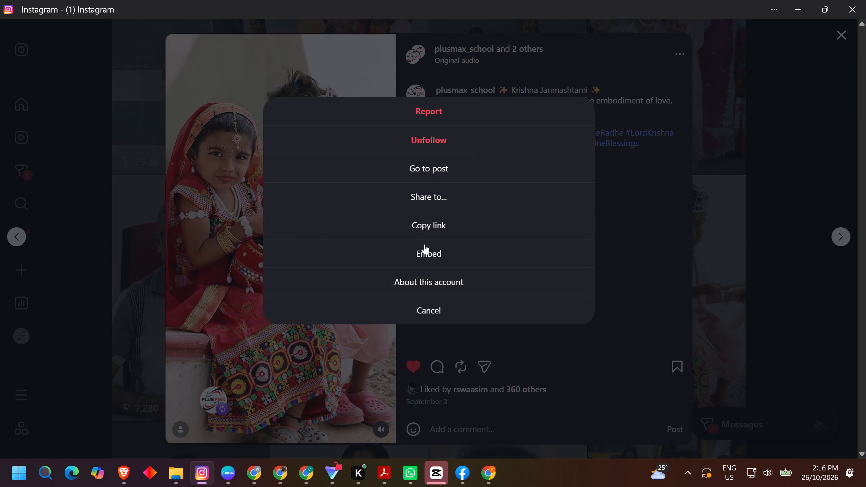
left_click(442, 233)
Switch to the Instagram Video Downloader in Chrome and search with the copied reel link.
left_click(498, 470)
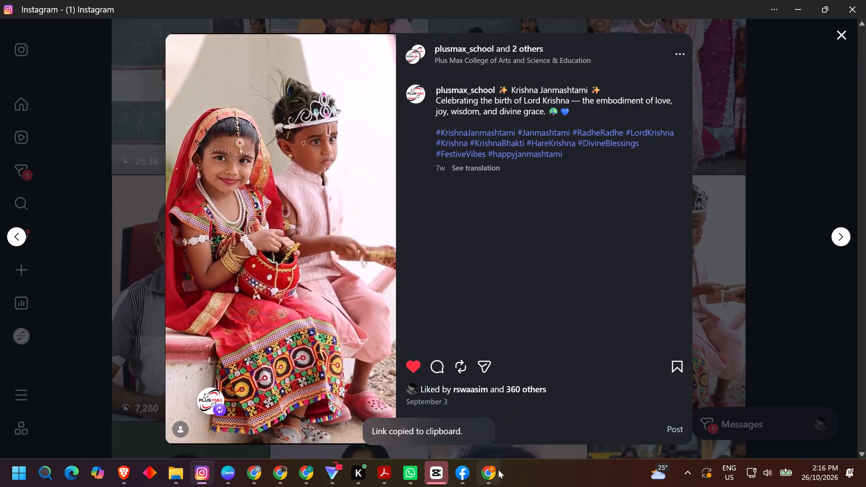
left_click(211, 0)
left_click(403, 183)
key("ctrl+v")
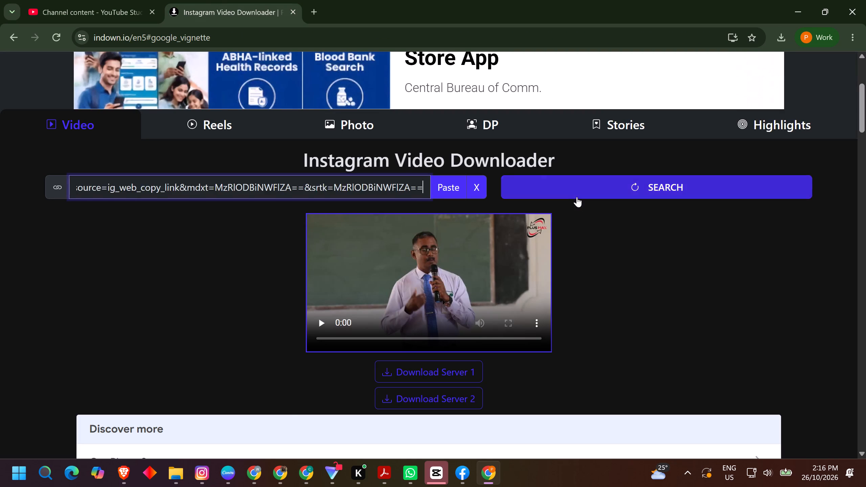
left_click(577, 197)
Dismiss YouTube Studio's remaining dialogs for the scheduled Parent Meeting video, checking the Facebook page in between.
left_click(131, 0)
left_click(527, 314)
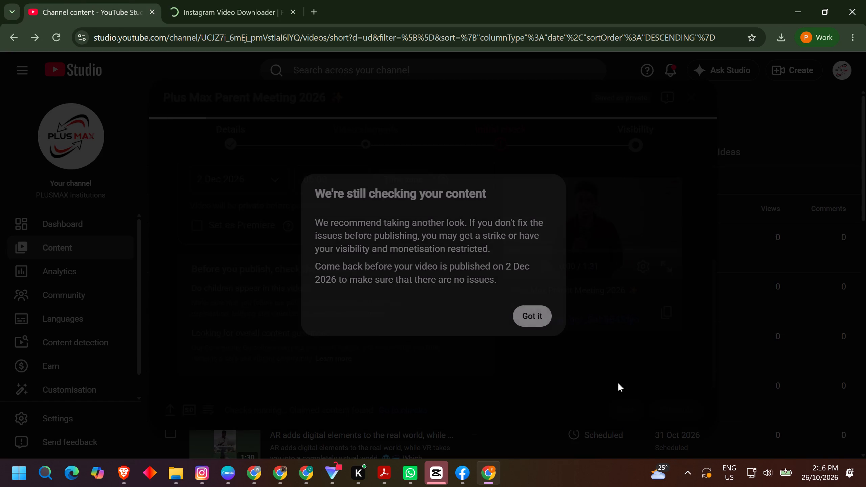
left_click(462, 479)
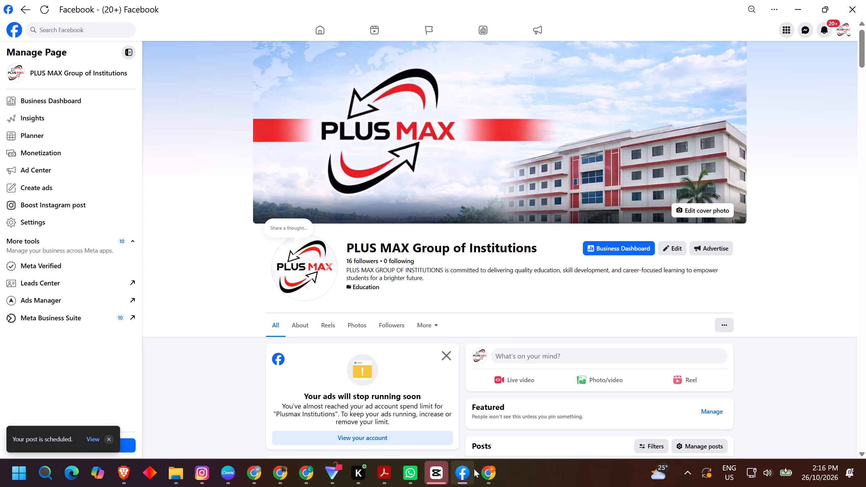
left_click(476, 469)
left_click(553, 175)
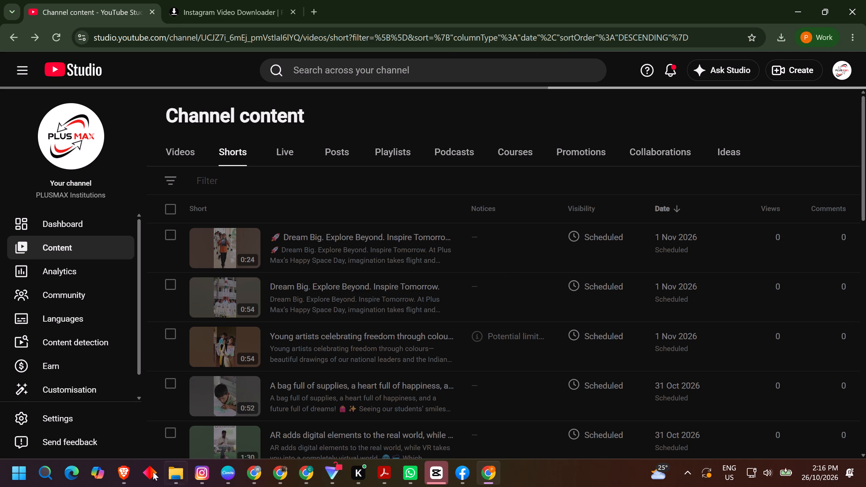
Download the Krishna Janmashtami video from Server 1 of the Instagram downloader and return to YouTube Studio.
left_click(278, 2)
scroll(625, 364, "down", 5)
scroll(622, 363, "up", 1)
scroll(622, 363, "down", 4)
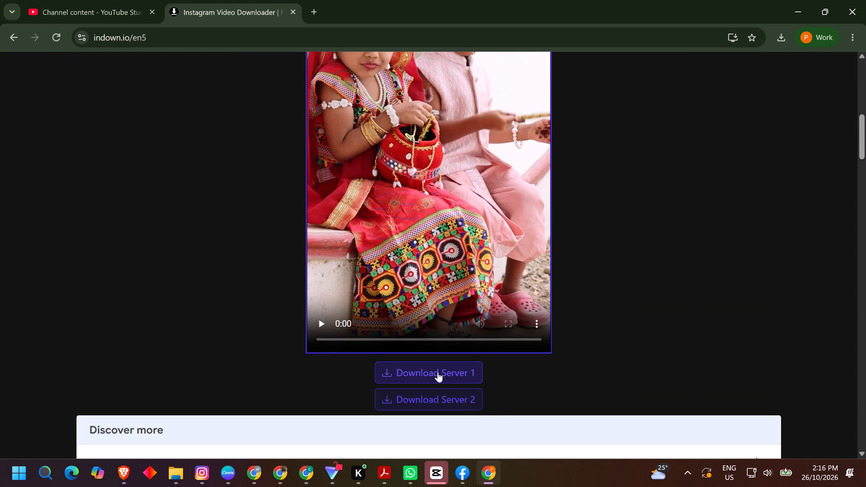
left_click(438, 372)
left_click(92, 7)
Switch to Instagram, copy the reel's caption from "Krishna Janmashtami" through "#happyjanmashtami", and close the reel.
left_click(206, 481)
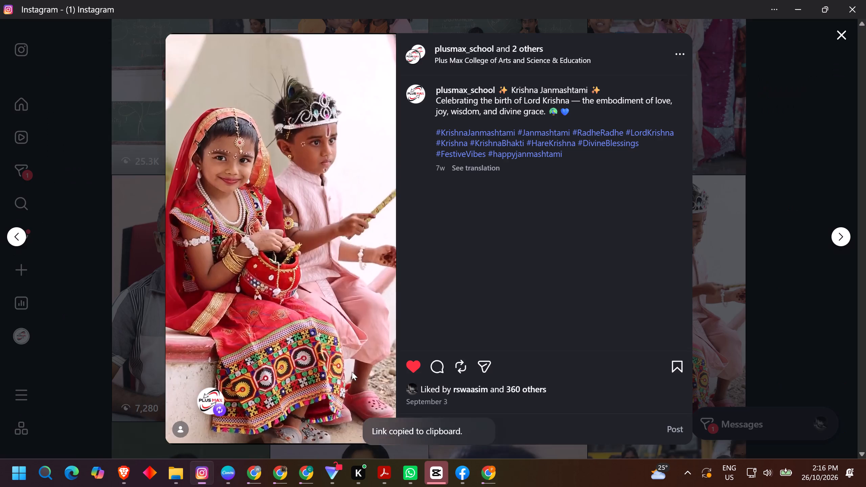
left_click_drag(511, 89, 599, 154)
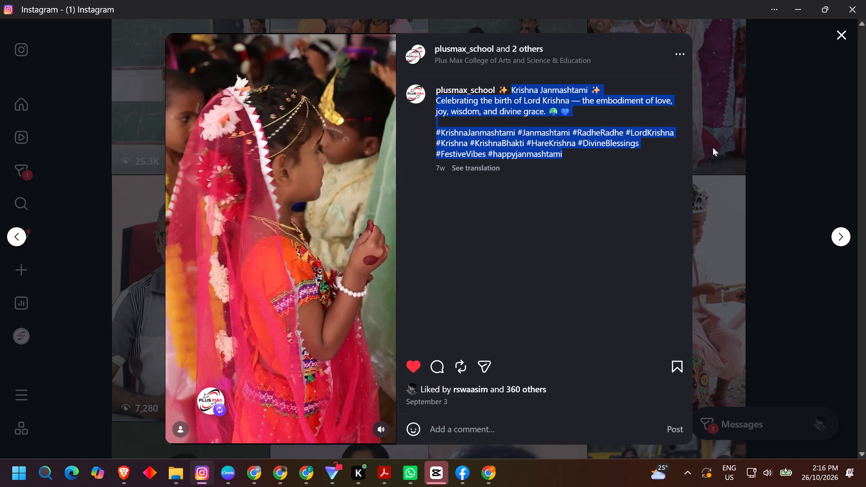
key("ctrl+c")
left_click(839, 37)
scroll(547, 248, "up", 18)
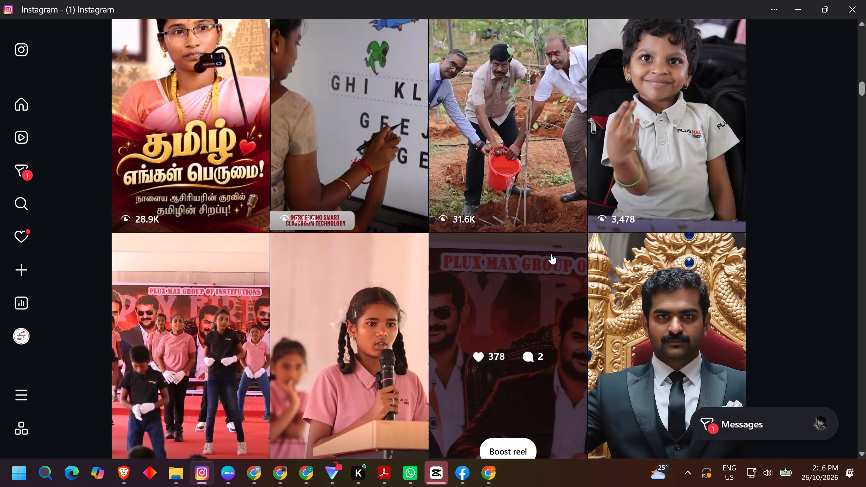
scroll(551, 254, "up", 20)
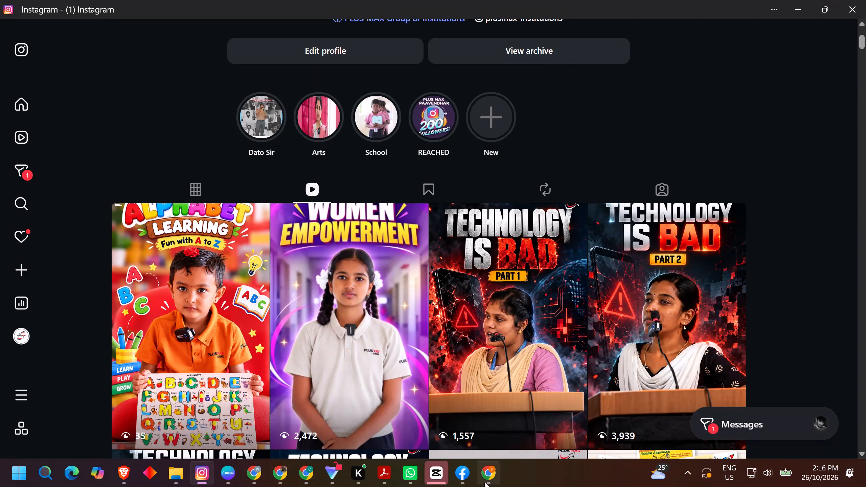
Return to YouTube Studio in Chrome and upload the most recently downloaded video file.
left_click(490, 480)
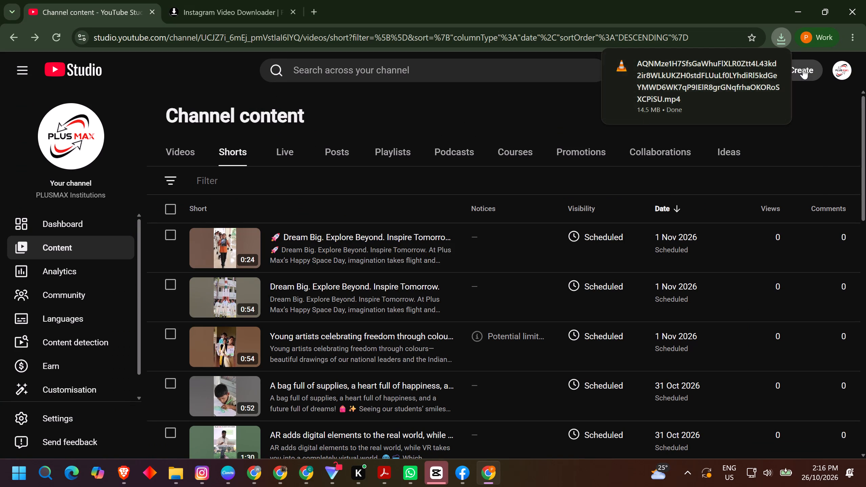
left_click(803, 69)
left_click(779, 75)
left_click(779, 75)
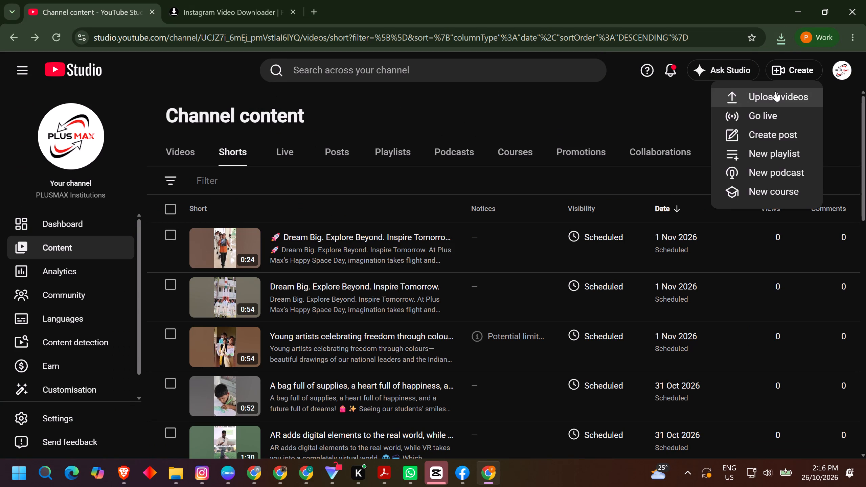
left_click(775, 94)
left_click(783, 39)
left_click_drag(694, 106, 412, 247)
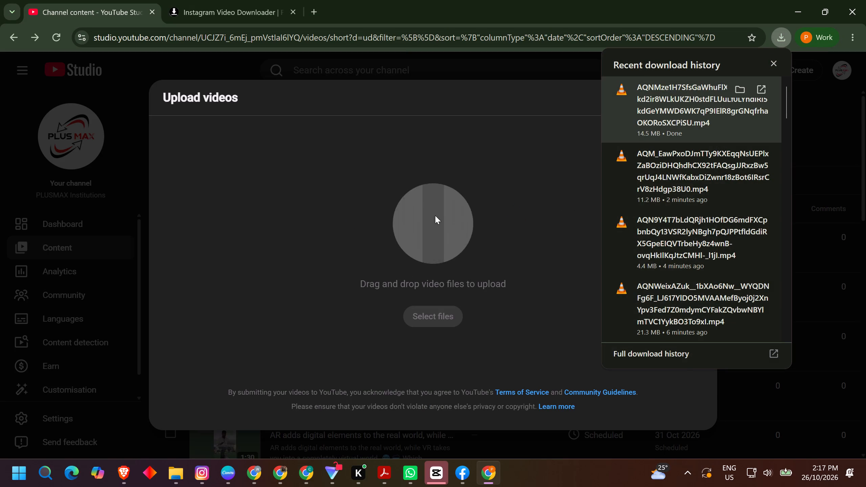
Paste the copied Krishna Janmashtami caption as the video description and reuse its first line, "Krishna Janmashtami ✨", as the title.
left_click(278, 319)
key("ctrl+v")
double_click(278, 302)
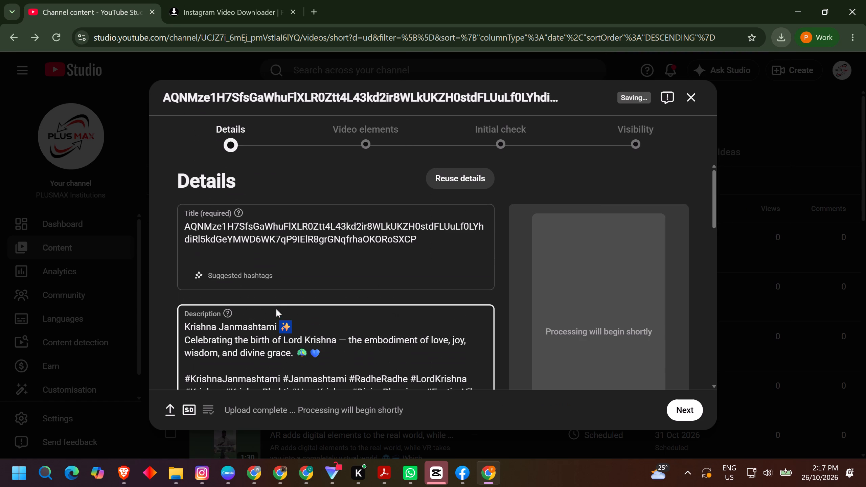
triple_click(272, 327)
key("ctrl+c")
triple_click(362, 221)
key("ctrl+v")
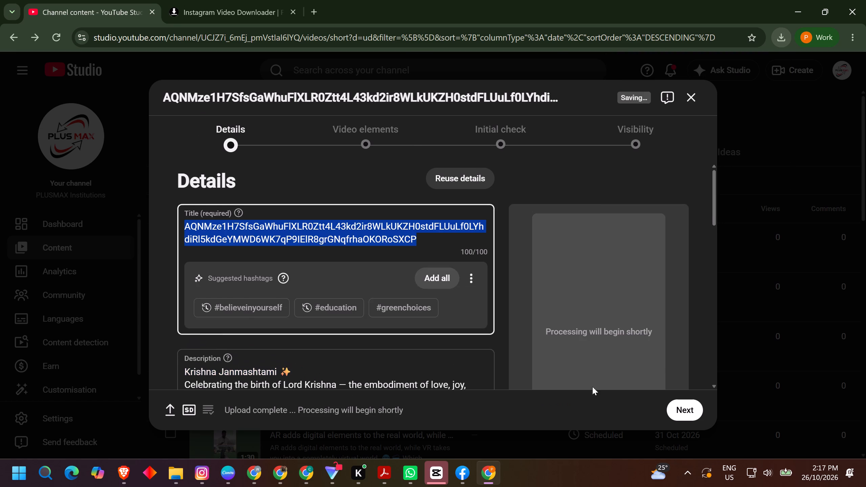
Mark the video as not Made for Kids and advance through the upload stages to Visibility.
double_click(692, 417)
left_click(286, 303)
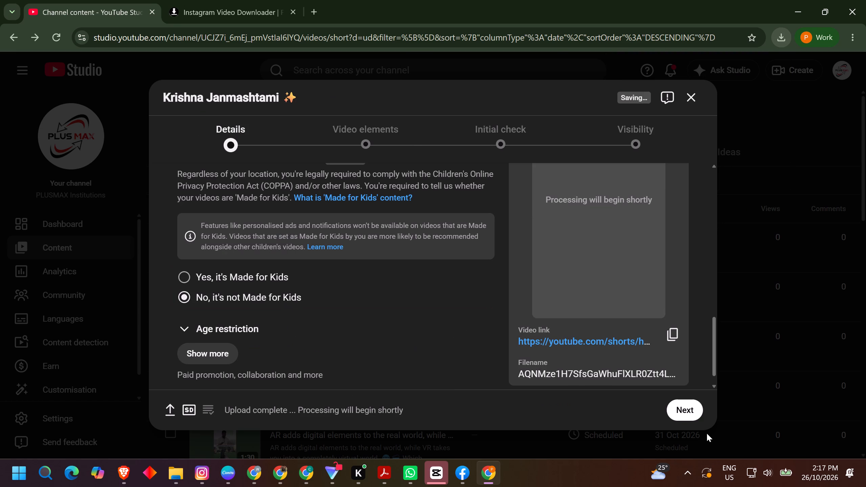
triple_click(691, 413)
Schedule the Krishna Janmashtami video to go public on 2 Nov 2026 at 09:00.
scroll(262, 342, "down", 2)
left_click(286, 264)
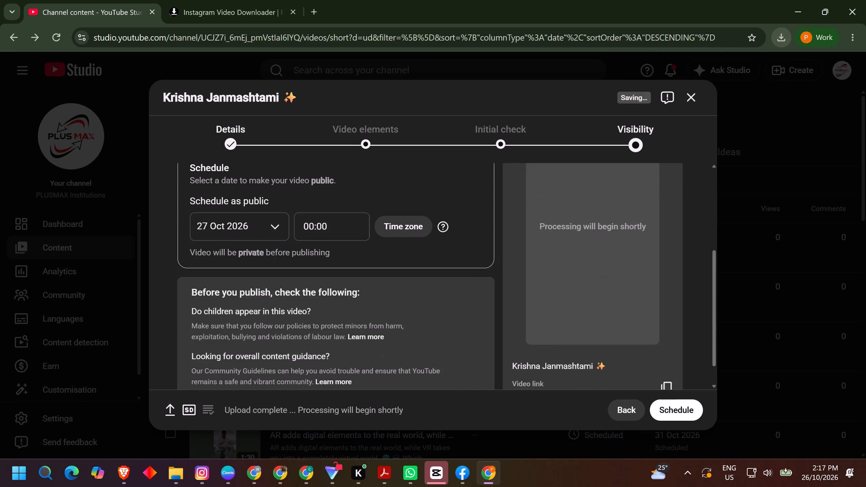
scroll(338, 312, "down", 3)
scroll(331, 300, "up", 3)
left_click(272, 364)
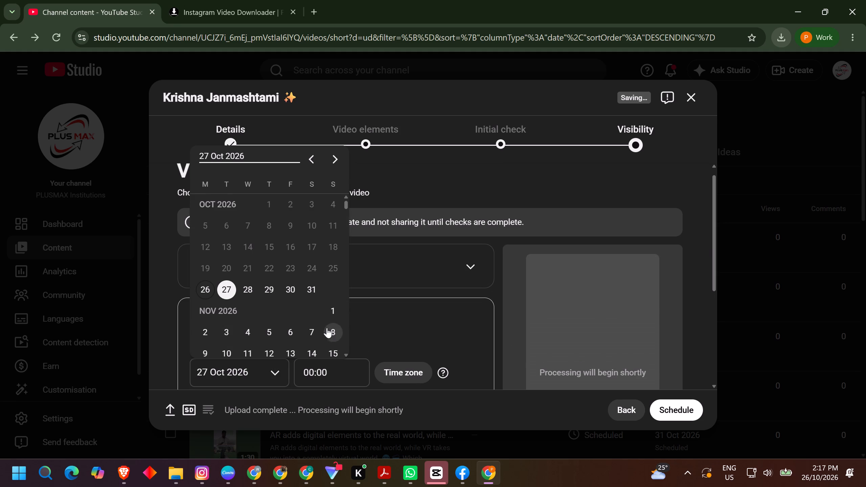
left_click(209, 333)
left_click(361, 384)
triple_click(355, 372)
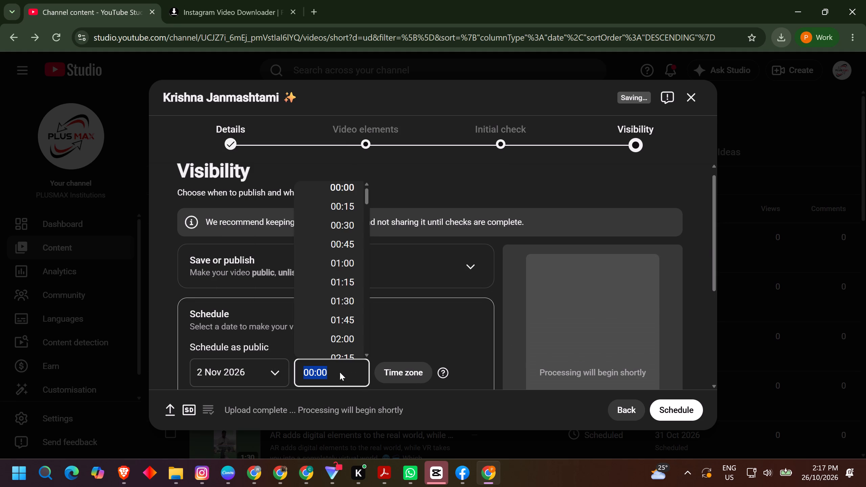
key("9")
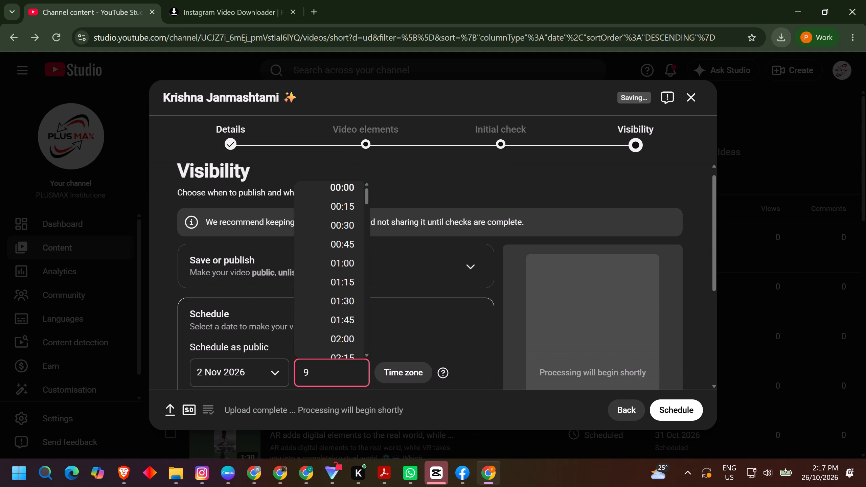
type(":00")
scroll(336, 326, "down", 6)
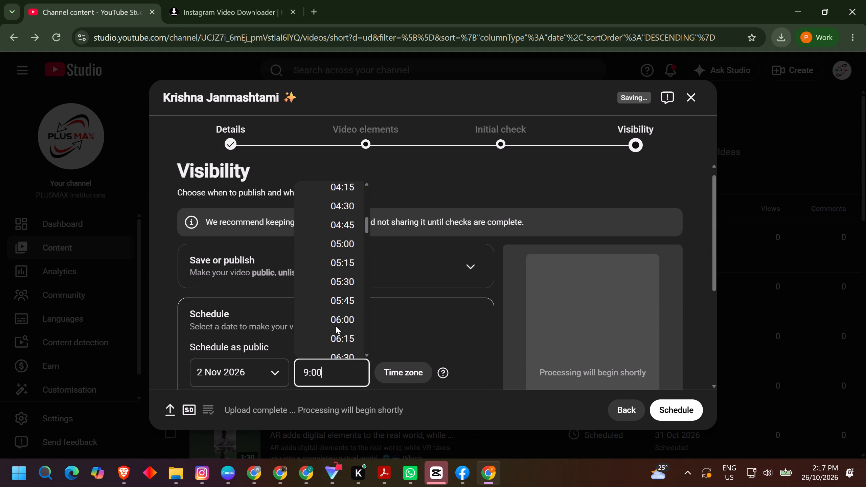
scroll(346, 327, "down", 3)
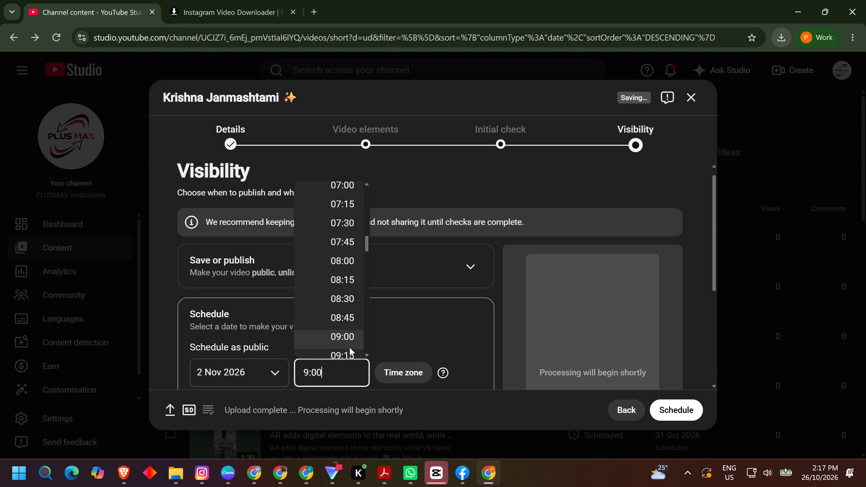
left_click(349, 347)
left_click(688, 407)
Switch to the PLUS MAX Facebook page, start a new reel and upload the Krishna Janmashtami video from Downloads.
left_click(456, 472)
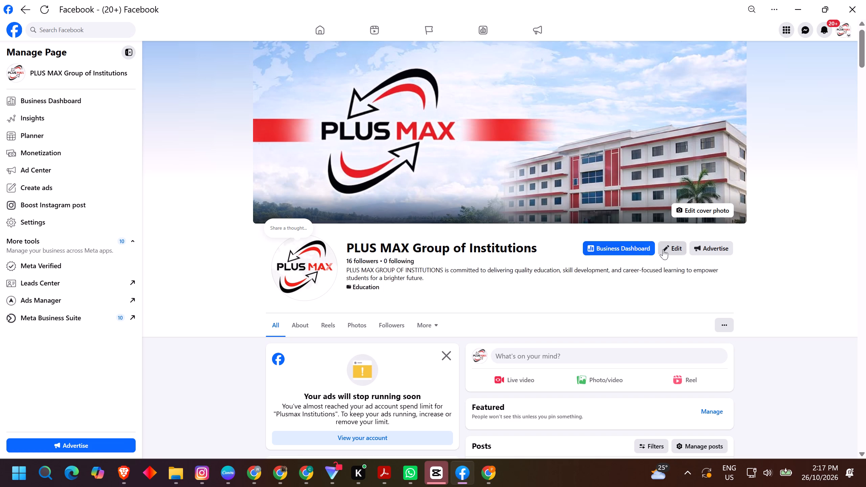
left_click(681, 388)
left_click(108, 128)
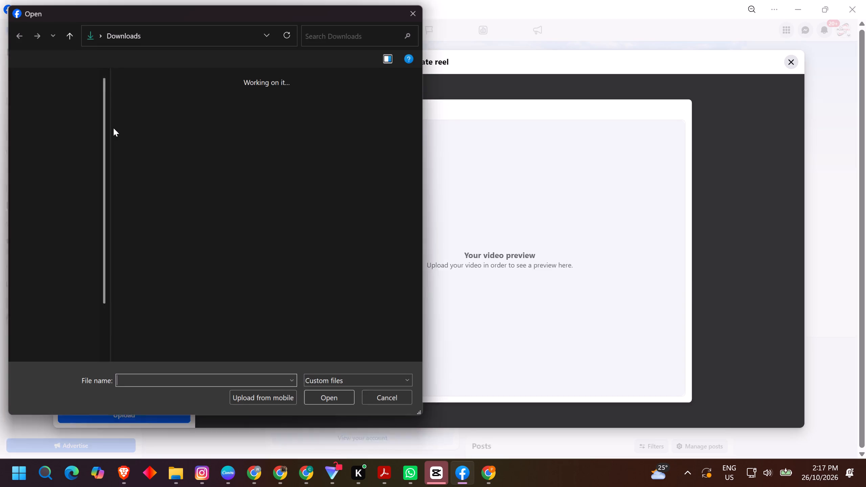
left_click(144, 123)
key("Return")
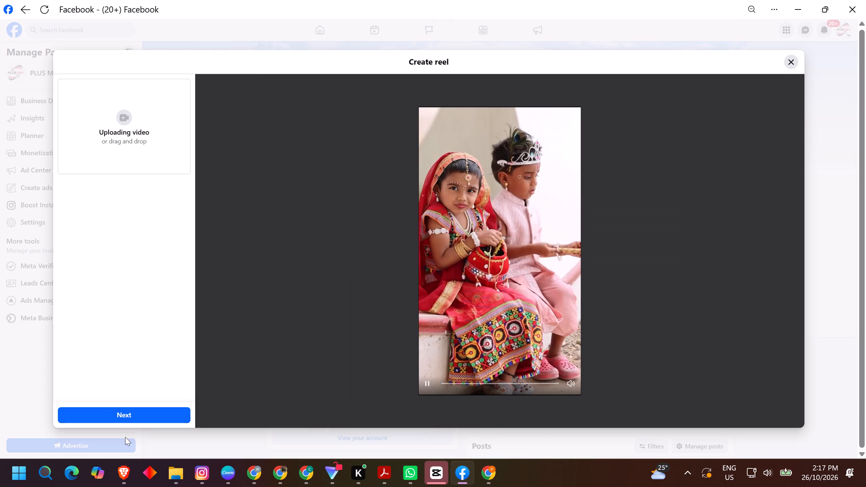
Add "Krishna Janmashtami ✨" as the reel's description and open its scheduling options.
double_click(139, 413)
key("ctrl+v")
scroll(120, 367, "down", 4)
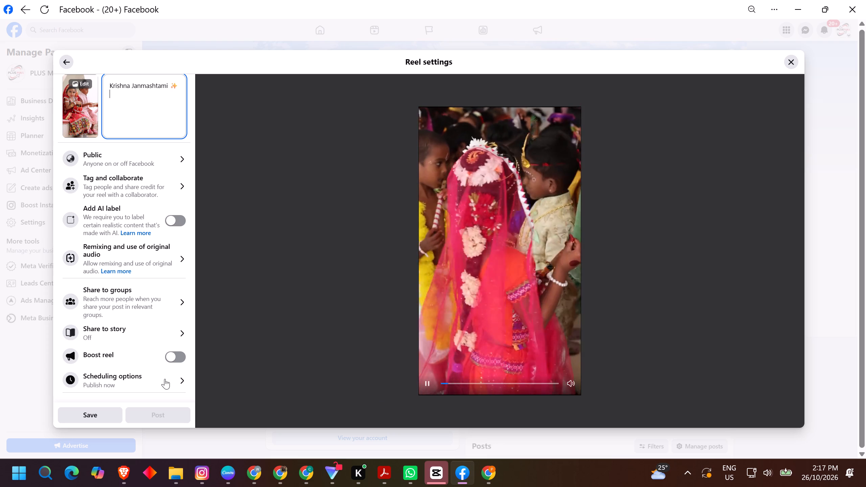
left_click(153, 383)
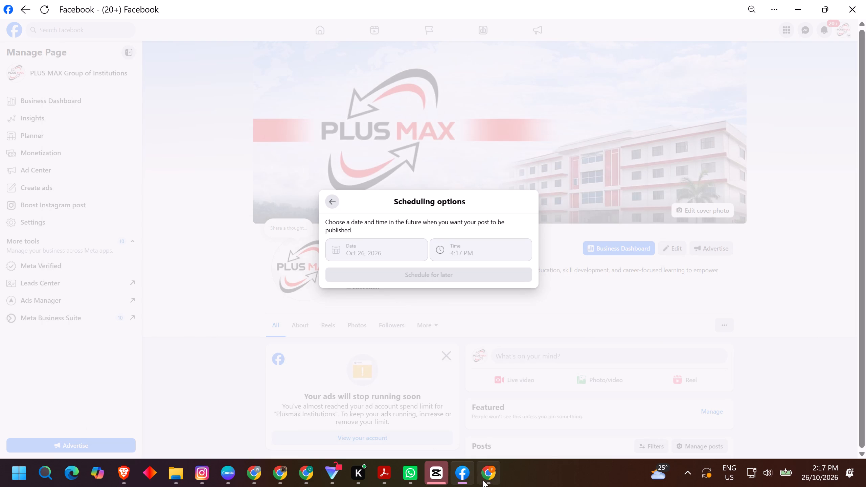
Switch to YouTube Studio, dismiss the scheduled-video dialog, and return to the Facebook reel.
left_click(484, 479)
left_click(530, 309)
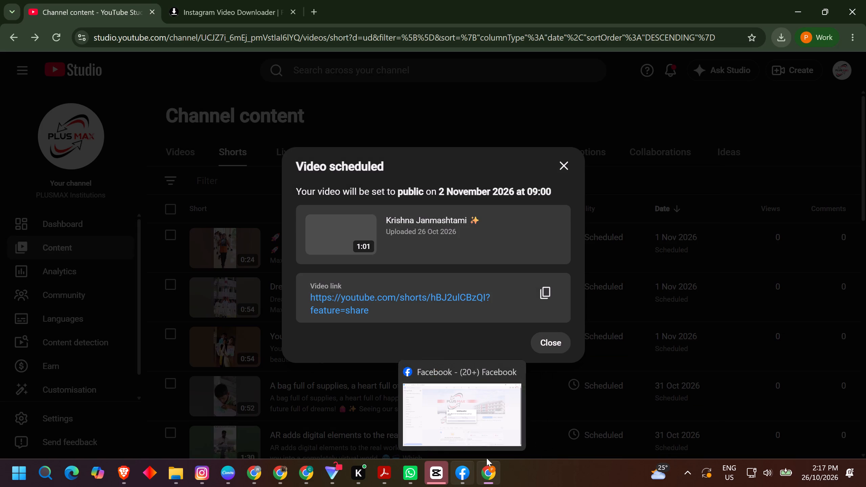
left_click(562, 171)
left_click(456, 485)
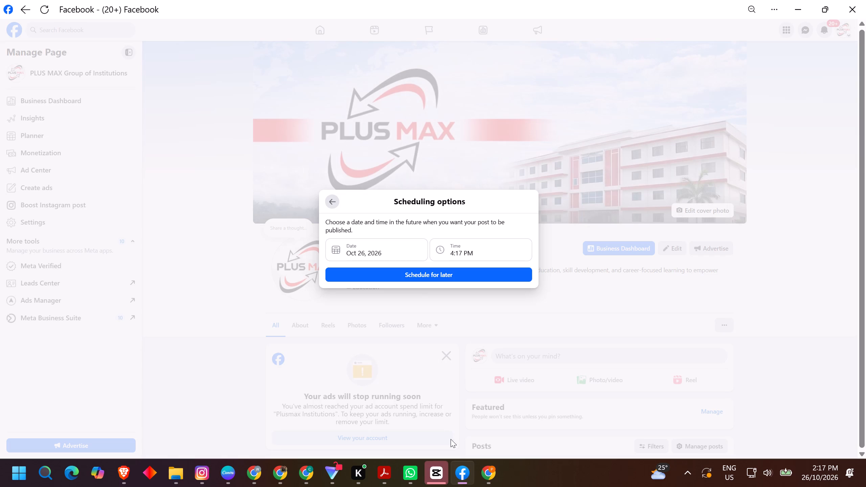
Schedule the Facebook reel for Nov 2, 2026 at 9:00 AM and submit it.
left_click(406, 254)
left_click(433, 271)
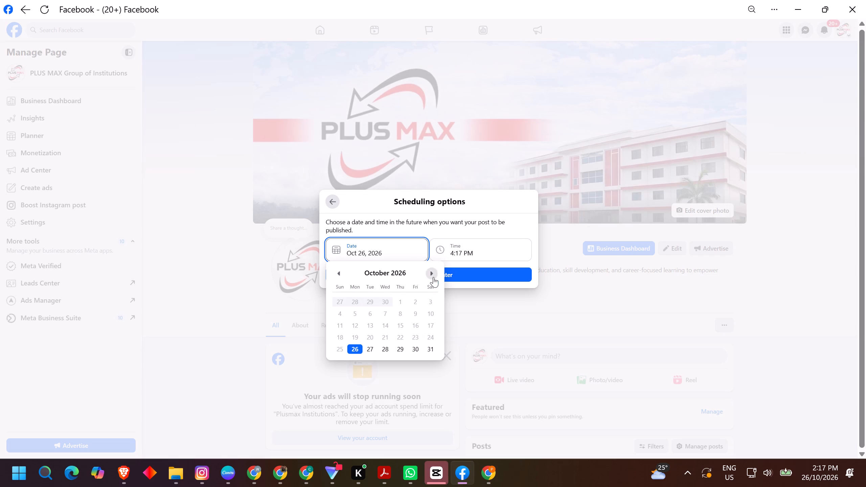
left_click(358, 300)
left_click(453, 256)
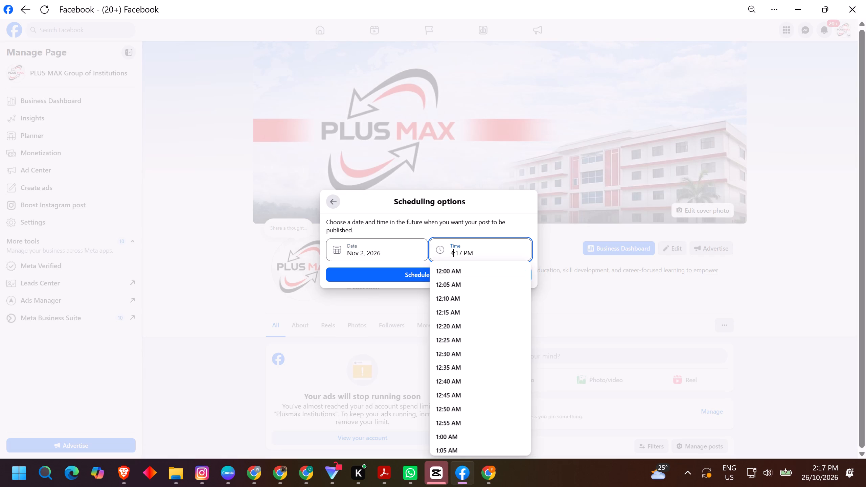
left_click_drag(479, 254, 441, 253)
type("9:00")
double_click(455, 273)
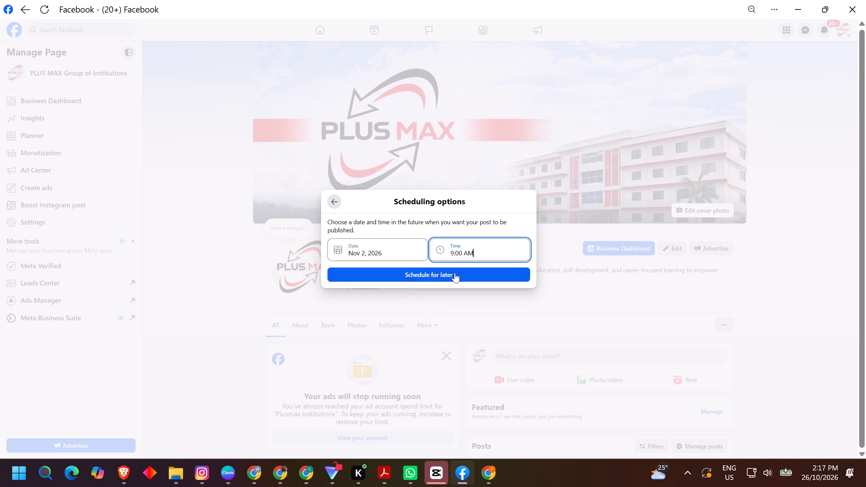
left_click(184, 412)
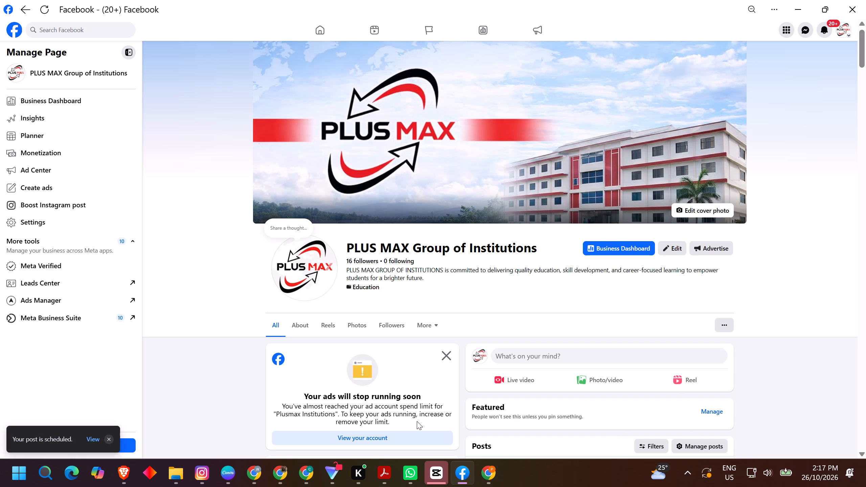
Switch to Instagram, view the Alphabet Learning reel with sound on, and close it.
left_click(195, 474)
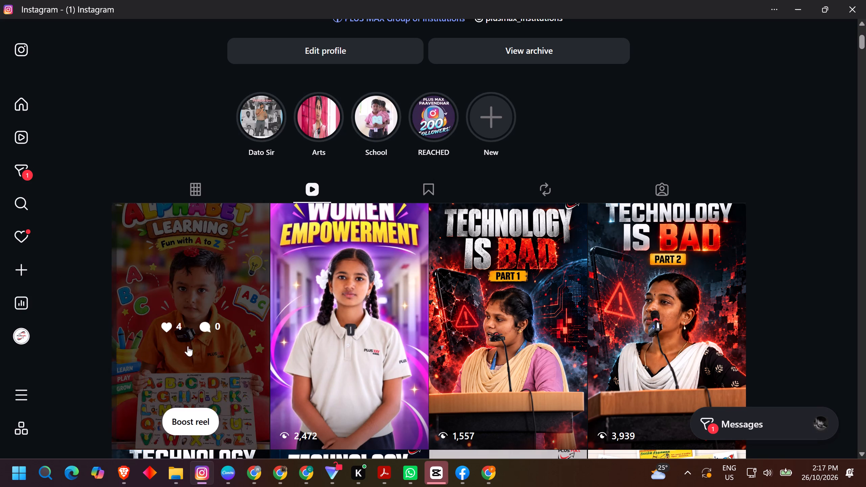
right_click(698, 160)
left_click(712, 212)
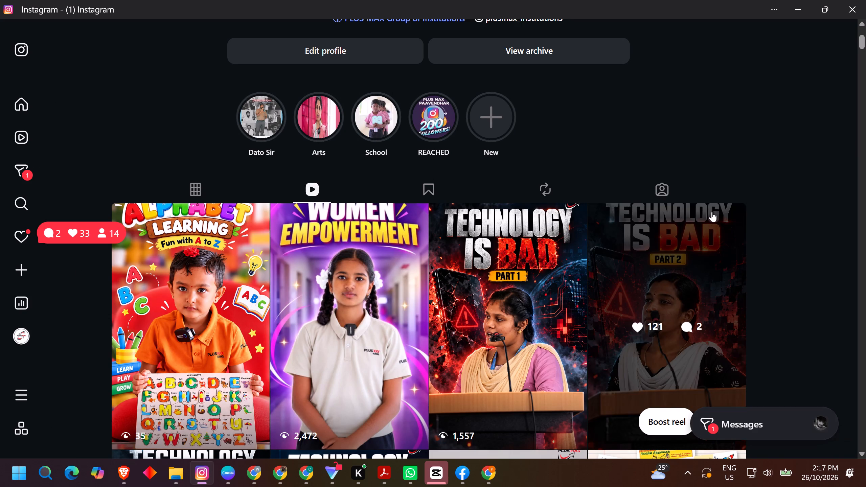
scroll(588, 302, "down", 3)
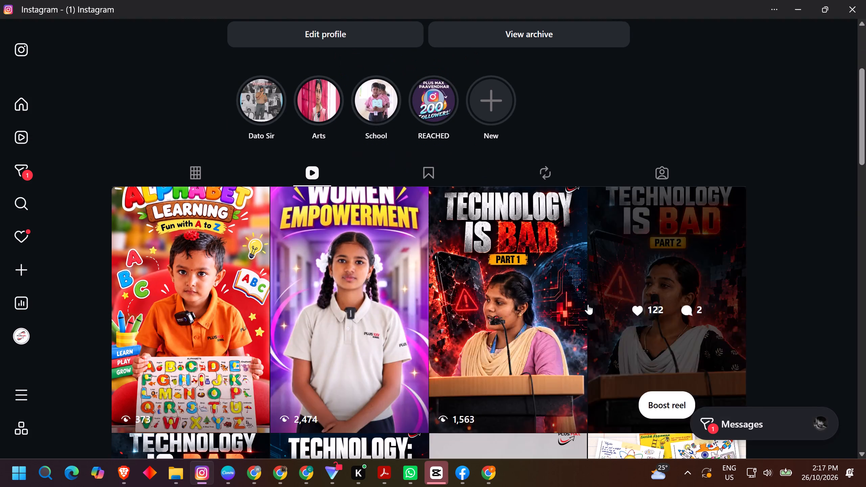
left_click(201, 341)
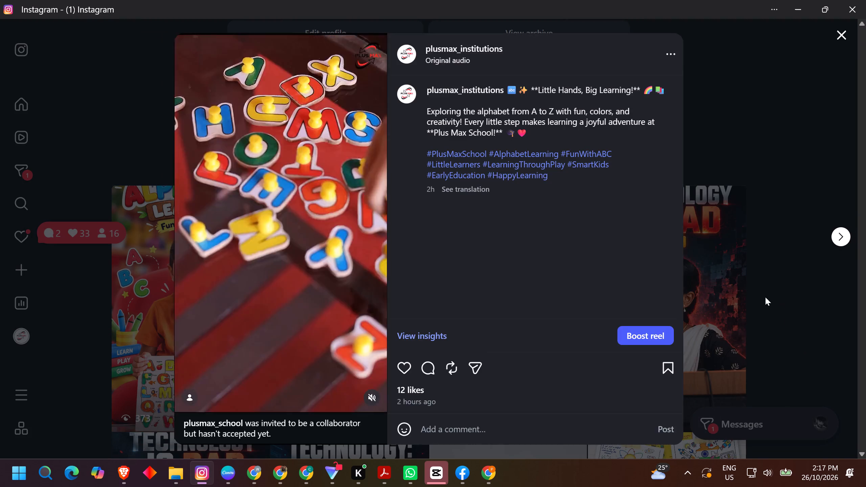
left_click(378, 428)
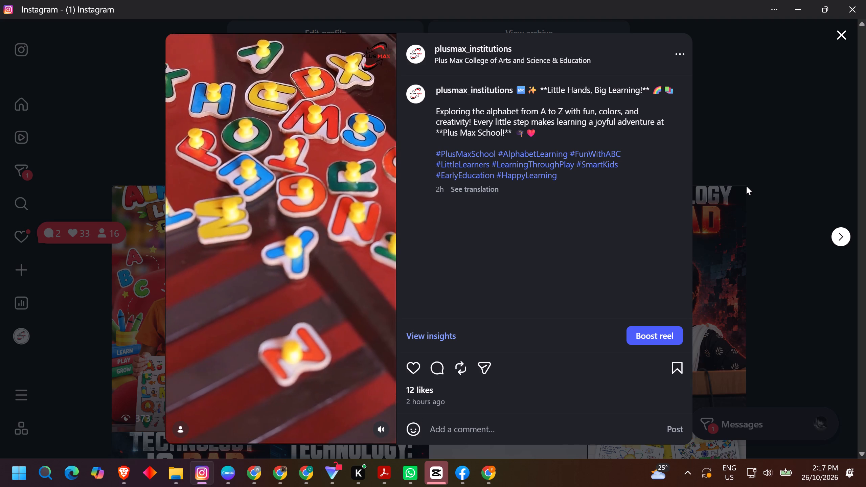
left_click(808, 173)
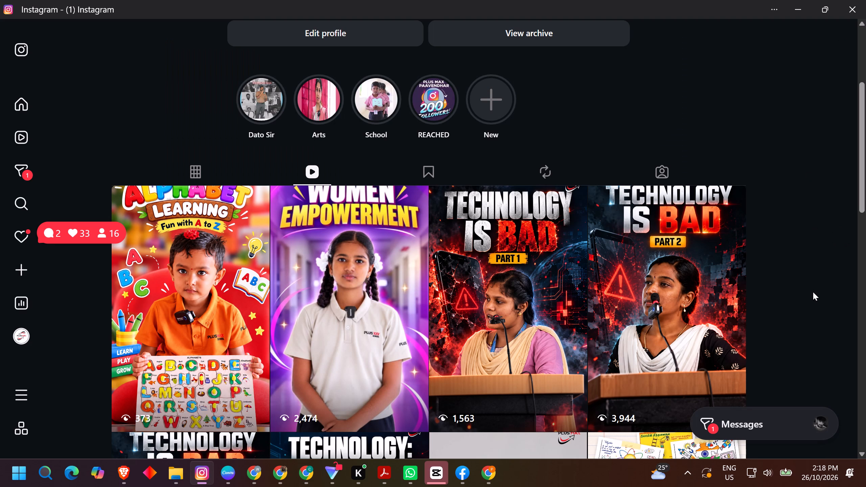
Check YouTube Studio's Shorts list, return to Instagram, and copy the link of the reel showing a man speaking into a microphone beside the Gokulashtami reel.
left_click(494, 481)
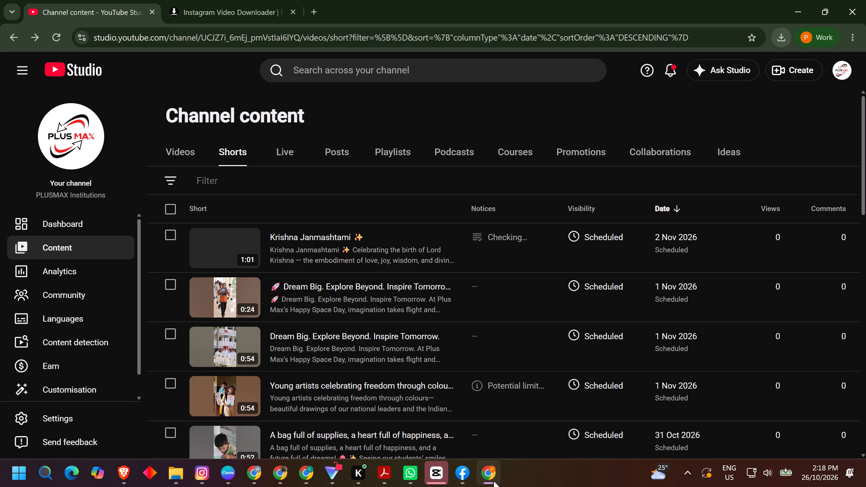
left_click(200, 468)
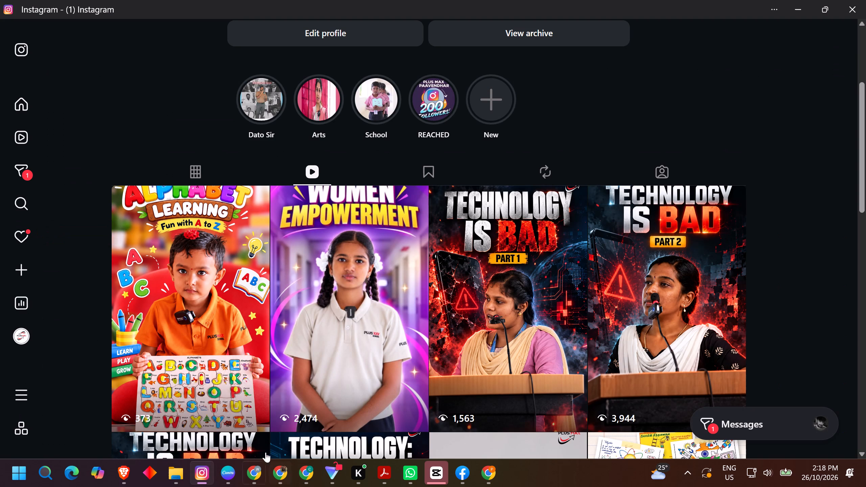
scroll(488, 329, "down", 19)
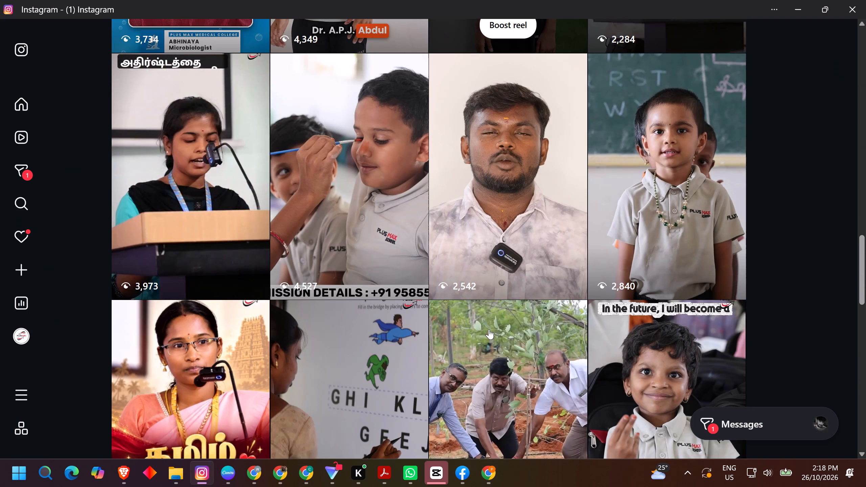
scroll(489, 329, "down", 14)
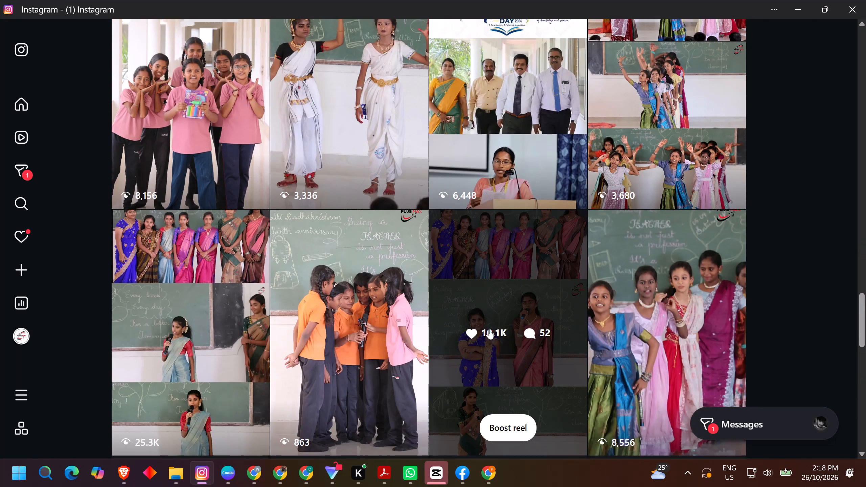
scroll(489, 329, "down", 10)
scroll(489, 329, "up", 5)
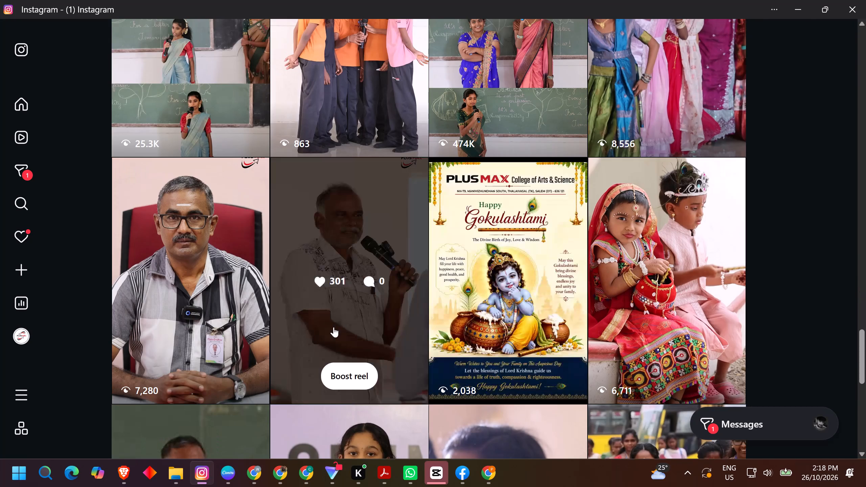
left_click(334, 327)
left_click(674, 56)
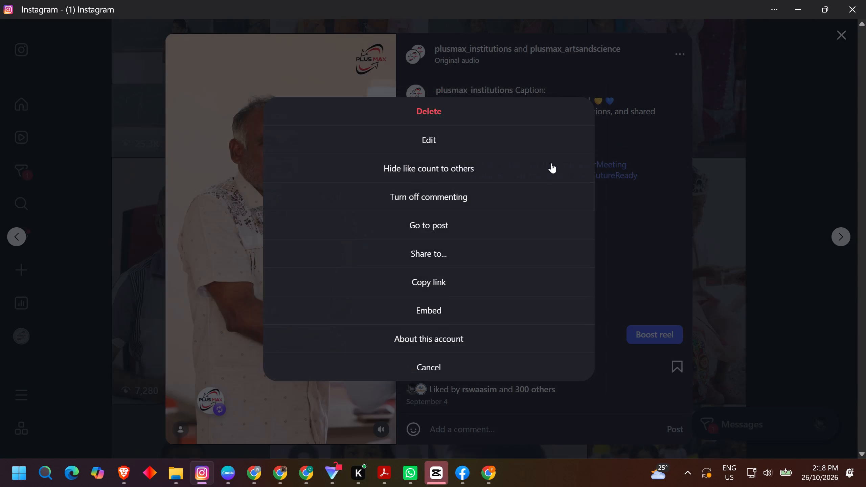
left_click(419, 288)
Switch to the Instagram Video Downloader in Chrome and search with the copied reel link.
left_click(491, 474)
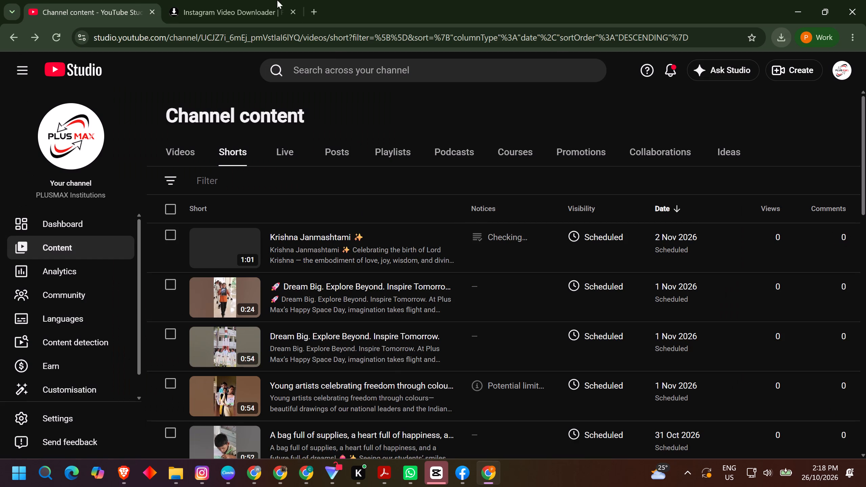
left_click(265, 0)
scroll(483, 266, "up", 5)
left_click(401, 186)
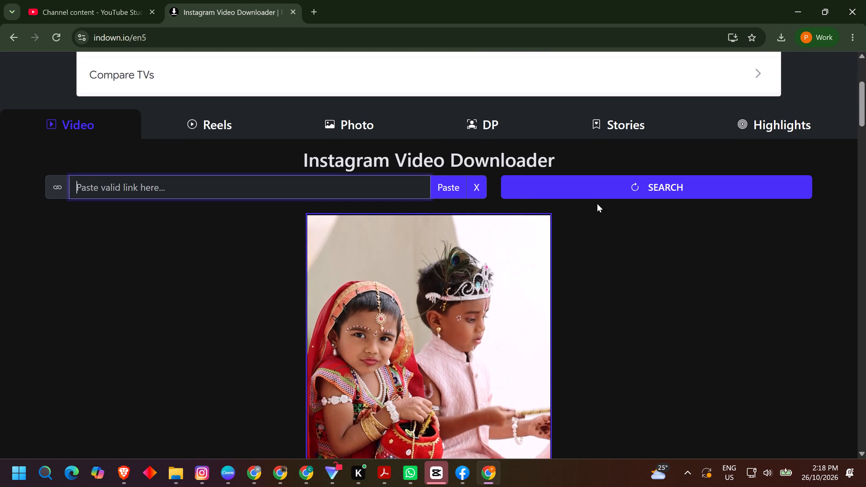
key("ctrl+v")
left_click(603, 192)
scroll(463, 345, "down", 2)
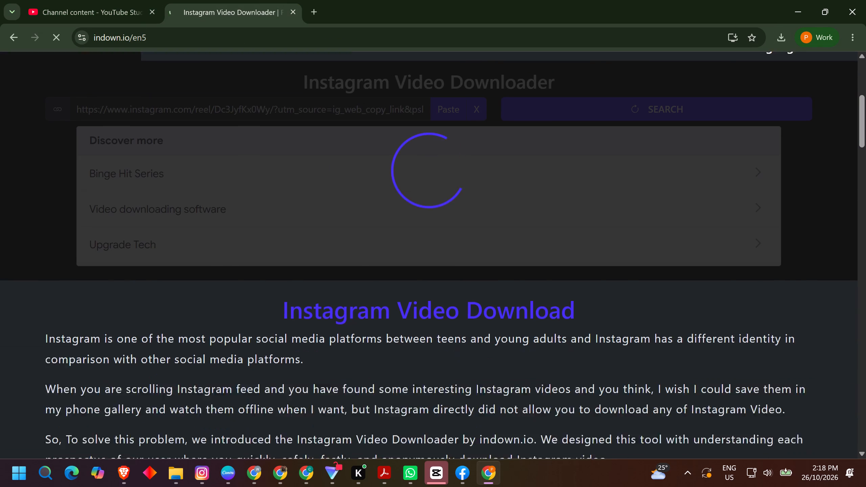
Download the video of the man speaking into a microphone from Download Server 1.
scroll(464, 327, "down", 1)
scroll(424, 390, "down", 3)
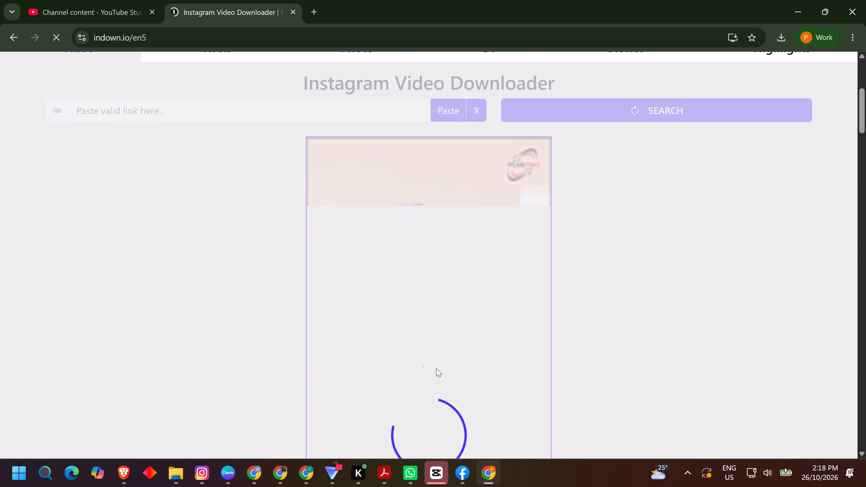
scroll(437, 374, "down", 5)
left_click(440, 302)
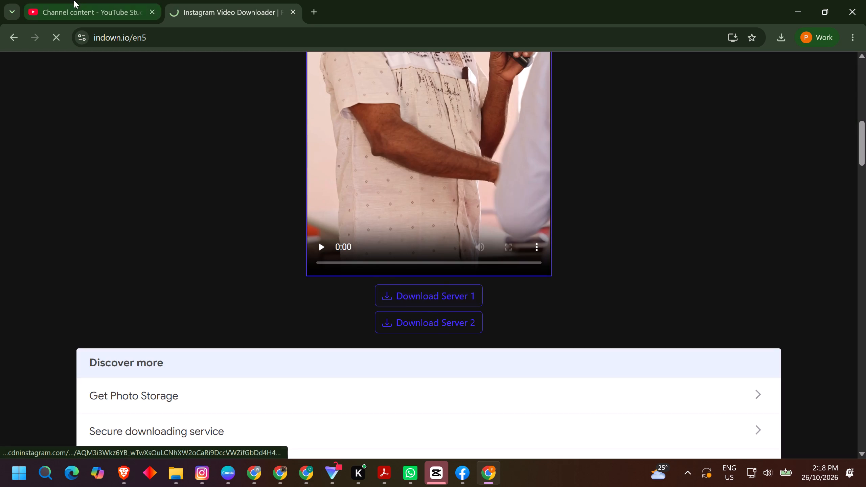
In YouTube Studio, start a video upload and add the newly downloaded reel file.
left_click(74, 0)
left_click(789, 80)
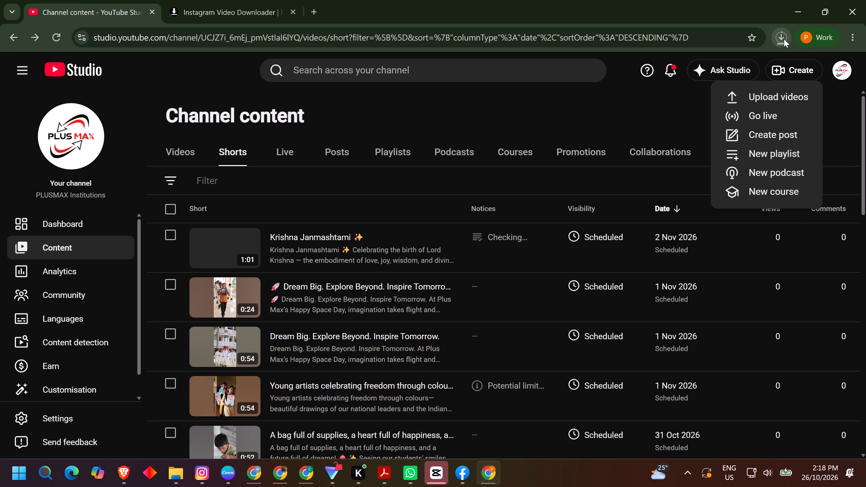
left_click(775, 98)
left_click_drag(704, 100, 448, 333)
Switch to Instagram and copy the "Where Parents Connect, Futures Grow!" reel's caption and hashtags.
left_click(195, 475)
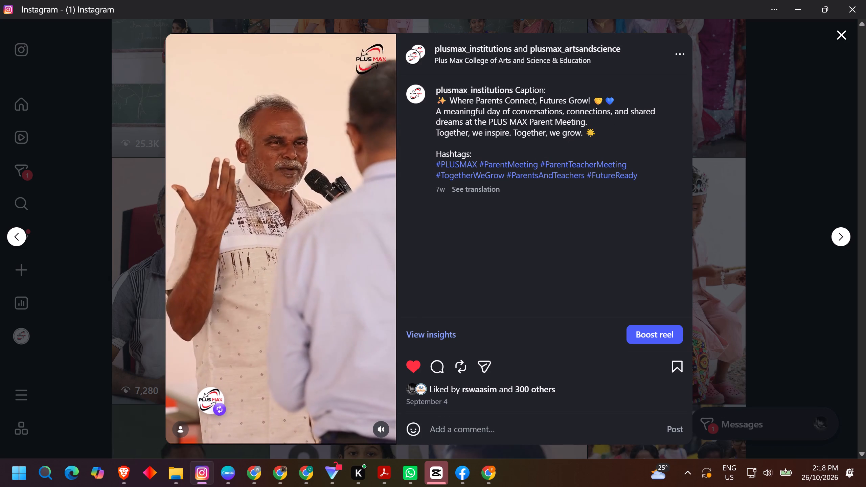
left_click_drag(438, 102, 633, 145)
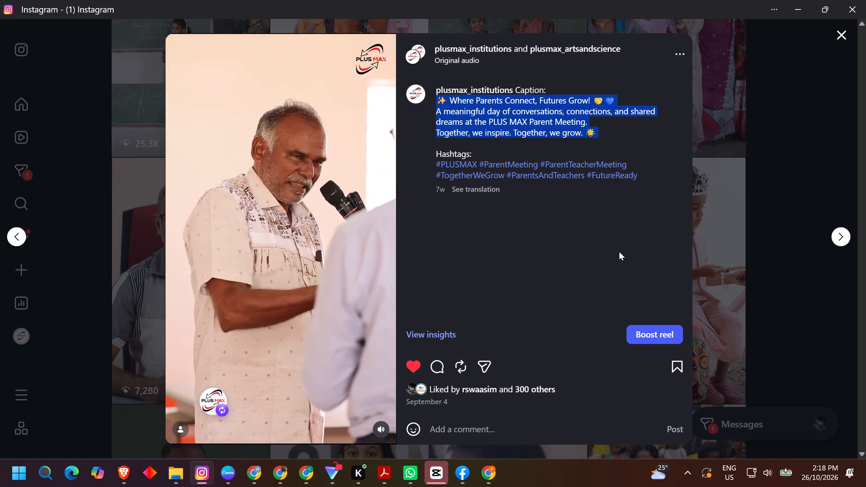
left_click(562, 242)
left_click_drag(434, 100, 646, 173)
key("ctrl+c")
In YouTube Studio, paste the caption as the description and use "✨ Where Parents Connect, Futures Grow!" with its emojis as the title.
left_click(494, 485)
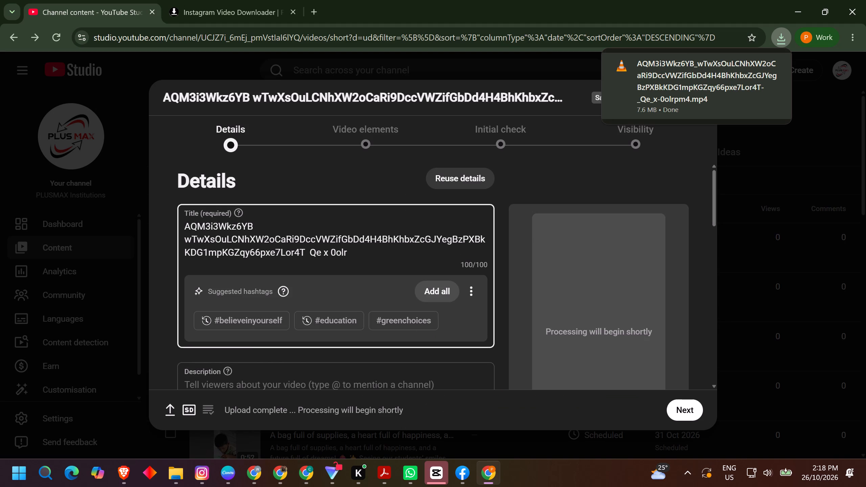
left_click(319, 390)
left_click(328, 348)
key("ctrl+v")
triple_click(320, 358)
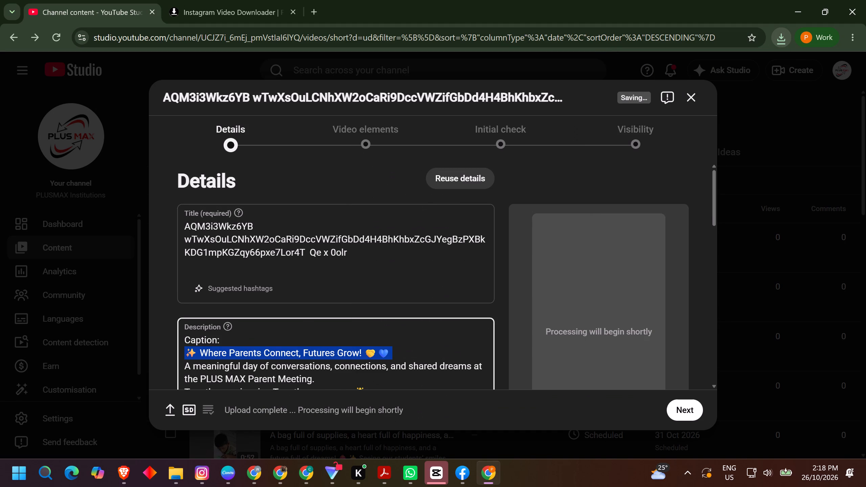
key("ctrl+c")
triple_click(300, 242)
key("ctrl+v")
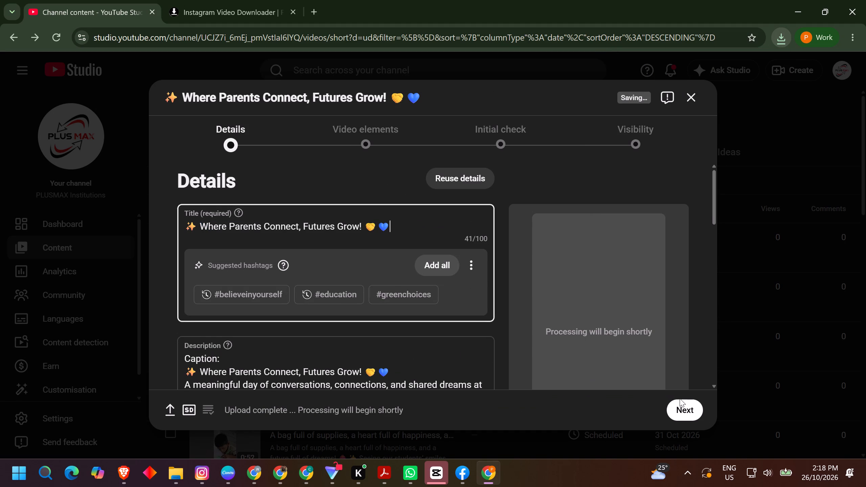
Mark the Short as not Made for Kids and advance to the Visibility stage.
left_click(679, 407)
left_click(679, 407)
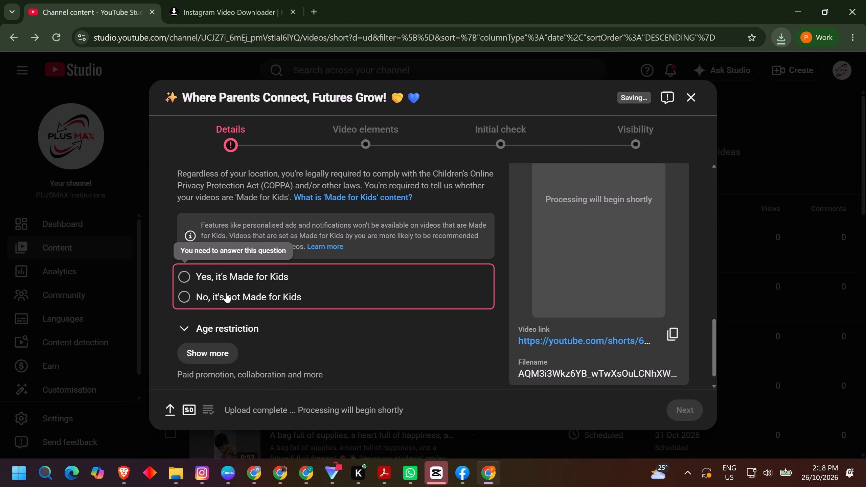
left_click(226, 293)
left_click(668, 407)
left_click(677, 409)
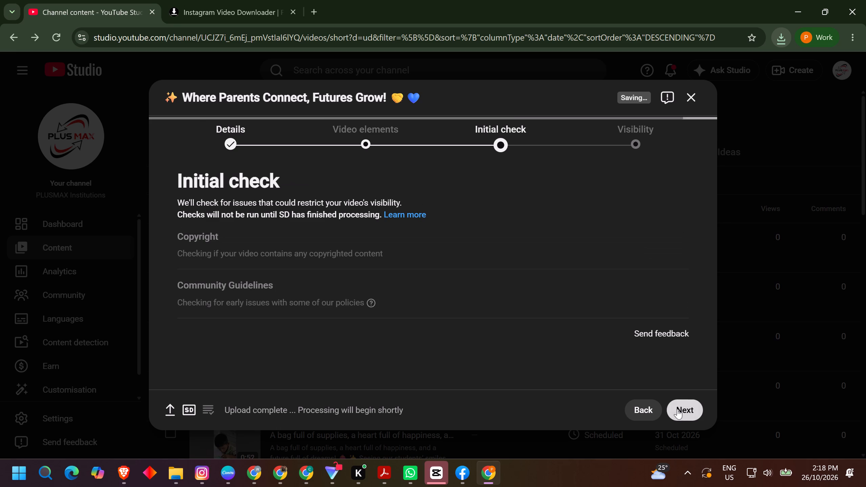
left_click(677, 409)
Choose scheduled publishing for the Short and set the date to 2 Nov 2026.
scroll(270, 277, "down", 2)
left_click(271, 279)
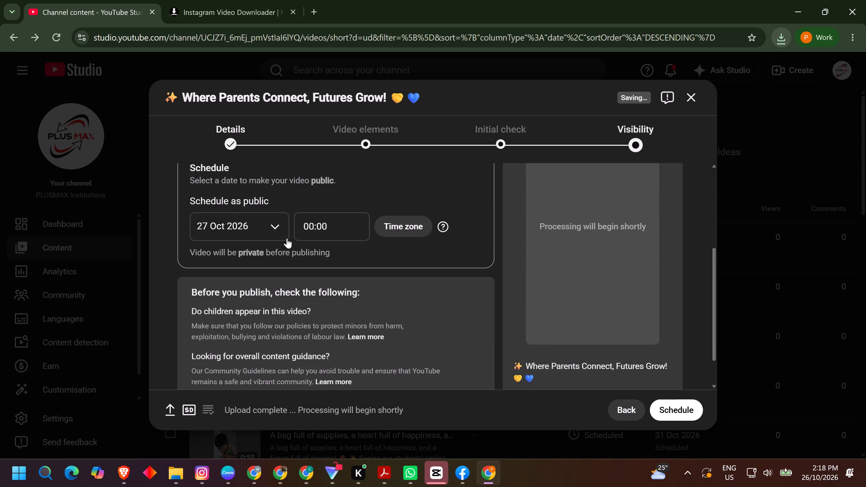
left_click(284, 229)
scroll(318, 298, "down", 2)
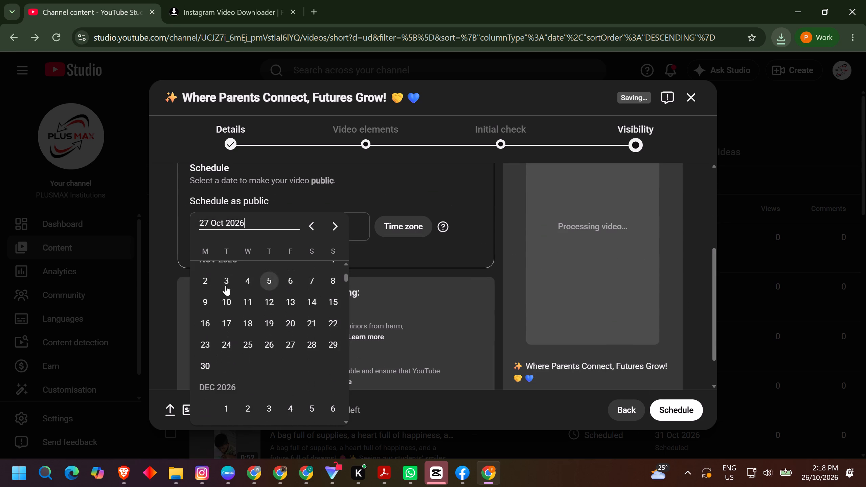
left_click(211, 284)
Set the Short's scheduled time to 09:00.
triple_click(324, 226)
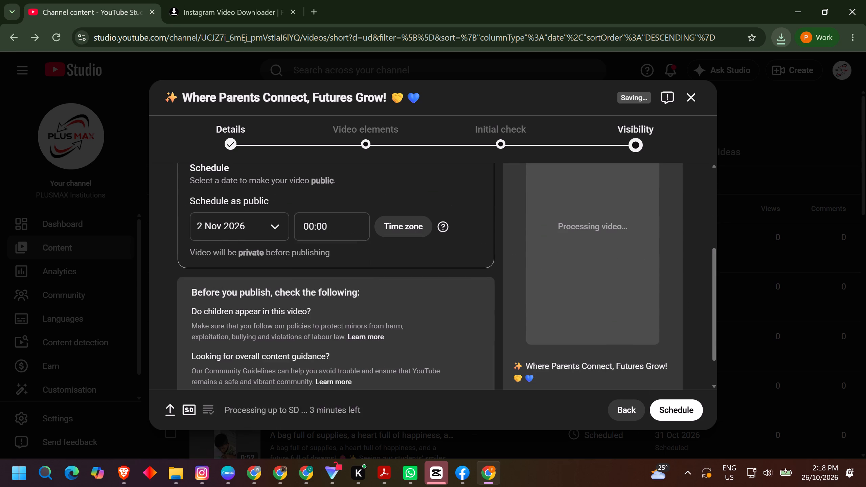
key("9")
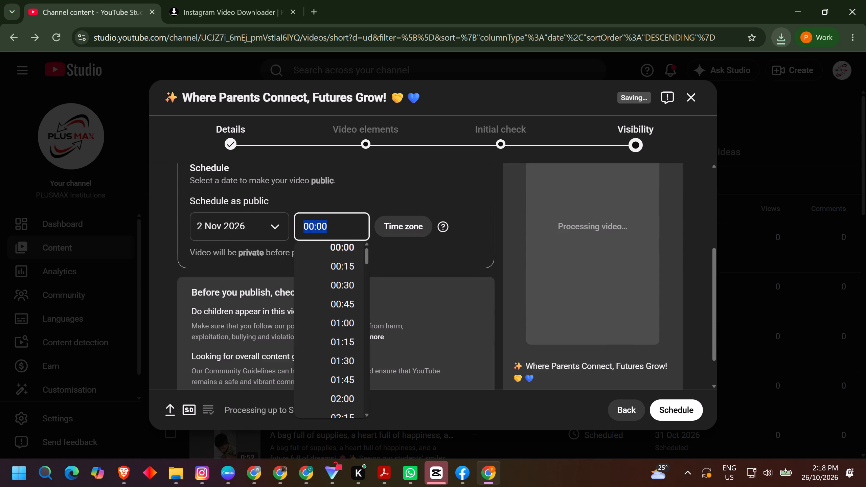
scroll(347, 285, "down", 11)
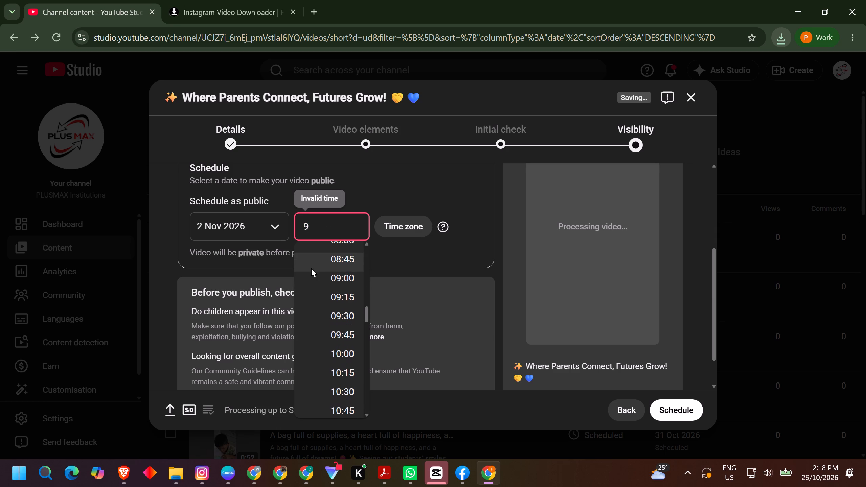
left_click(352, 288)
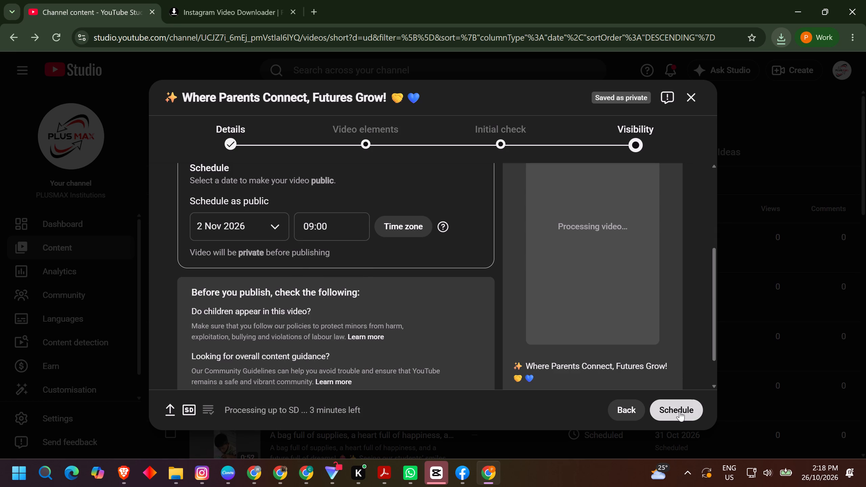
Set the Short's scheduled time to 12:00 and submit the schedule.
left_click(354, 242)
triple_click(353, 226)
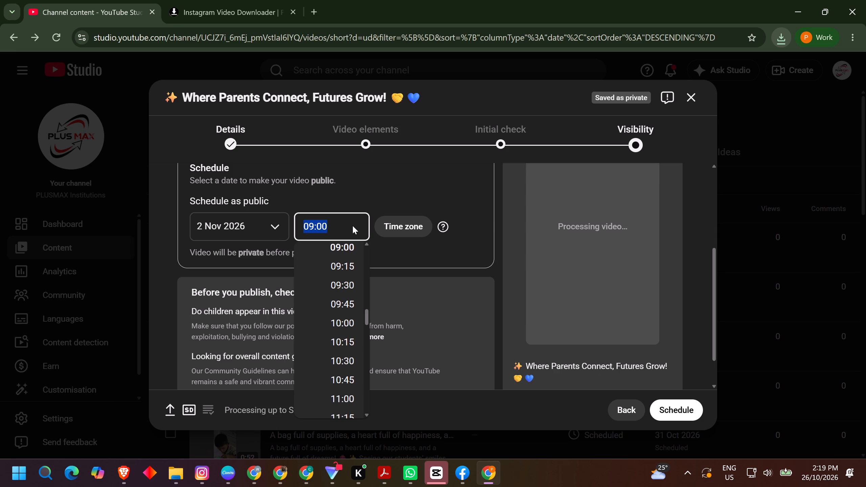
scroll(366, 378, "down", 2)
left_click(349, 358)
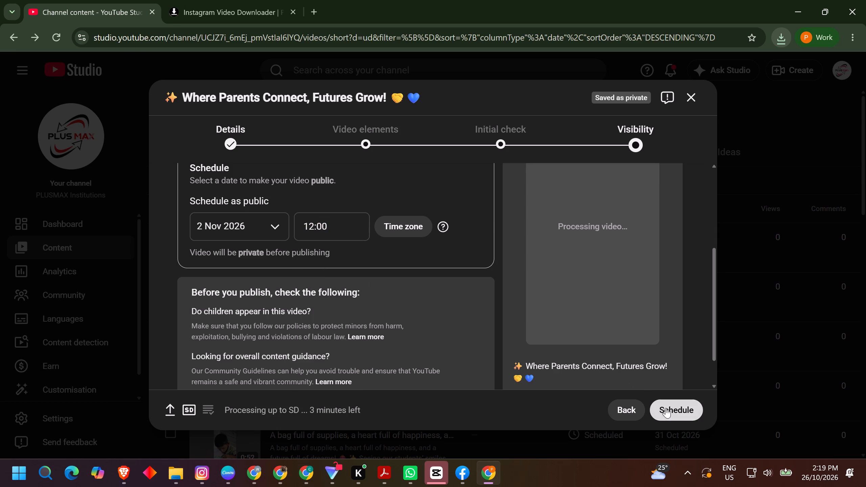
left_click(666, 408)
Switch to Facebook, create a reel from the newly downloaded video, and paste "Where Parents Connect, Futures Grow!" as its description.
left_click(470, 479)
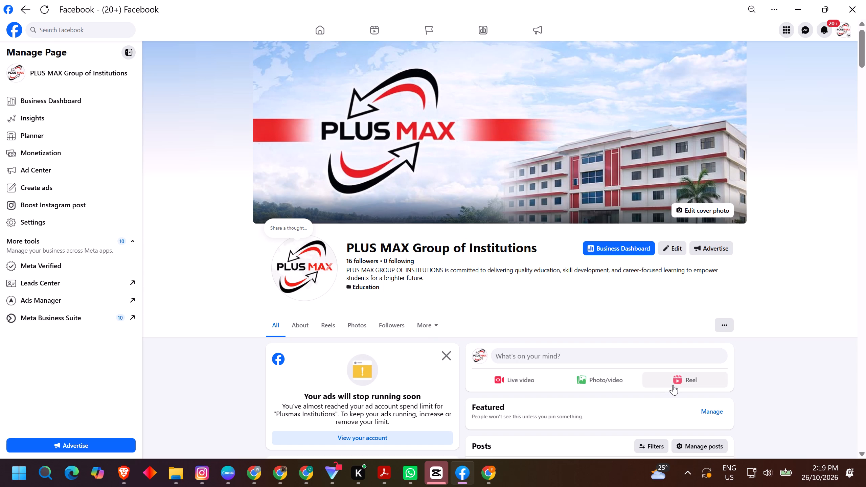
left_click(673, 385)
left_click(152, 169)
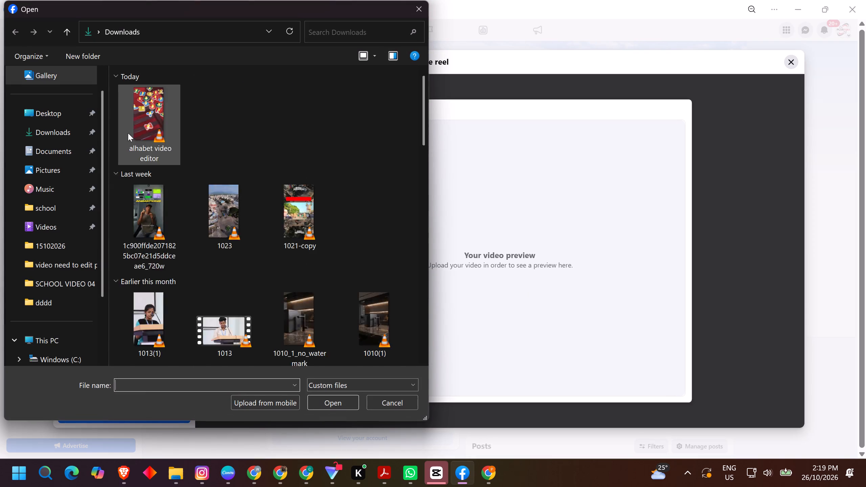
left_click(139, 131)
key("Return")
left_click(137, 421)
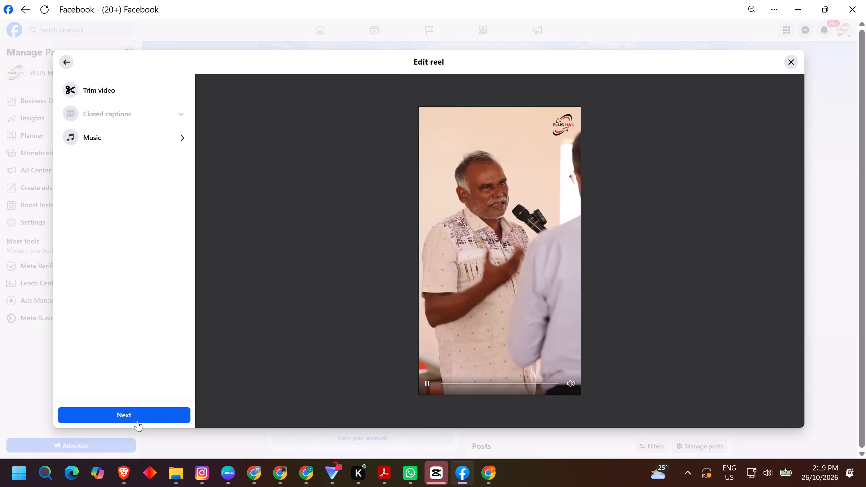
left_click(137, 421)
key("ctrl+v")
Schedule the Facebook reel for Nov 2, 2026 at 12:05 PM and submit it.
scroll(146, 302, "down", 7)
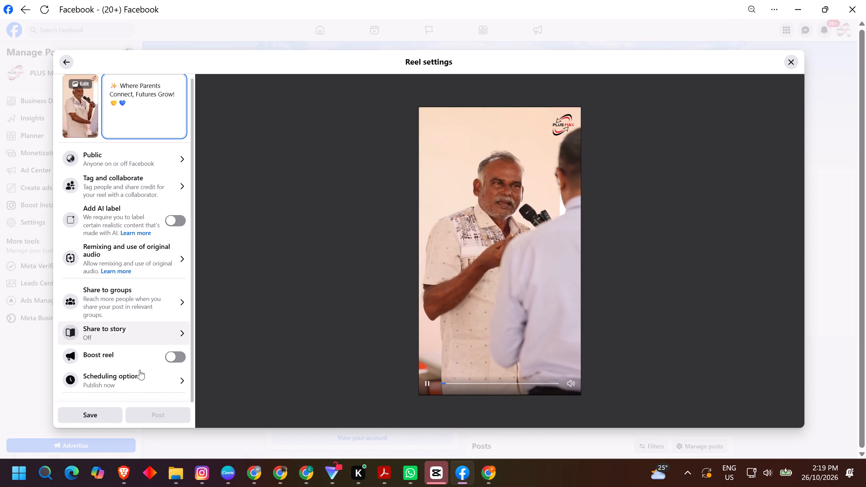
left_click(137, 374)
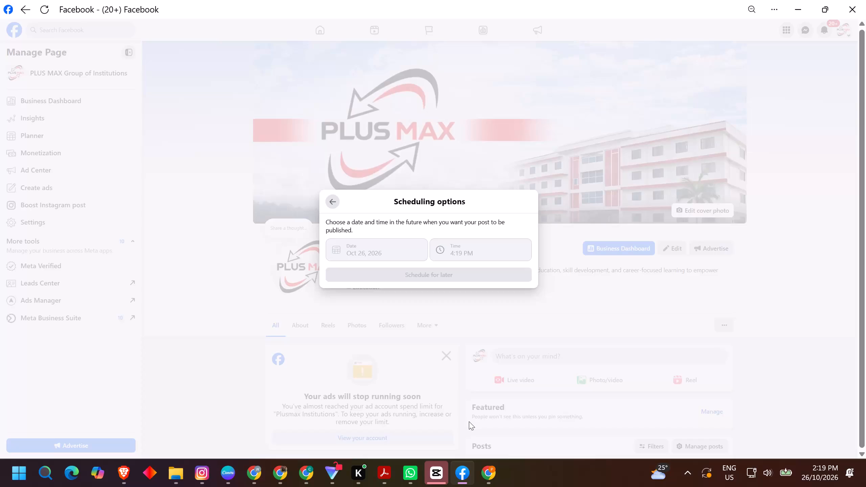
left_click(406, 256)
left_click(430, 270)
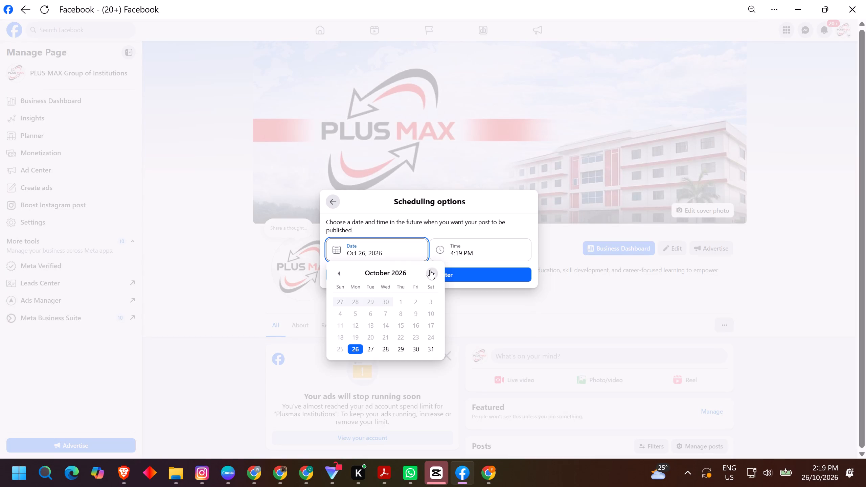
left_click(355, 301)
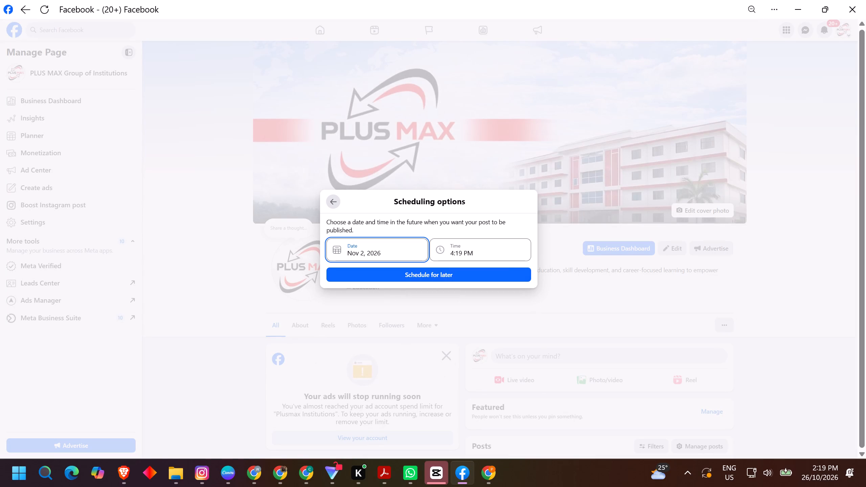
triple_click(463, 252)
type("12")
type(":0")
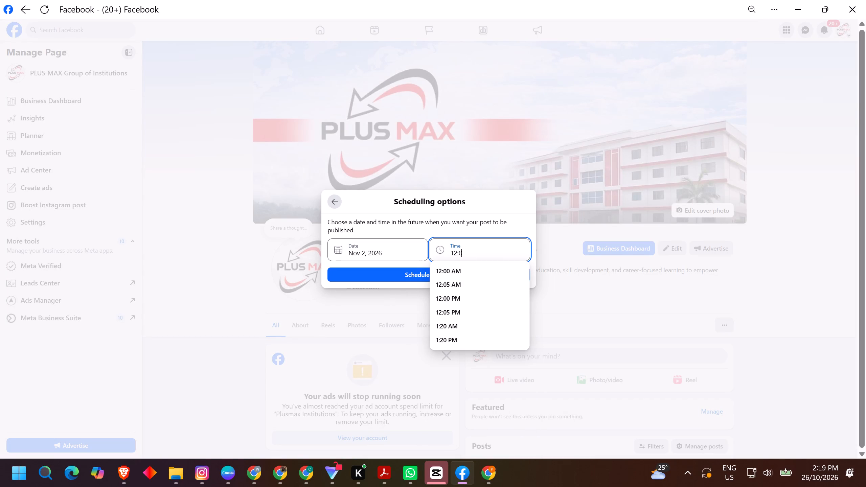
left_click(469, 306)
left_click(481, 277)
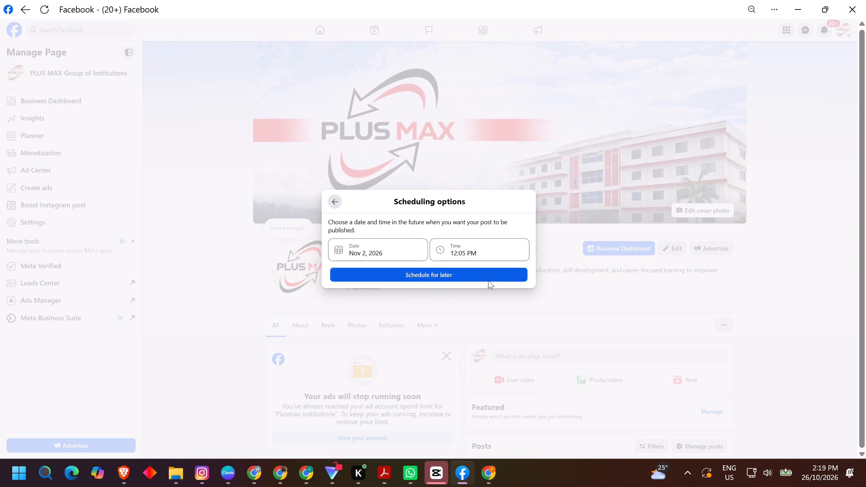
left_click(158, 410)
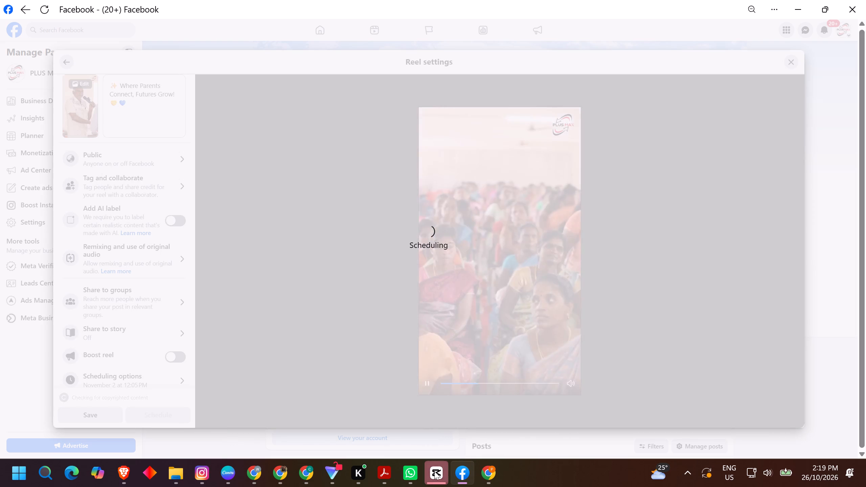
Return to Instagram, close the current reel, and copy the link of the neighbouring reel captioned "Where Passion Meets Purpose.".
left_click_drag(198, 479, 201, 478)
left_click(199, 486)
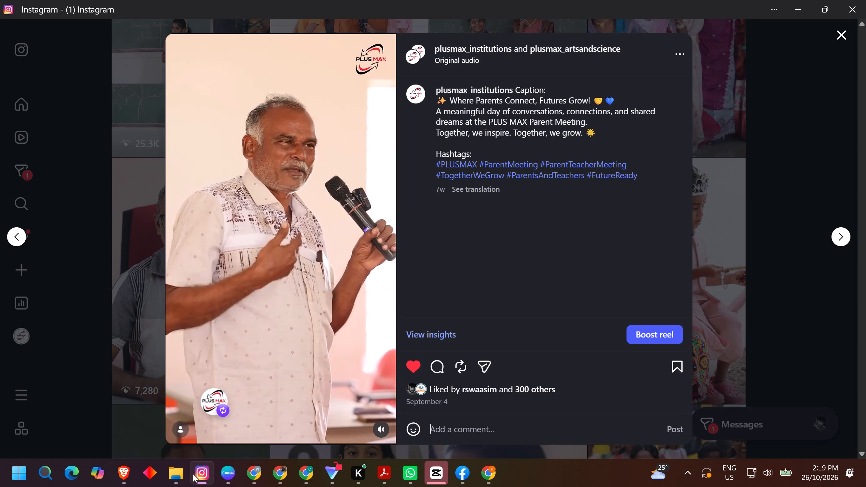
left_click_drag(781, 209, 781, 214)
left_click(775, 240)
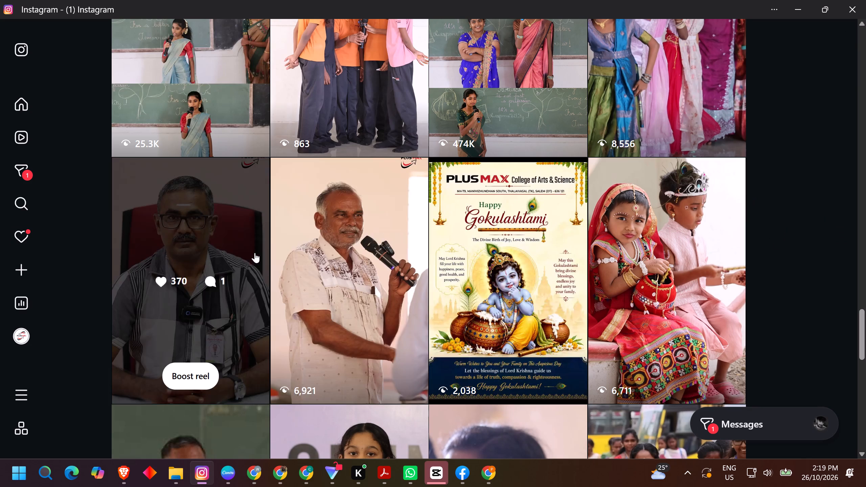
left_click(243, 254)
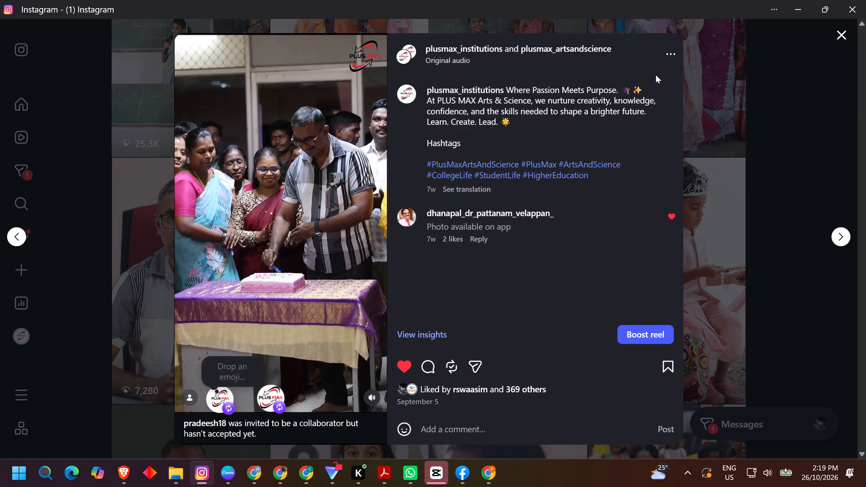
left_click(676, 54)
left_click(405, 278)
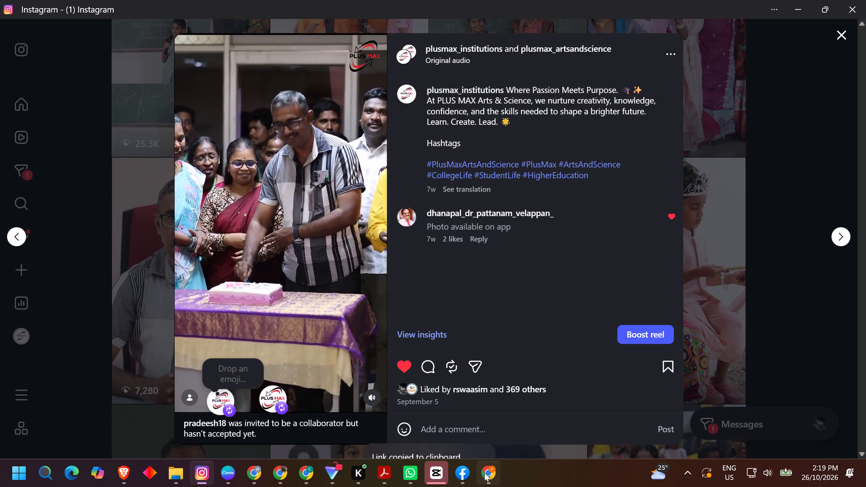
Switch to Chrome and search the Instagram Video Downloader with the copied reel link.
left_click(484, 473)
left_click(527, 328)
left_click(533, 323)
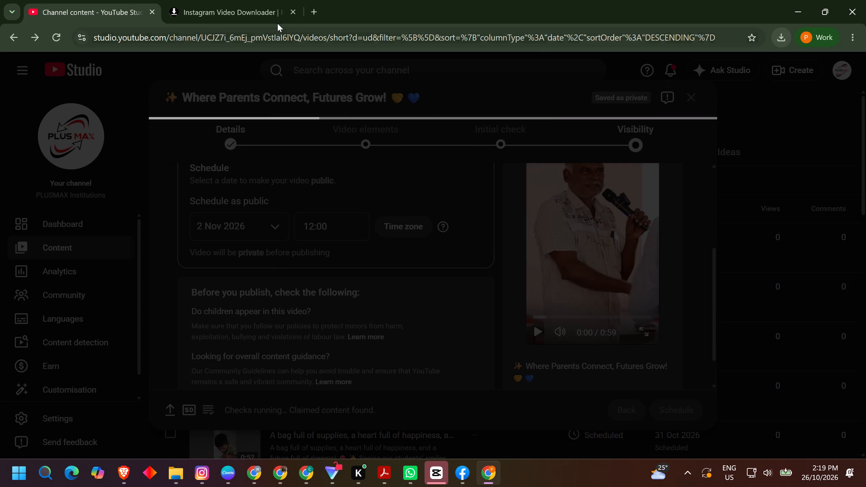
left_click(268, 13)
scroll(509, 252, "up", 5)
left_click(393, 105)
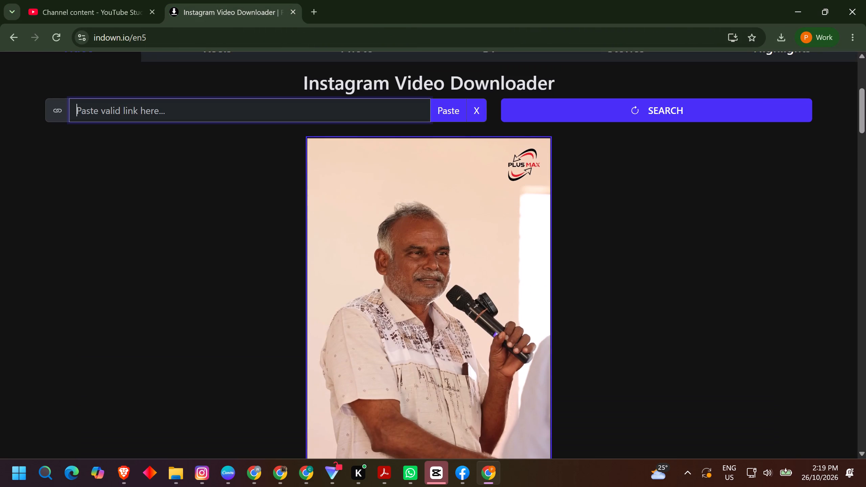
key("ctrl+v")
left_click(560, 122)
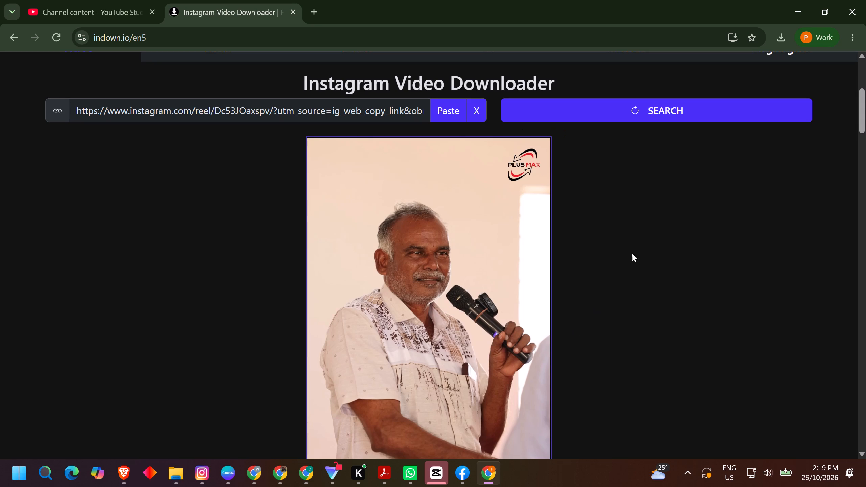
Search the downloader with the pasted reel link and download the resulting video from Download Server 1.
left_click(676, 114)
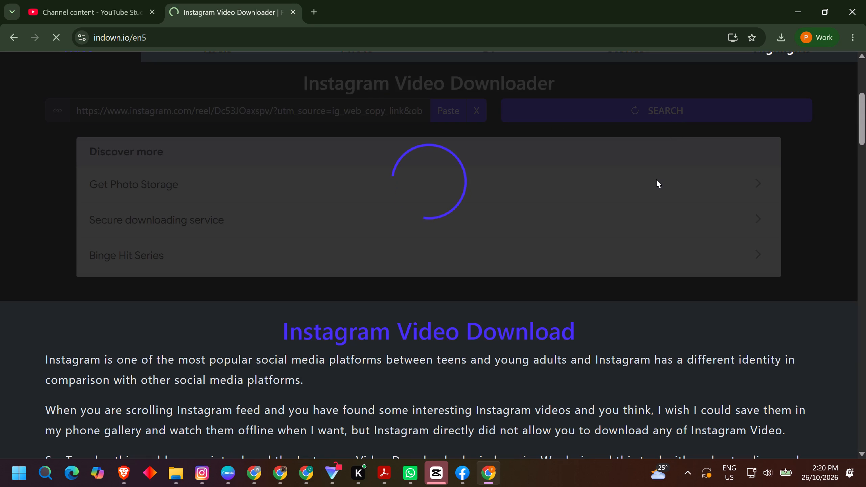
scroll(532, 363, "down", 9)
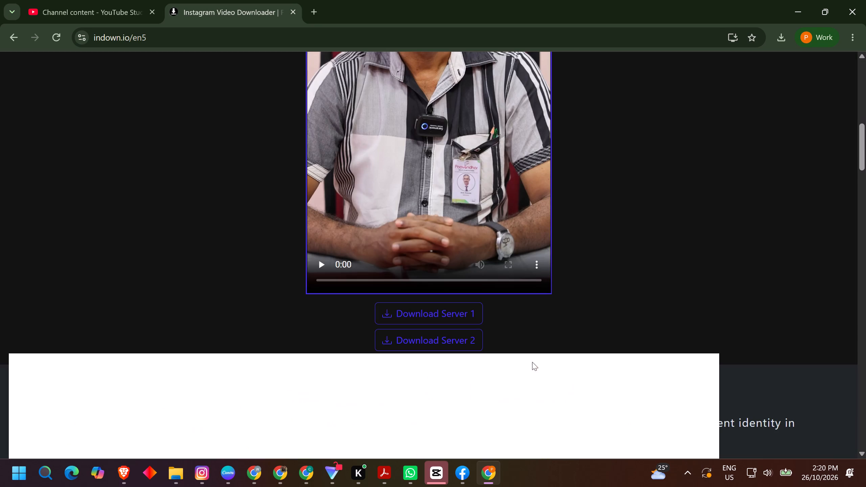
left_click(432, 305)
In YouTube Studio, dismiss the scheduled video notice and upload the newly downloaded reel as a new video.
left_click(78, 0)
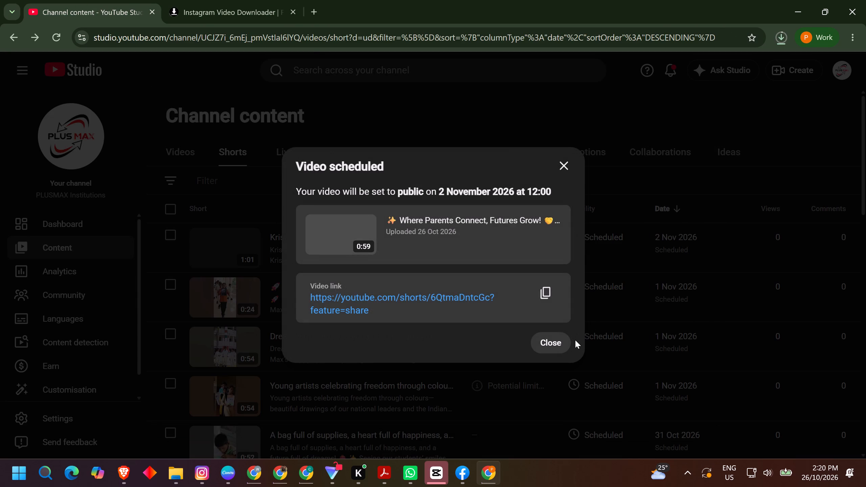
left_click(574, 345)
left_click(567, 346)
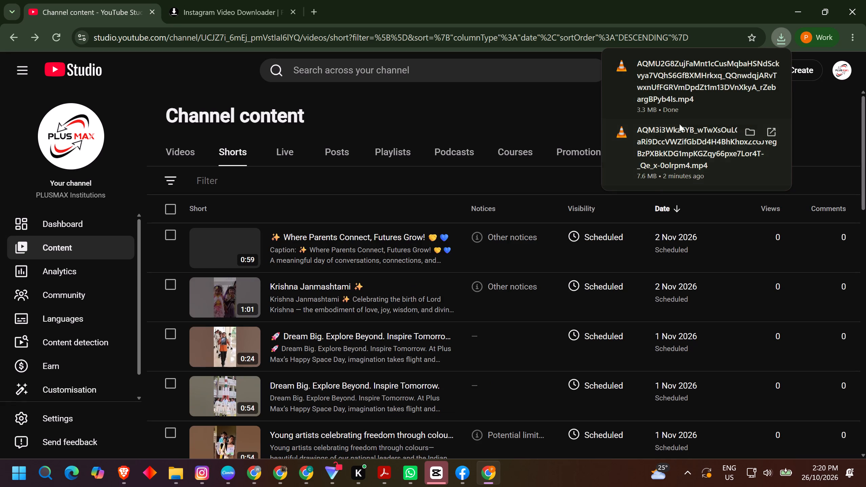
left_click(802, 75)
left_click(780, 94)
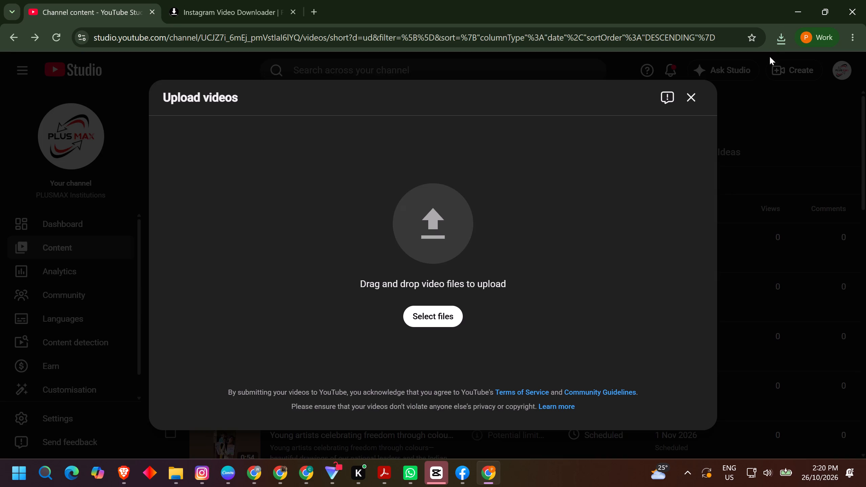
left_click(778, 36)
left_click_drag(693, 98, 426, 309)
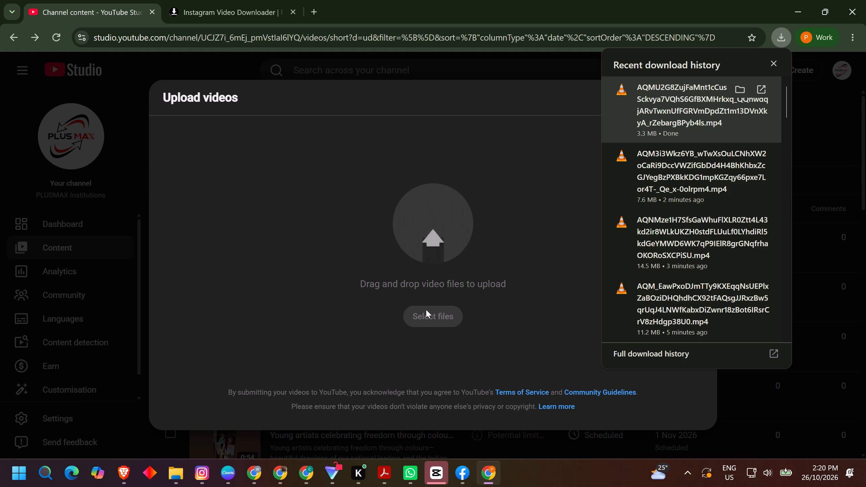
Copy the full "Where Passion Meets Purpose." caption with hashtags from the Instagram reel and paste it as the YouTube video's description in Chrome.
left_click(233, 8)
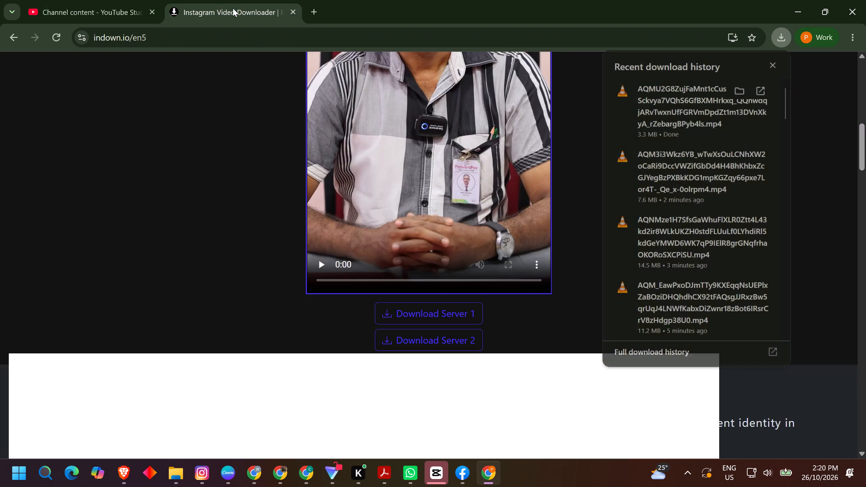
left_click(60, 0)
left_click(493, 485)
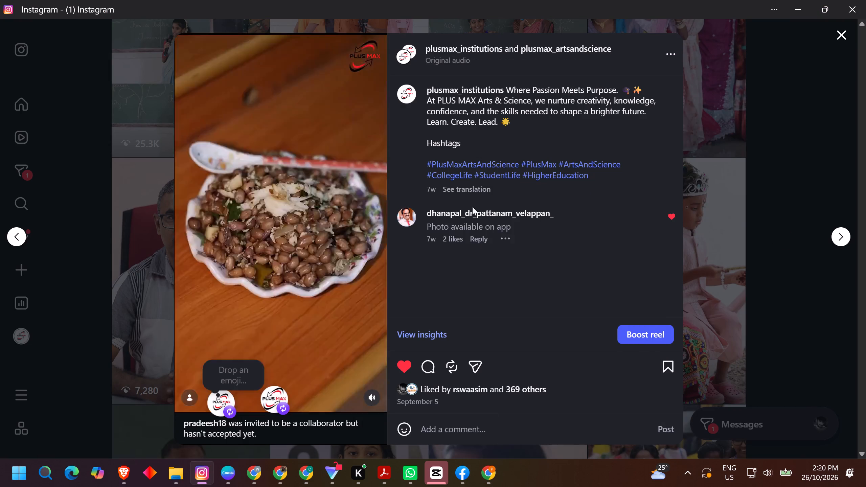
left_click_drag(508, 85, 625, 172)
key("ctrl+c")
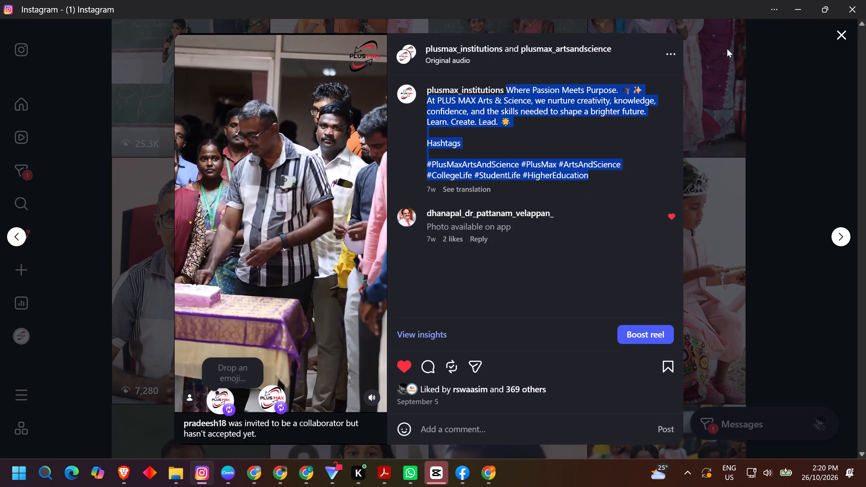
left_click(793, 6)
left_click(481, 475)
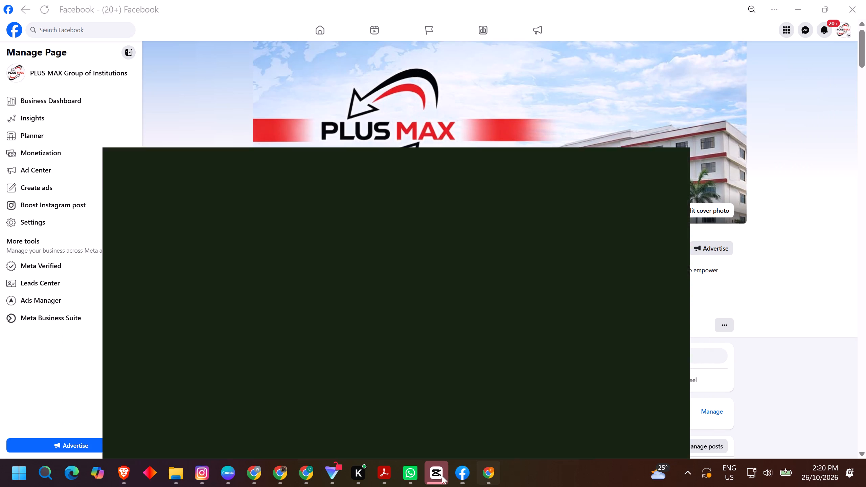
left_click(268, 384)
key("ctrl+v")
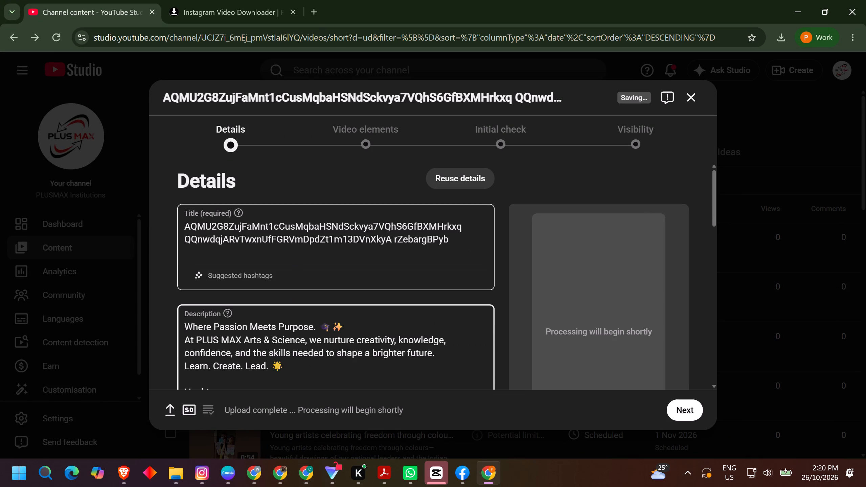
Replace the video title with the caption, shortened to "Where Passion Meets Purpose. At PLUS MAX Arts & Science, we nurture creativity, knowledge.", keeping its emojis.
double_click(297, 240)
double_click(293, 240)
key("ctrl+a")
key("ctrl+v")
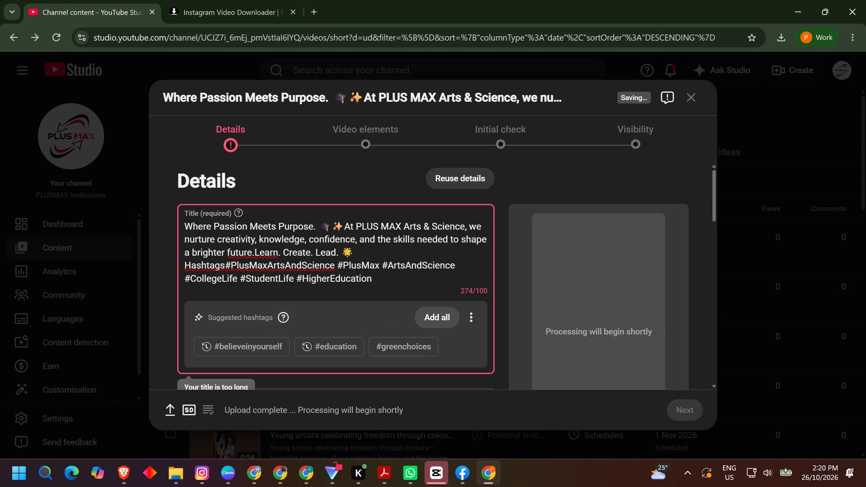
left_click_drag(286, 253, 489, 316)
key("BackSpace")
key("BackSpace")
key("BackSpace")
key("BackSpace")
key("BackSpace")
key("BackSpace")
key("BackSpace")
key("BackSpace")
key("BackSpace")
key("BackSpace")
key("BackSpace")
key("BackSpace")
key("BackSpace")
key("BackSpace")
key("BackSpace")
key("BackSpace")
key("BackSpace")
key("BackSpace")
key("BackSpace")
key("BackSpace")
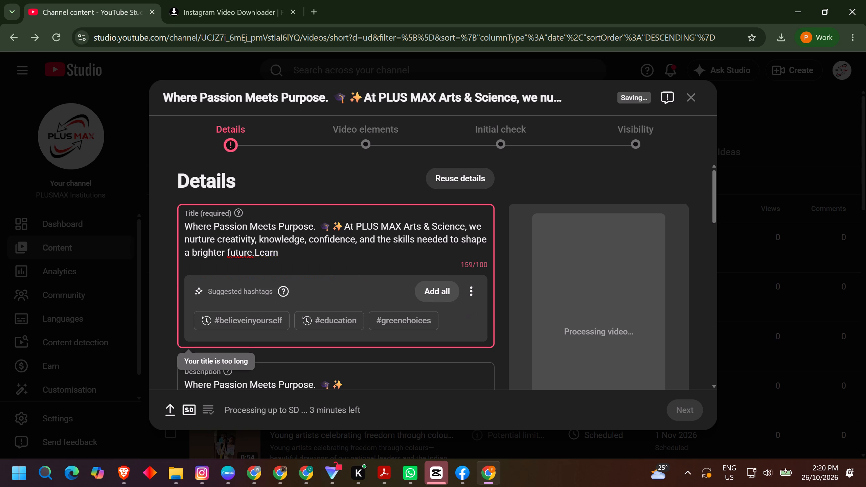
key("BackSpace")
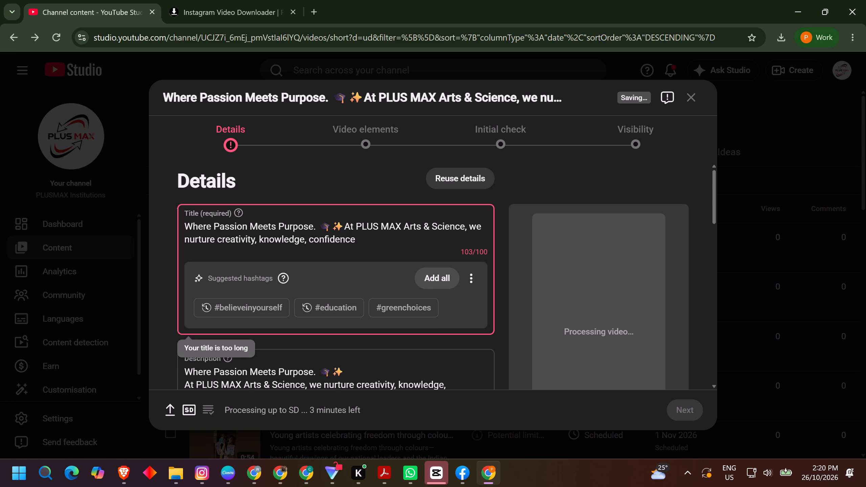
key("BackSpace")
key("BackSpace")
key("BackSpace")
key("BackSpace")
key("BackSpace")
key("BackSpace")
key("BackSpace")
key("BackSpace")
key("BackSpace")
key("BackSpace")
key("BackSpace")
key("BackSpace")
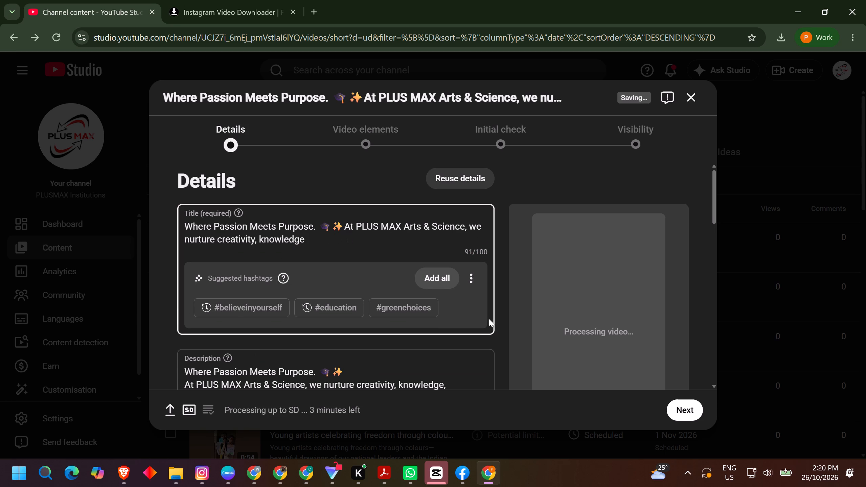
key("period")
Mark the video as not Made for Kids and advance through the checks to the schedule option under Visibility.
scroll(366, 332, "down", 3)
double_click(688, 407)
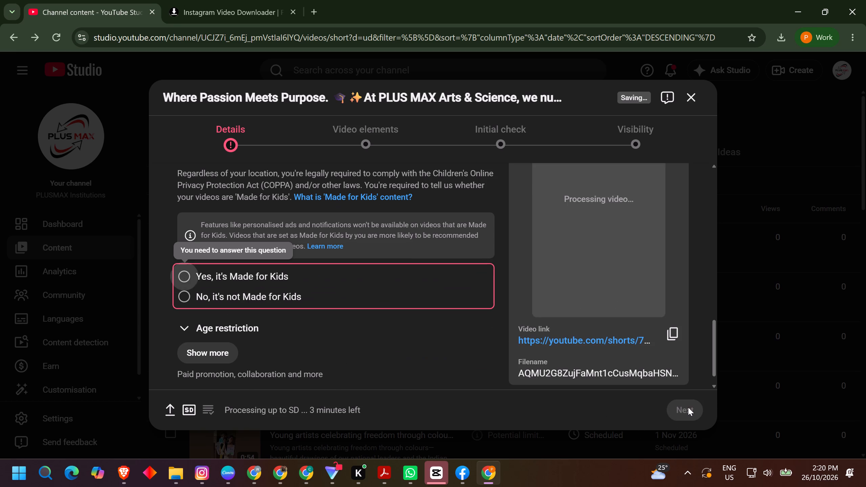
left_click(206, 299)
double_click(685, 413)
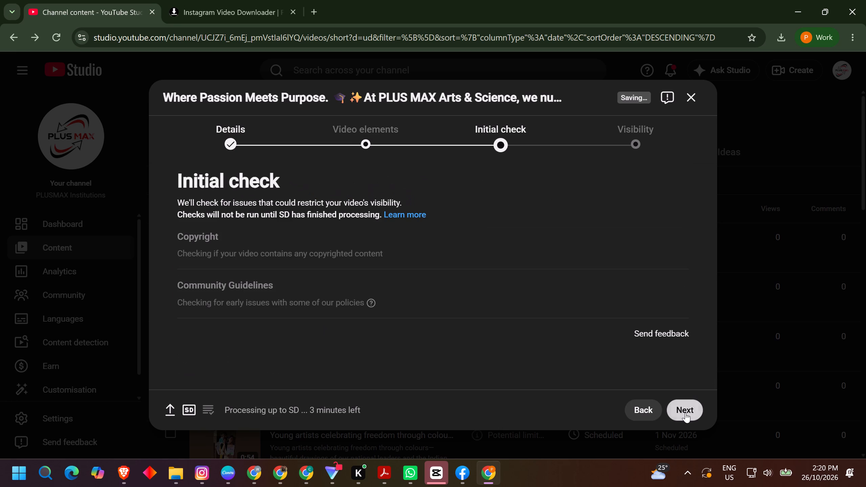
left_click(685, 413)
scroll(308, 351, "down", 4)
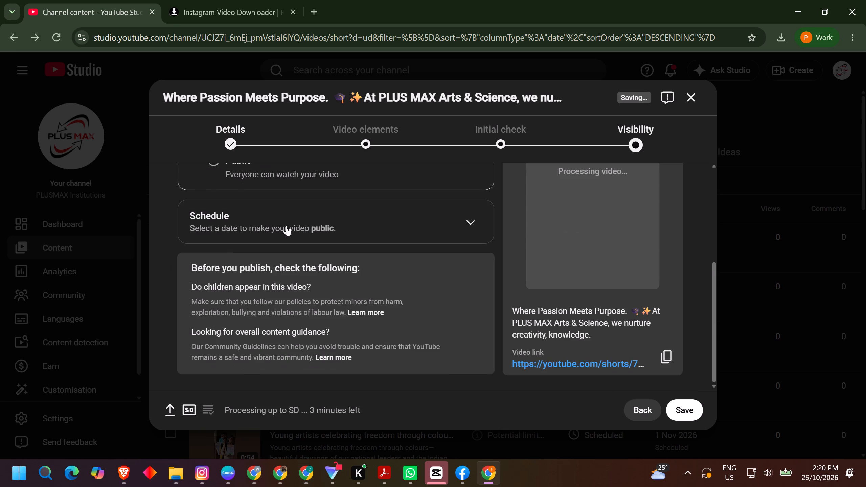
Schedule the Where Passion Meets Purpose video for 3 Nov 2026 at 15:00 and dismiss the scheduling dialogs.
left_click(289, 223)
left_click(240, 181)
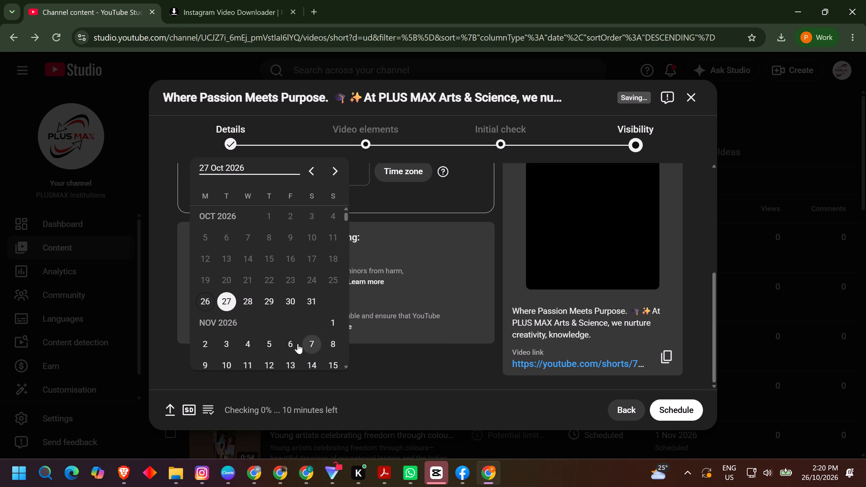
left_click(231, 345)
left_click(347, 161)
left_click(344, 175)
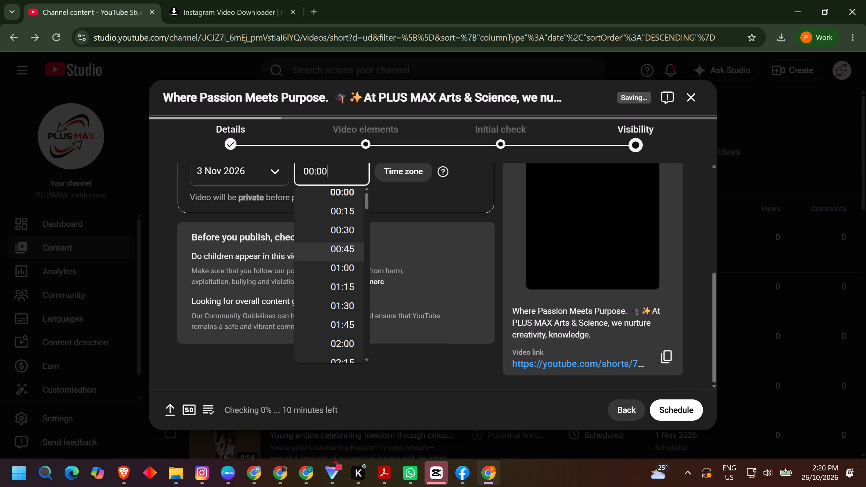
scroll(348, 253, "down", 12)
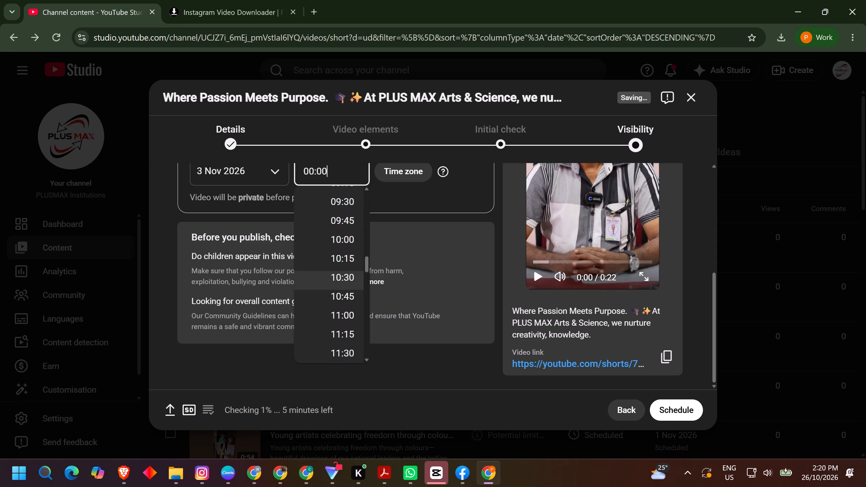
scroll(350, 329, "down", 5)
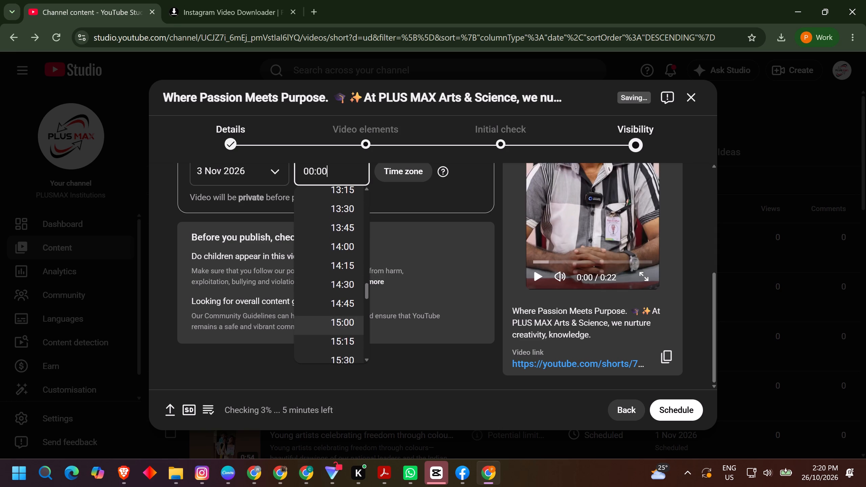
left_click(351, 324)
left_click(674, 403)
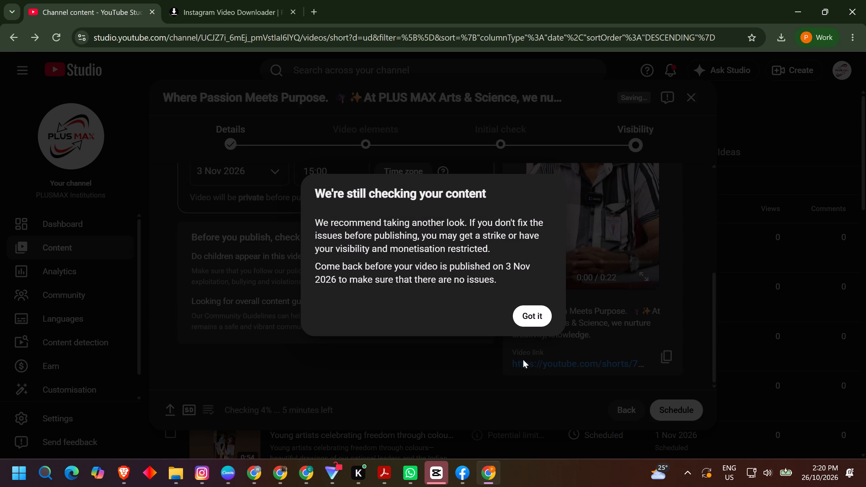
left_click(546, 317)
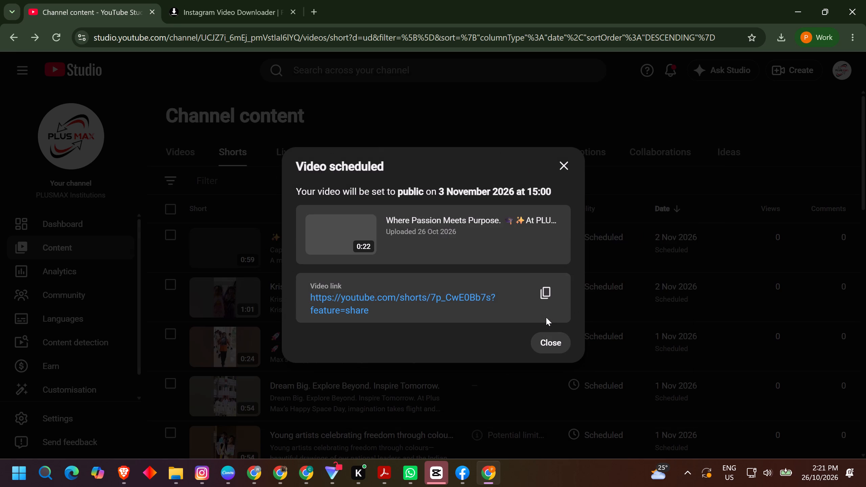
left_click(572, 164)
Review the scheduled and published Shorts in the channel content list, including their dates and notices.
scroll(581, 341, "down", 12)
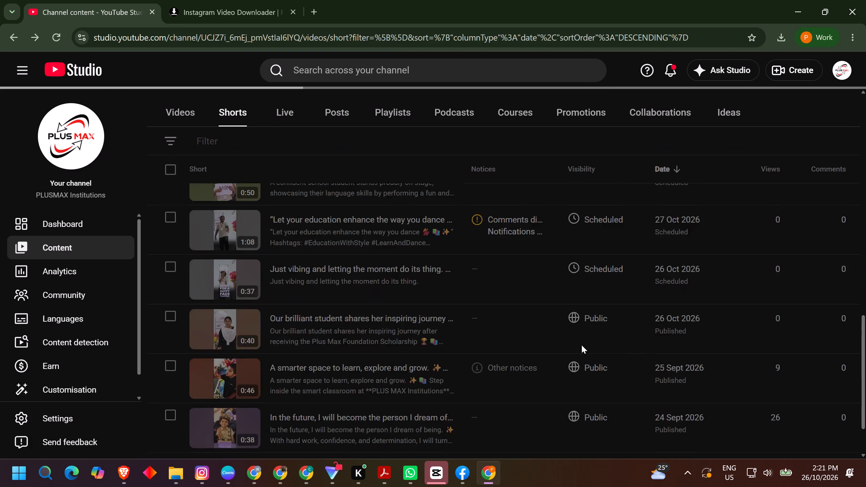
scroll(582, 345, "down", 5)
scroll(582, 345, "up", 4)
left_click(514, 342)
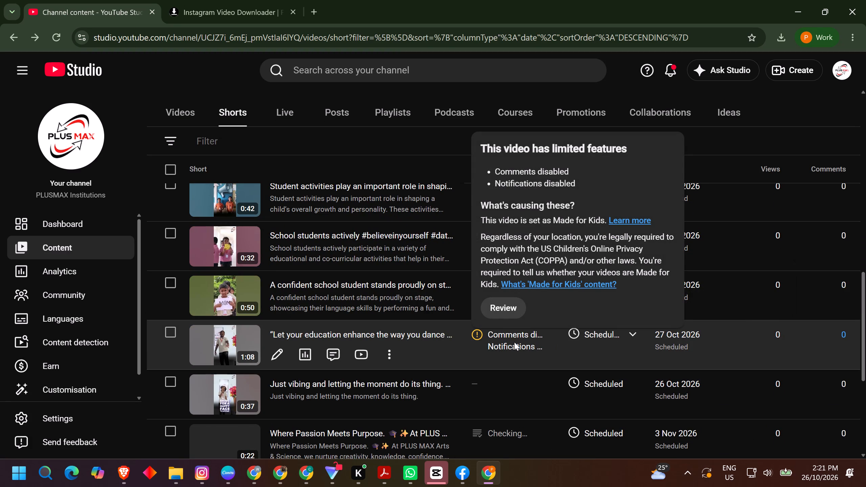
scroll(766, 355, "up", 15)
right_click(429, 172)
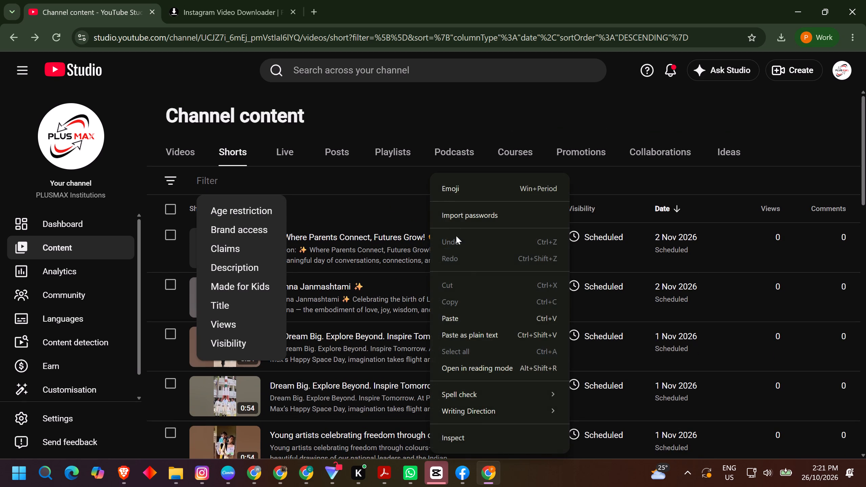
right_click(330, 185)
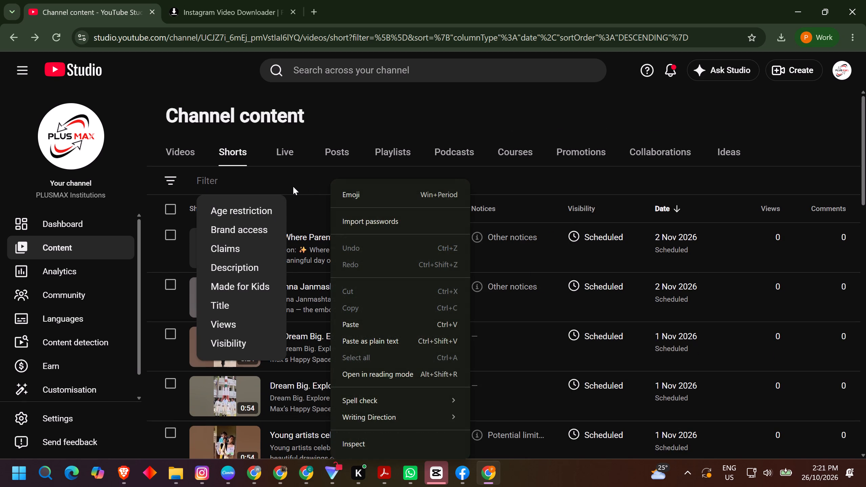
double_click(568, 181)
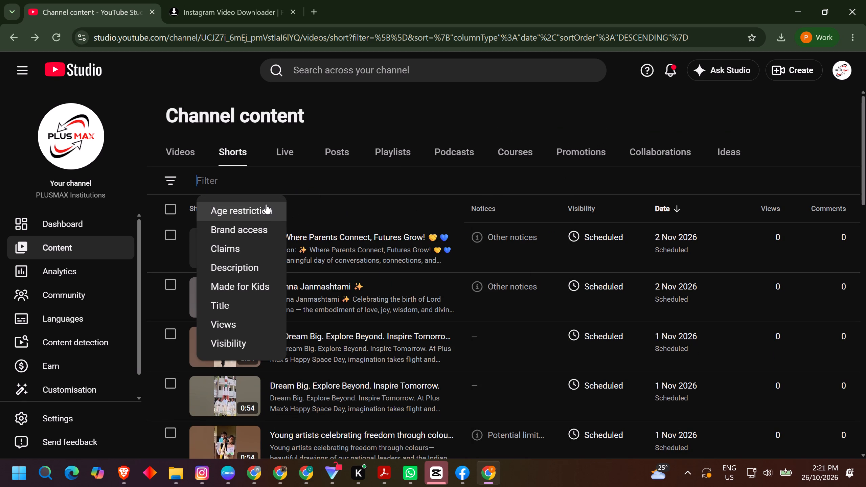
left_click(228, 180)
Check the scheduled publishing date and time of the latest 1 Nov 2026 Dream Big Short, leaving it as is.
left_click(591, 334)
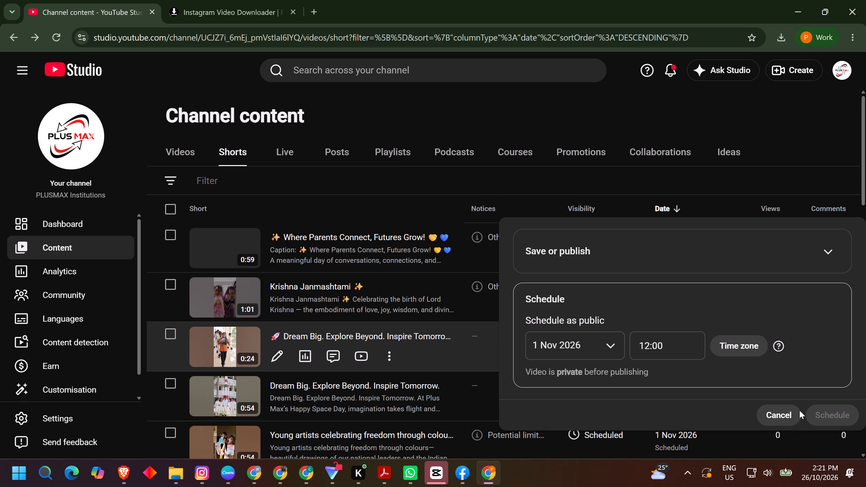
left_click(789, 416)
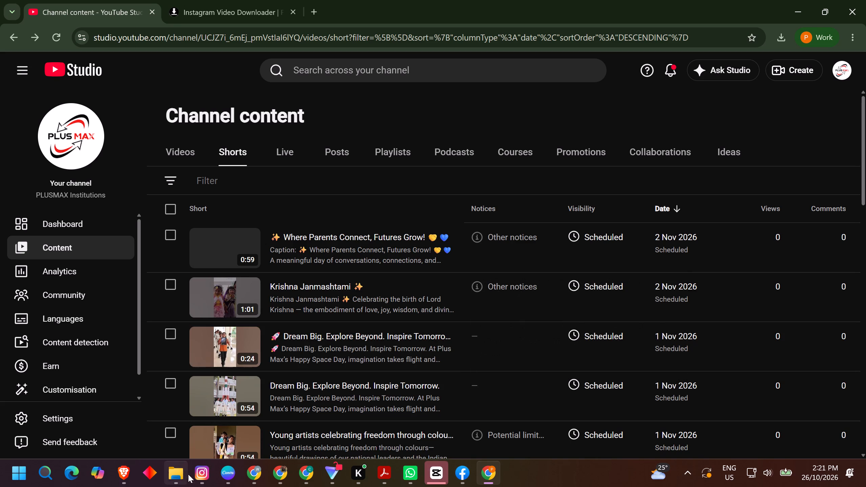
Switch to Instagram, open the reel "Where Young Minds Learn, Explore & Shine!" and copy its link.
left_click(189, 476)
left_click(758, 190)
scroll(759, 198, "up", 3)
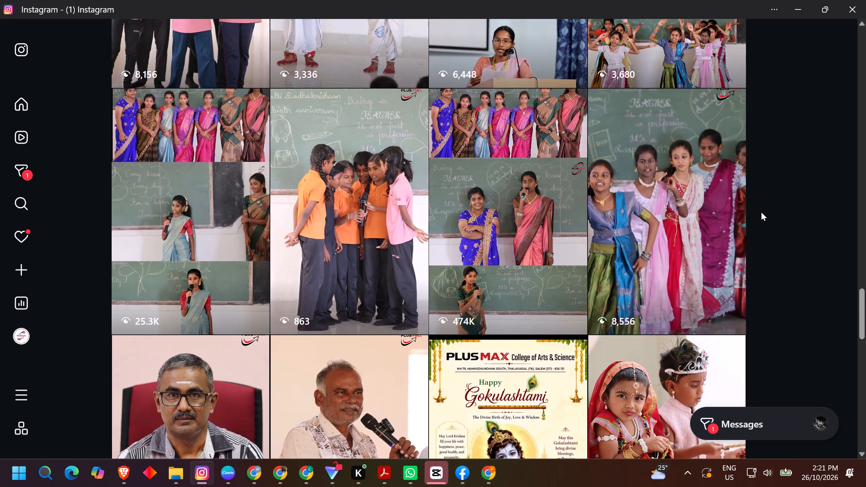
left_click(712, 218)
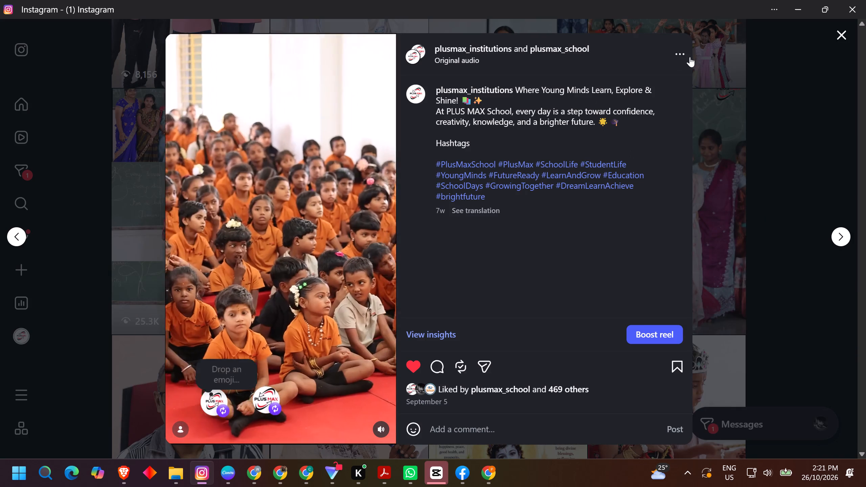
left_click(674, 57)
left_click(440, 284)
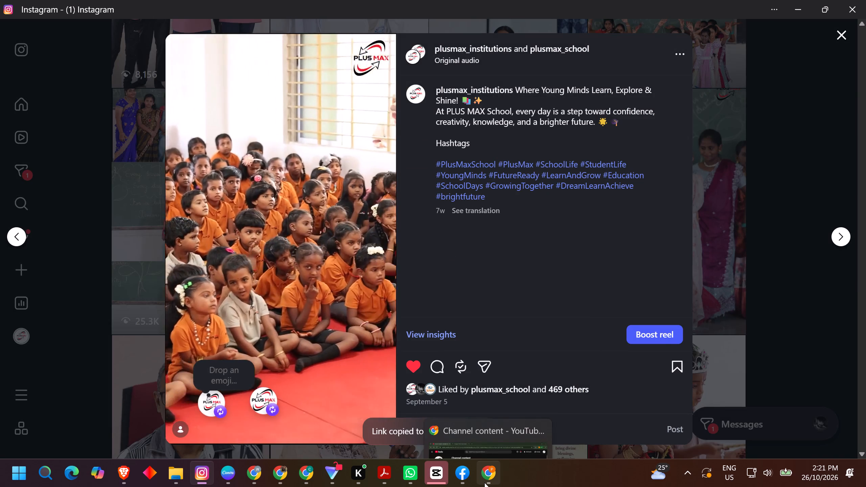
Submit the copied reel link to the indown.io Instagram Video Downloader.
left_click(484, 483)
left_click(257, 11)
scroll(553, 281, "up", 6)
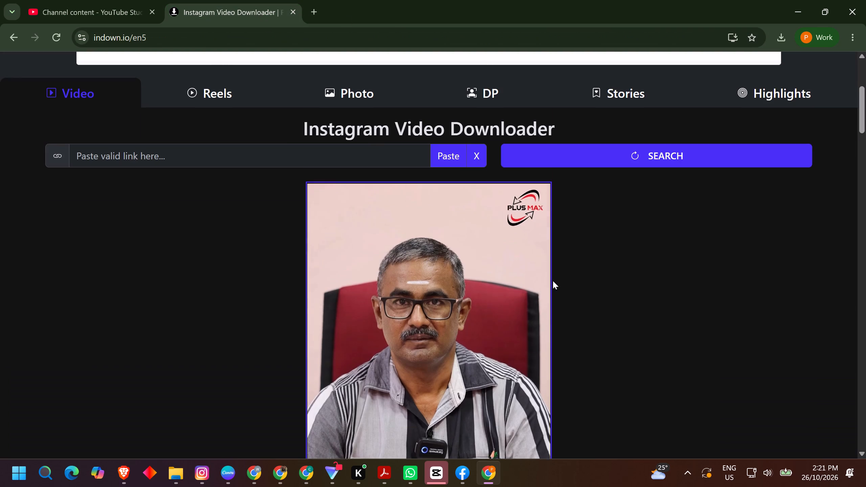
left_click(385, 204)
left_click(391, 199)
key("ctrl+v")
left_click(621, 194)
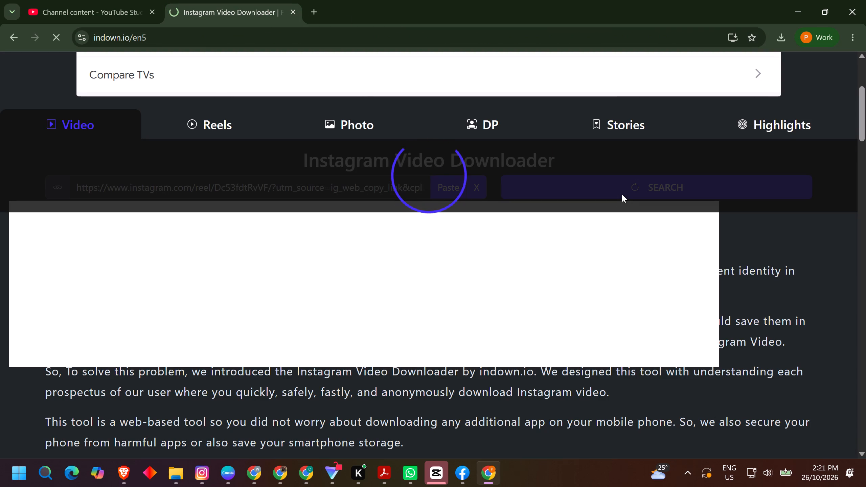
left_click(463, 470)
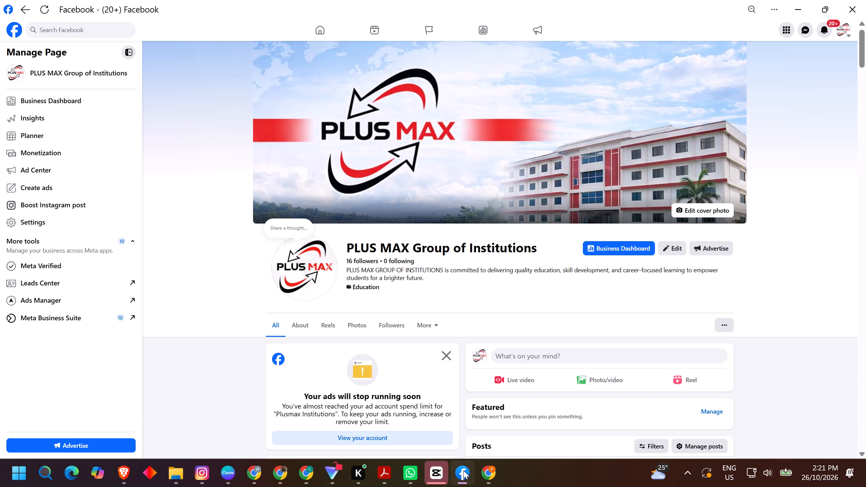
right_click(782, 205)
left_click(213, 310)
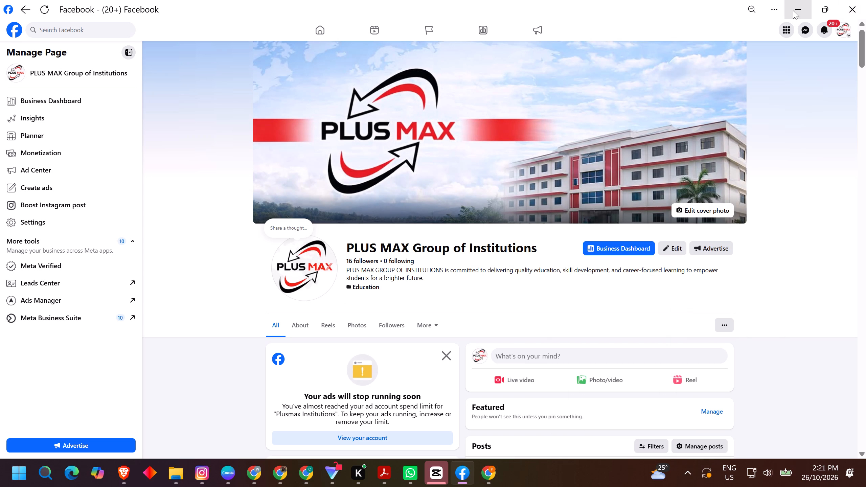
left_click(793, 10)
Download the retrieved reel video from indown.io.
left_click(406, 364)
scroll(595, 305, "down", 4)
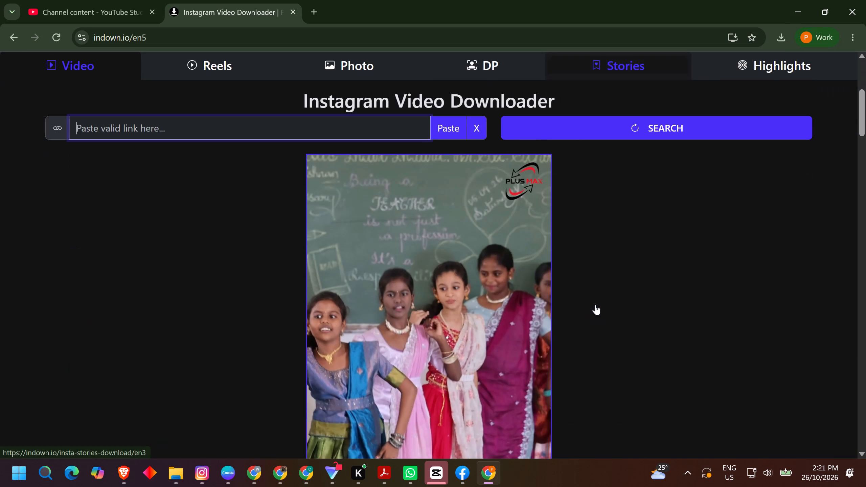
scroll(558, 353, "down", 4)
left_click(438, 365)
Start a new video upload in YouTube Studio using the freshly downloaded MP4 file.
left_click(138, 0)
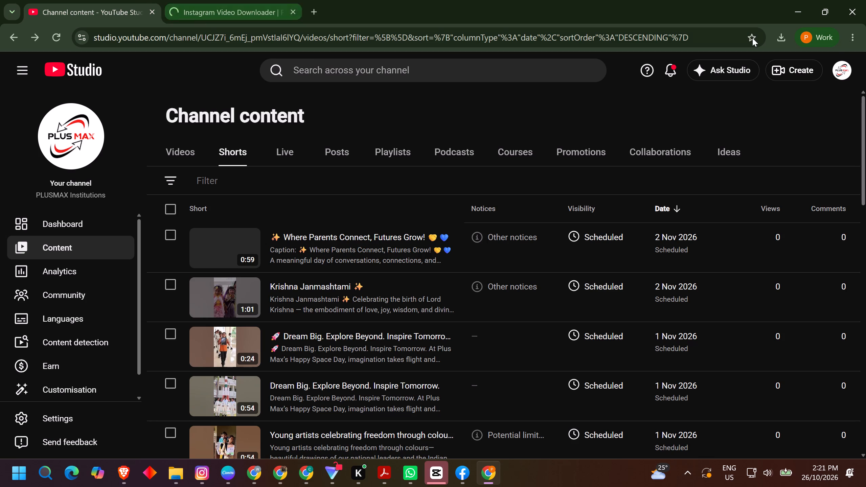
left_click(803, 75)
left_click(772, 97)
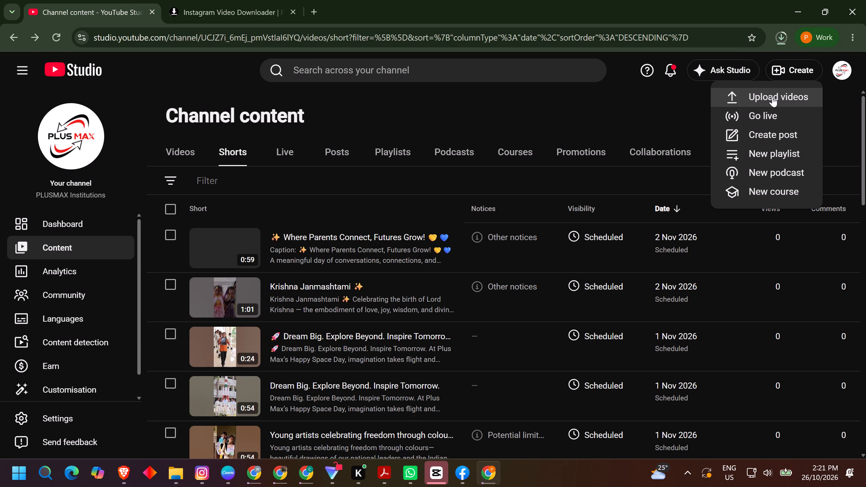
left_click_drag(674, 97, 424, 297)
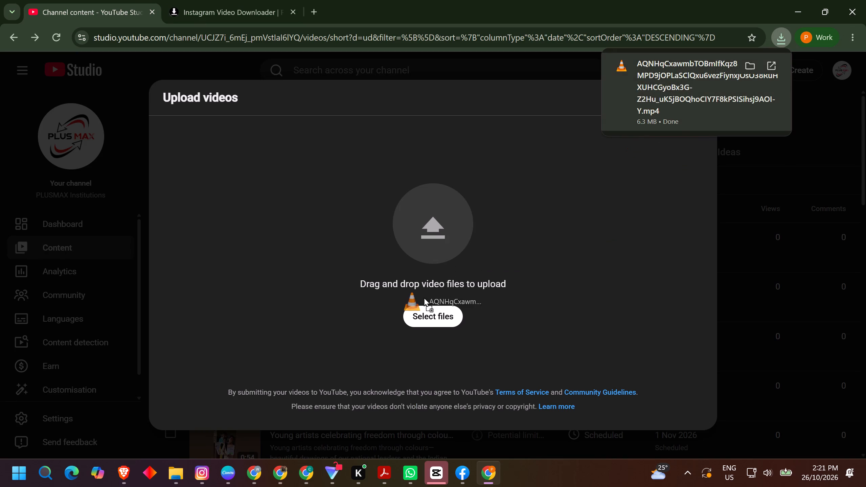
left_click_drag(424, 297, 426, 319)
left_click(127, 480)
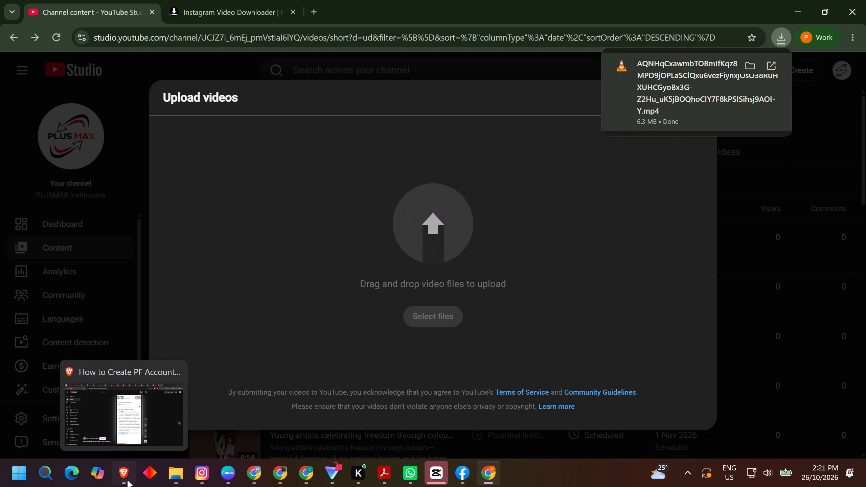
left_click(127, 480)
Copy the full caption with hashtags from the Instagram reel into the YouTube video's description.
left_click(214, 476)
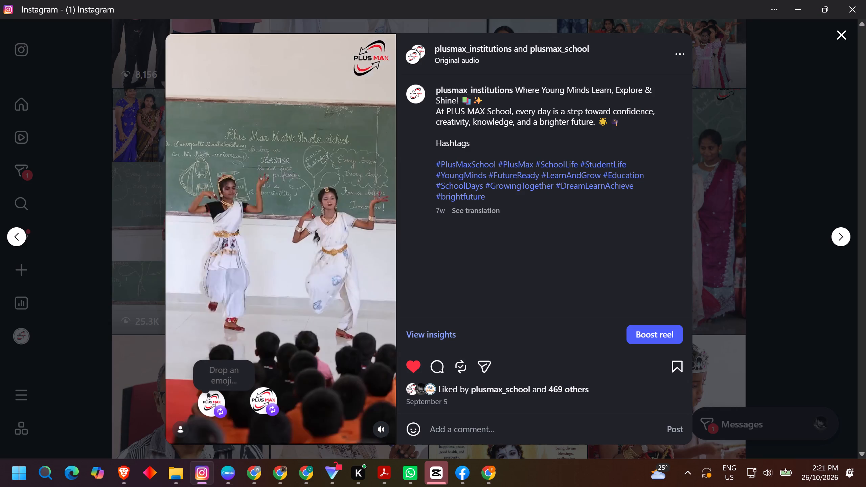
left_click_drag(516, 89, 626, 194)
key("ctrl+c")
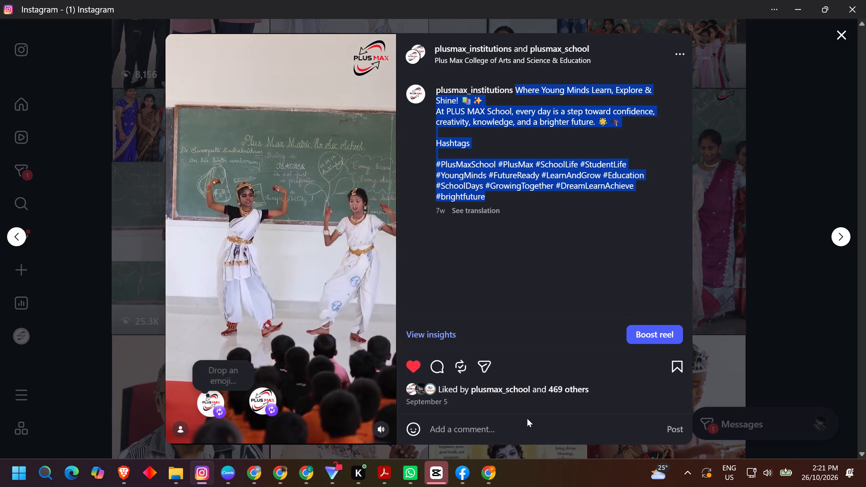
left_click(475, 486)
left_click(485, 482)
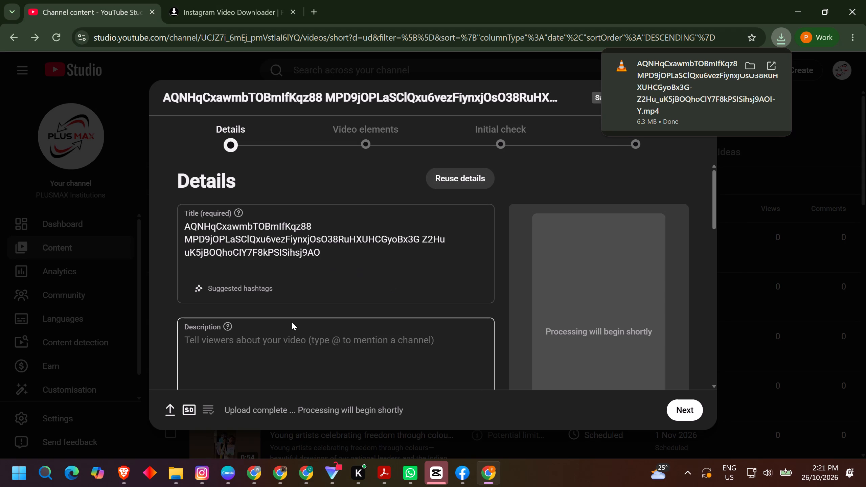
left_click(282, 342)
key("ctrl+v")
Replace the video title with the description's first line, "Where Young Minds Learn, Explore & Shine! 📚✨".
triple_click(282, 346)
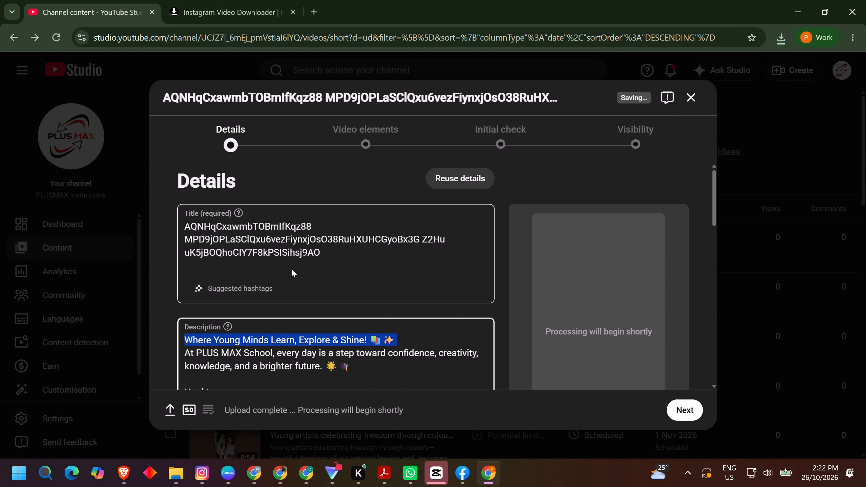
key("ctrl+c")
triple_click(287, 245)
key("ctrl+v")
Complete the required details for the Young Minds video and advance to the Visibility stage.
left_click(674, 412)
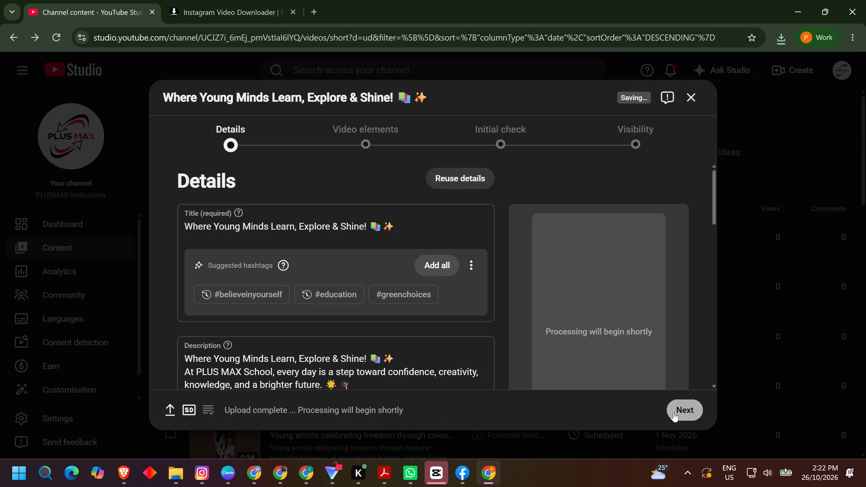
left_click_drag(233, 293, 237, 294)
double_click(678, 411)
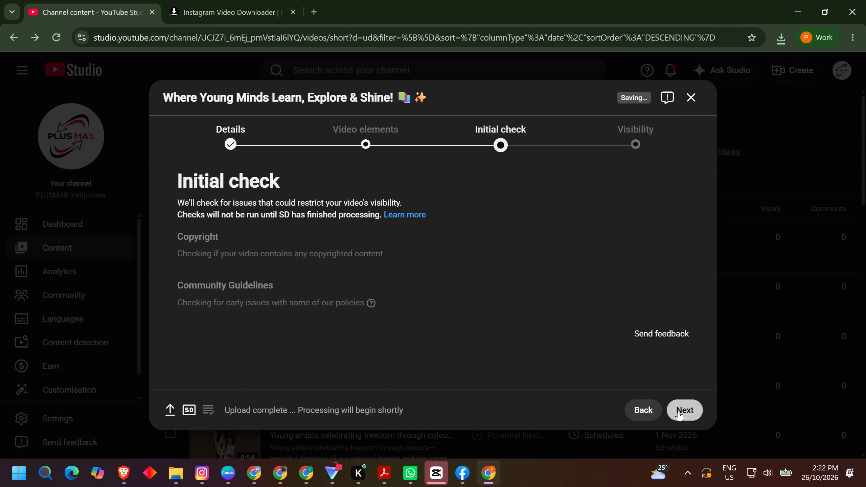
left_click(678, 411)
Schedule the Young Minds video as public for 2 Nov 2026 at 18:15.
scroll(279, 322, "down", 2)
left_click(292, 276)
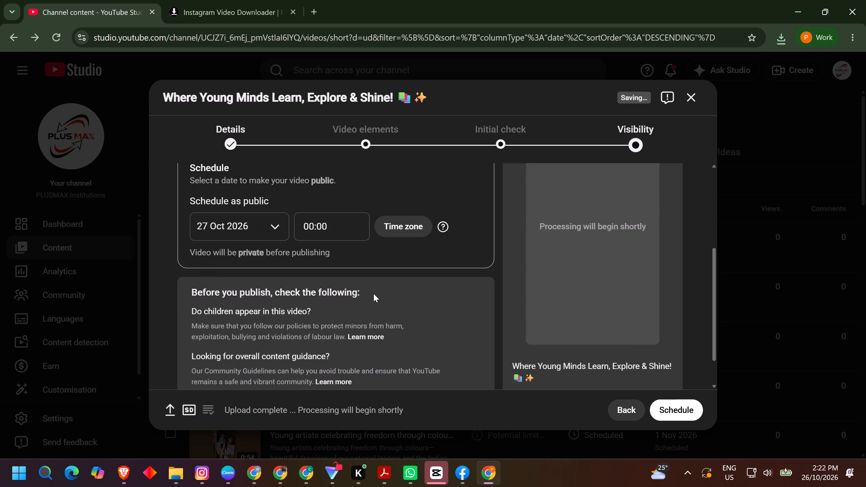
left_click(257, 228)
left_click(209, 397)
triple_click(348, 225)
scroll(350, 233, "down", 6)
scroll(323, 342, "down", 8)
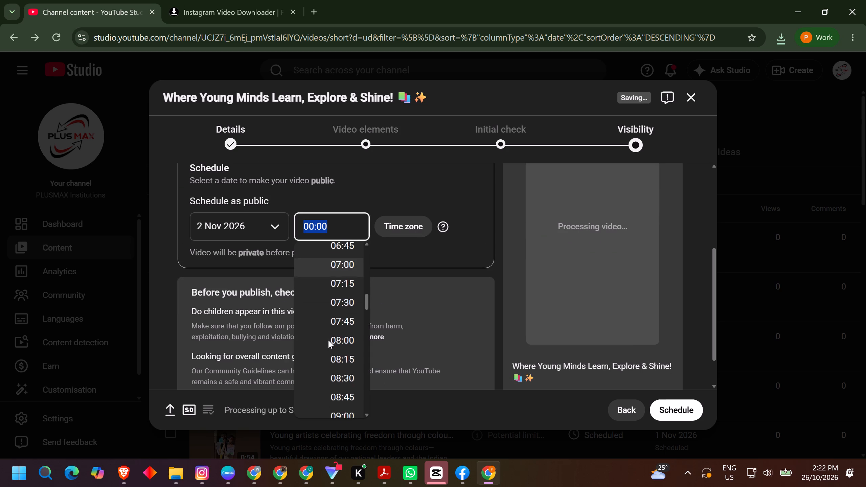
scroll(334, 338, "up", 3)
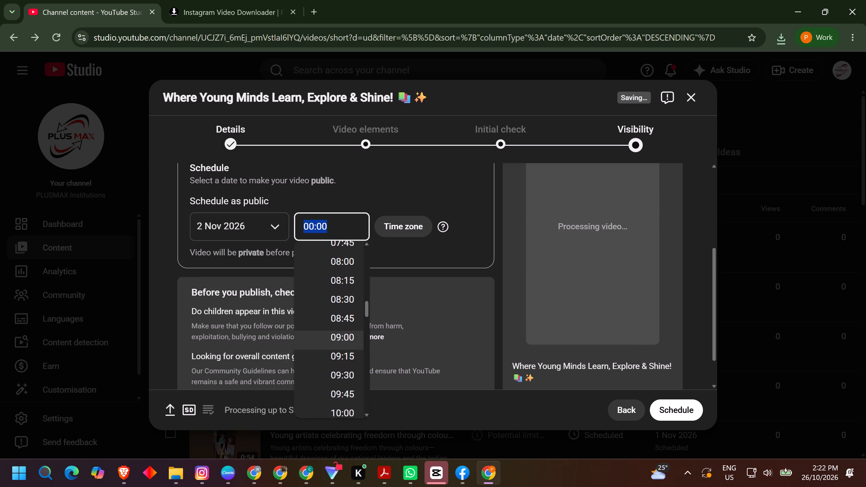
scroll(332, 339, "down", 4)
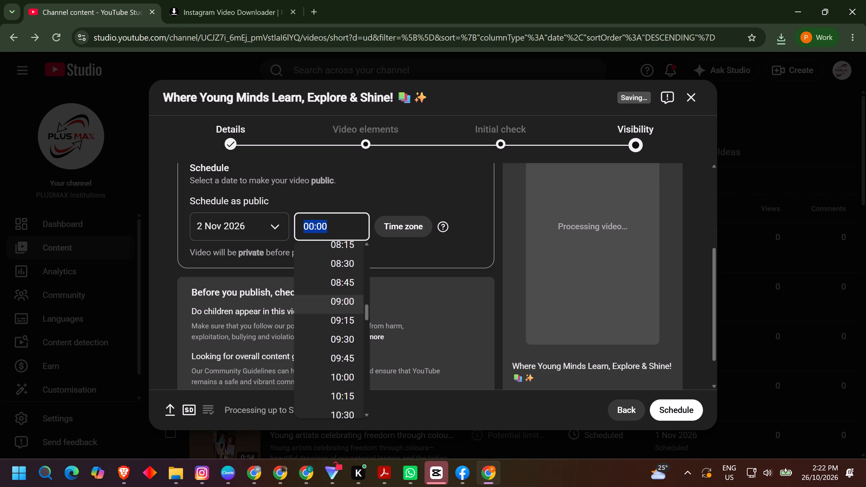
scroll(332, 339, "down", 5)
scroll(336, 392, "down", 2)
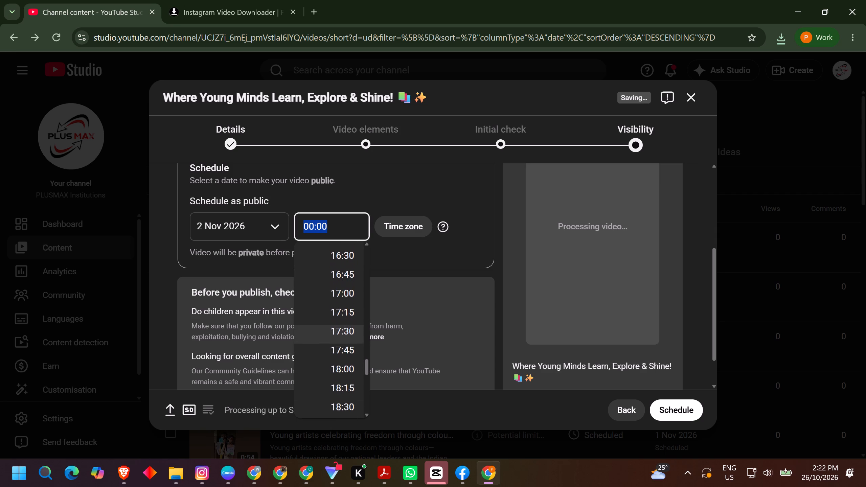
scroll(337, 392, "down", 1)
left_click(348, 323)
left_click(672, 402)
Switch to Facebook and create a reel from the downloaded video, captioned "Where Young Minds Learn, Explore & Shine! 📚✨".
left_click(473, 471)
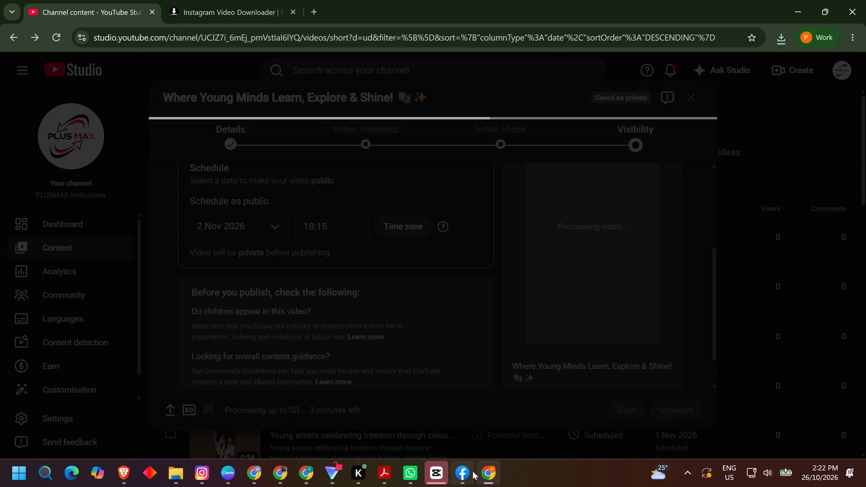
left_click(680, 381)
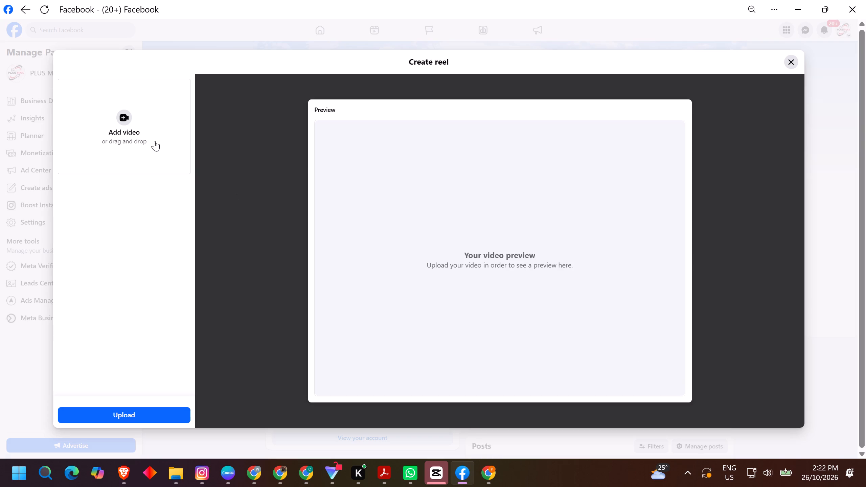
left_click(154, 141)
left_click(177, 129)
key("Return")
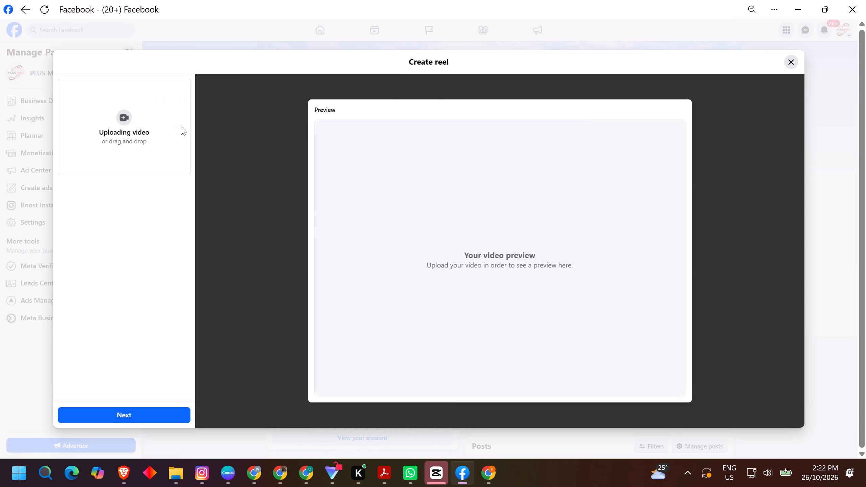
left_click(109, 405)
double_click(108, 413)
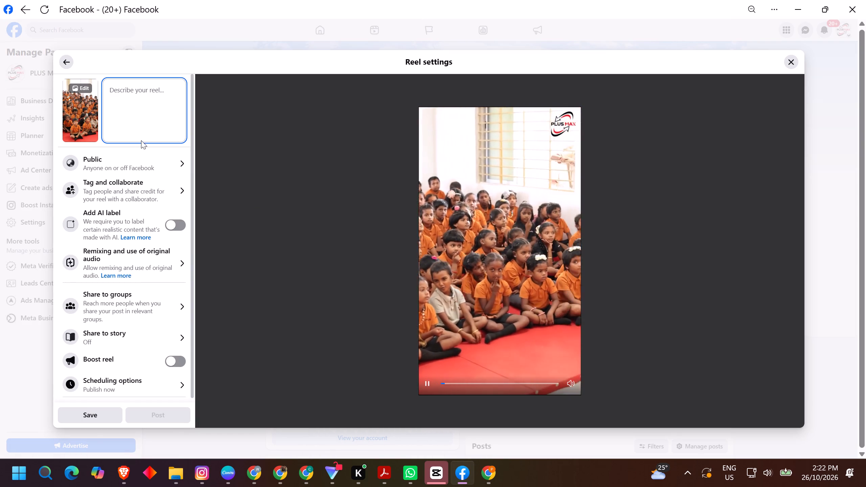
key("ctrl+v")
Set the Facebook reel's scheduled publishing date to Nov 2, 2026.
scroll(121, 321, "down", 7)
left_click(126, 379)
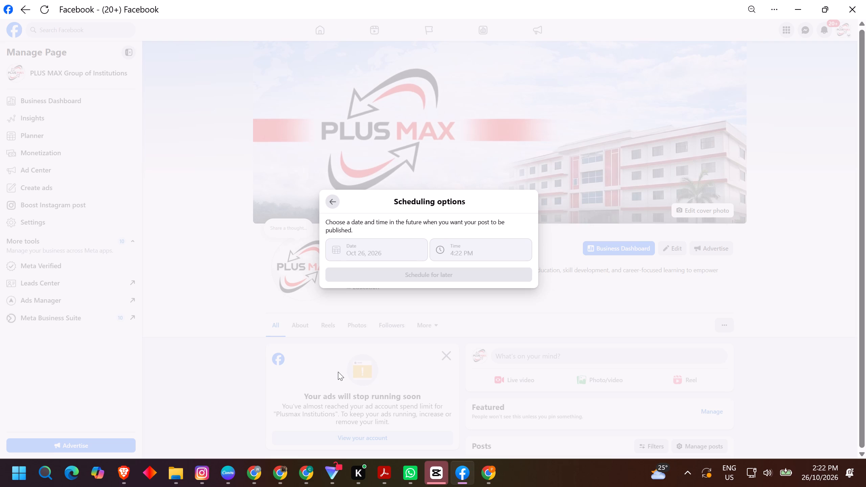
left_click(399, 257)
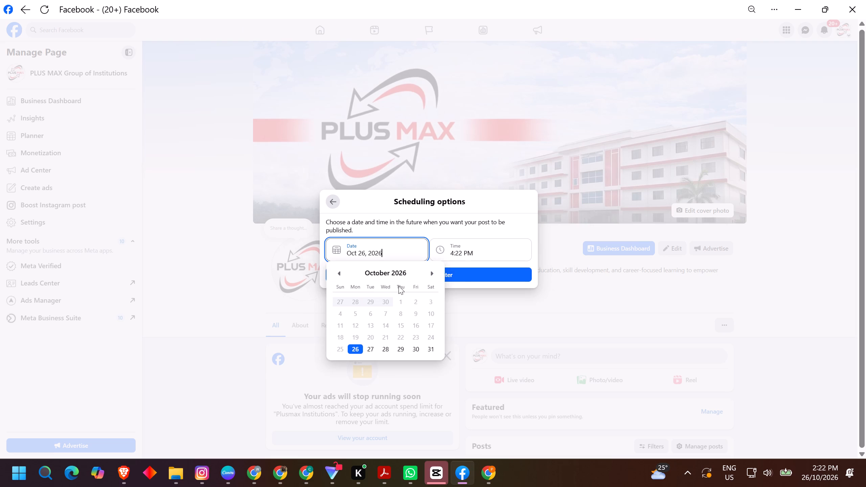
left_click(437, 277)
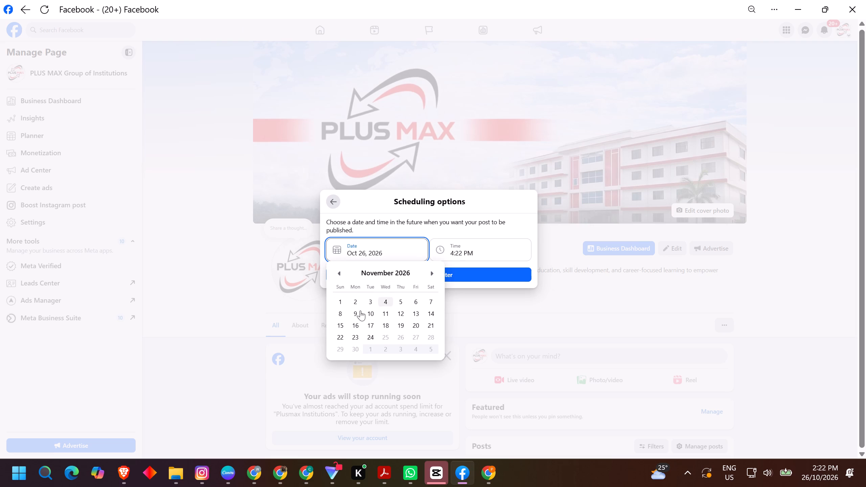
left_click(360, 305)
Set the publishing time to 6:15 PM and schedule the Young Minds reel on the Facebook page.
double_click(482, 252)
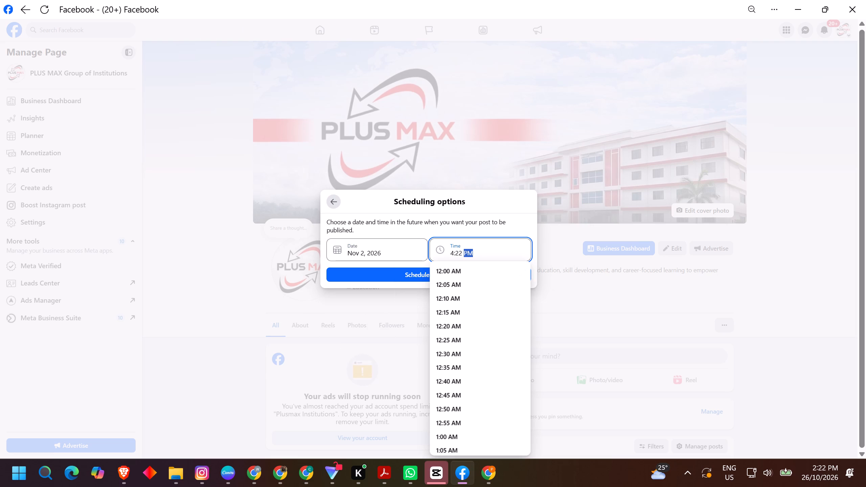
left_click(482, 252)
scroll(473, 370, "down", 10)
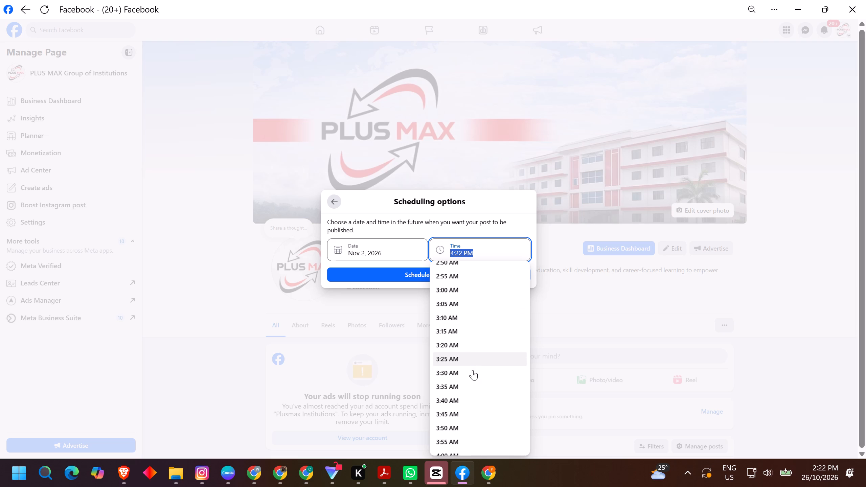
scroll(473, 370, "down", 5)
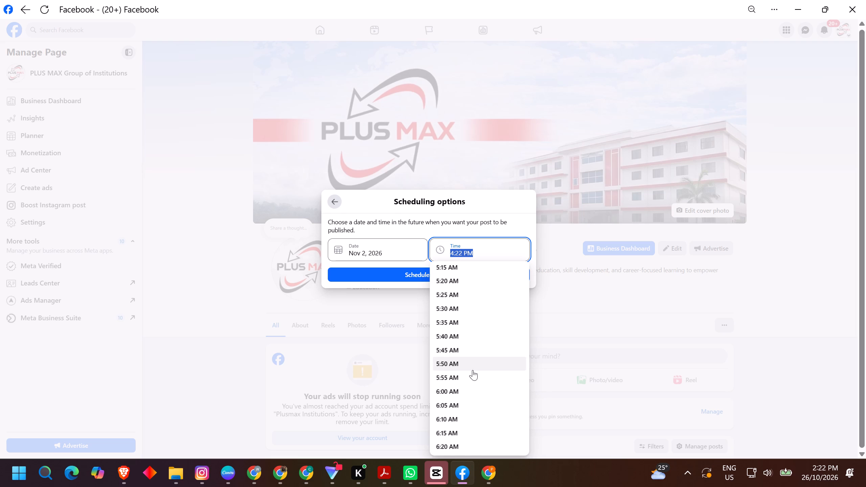
left_click(462, 439)
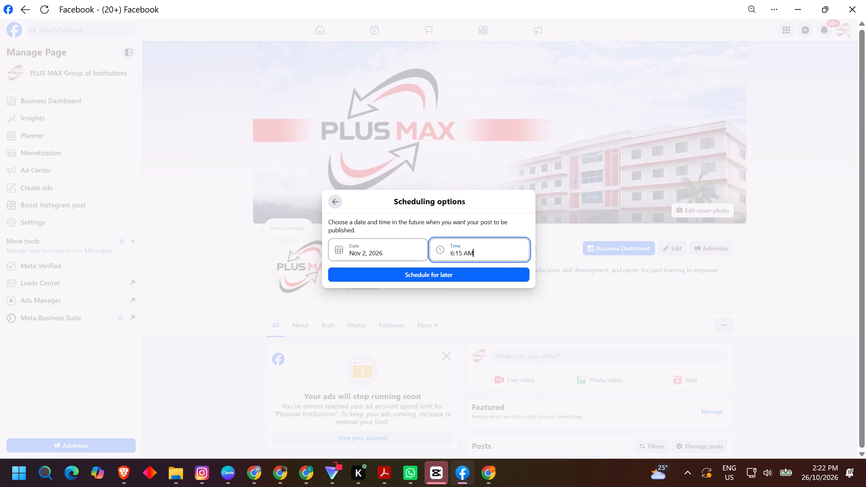
key("BackSpace")
key("BackSpace")
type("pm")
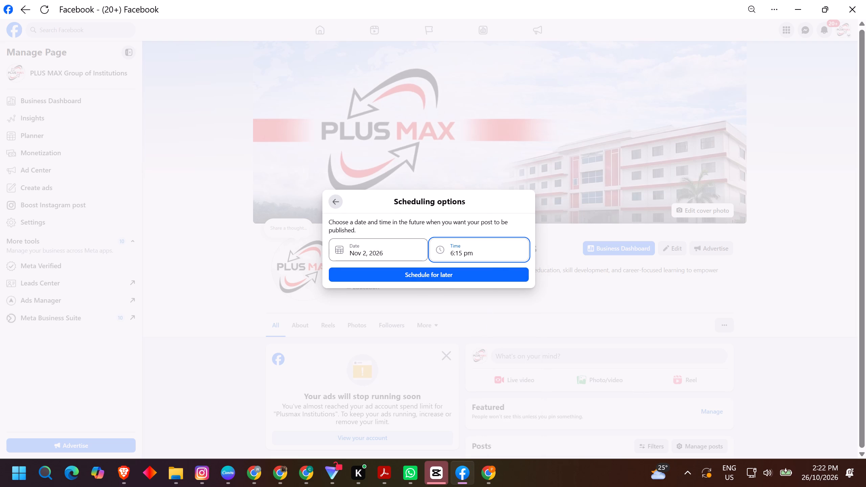
left_click(481, 245)
left_click(462, 288)
left_click(463, 280)
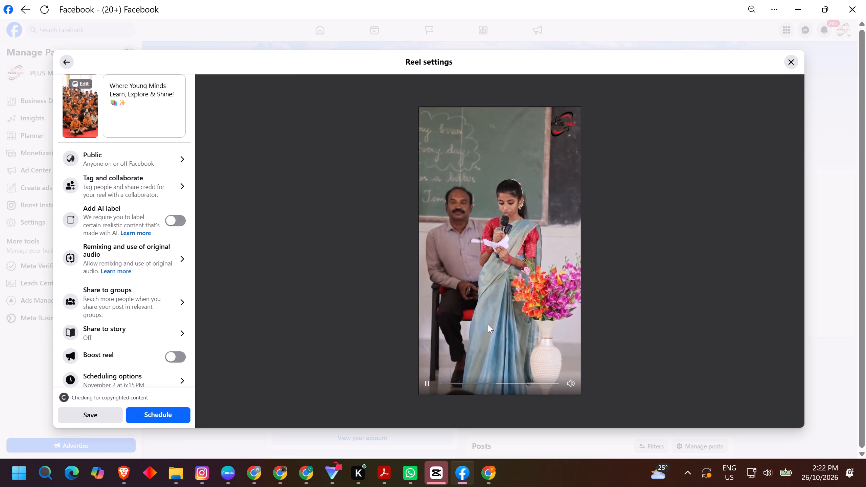
left_click(172, 418)
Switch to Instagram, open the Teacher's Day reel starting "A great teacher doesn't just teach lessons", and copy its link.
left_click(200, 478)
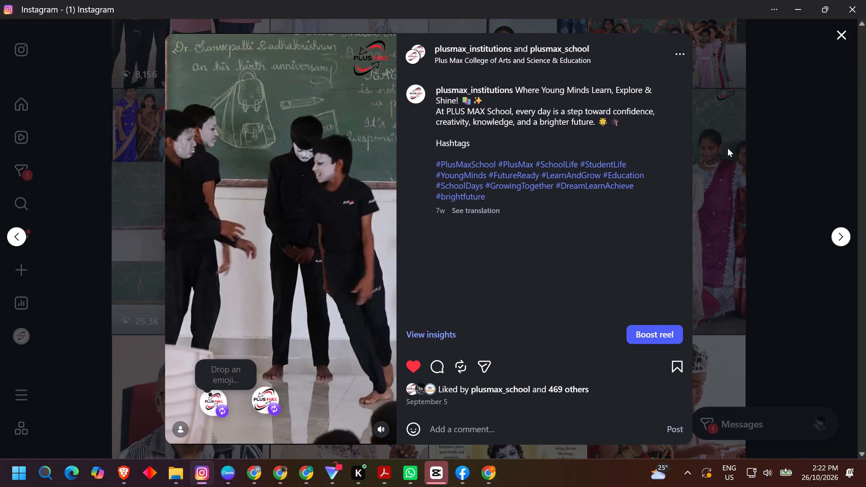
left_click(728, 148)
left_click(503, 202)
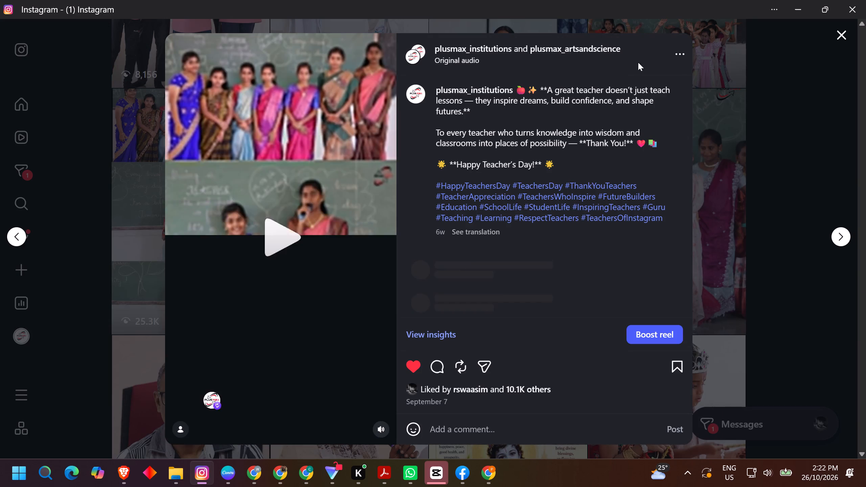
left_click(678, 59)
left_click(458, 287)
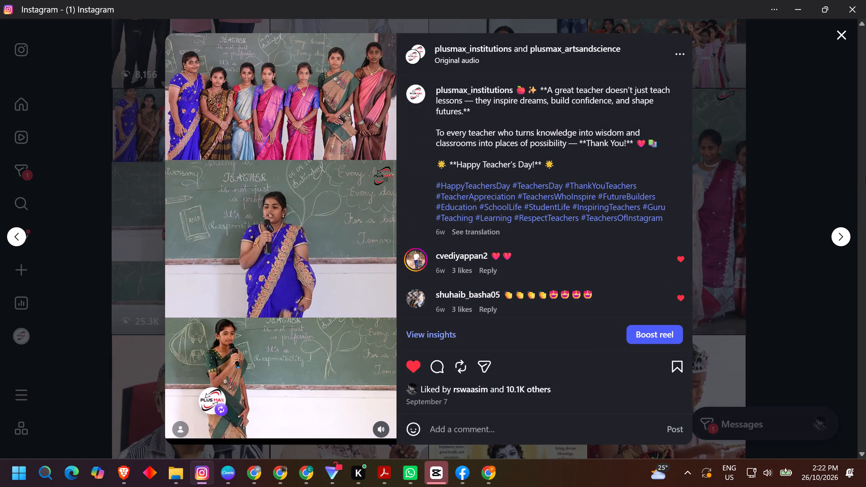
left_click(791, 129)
Switch to YouTube Studio and close the scheduling confirmation for the Young Minds video.
left_click(492, 471)
left_click(465, 474)
left_click(465, 474)
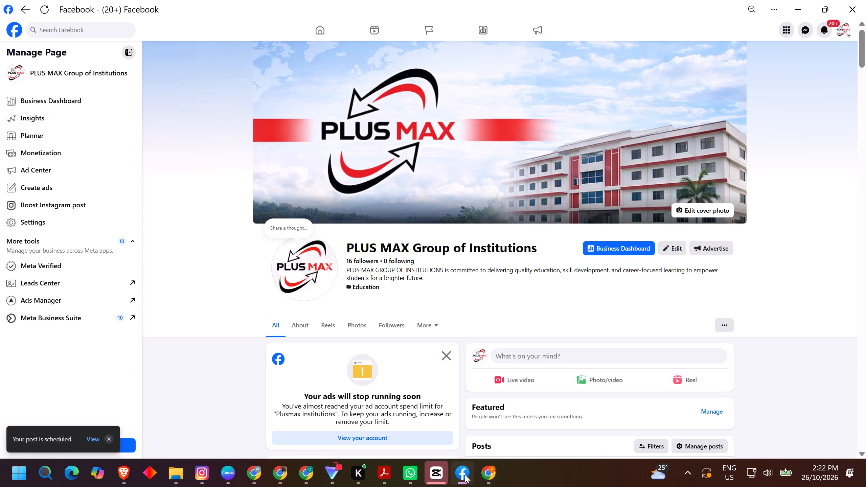
left_click(538, 321)
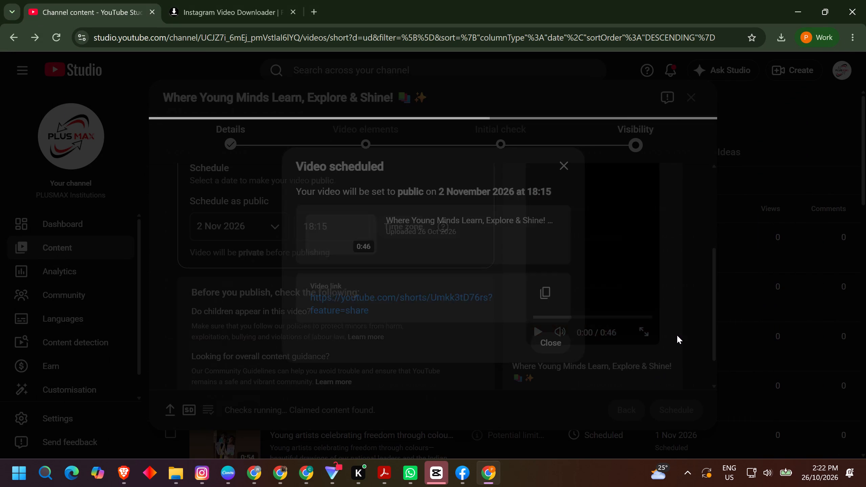
left_click(561, 174)
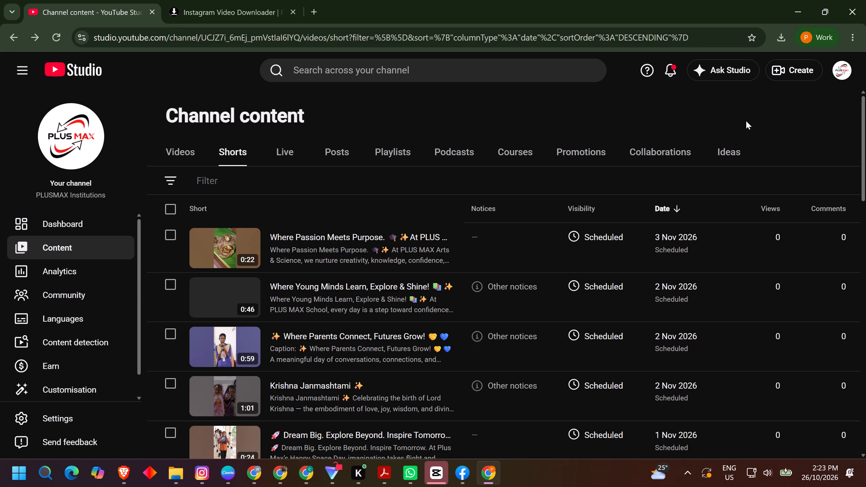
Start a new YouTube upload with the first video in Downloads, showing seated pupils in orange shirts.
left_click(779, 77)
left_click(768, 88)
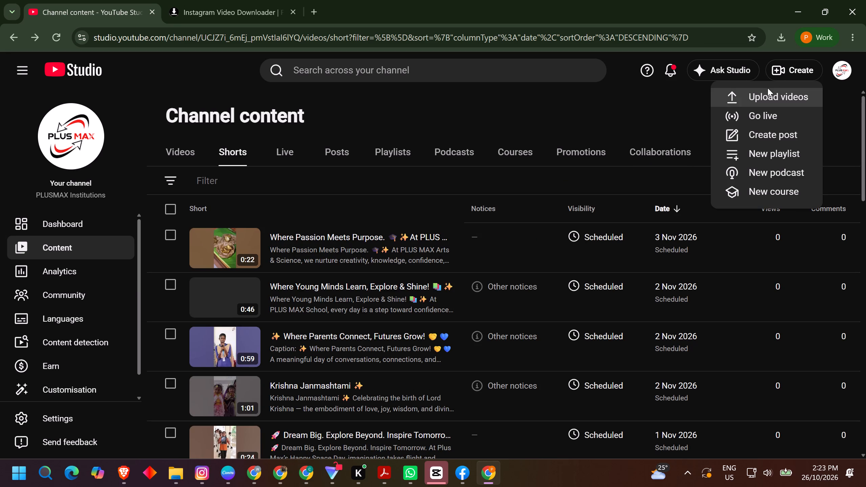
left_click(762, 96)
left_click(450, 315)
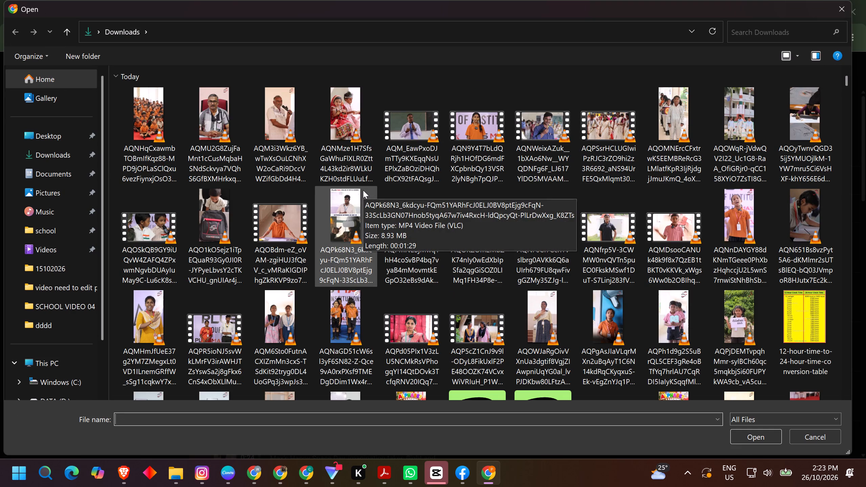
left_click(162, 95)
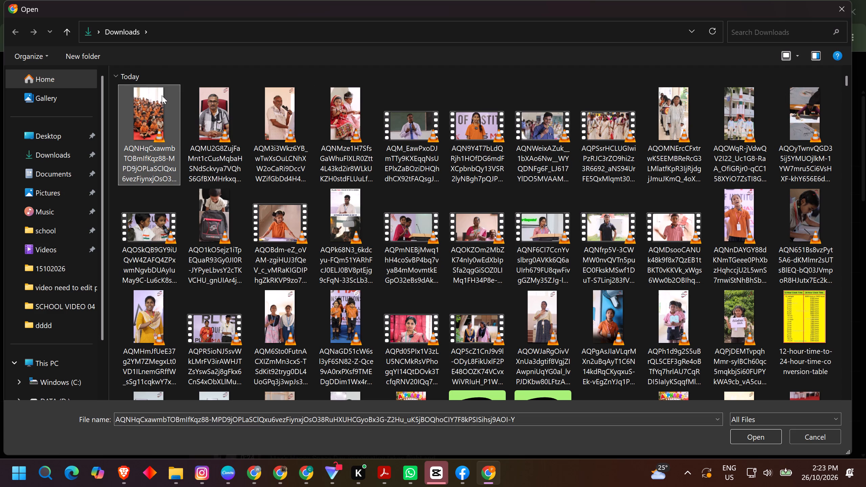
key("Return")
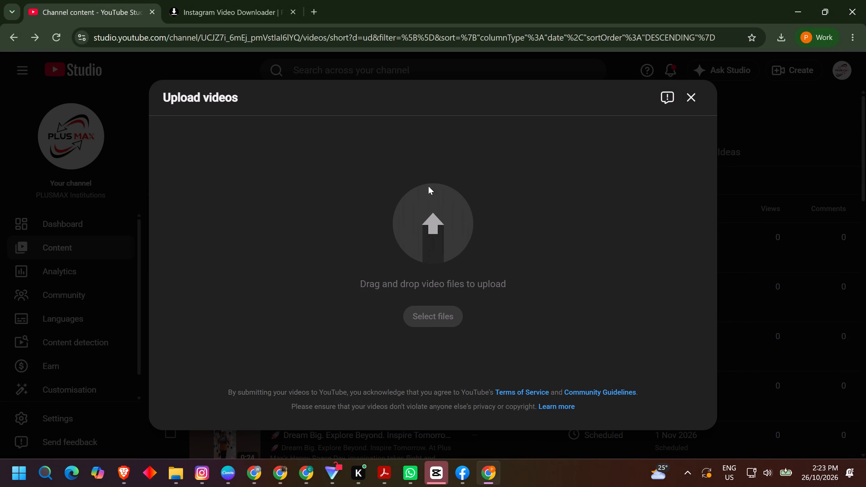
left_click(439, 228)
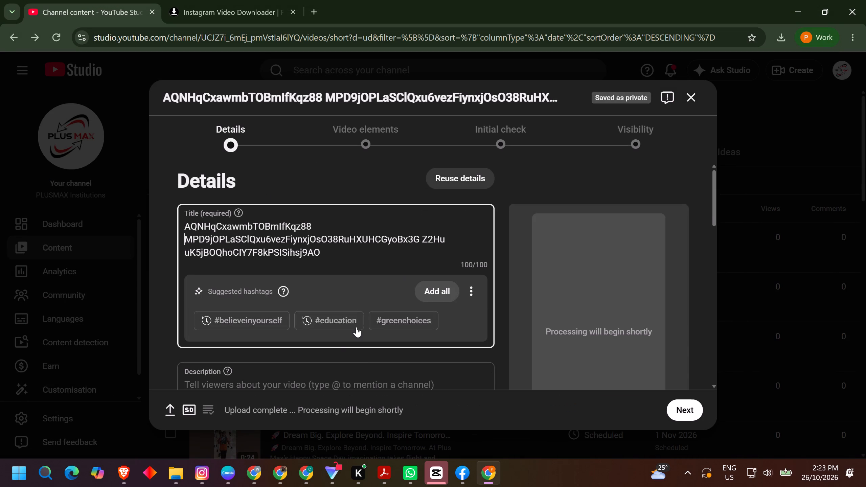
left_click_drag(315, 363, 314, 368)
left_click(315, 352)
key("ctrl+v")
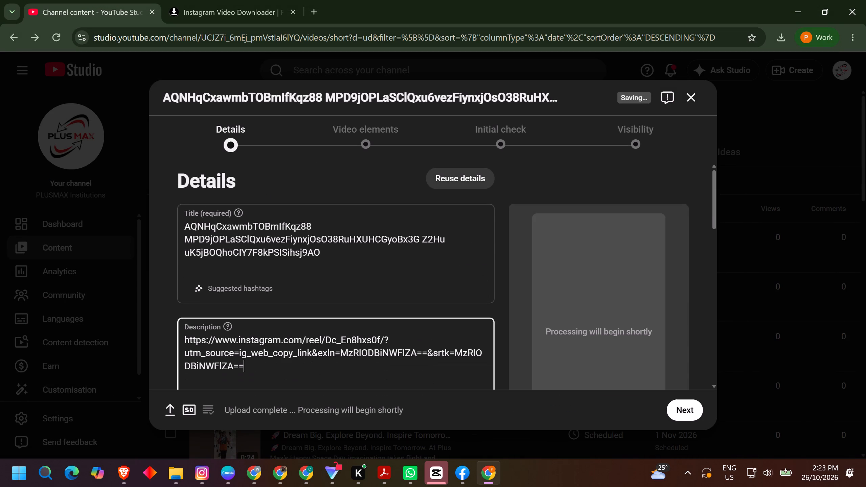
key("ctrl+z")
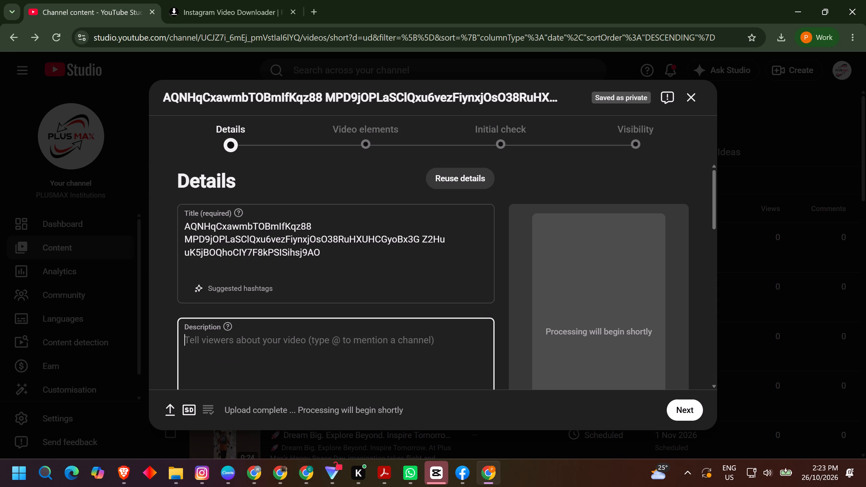
Return to Instagram, open the Teacher's Day reel starting "A great teacher doesn't just teach lessons", and copy its link.
left_click(249, 0)
left_click(87, 0)
left_click(196, 474)
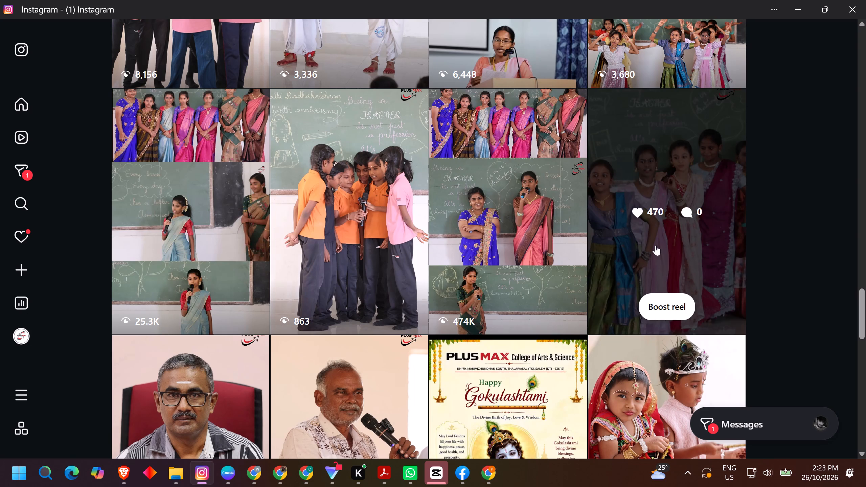
left_click(656, 245)
left_click(801, 165)
left_click(499, 218)
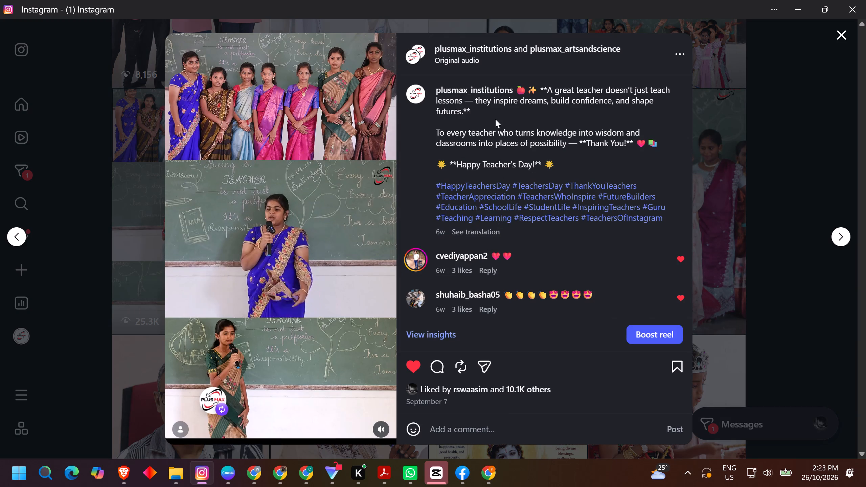
left_click(677, 55)
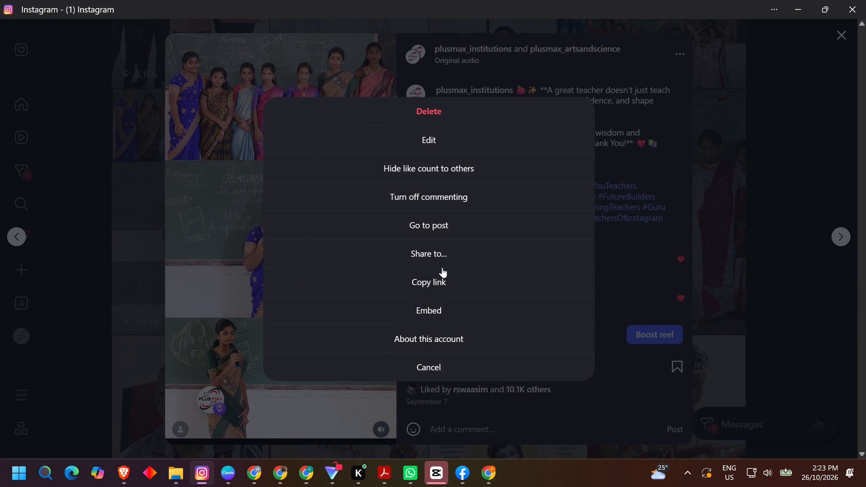
left_click(435, 290)
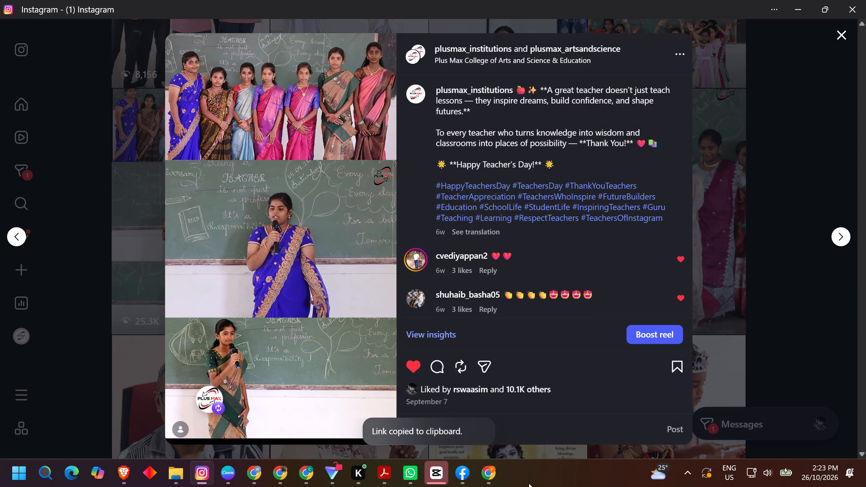
Download the Teacher's Day reel through the Instagram Video Downloader site using the copied link, and dismiss the ad.
left_click(496, 484)
left_click(245, 5)
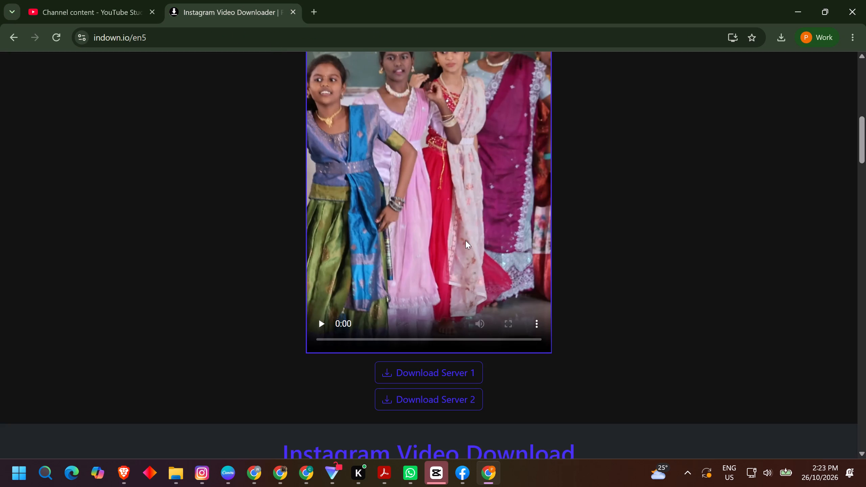
scroll(491, 271, "up", 6)
left_click(306, 239)
key("ctrl+v")
left_click(611, 245)
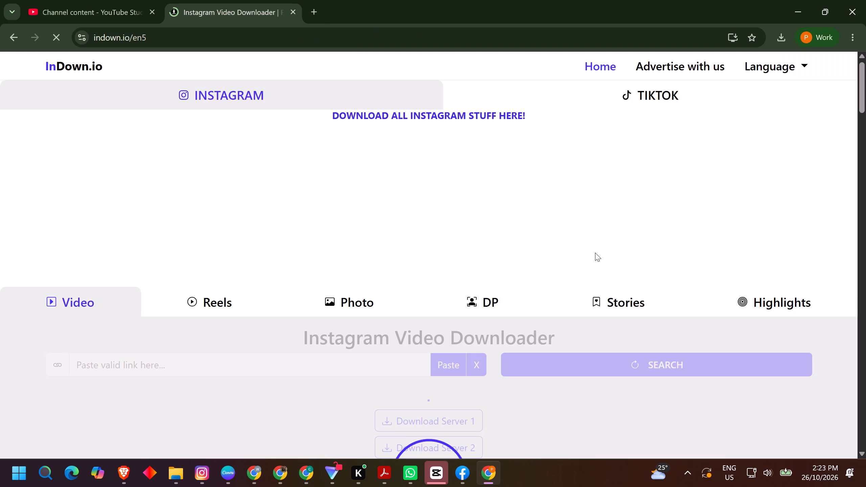
scroll(594, 254, "down", 4)
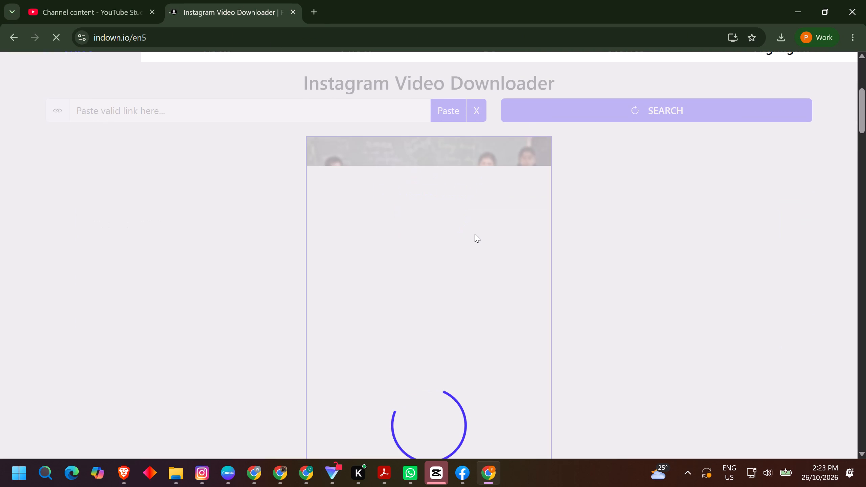
scroll(475, 234, "down", 2)
scroll(451, 362, "down", 3)
left_click(459, 297)
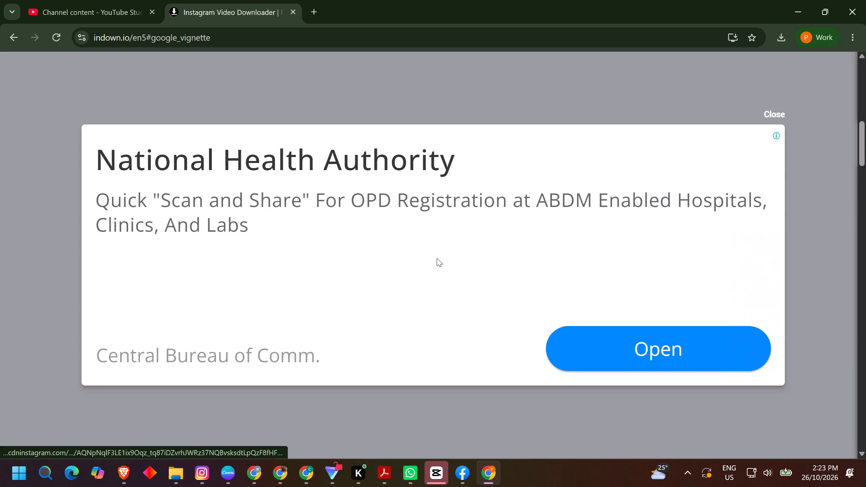
left_click(765, 108)
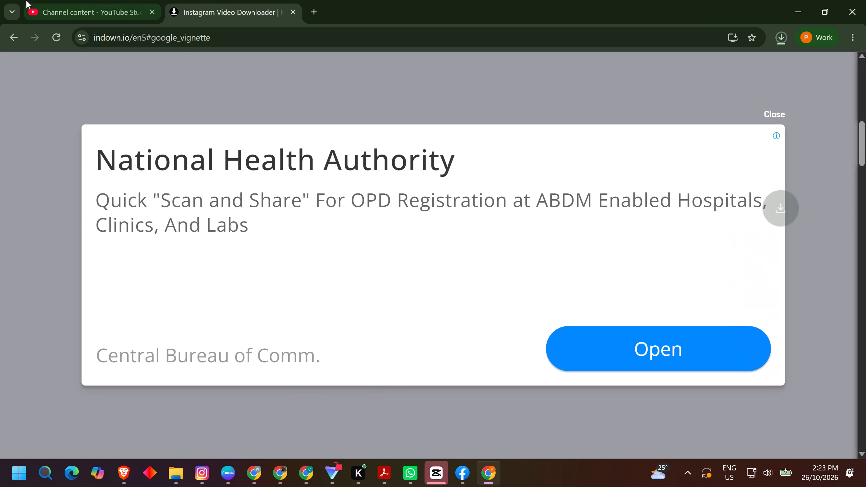
Return to YouTube Studio, close the open upload, and upload the newly downloaded Teacher's Day video instead.
left_click(50, 0)
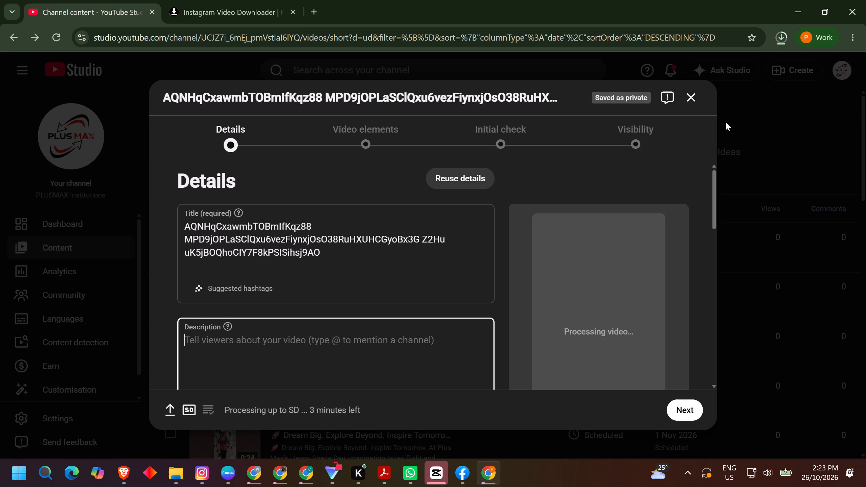
left_click(692, 96)
left_click(781, 70)
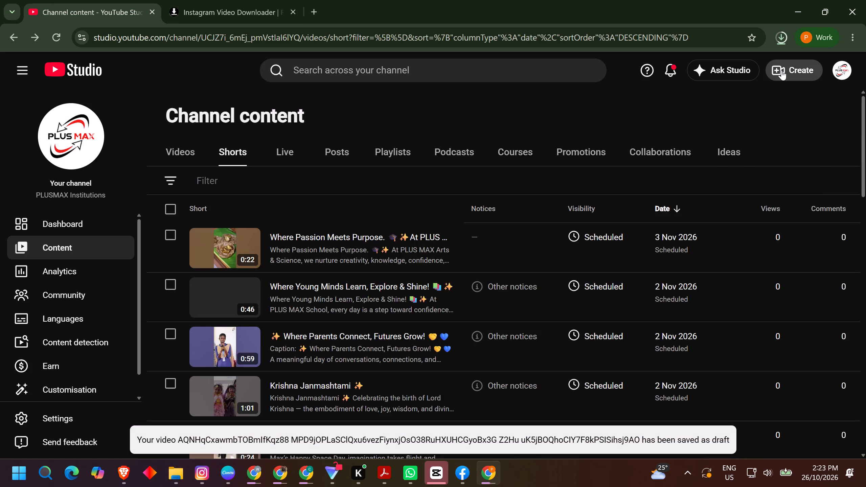
left_click(755, 94)
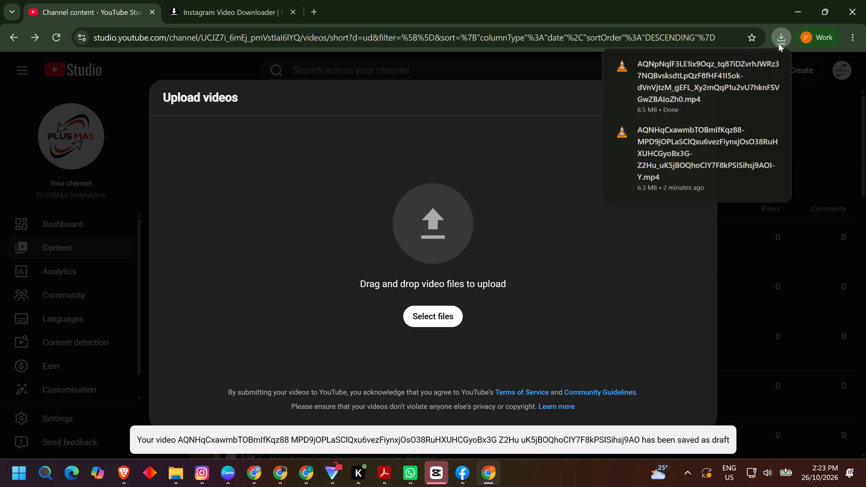
left_click_drag(720, 83, 428, 318)
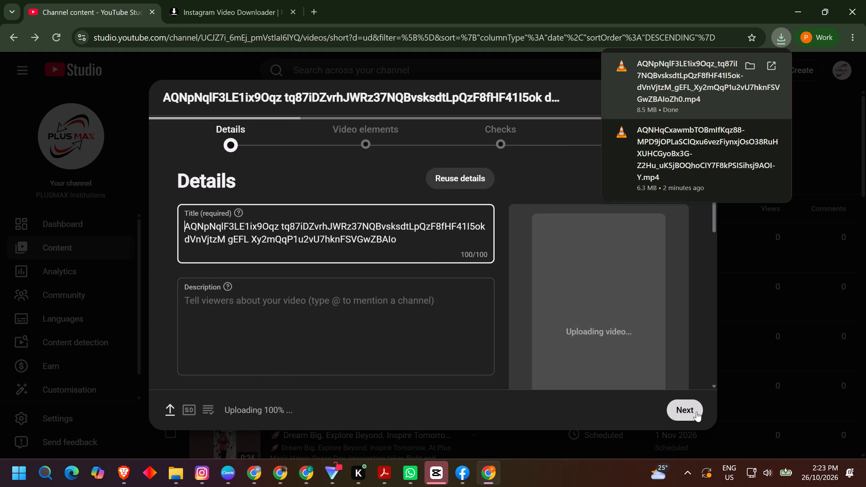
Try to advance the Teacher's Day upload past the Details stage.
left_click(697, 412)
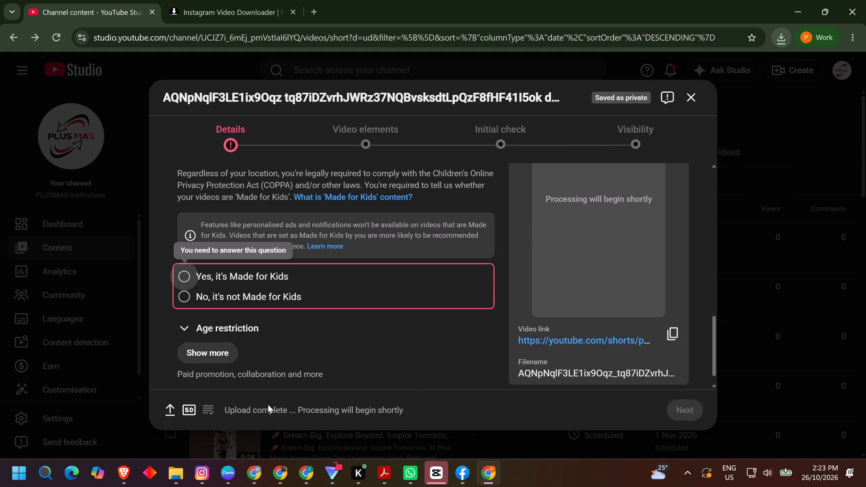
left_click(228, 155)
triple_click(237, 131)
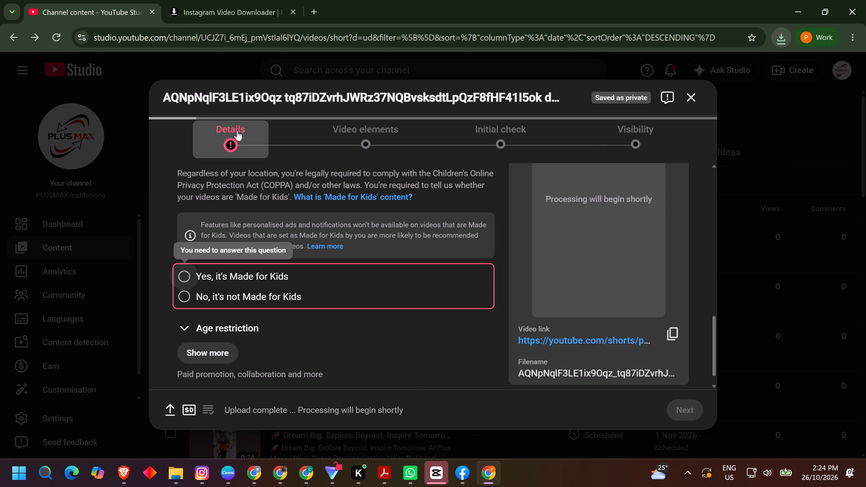
Copy the Teacher's Day reel's caption on Instagram, from "A great teacher" through the hashtags, and return to YouTube Studio.
left_click(202, 477)
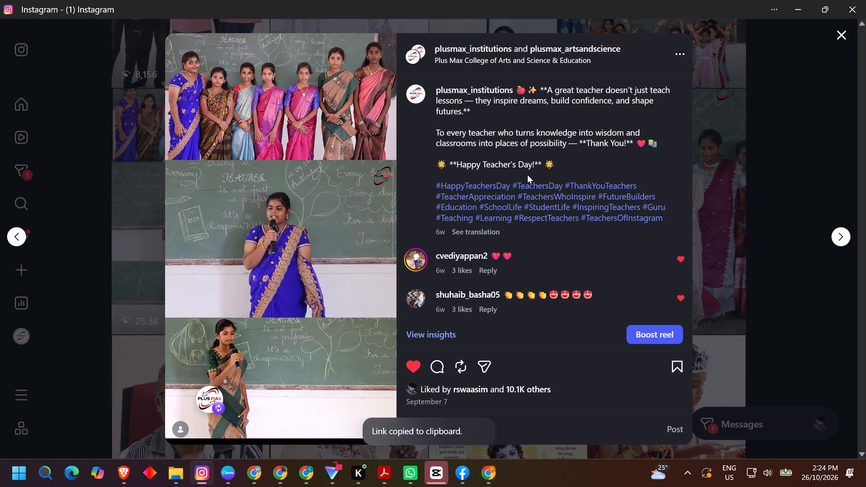
left_click_drag(546, 89, 638, 201)
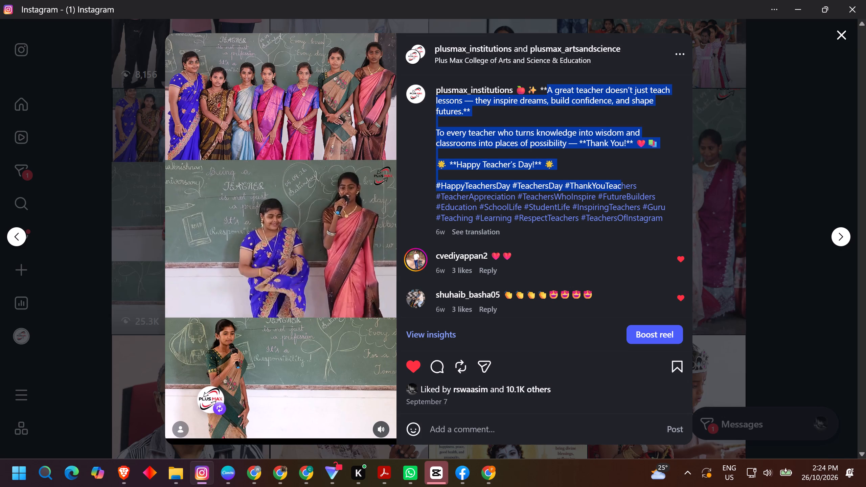
left_click_drag(638, 201, 676, 222)
key("ctrl+c")
left_click(489, 470)
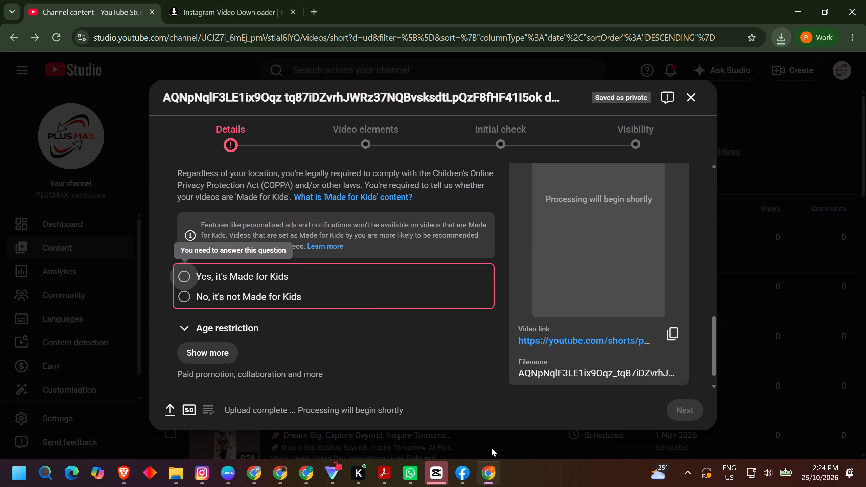
Close the open Teacher's Day upload, start a new video upload, and open the file selection in Downloads.
left_click(696, 106)
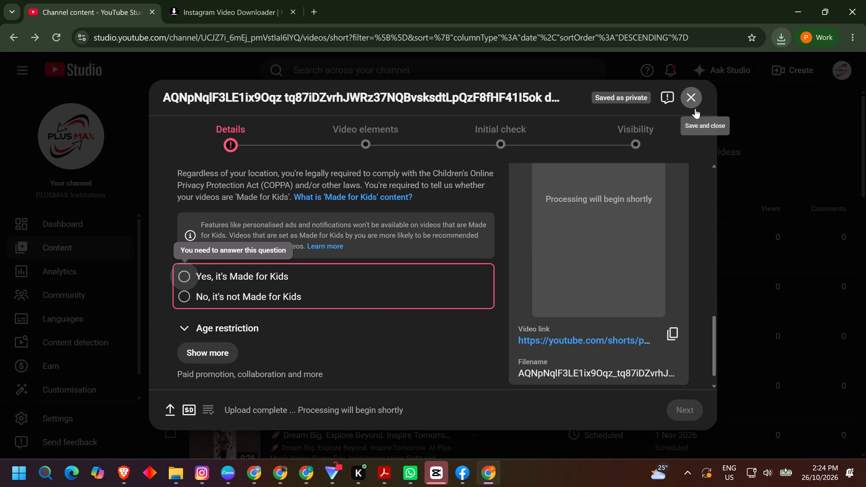
left_click(787, 66)
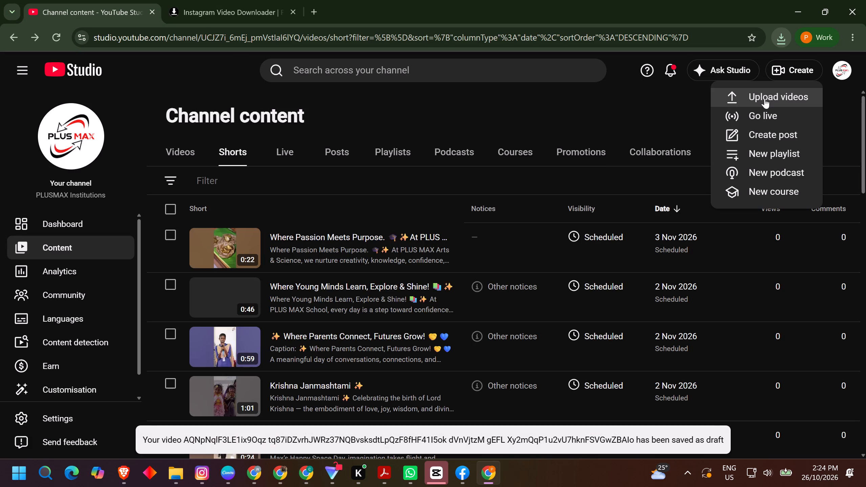
left_click(765, 98)
left_click(460, 307)
left_click(449, 319)
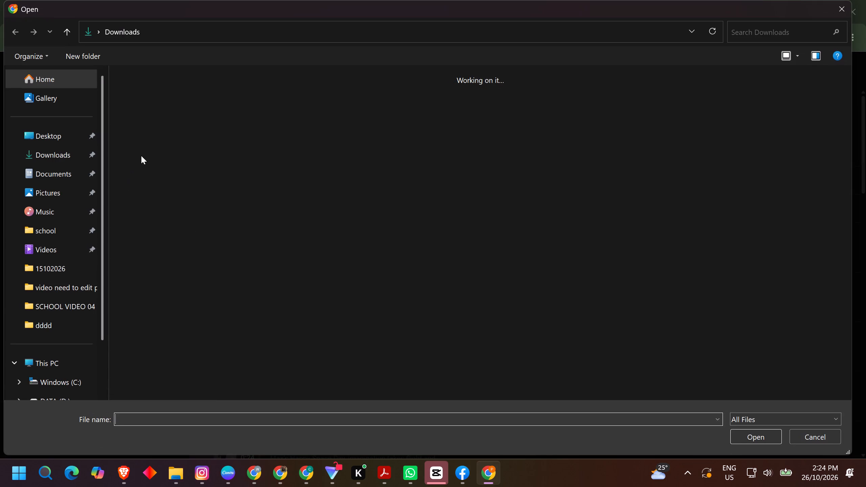
Upload the newest downloaded video from the Downloads folder as another Short.
left_click(147, 116)
key("Return")
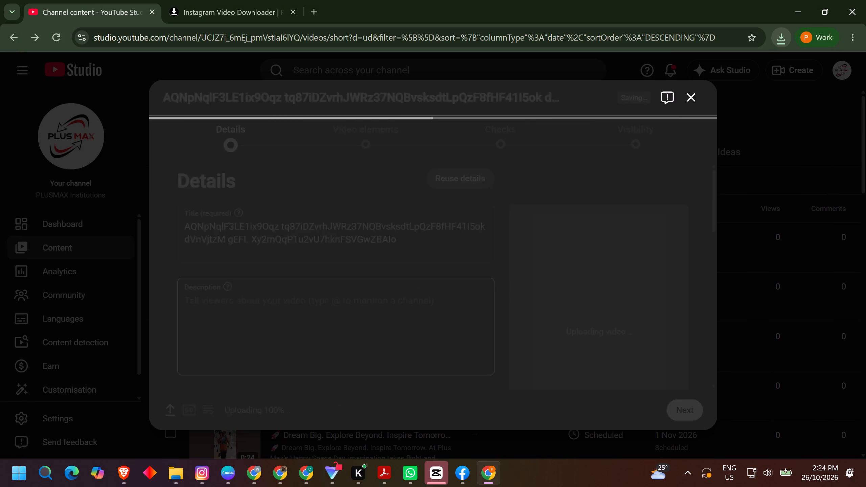
Paste the copied caption about a great teacher inspiring dreams into the new video's description.
left_click(290, 295)
key("ctrl+v")
Replace the file-name title with the description's opening sentence, trimmed to "A great teacher doesn’t just teach lessons they inspire dreams, build confidence, and shape futures".
triple_click(279, 324)
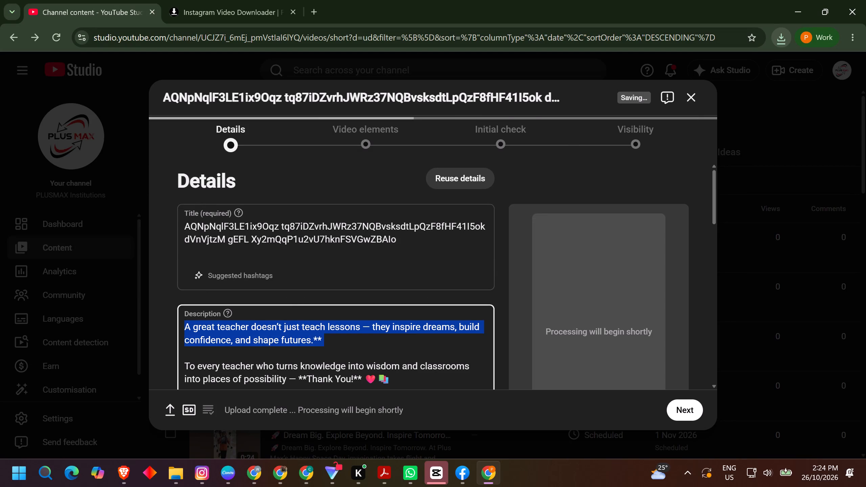
key("ctrl+c")
triple_click(321, 232)
key("ctrl+v")
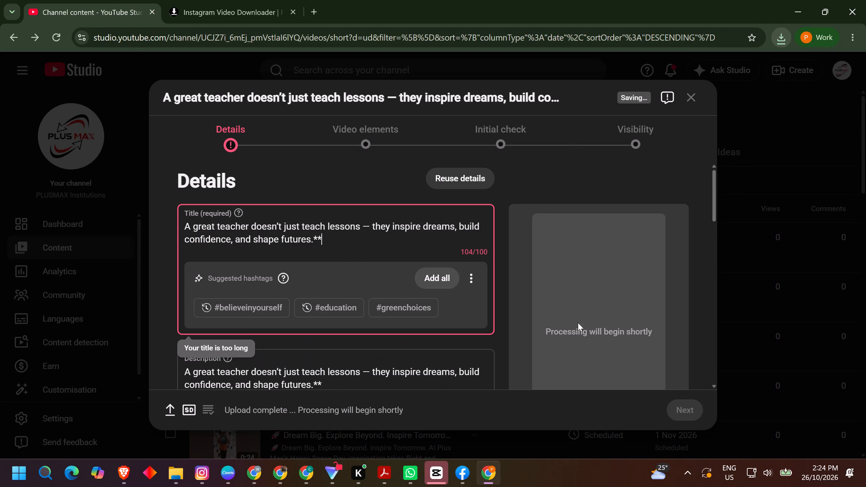
key("backslash")
key("BackSpace")
key("BackSpace")
key("BackSpace")
key("BackSpace")
left_click(371, 226)
key("BackSpace")
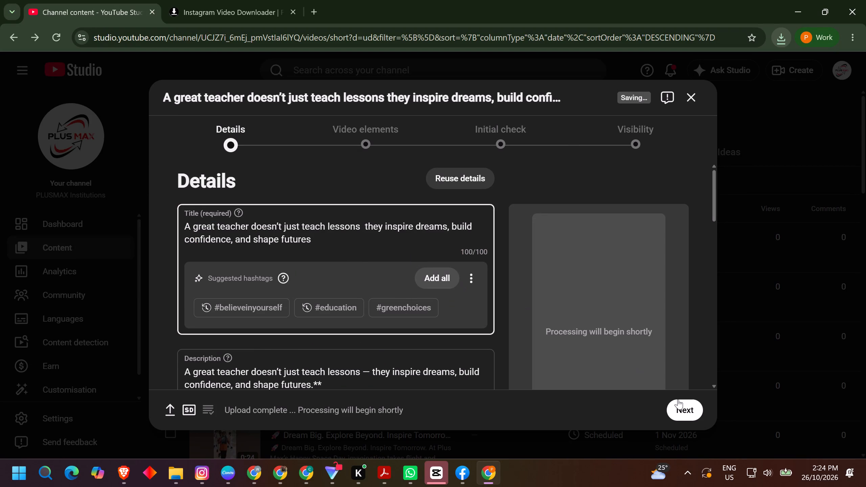
Proceed from the great teacher video's title and description to its Made for Kids audience question.
left_click(680, 407)
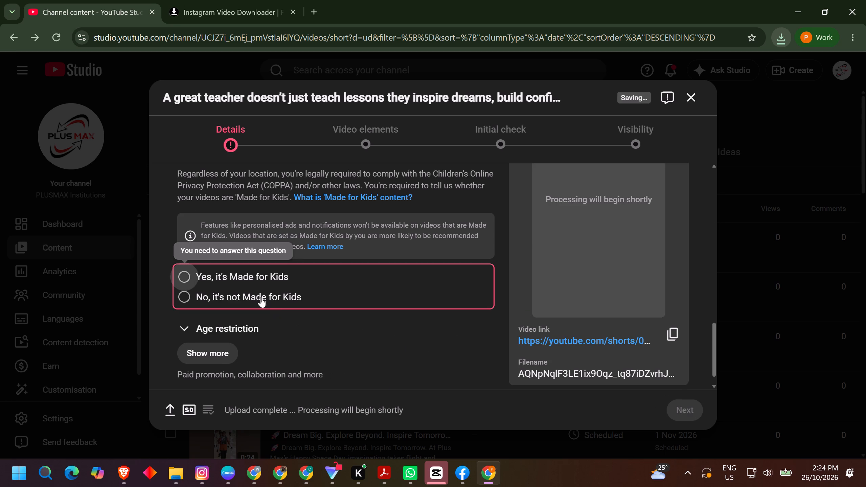
Mark the great teacher video as not Made for Kids and proceed to its Visibility settings.
left_click(261, 297)
double_click(675, 409)
left_click(675, 409)
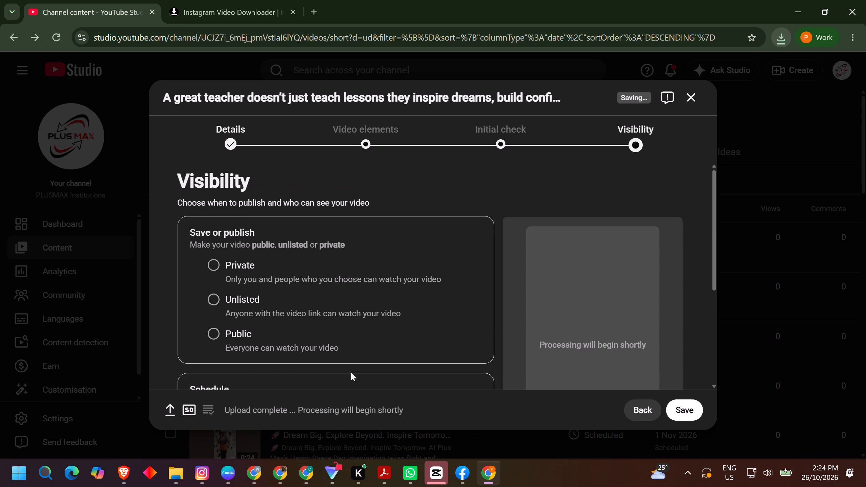
Schedule the great teacher Short to go public on 3 Nov 2026 at 21:30.
scroll(241, 335, "down", 2)
left_click(258, 286)
left_click(256, 230)
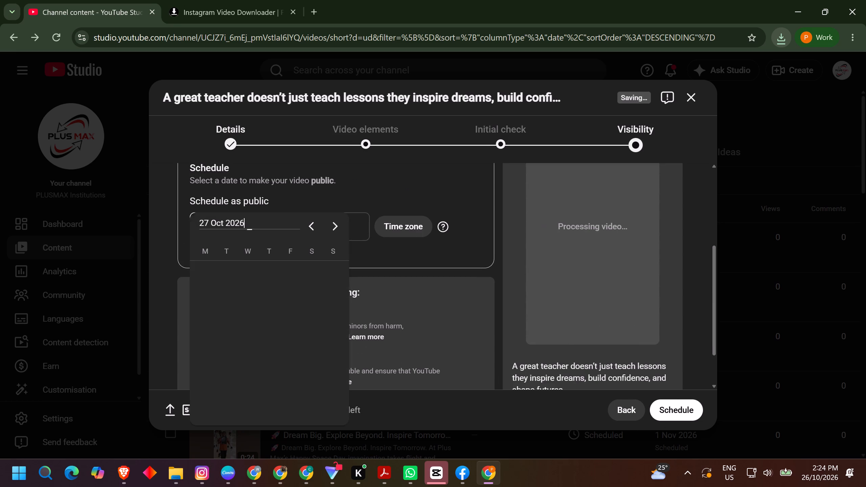
left_click(228, 397)
left_click(346, 238)
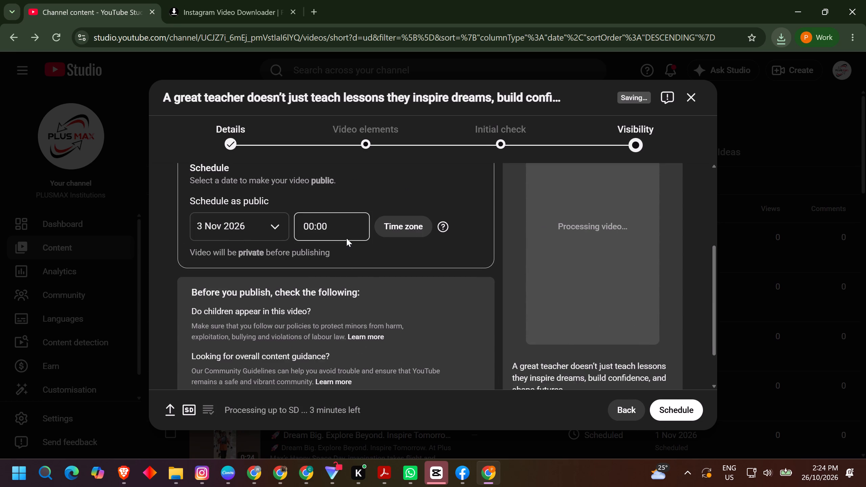
left_click(361, 229)
left_click(343, 231)
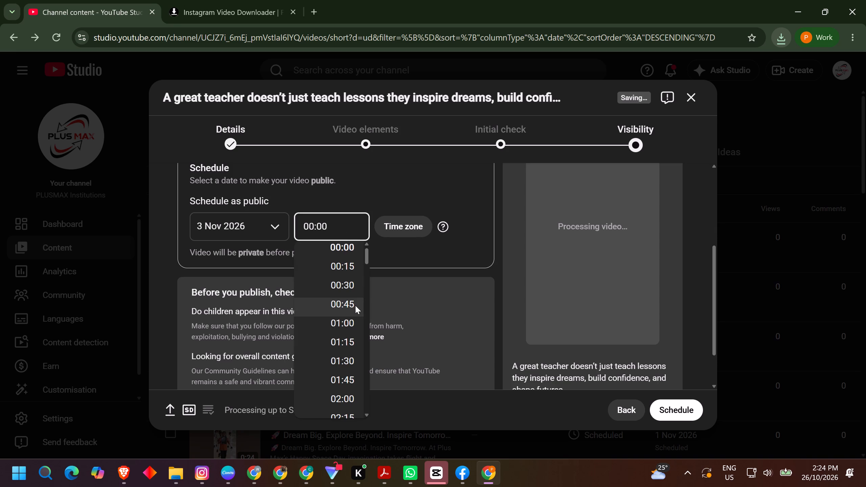
scroll(355, 305, "down", 9)
scroll(355, 305, "down", 18)
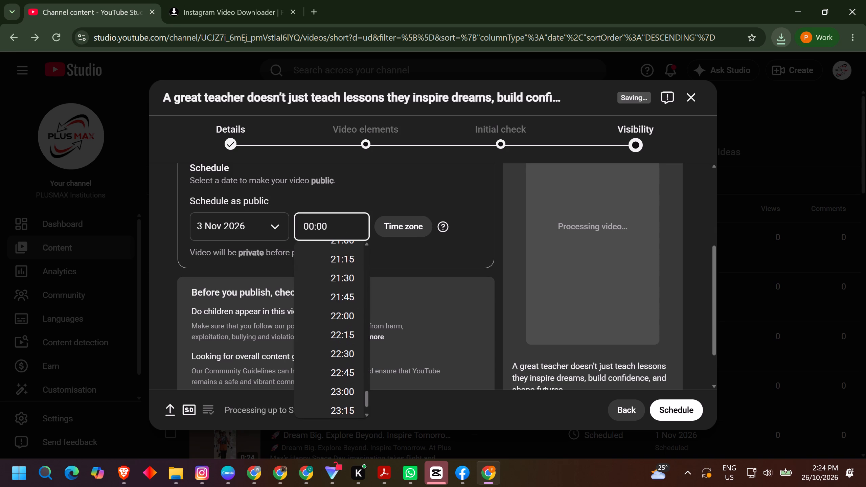
left_click(345, 275)
left_click(676, 409)
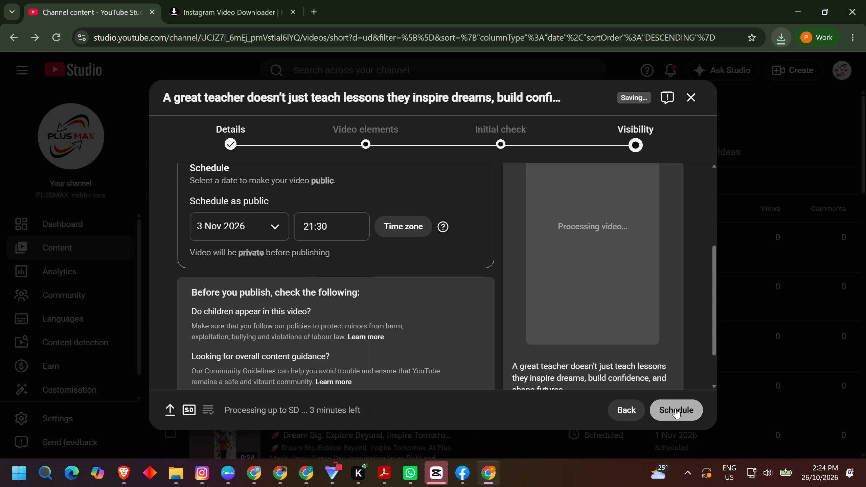
Switch to Facebook and start a new reel on the PLUS MAX page with the newest video in Downloads.
left_click(469, 481)
left_click(681, 379)
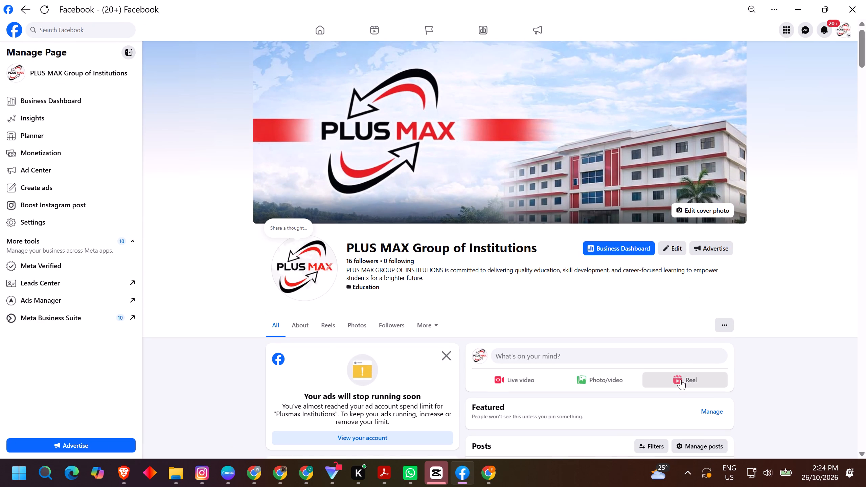
left_click(132, 136)
left_click(151, 131)
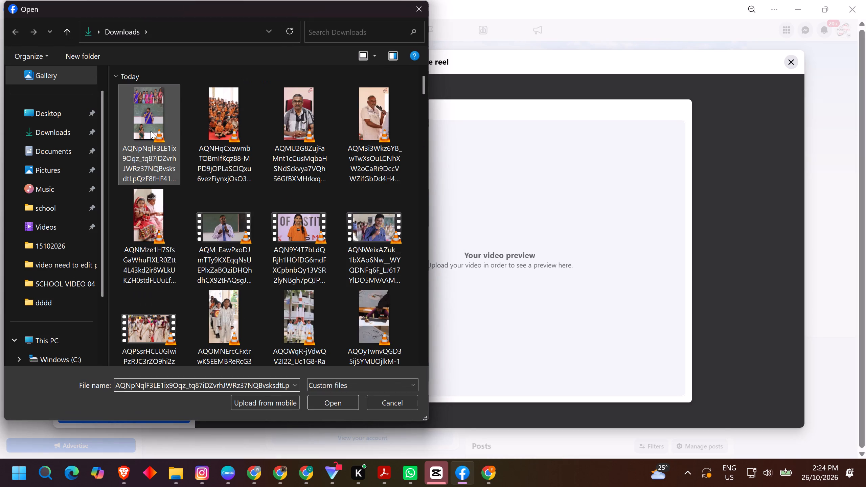
key("Return")
Advance past the editing stage to the reel settings and paste the copied great teacher caption as the reel's description.
left_click(74, 415)
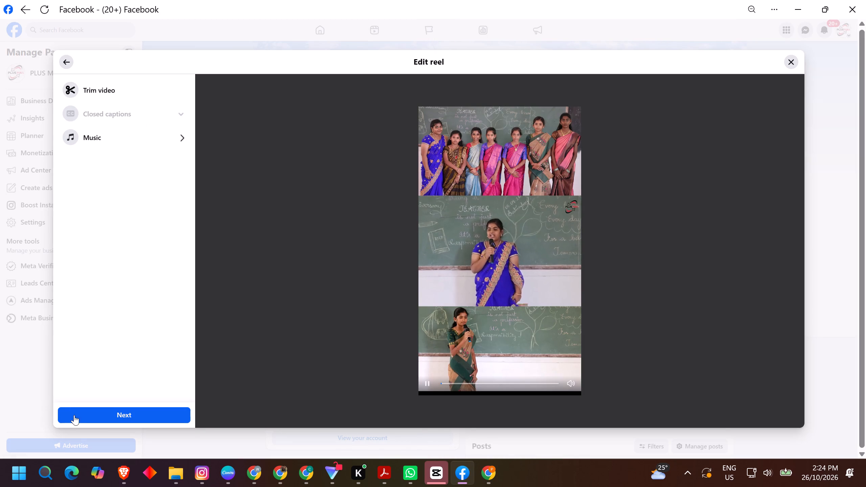
left_click(82, 420)
key("ctrl+v")
Schedule the Facebook reel for Nov 2, 2026 at 9:00 PM.
scroll(169, 305, "down", 3)
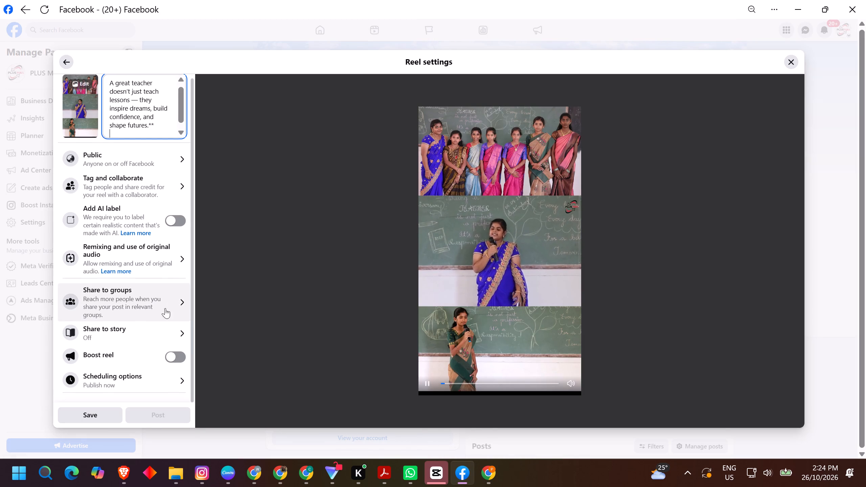
left_click(103, 382)
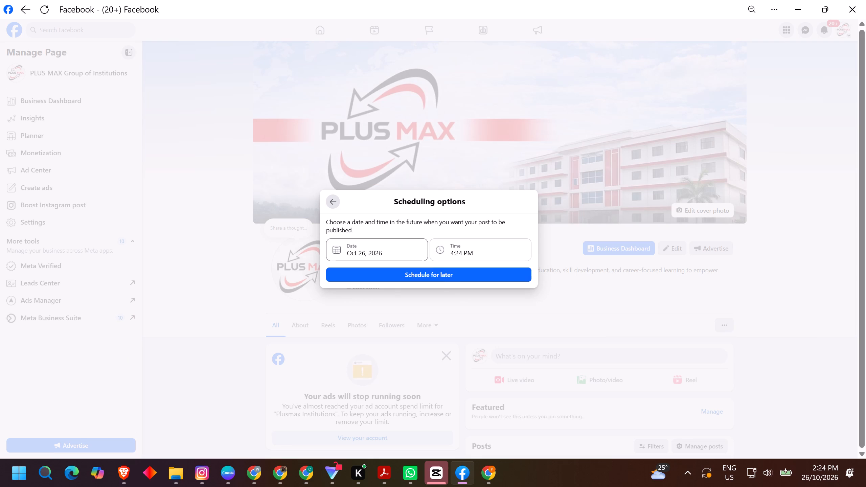
left_click(395, 253)
left_click(435, 272)
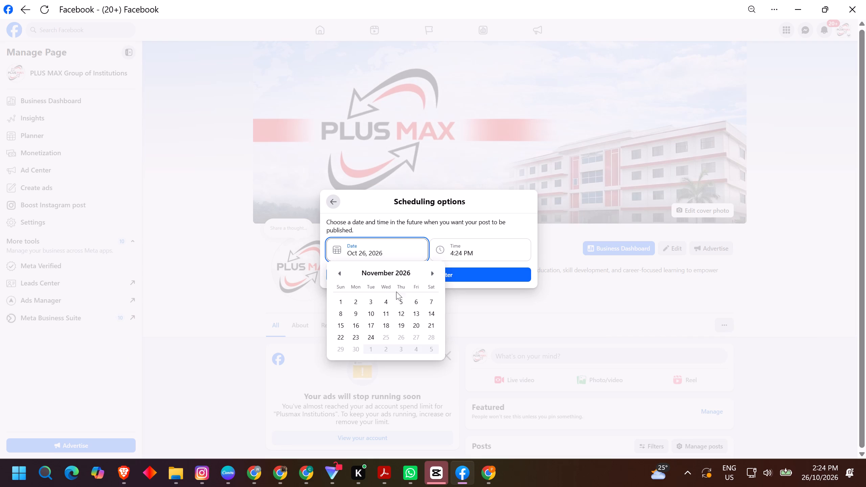
left_click(354, 299)
triple_click(495, 250)
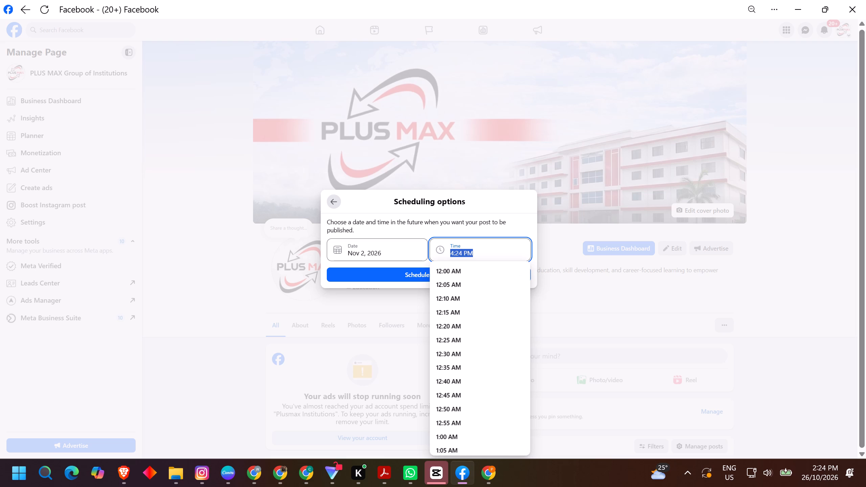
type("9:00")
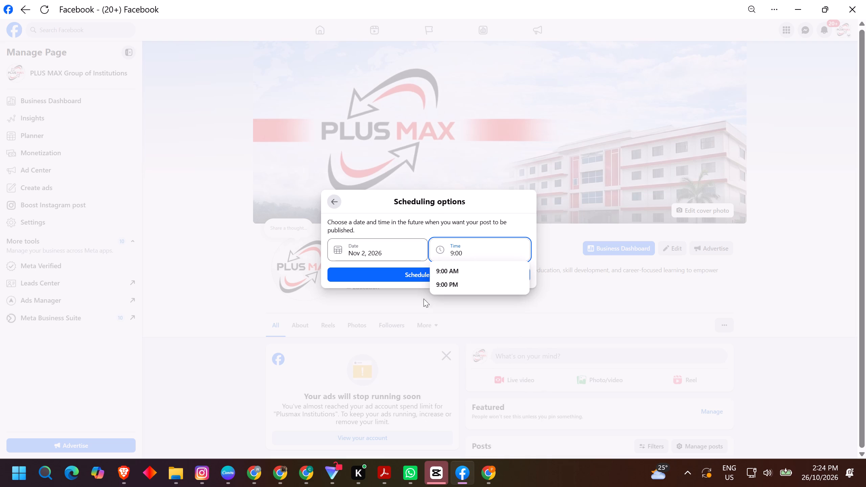
left_click(439, 292)
left_click(456, 278)
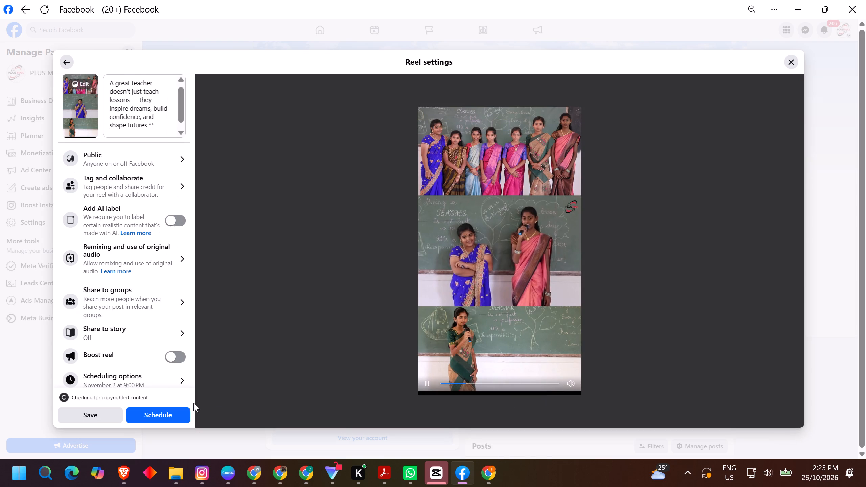
left_click(180, 405)
left_click(174, 412)
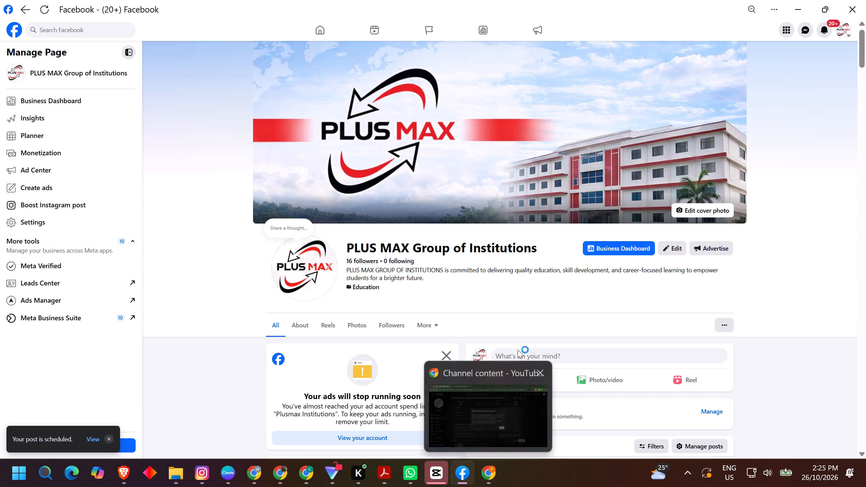
Return to YouTube Studio and acknowledge the content-check notice to complete the great teacher video's scheduling.
left_click(499, 472)
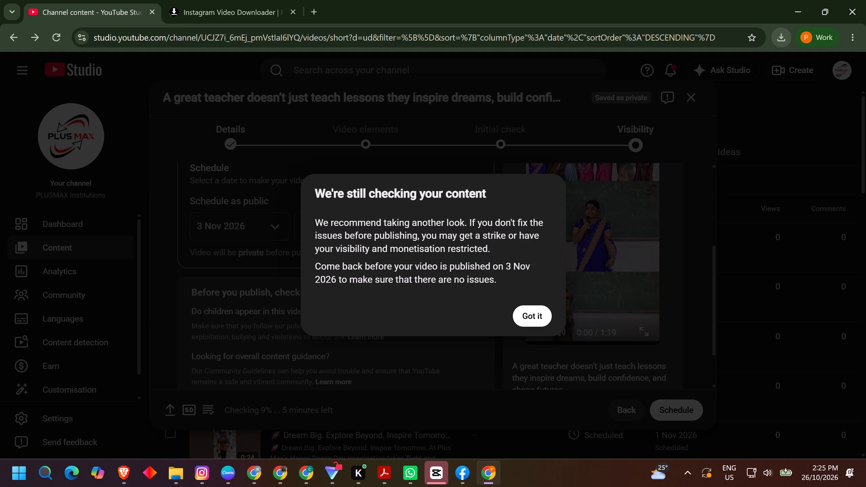
left_click(533, 320)
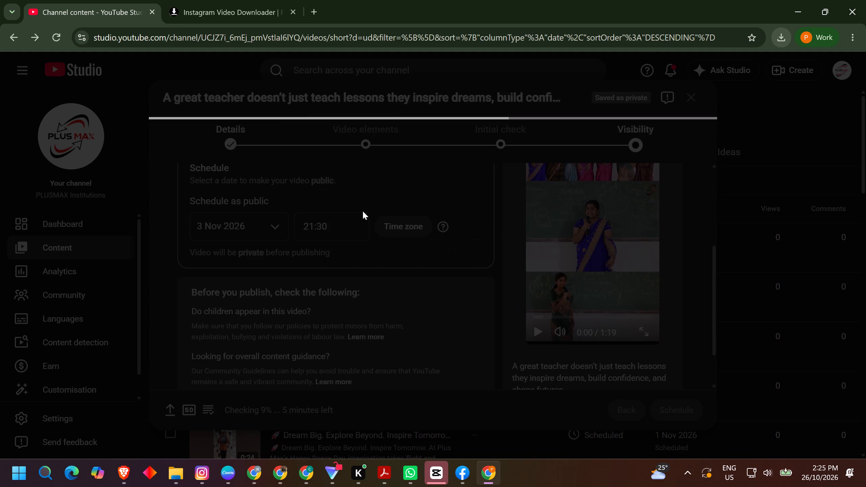
Switch to Instagram, close the current reel and open the plusmax_school Teacher's Day reel of children in orange shirts.
left_click(189, 0)
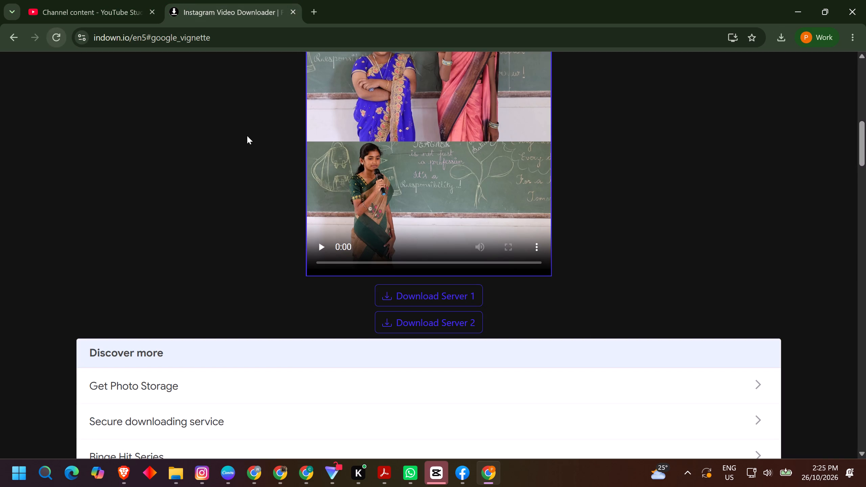
scroll(620, 368, "up", 9)
left_click(211, 481)
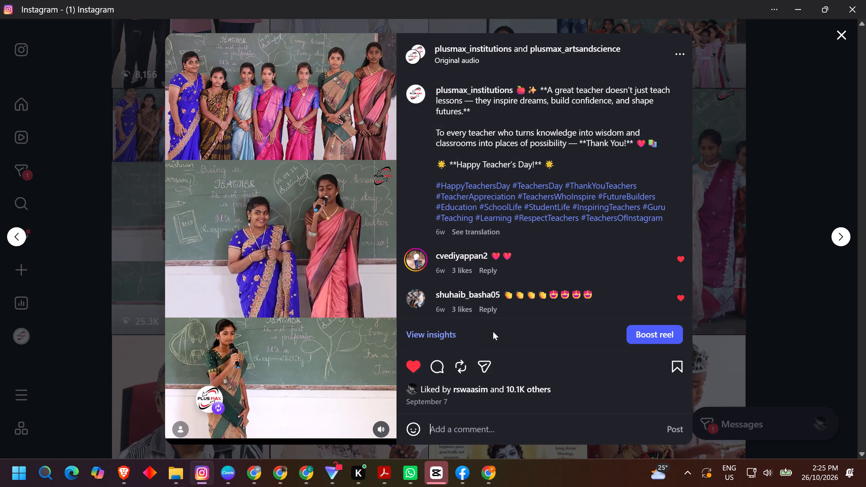
left_click(714, 220)
left_click(356, 262)
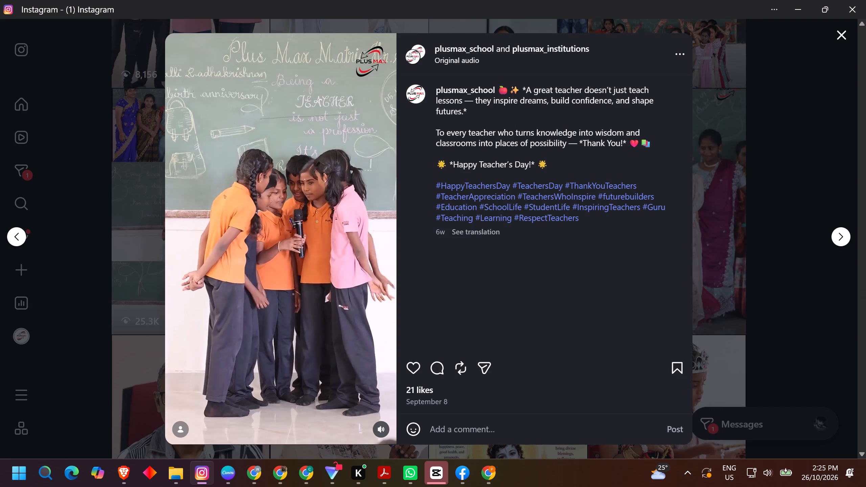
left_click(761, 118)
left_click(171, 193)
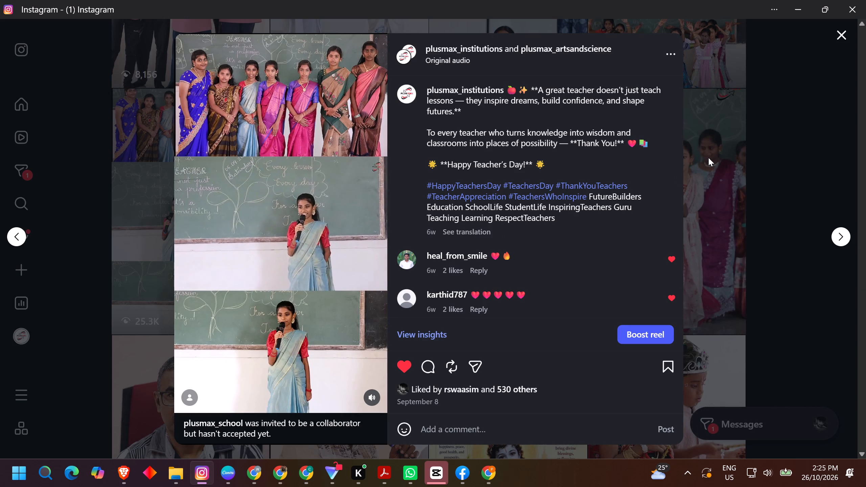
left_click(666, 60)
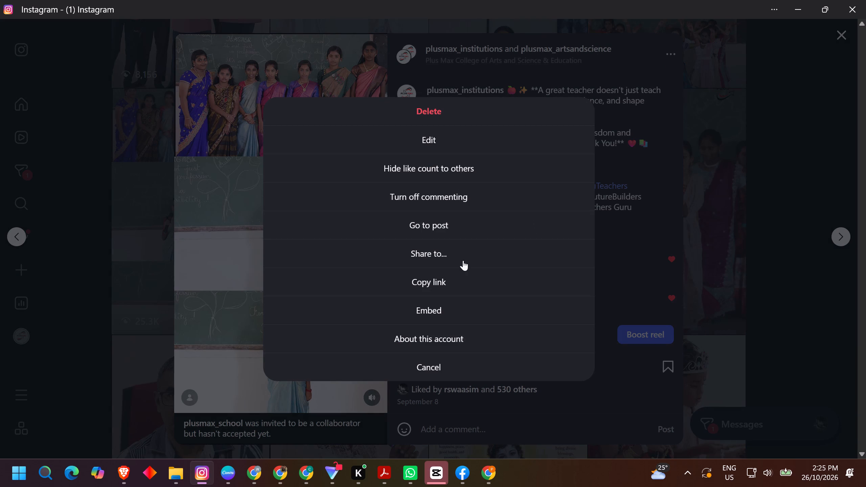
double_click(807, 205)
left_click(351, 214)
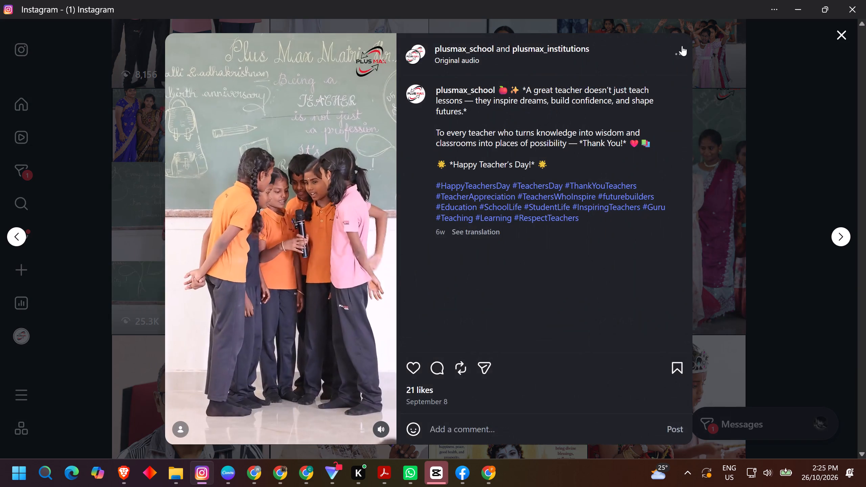
Copy the children's Teacher's Day reel link and submit it to the InDown.io video downloader in Chrome.
left_click(682, 46)
left_click(486, 226)
left_click(480, 475)
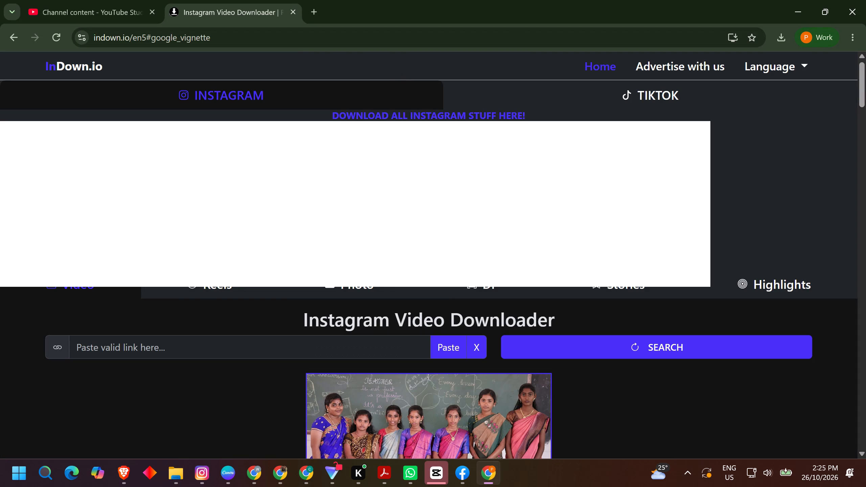
left_click(351, 350)
key("ctrl+v")
left_click(572, 354)
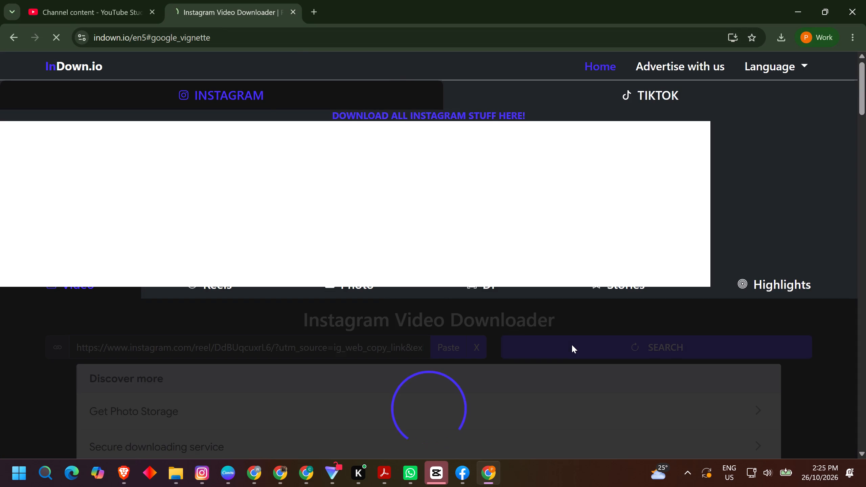
Download the fetched children's reel from Download Server 1, closing the advertisement.
scroll(571, 343, "down", 3)
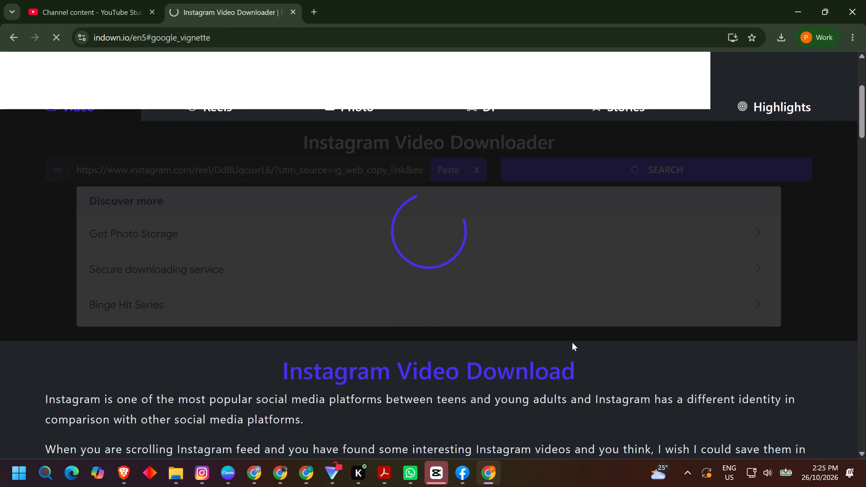
scroll(552, 340, "down", 2)
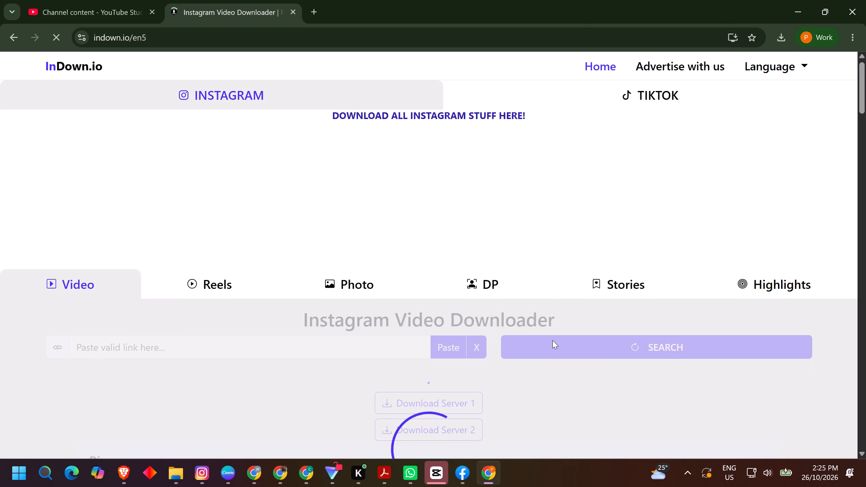
scroll(552, 340, "down", 4)
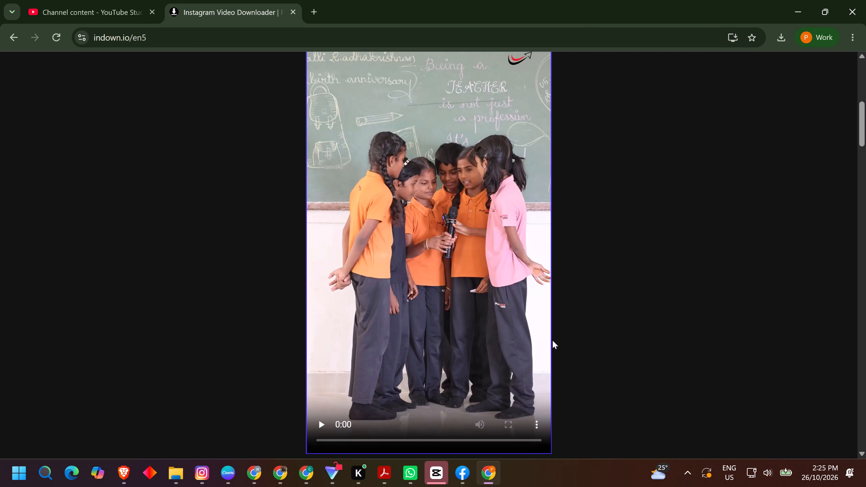
scroll(552, 340, "down", 3)
left_click(469, 305)
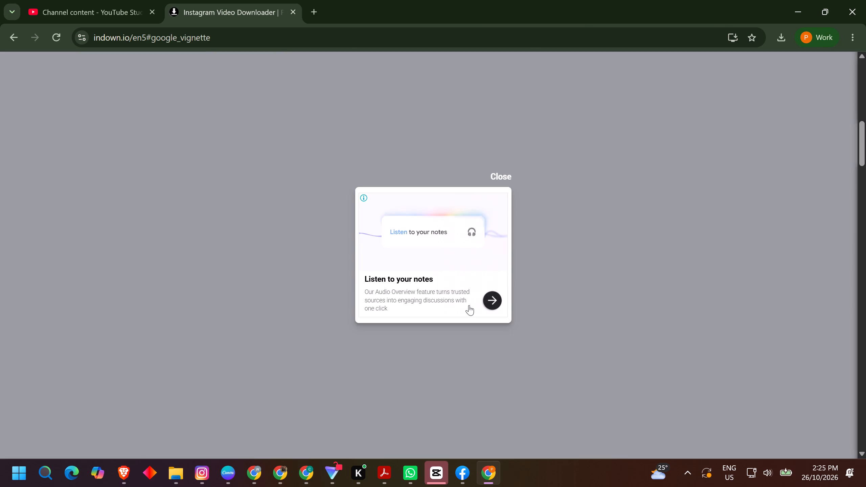
left_click(507, 181)
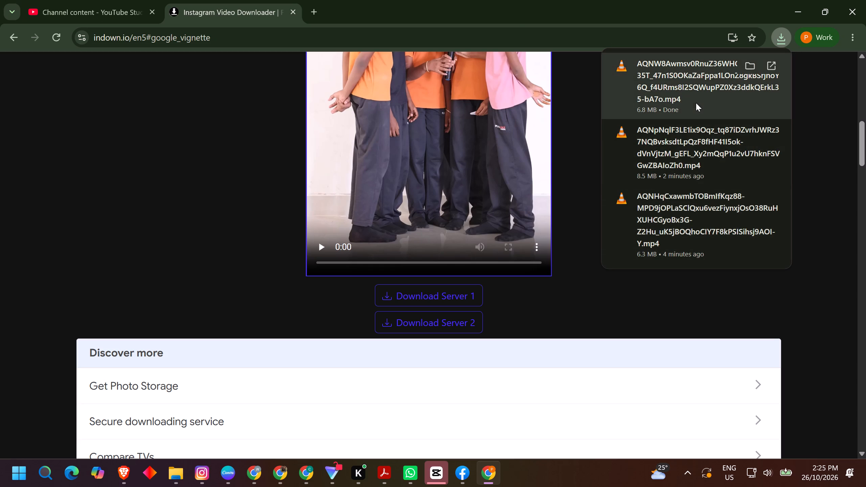
Play the downloaded children's video in VLC, check a point about 32 seconds in, and close the player.
left_click(681, 85)
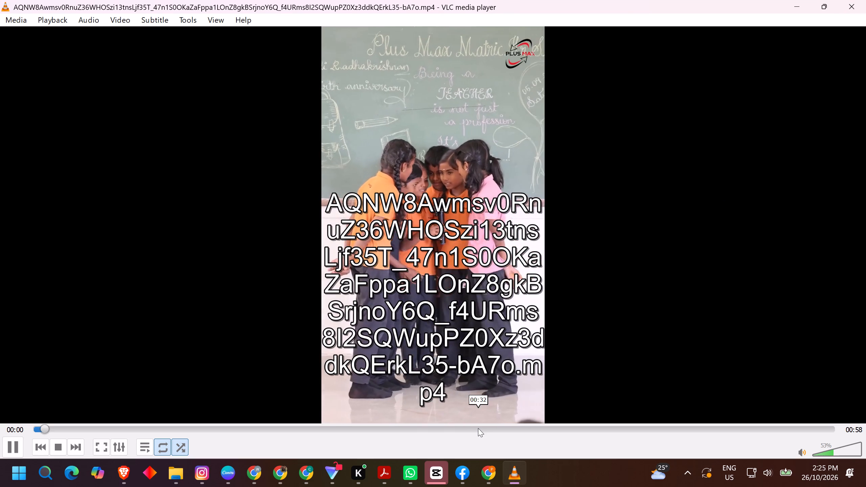
left_click(478, 428)
left_click(865, 0)
Return to YouTube Studio in Chrome and start a new upload with the newly downloaded children's Teacher's Day video.
left_click(68, 0)
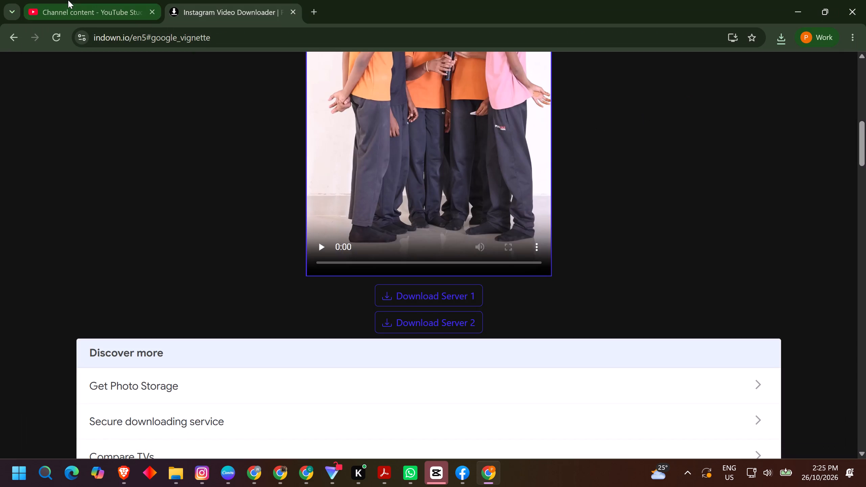
left_click(559, 165)
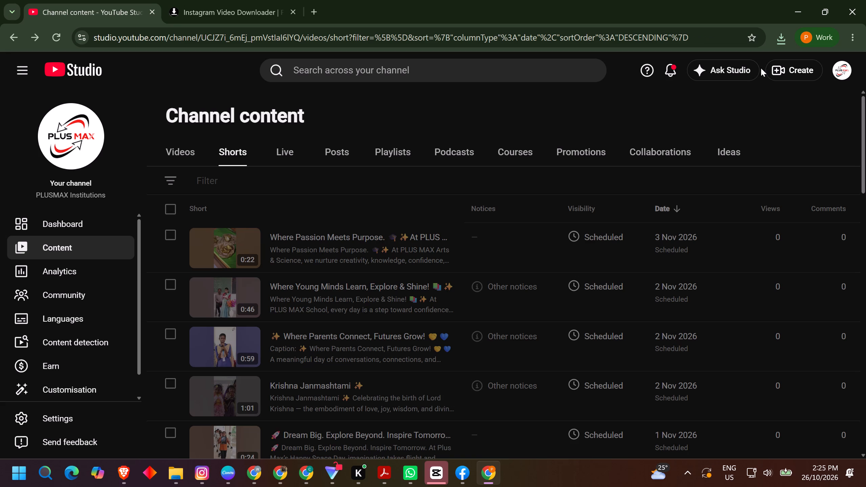
left_click(775, 69)
left_click(777, 102)
left_click(781, 45)
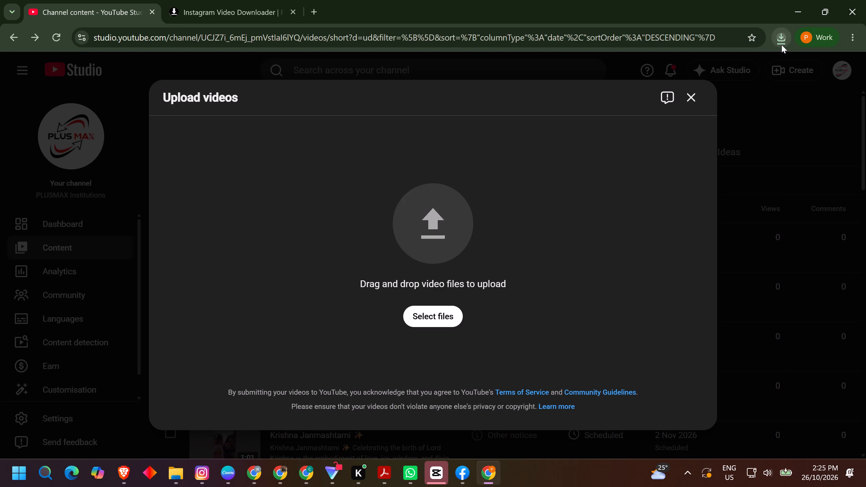
left_click_drag(652, 112, 442, 309)
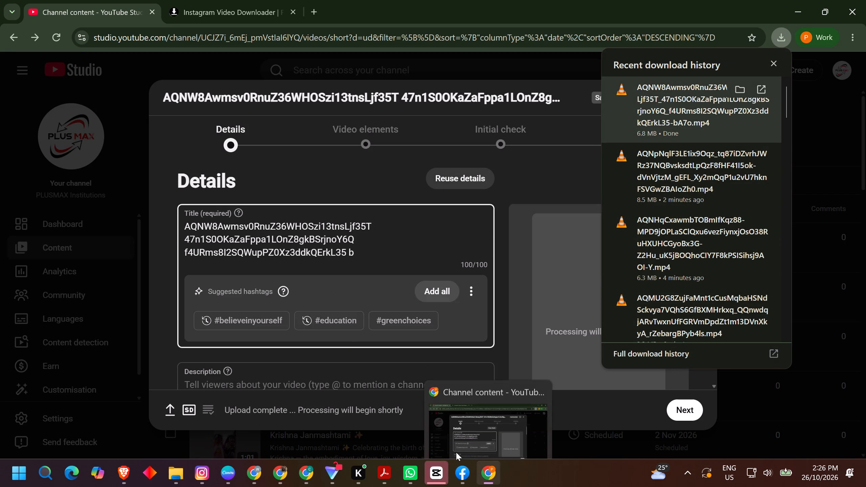
Copy the full caption and hashtags of the children's Teacher's Day reel from Instagram into the YouTube video description.
left_click(202, 483)
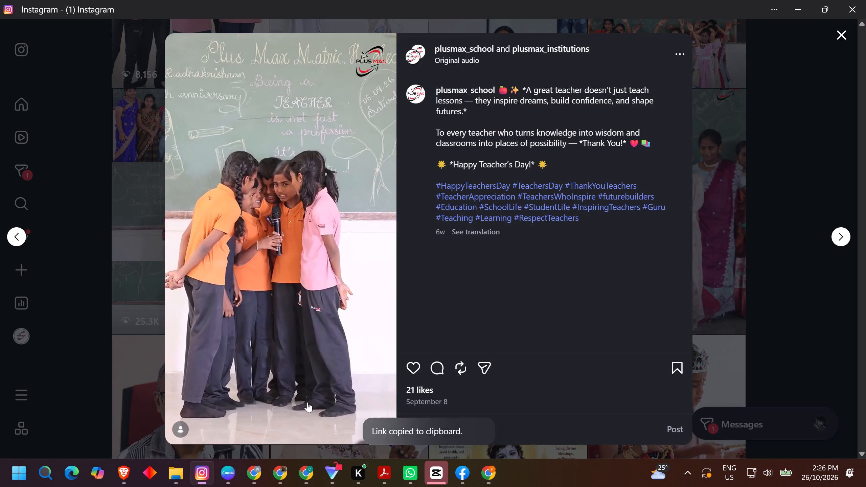
left_click_drag(502, 88, 619, 214)
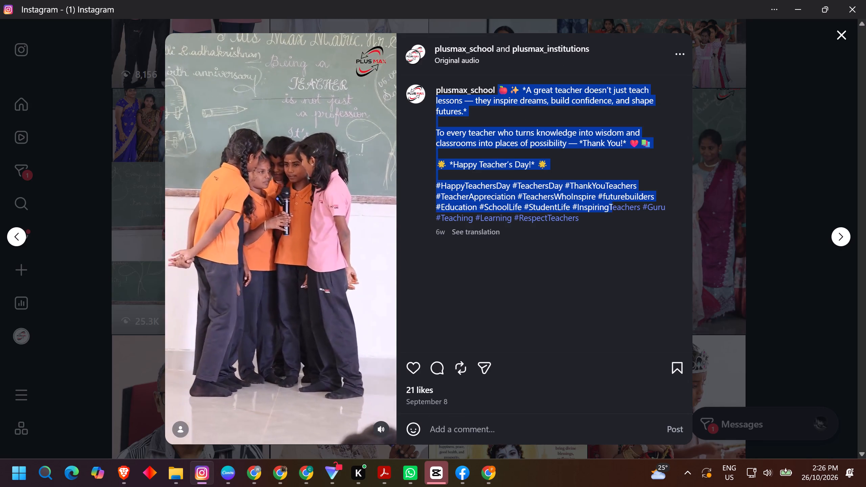
left_click_drag(619, 214, 622, 224)
key("ctrl+c")
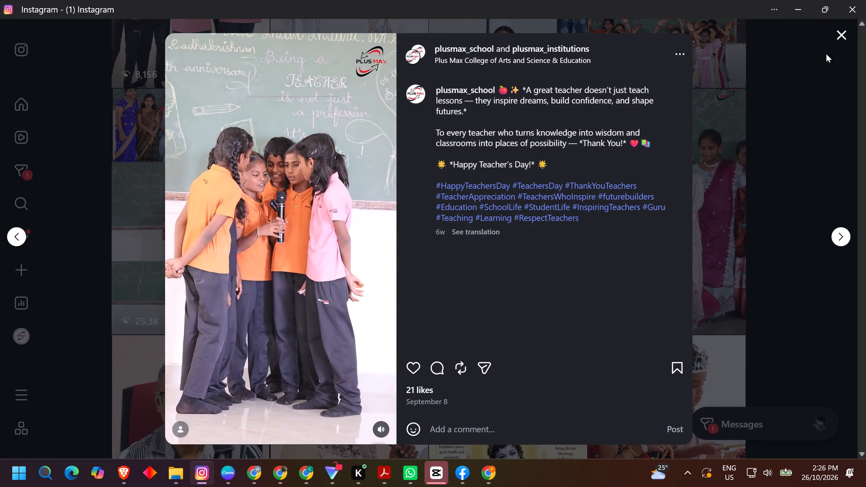
left_click(492, 482)
left_click(308, 388)
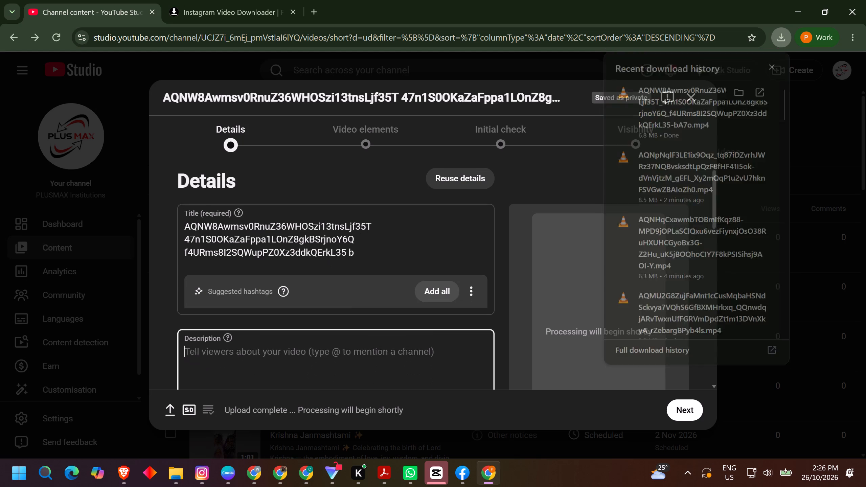
key("ctrl+v")
Title the video "A great teacher doesn’t just teach lessons —they inspire dreams, build confidence, and shape futures", using the description's first sentence without emojis, asterisks or full stop.
triple_click(300, 346)
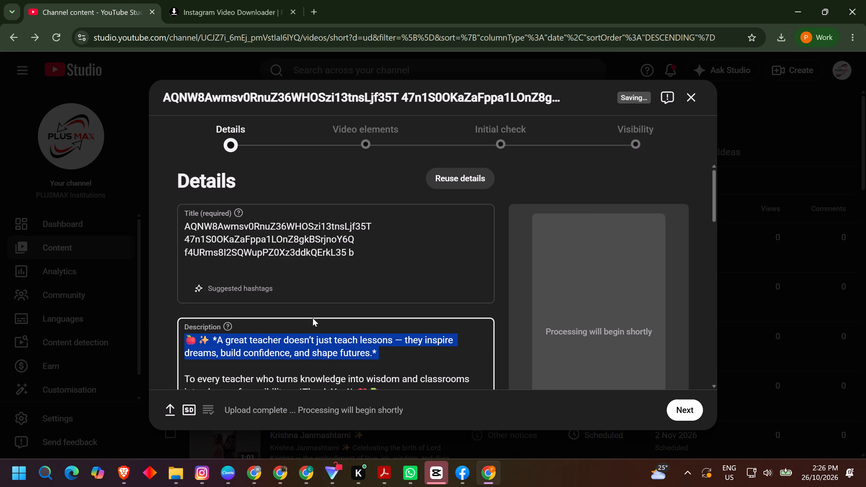
key("ctrl+c")
triple_click(320, 226)
key("ctrl+v")
key("BackSpace")
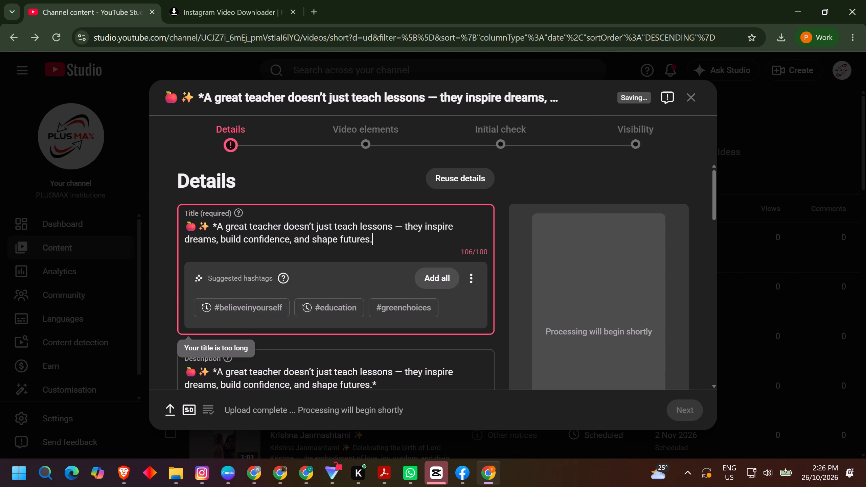
left_click(218, 224)
key("BackSpace")
key("BackSpace")
key("BackSpace")
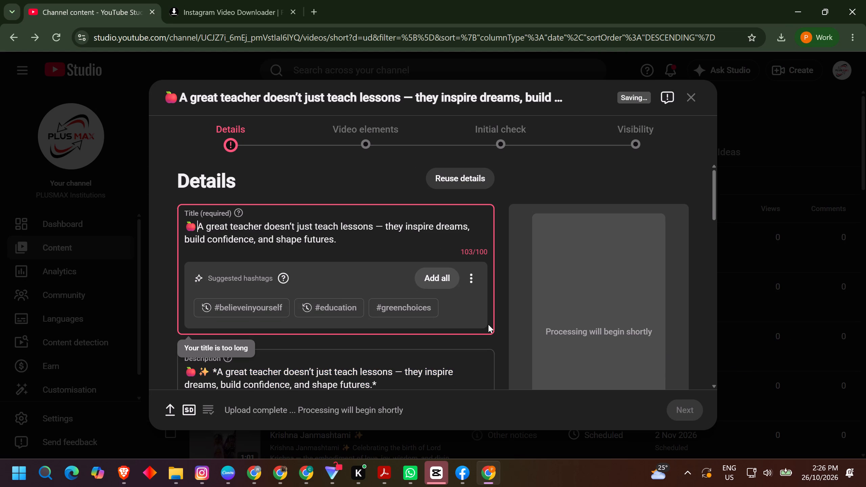
key("BackSpace")
key("BackSpace")
left_click(375, 254)
left_click(384, 242)
key("BackSpace")
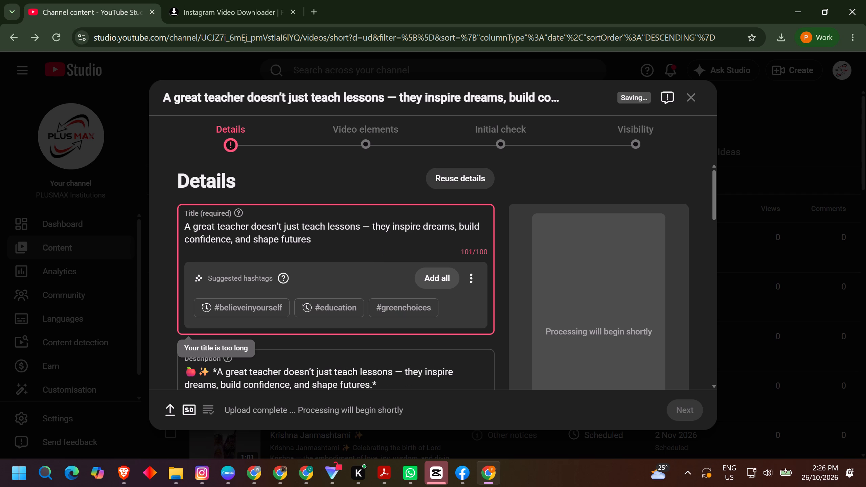
left_click(373, 224)
key("BackSpace")
Declare the video as not Made for Kids and advance through the upload stages to Visibility.
left_click(696, 407)
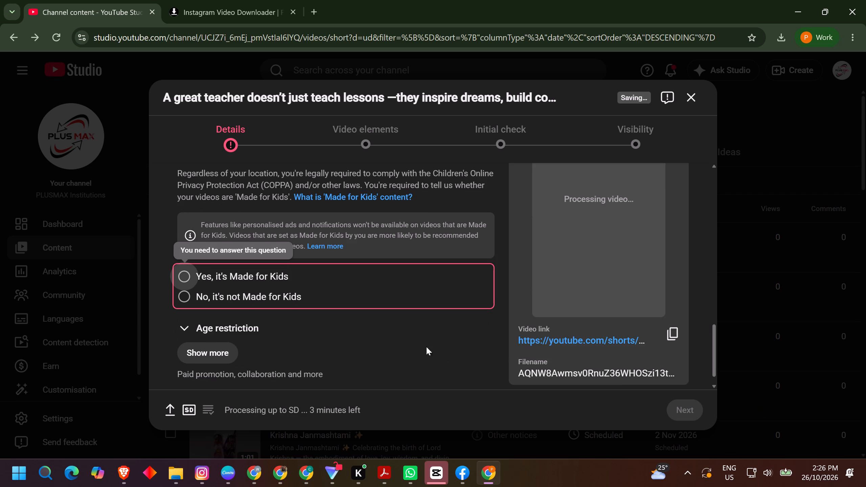
left_click(219, 303)
left_click(684, 413)
left_click(684, 413)
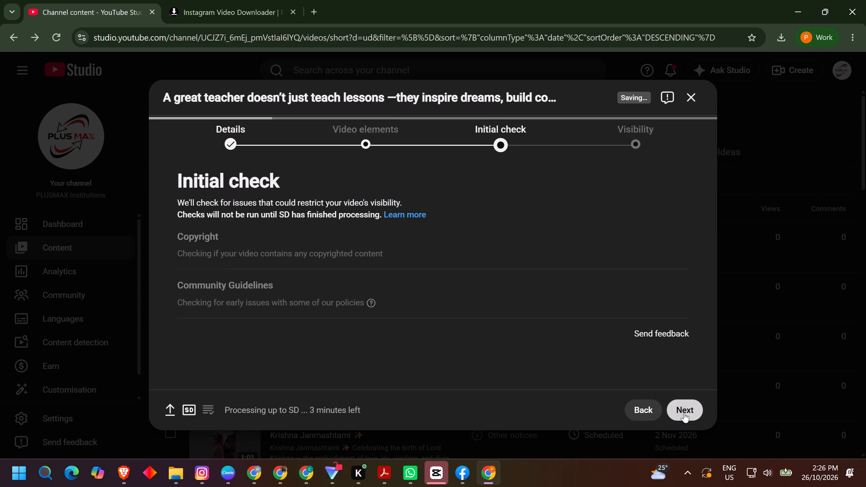
left_click(684, 413)
Choose scheduled public release for the YouTube video and set its date to 3 Nov 2026.
left_click_drag(219, 331, 222, 333)
scroll(484, 337, "down", 3)
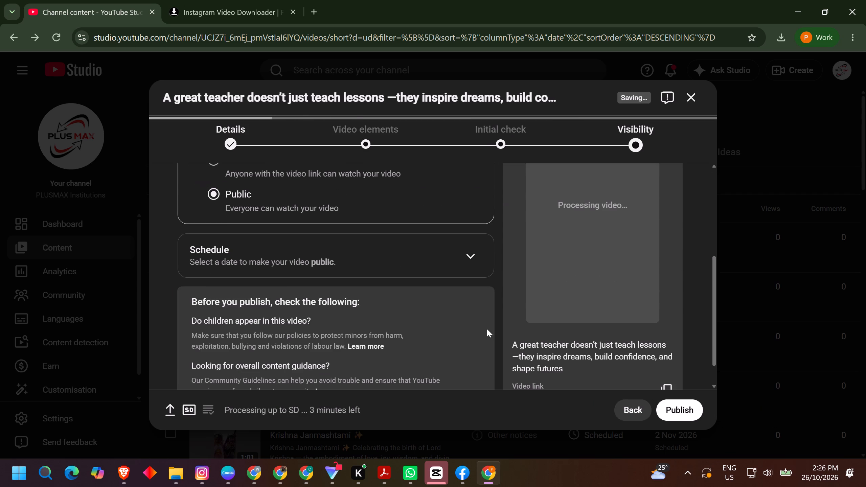
left_click(309, 245)
scroll(328, 268, "down", 2)
scroll(322, 242, "up", 1)
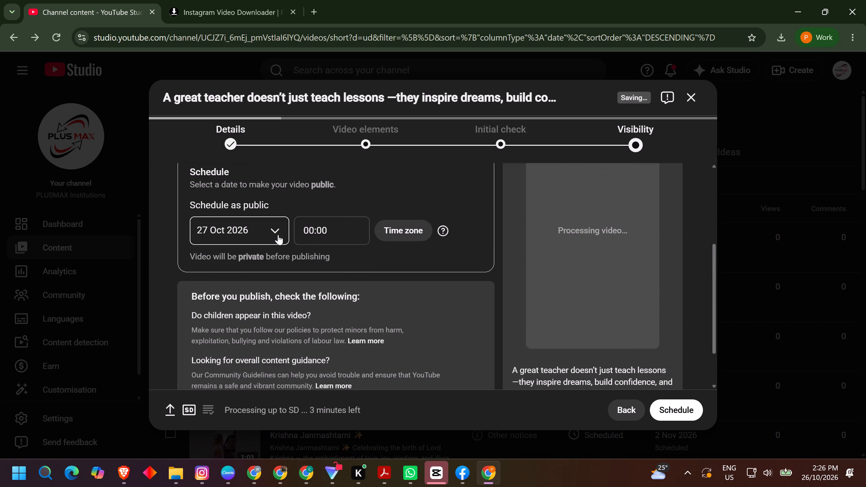
left_click(278, 235)
left_click(206, 406)
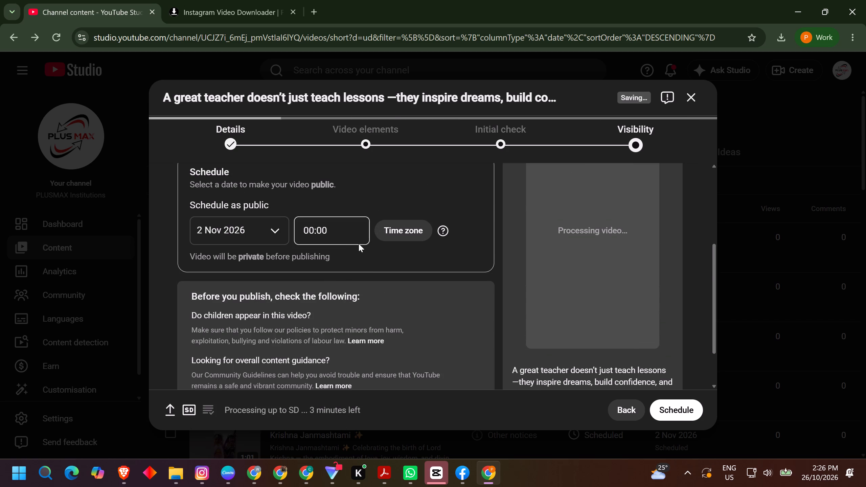
triple_click(346, 239)
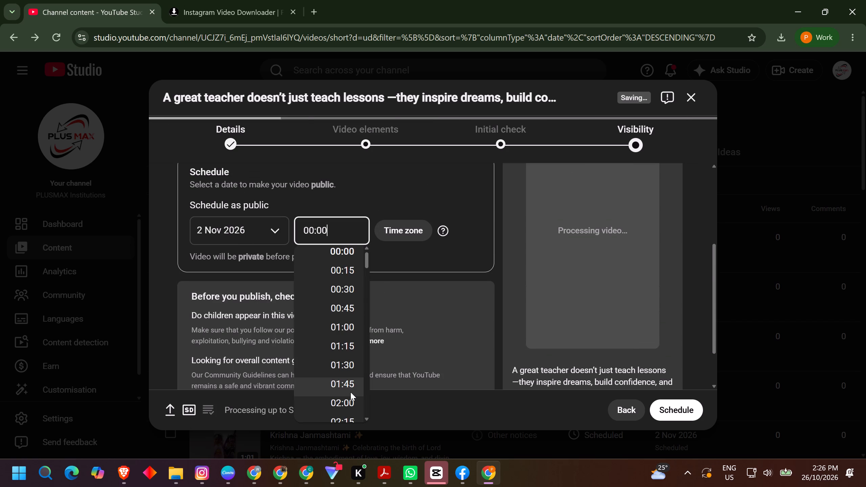
left_click(219, 242)
left_click(237, 235)
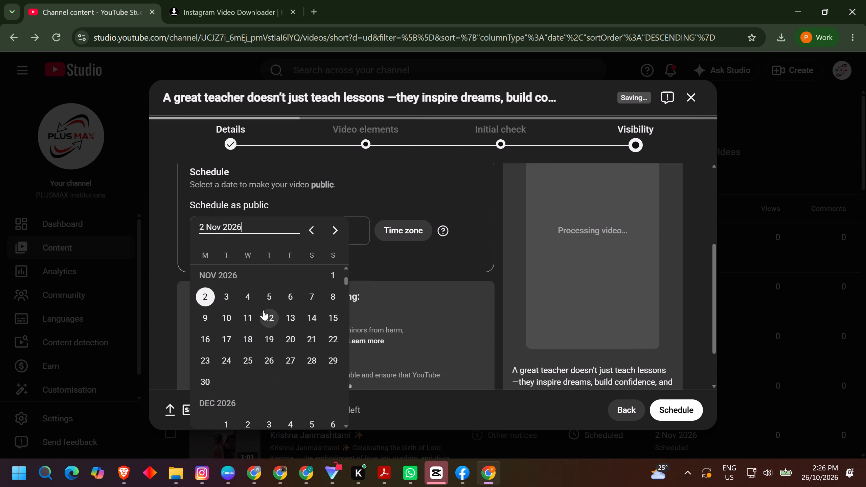
left_click(235, 304)
Set the release time to 06:15 and schedule the YouTube video.
left_click(333, 236)
scroll(327, 404, "down", 11)
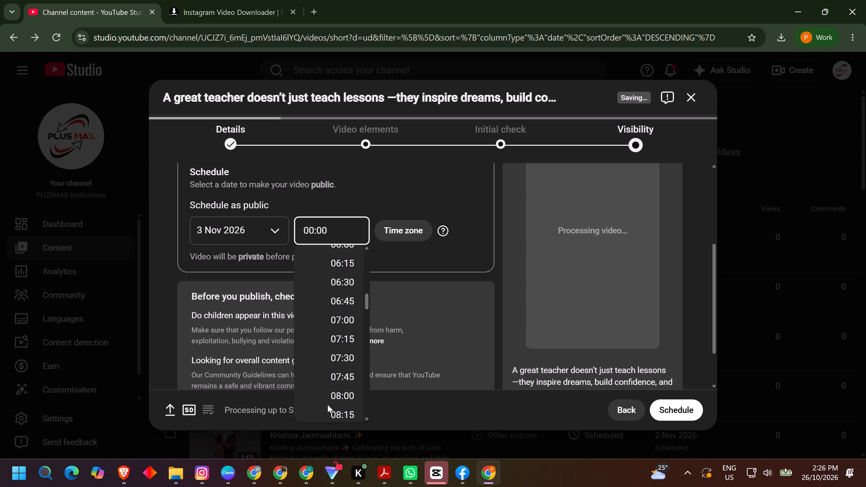
scroll(327, 399, "up", 3)
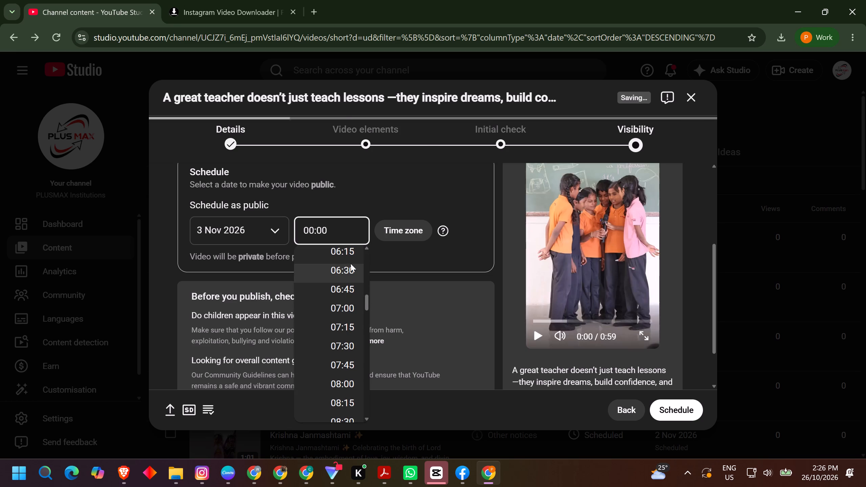
left_click(352, 255)
left_click(672, 412)
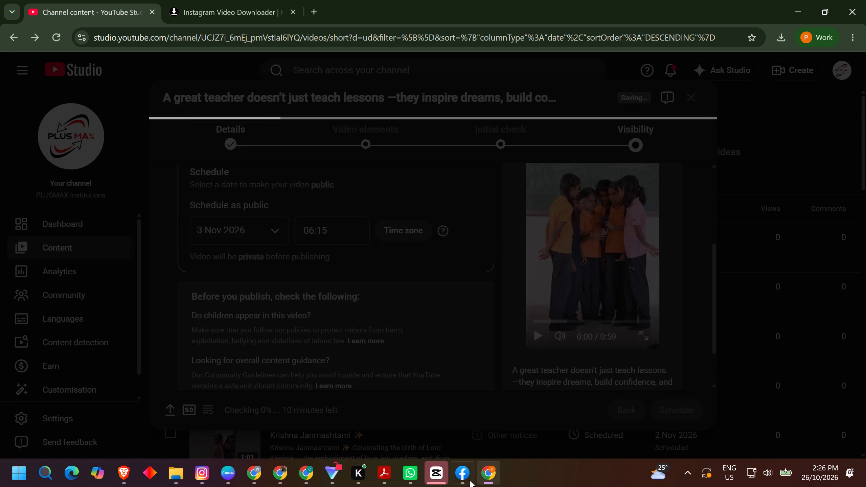
Switch to Facebook, create a page reel from the downloaded children's video, and paste the "A great teacher doesn’t just teach lessons" sentence as its description.
left_click(467, 479)
left_click(690, 386)
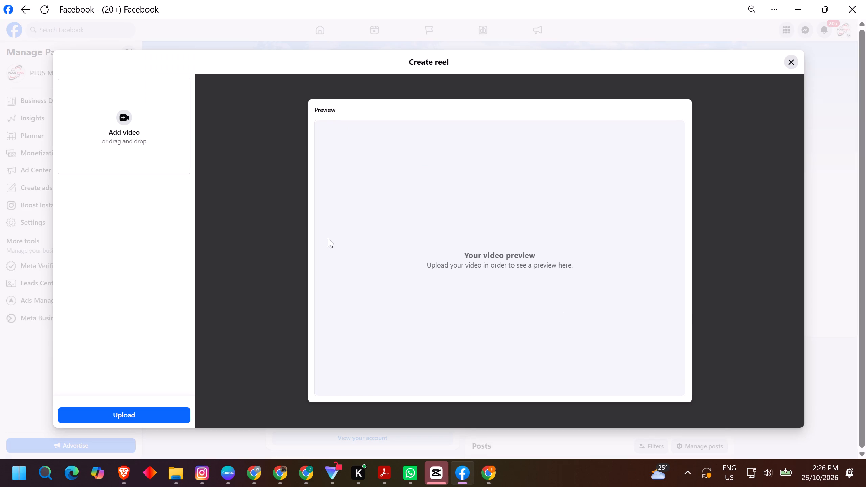
left_click(138, 92)
left_click(163, 121)
key("Return")
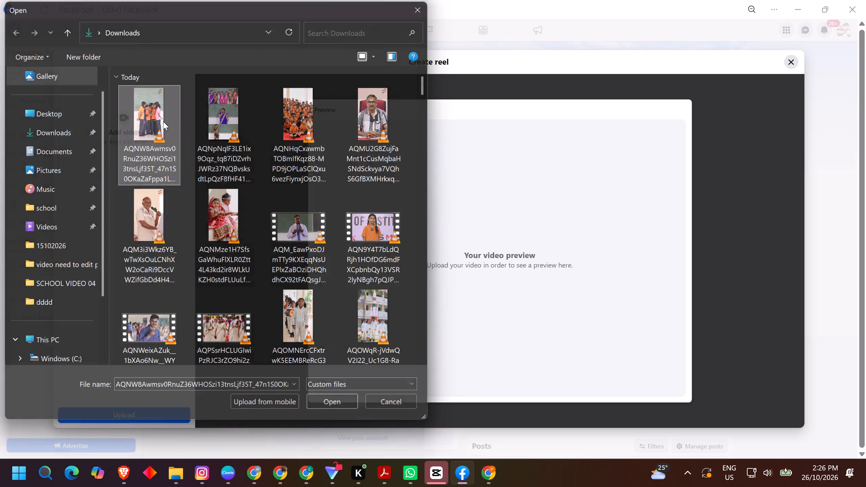
double_click(126, 418)
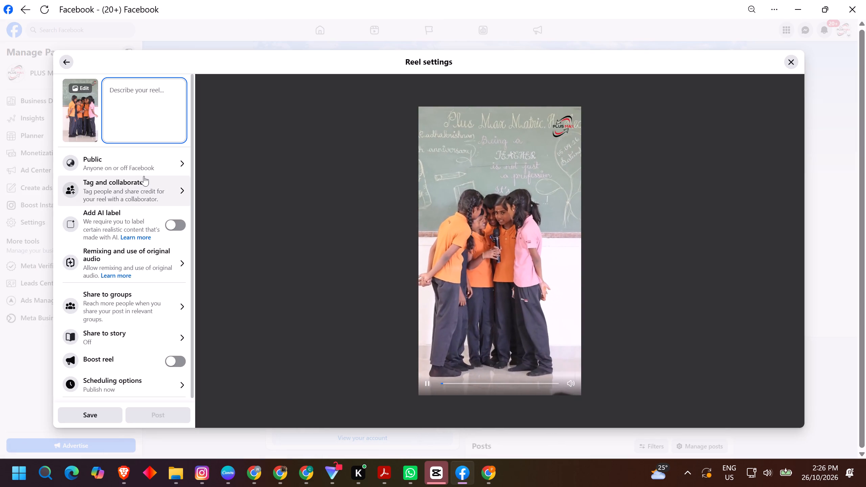
key("ctrl+v")
Schedule the Facebook reel for Nov 3, 2026 at 6:00 AM.
scroll(154, 311, "down", 4)
left_click(116, 384)
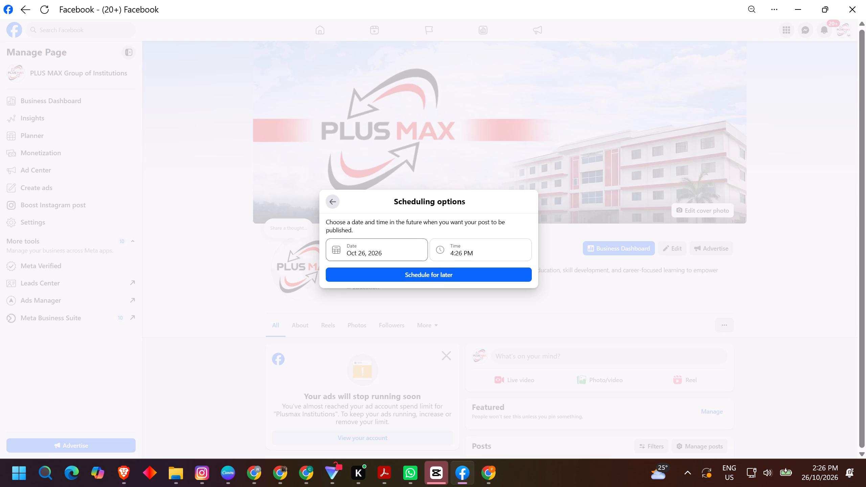
left_click(416, 253)
left_click(434, 277)
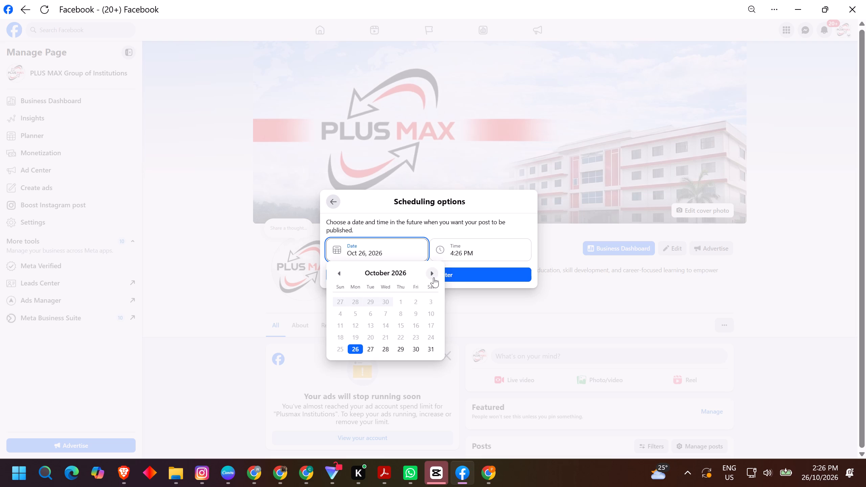
left_click(369, 299)
double_click(487, 254)
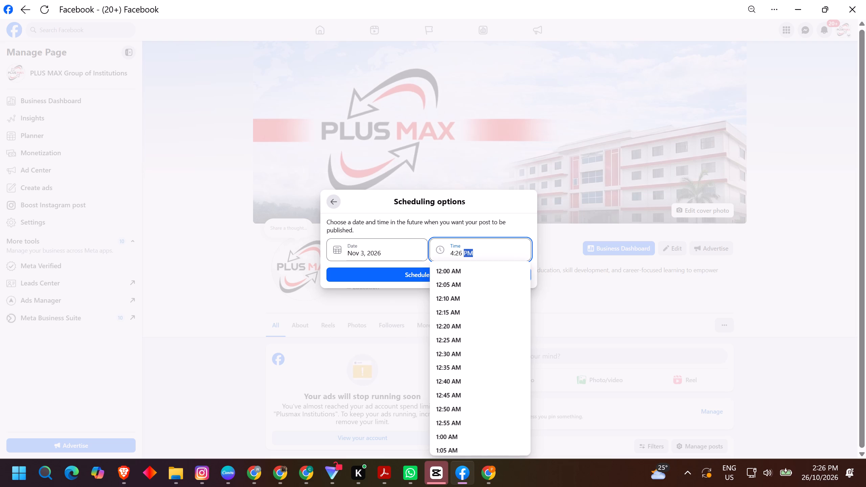
key("ctrl+a")
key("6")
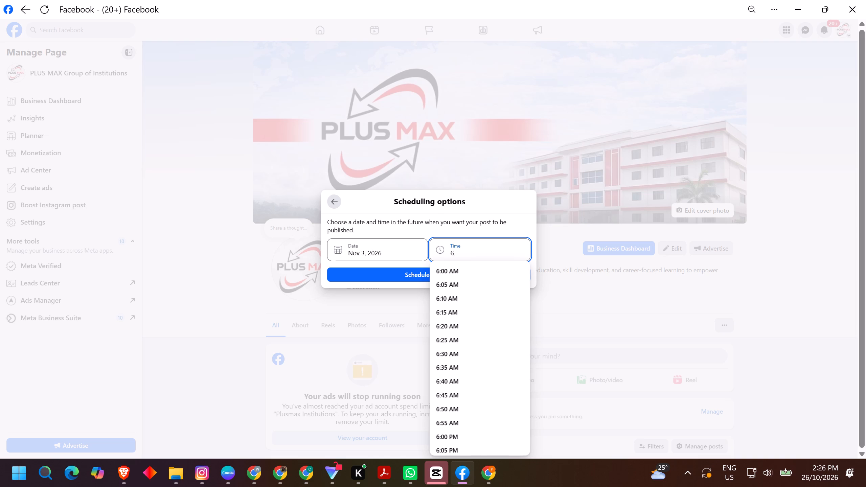
left_click(468, 270)
left_click(468, 270)
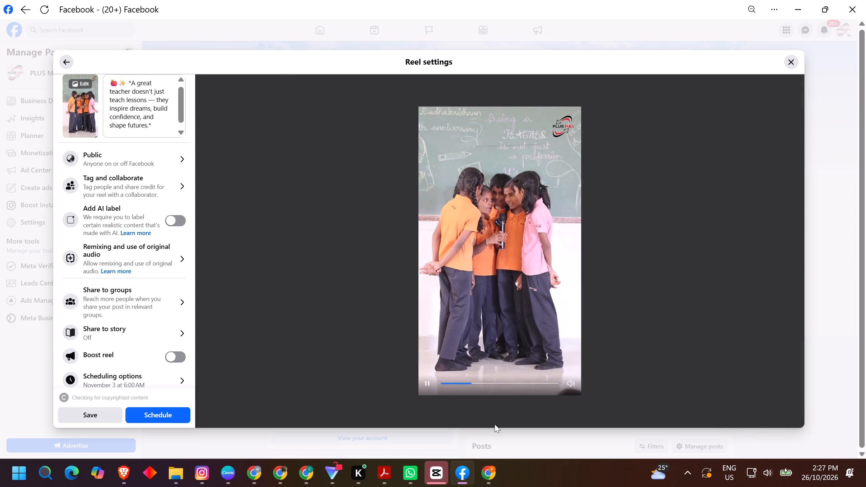
left_click_drag(179, 413, 182, 416)
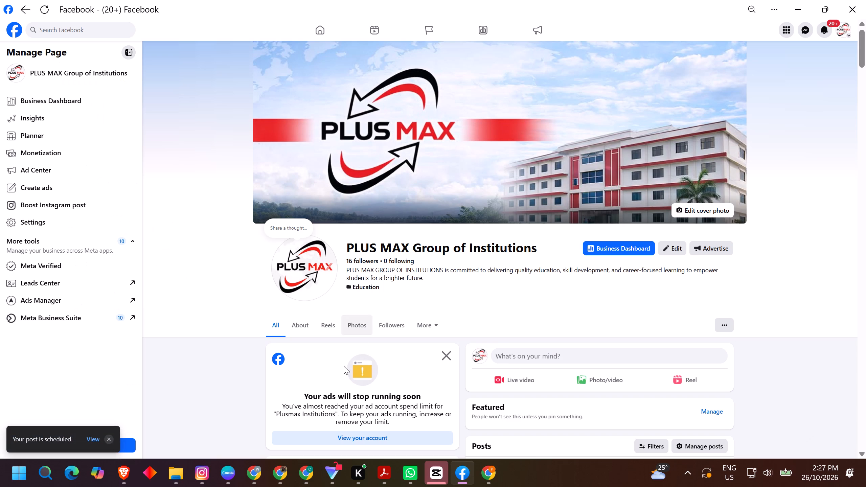
Switch to Instagram, close the children's reel and open the plusmax_institutions Teacher's Day reel of women in saris.
left_click(201, 471)
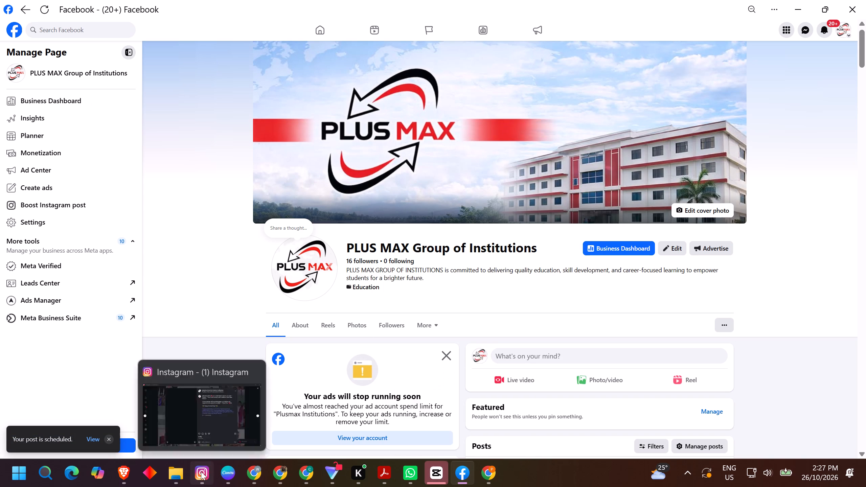
left_click(769, 176)
scroll(769, 176, "up", 1)
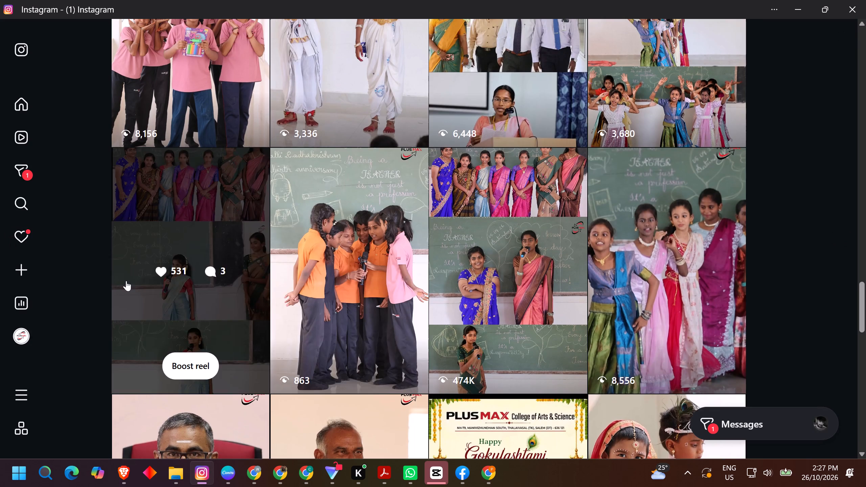
left_click(126, 281)
Copy the open sari reel's link and download its video through the Instagram Video Downloader page in Chrome.
left_click(673, 56)
left_click(438, 280)
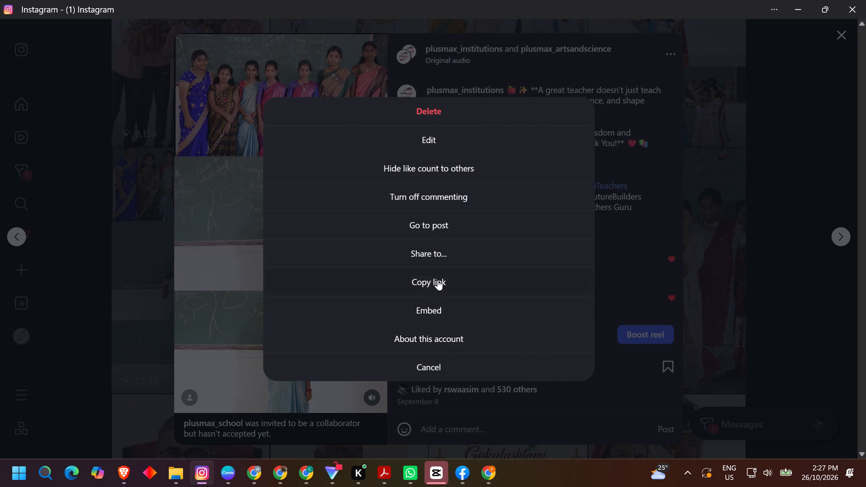
left_click(496, 473)
left_click(529, 309)
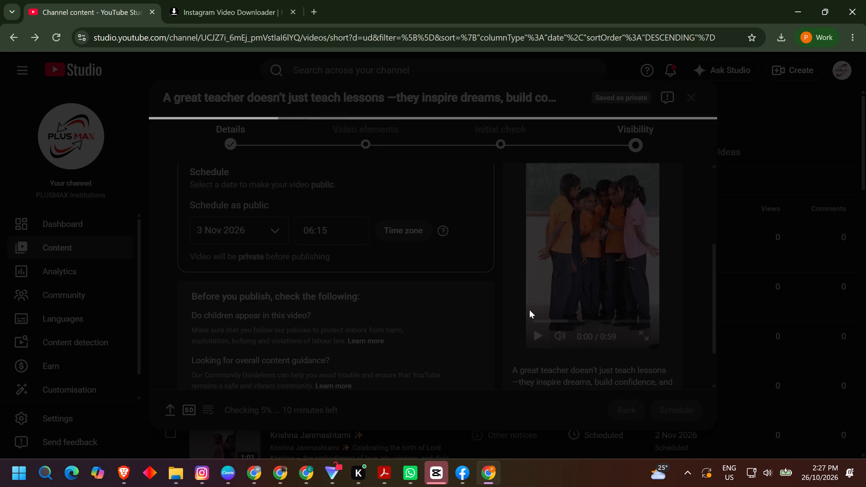
left_click(227, 0)
scroll(513, 251, "up", 6)
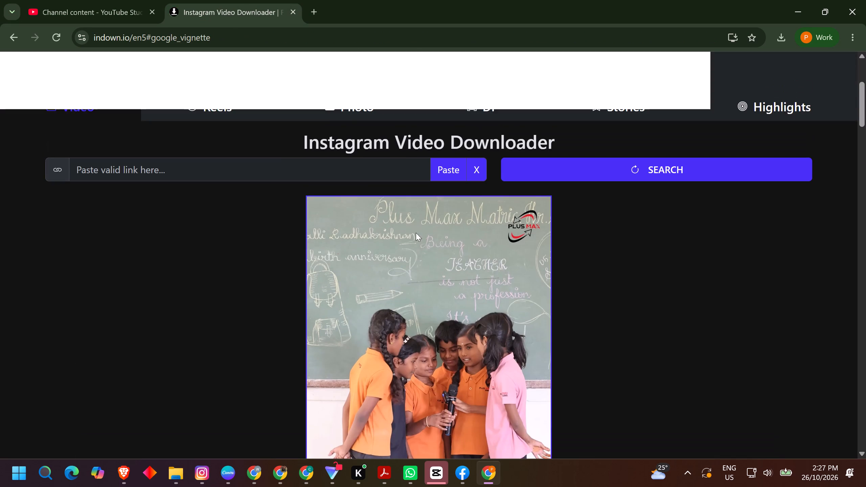
left_click(365, 172)
key("ctrl+v")
left_click(656, 176)
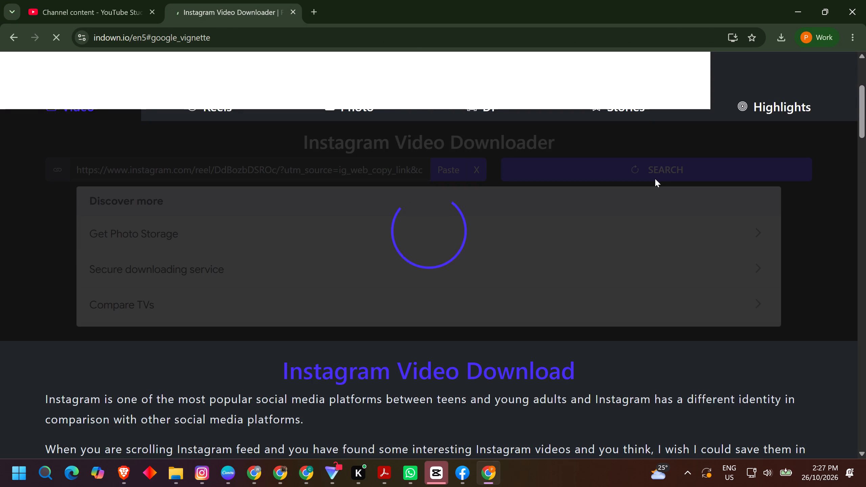
scroll(401, 355, "down", 3)
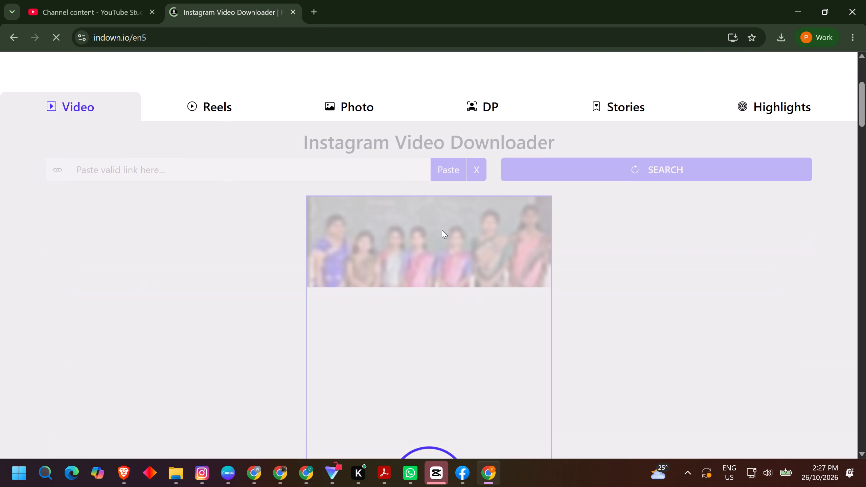
scroll(462, 373, "down", 4)
left_click(435, 419)
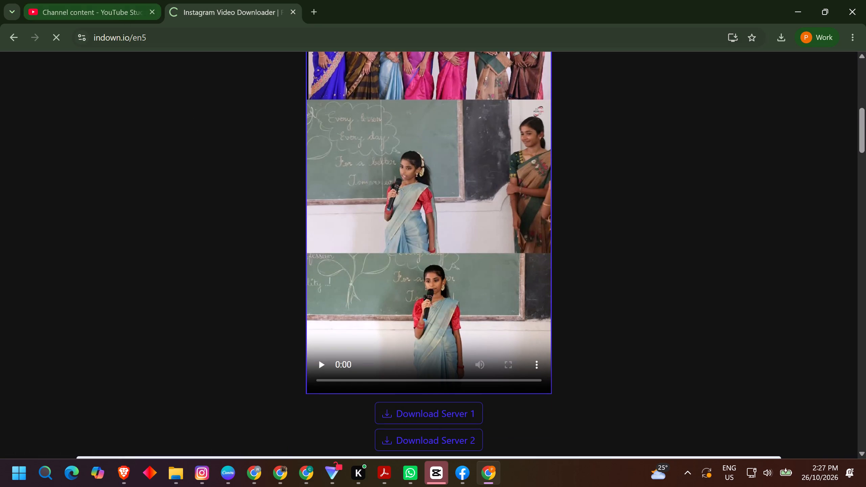
Return to YouTube Studio and start a new upload with the newly downloaded sari reel video.
left_click(97, 3)
left_click(561, 183)
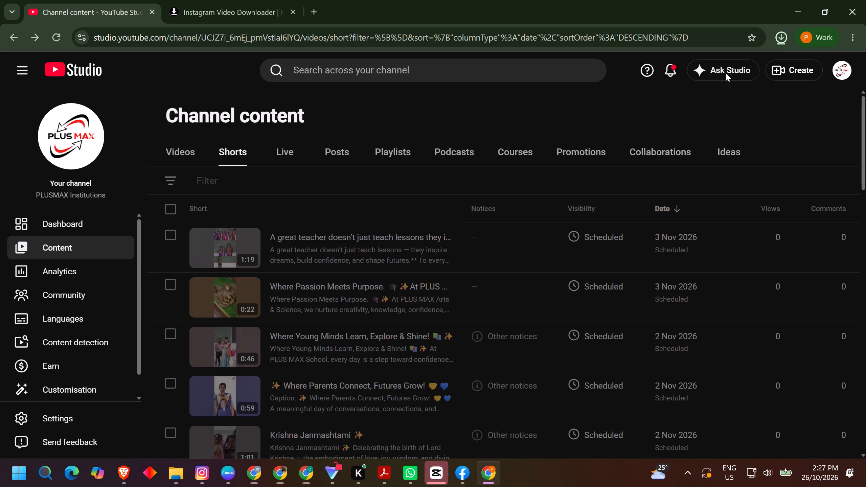
left_click(805, 77)
left_click(776, 106)
left_click(780, 41)
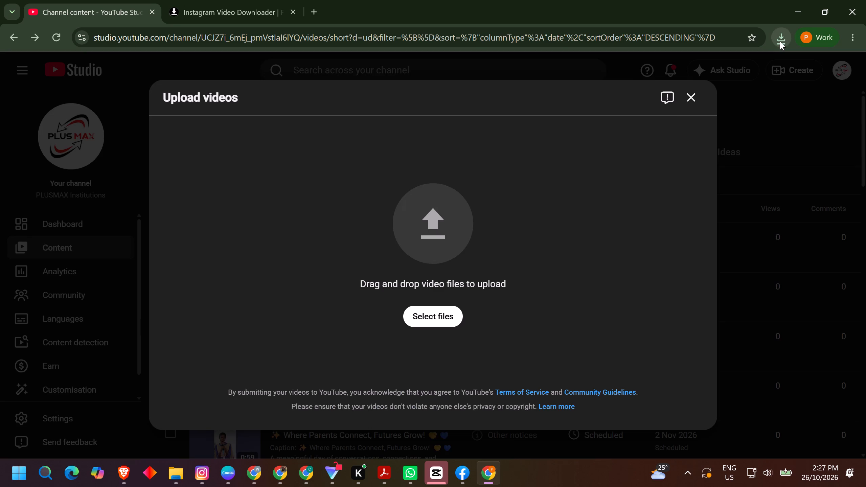
left_click_drag(708, 100, 437, 267)
Copy the reel's caption on Instagram, from "A great teacher" through the hashtags, and paste it as the YouTube video's description.
left_click(201, 481)
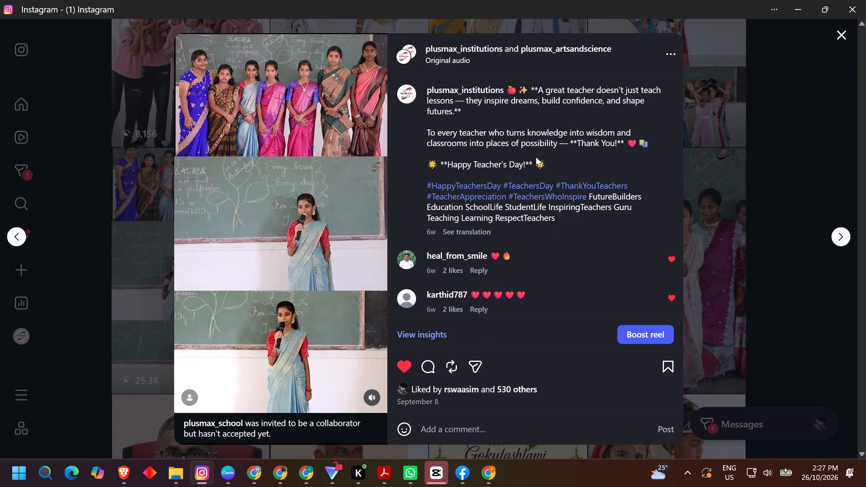
left_click_drag(537, 91, 580, 215)
key("ctrl+c")
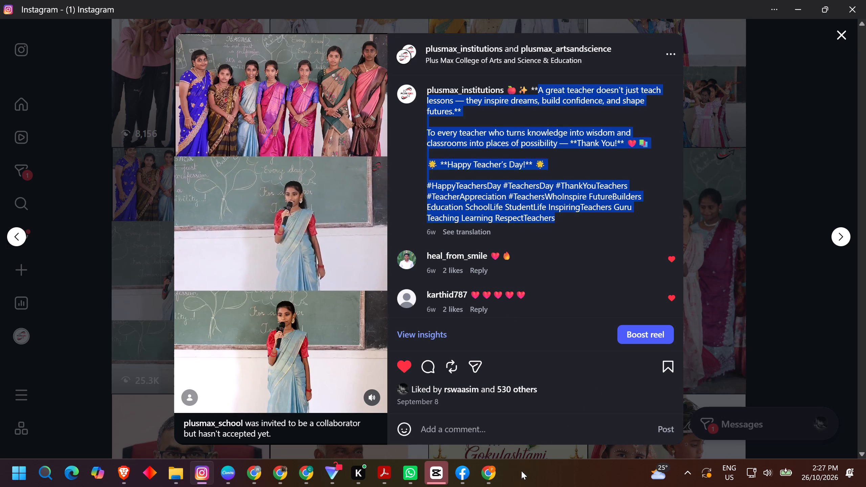
left_click(501, 486)
left_click(498, 485)
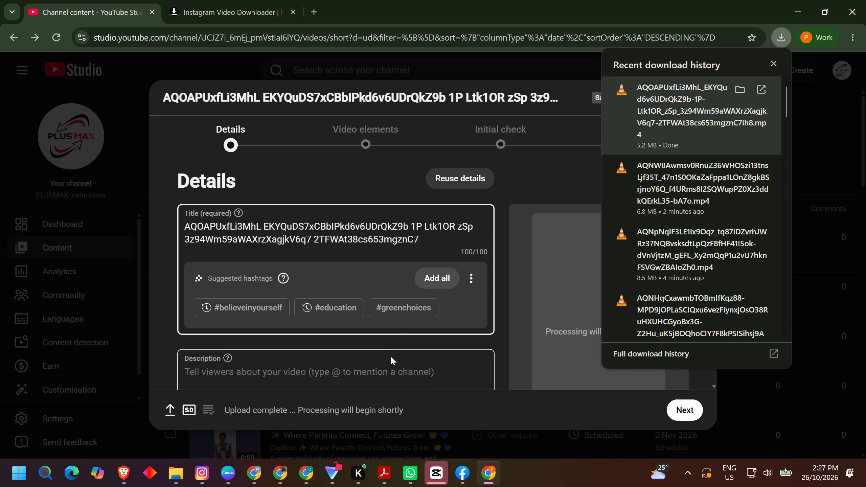
left_click(389, 363)
left_click(394, 325)
key("ctrl+v")
Use the description's first sentence as the YouTube title, trimmed to end with "build confidence, and shape future".
triple_click(318, 332)
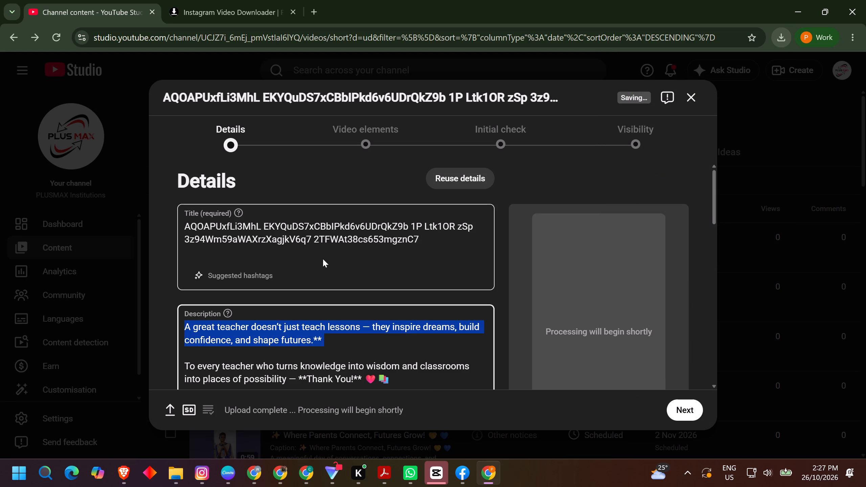
key("ctrl+c")
triple_click(318, 228)
key("ctrl+v")
key("BackSpace")
key("BackSpace")
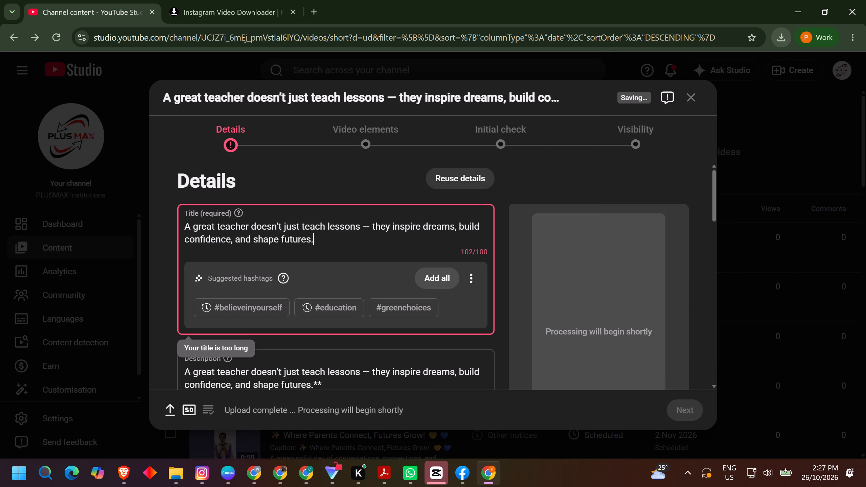
key("BackSpace")
key("BackSpace")
Mark the video as not made for kids and advance to the Visibility stage.
scroll(448, 387, "down", 5)
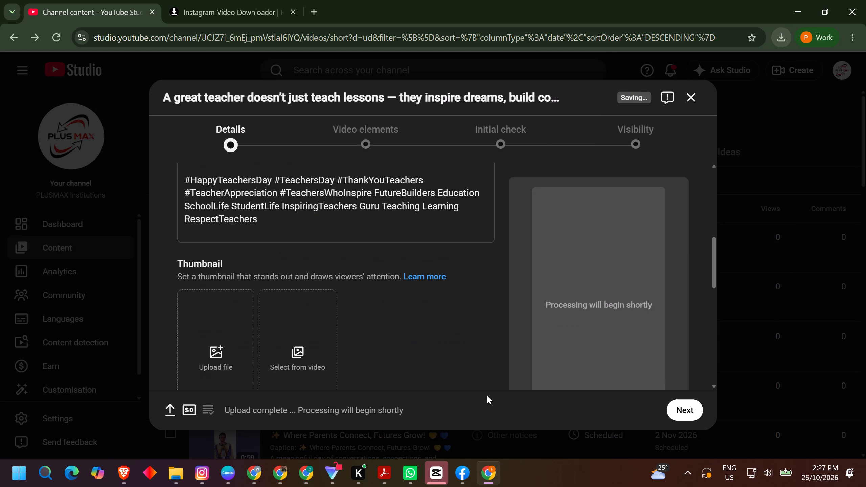
left_click(694, 409)
left_click(290, 312)
left_click(283, 300)
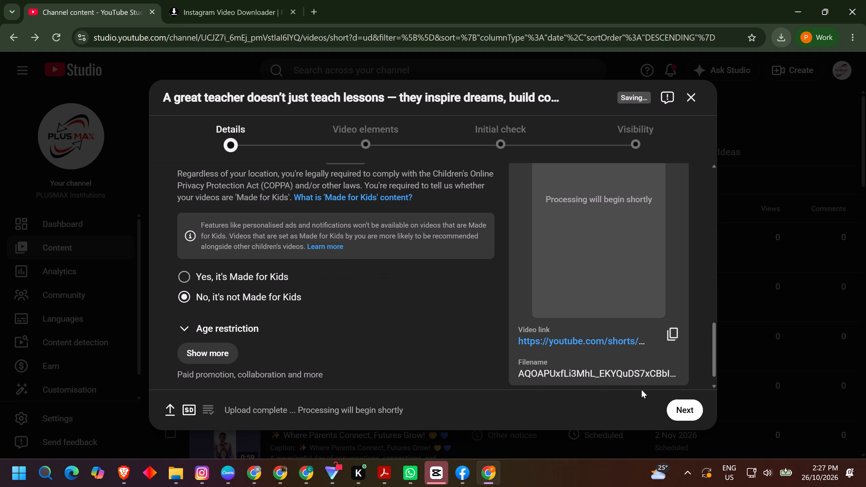
triple_click(674, 401)
Schedule the YouTube video for 3 Nov 2026 at 09:15.
scroll(239, 350, "down", 3)
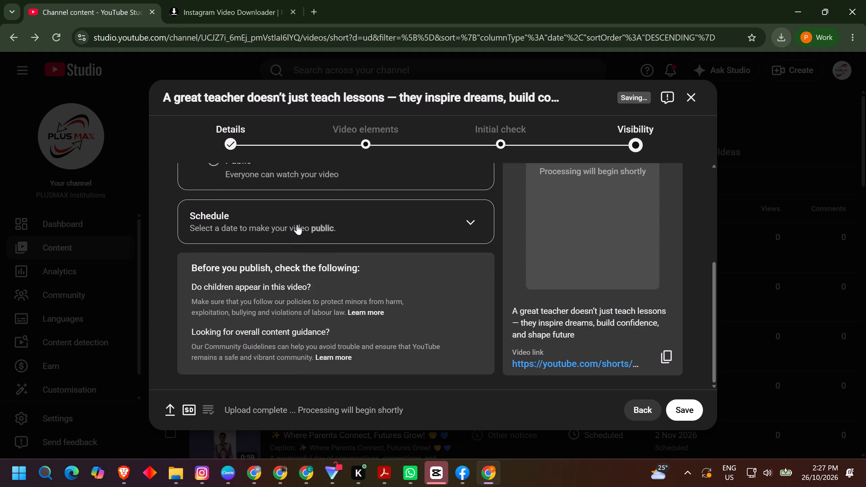
left_click(297, 225)
scroll(377, 290, "down", 3)
scroll(371, 287, "up", 3)
left_click(275, 345)
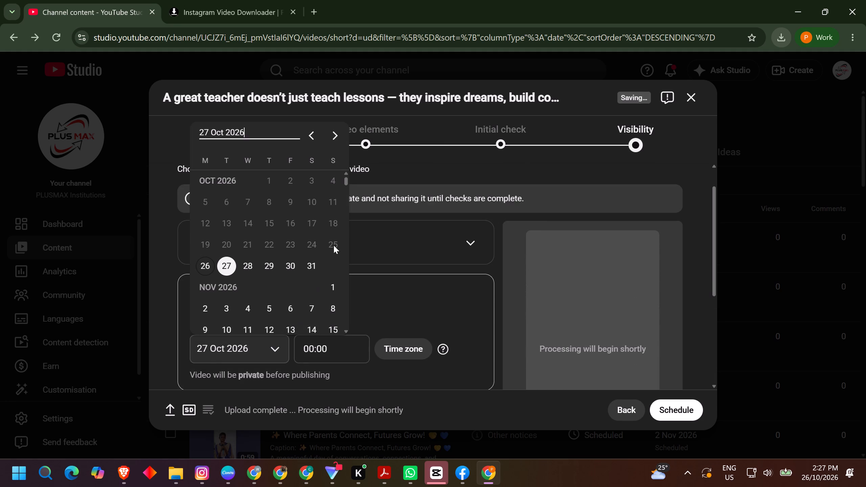
left_click(230, 312)
triple_click(348, 353)
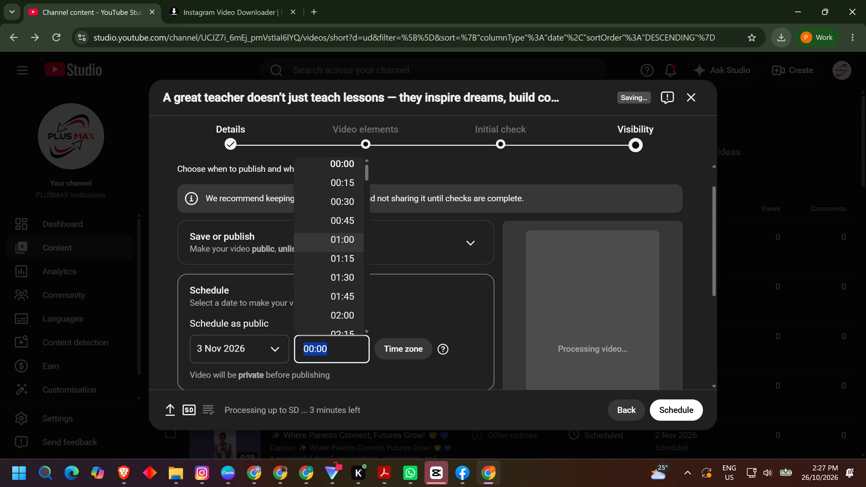
scroll(350, 241, "down", 7)
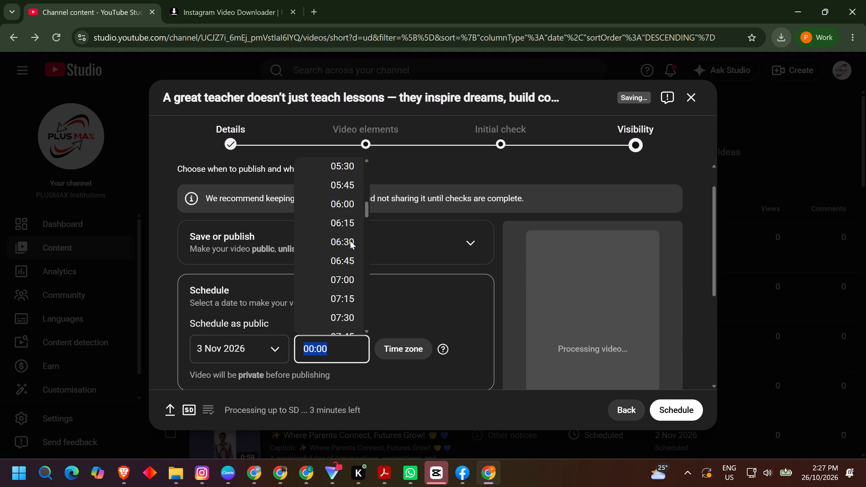
scroll(350, 241, "down", 6)
scroll(348, 241, "up", 2)
left_click(346, 209)
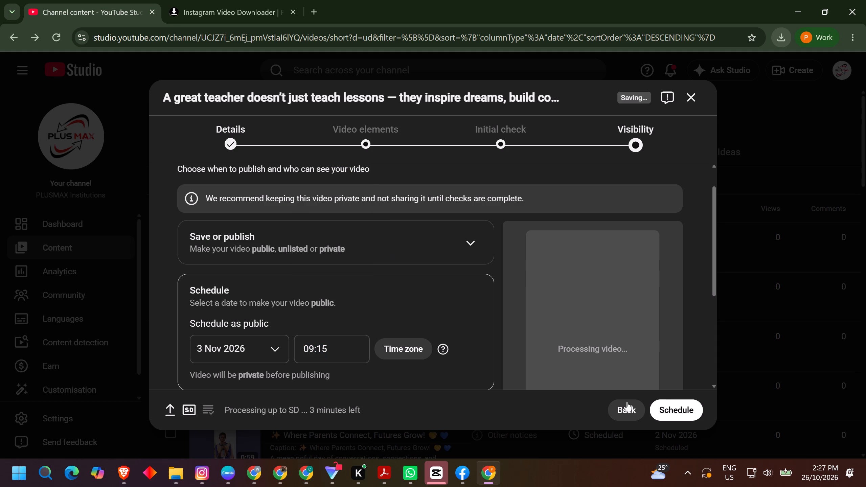
left_click(662, 412)
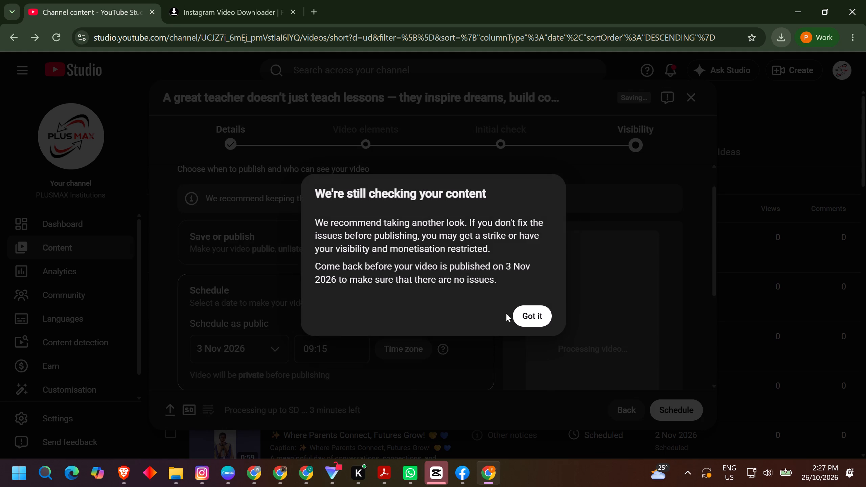
left_click(520, 320)
Switch to Facebook, create a page reel from the downloaded sari video with the copied teacher sentence as description, and open its scheduling options.
left_click(195, 469)
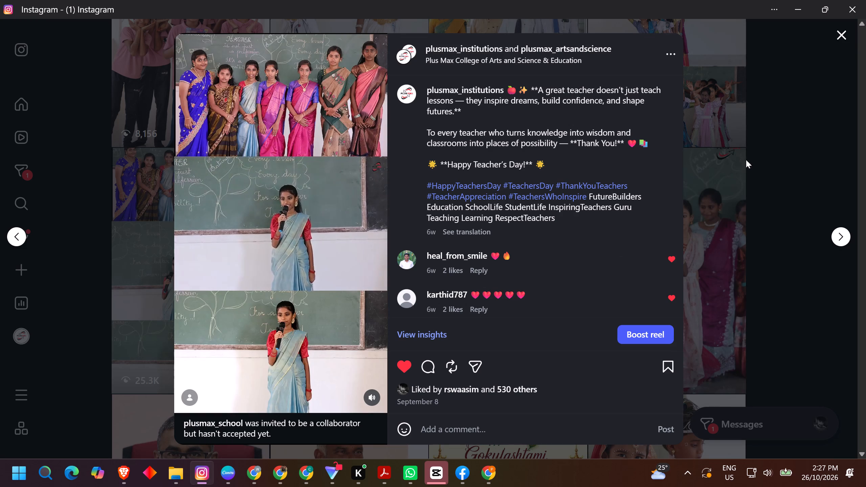
left_click(470, 481)
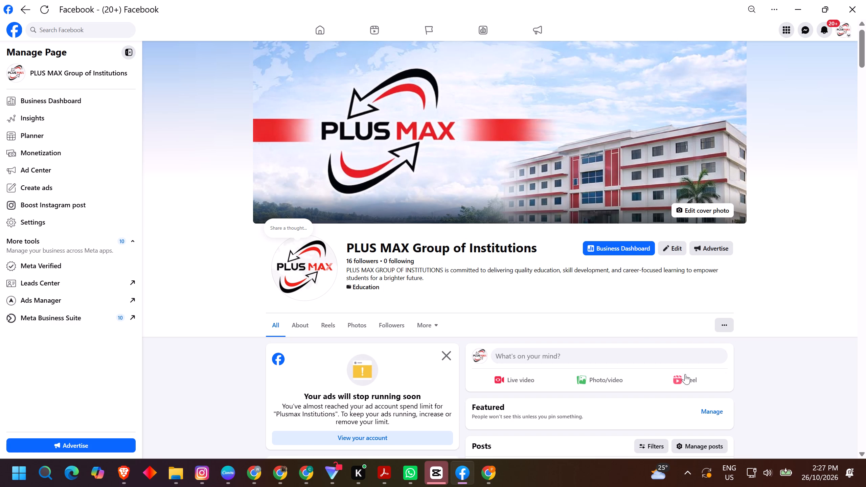
left_click(685, 376)
left_click(124, 150)
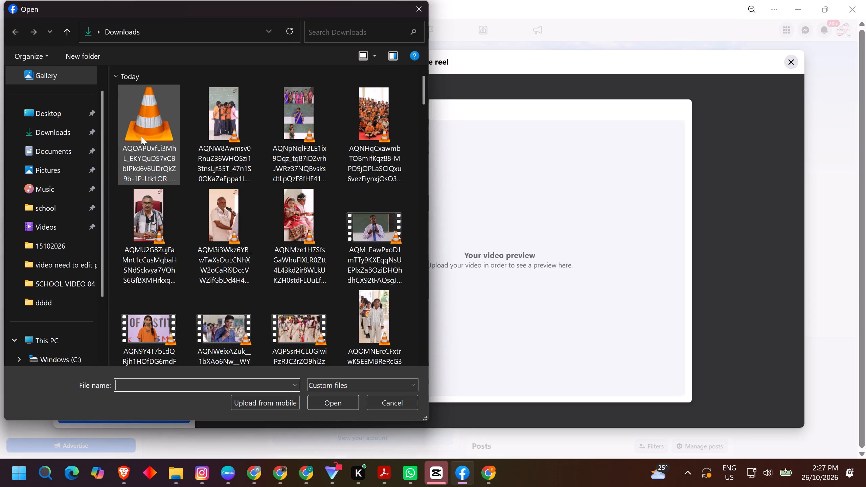
left_click(141, 137)
key("Return")
double_click(138, 416)
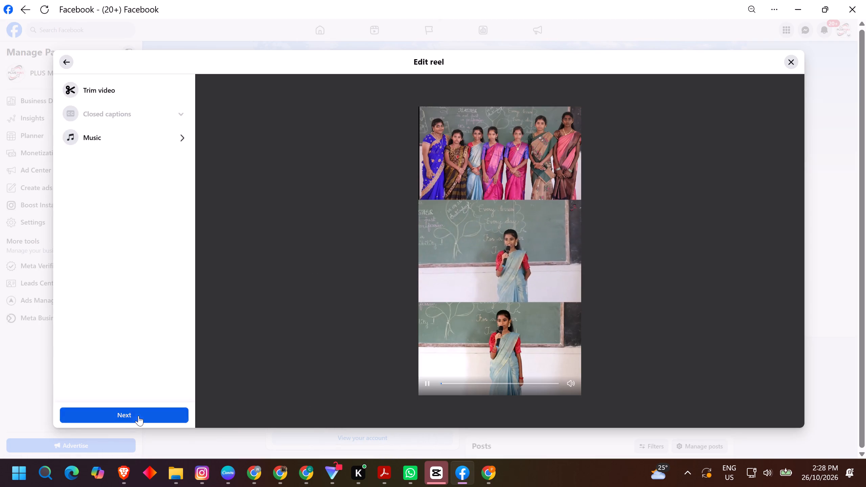
key("ctrl+v")
scroll(124, 358, "down", 5)
left_click(125, 381)
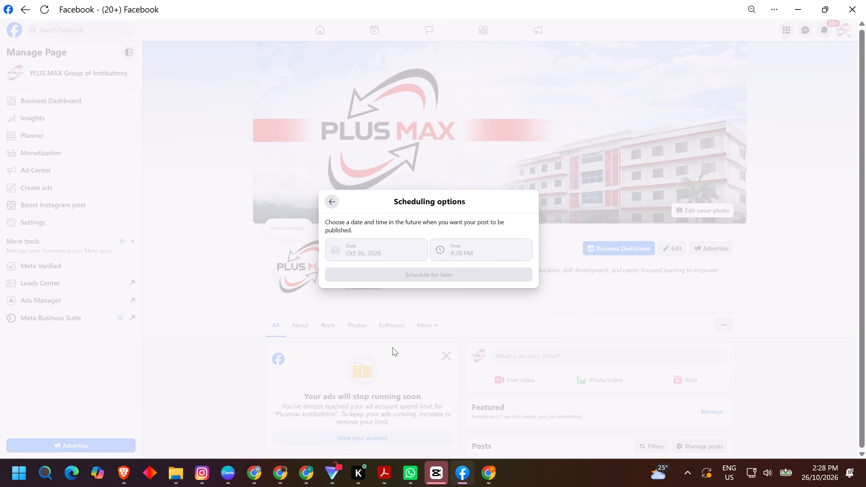
Switch to YouTube Studio, close the scheduled video's dialog and open a new video upload.
left_click(480, 480)
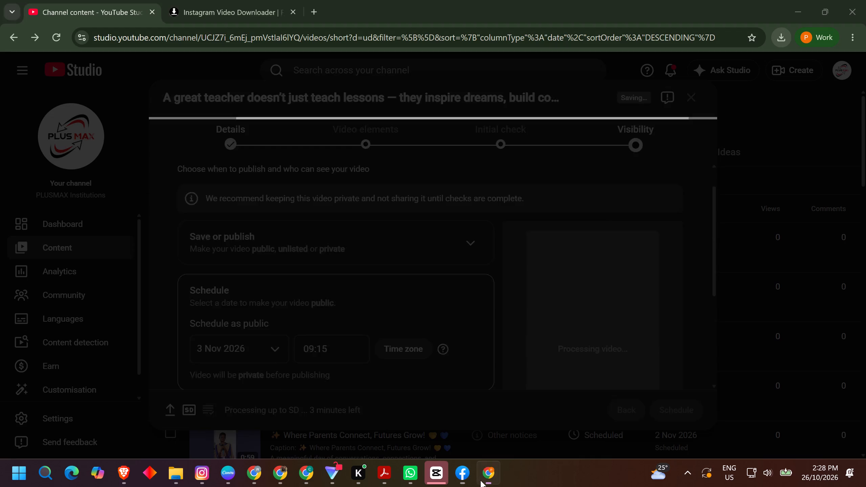
left_click(565, 172)
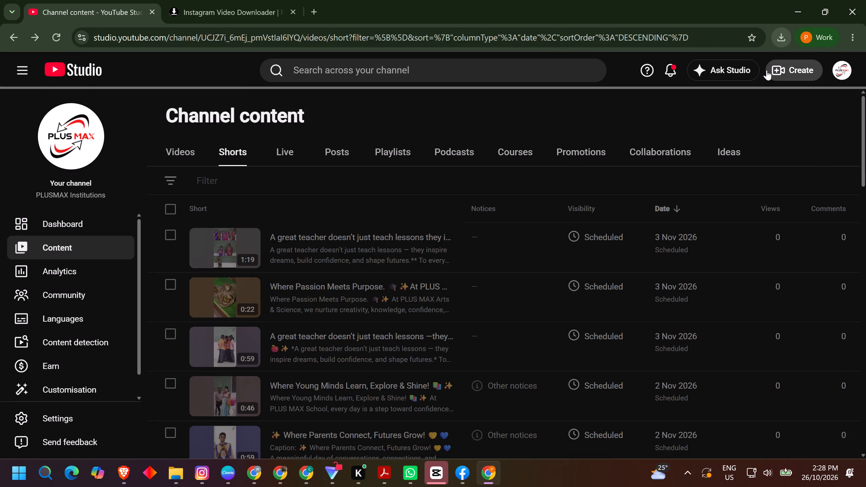
left_click(798, 74)
left_click(762, 95)
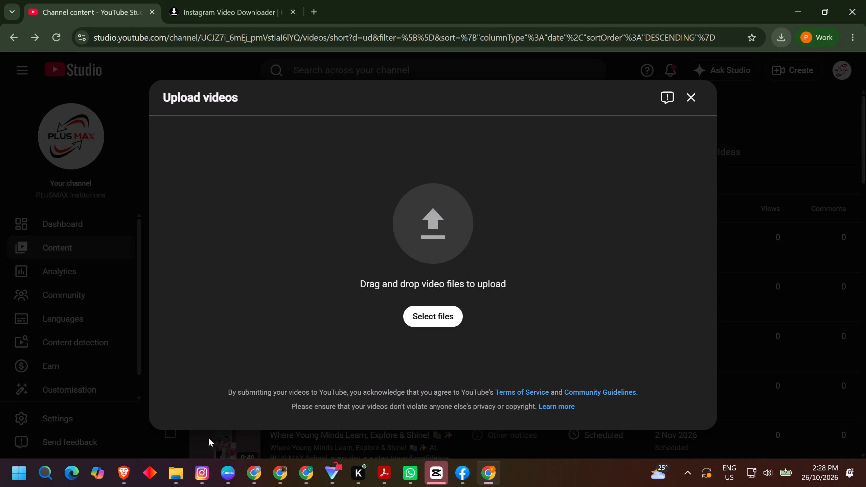
Return to Facebook and schedule the sari reel for Nov 3, 2026 at 9:00 AM.
left_click(195, 477)
left_click(463, 473)
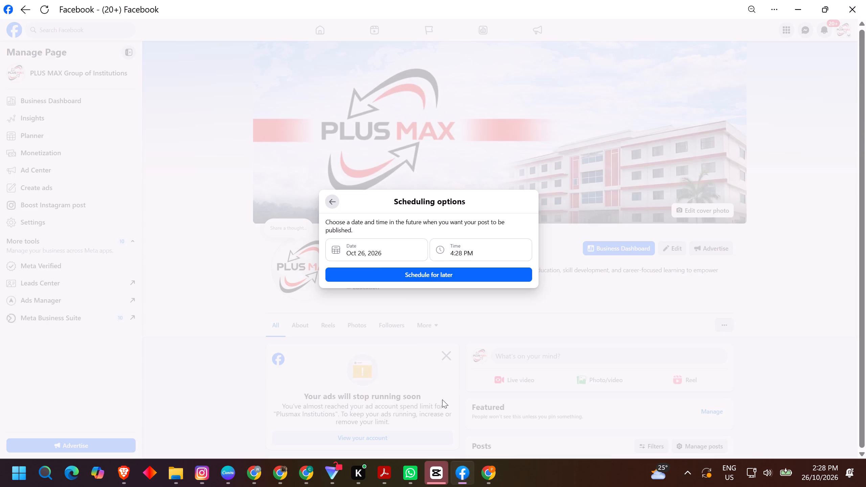
left_click(381, 258)
left_click(433, 270)
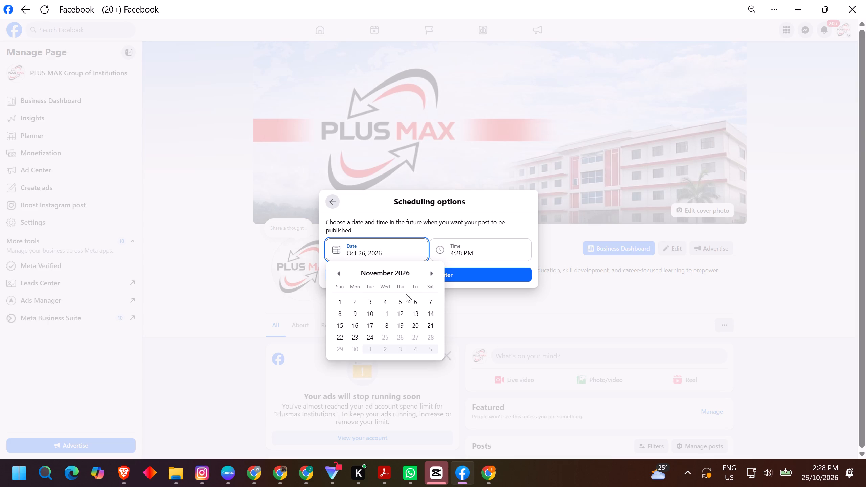
left_click(374, 300)
triple_click(464, 250)
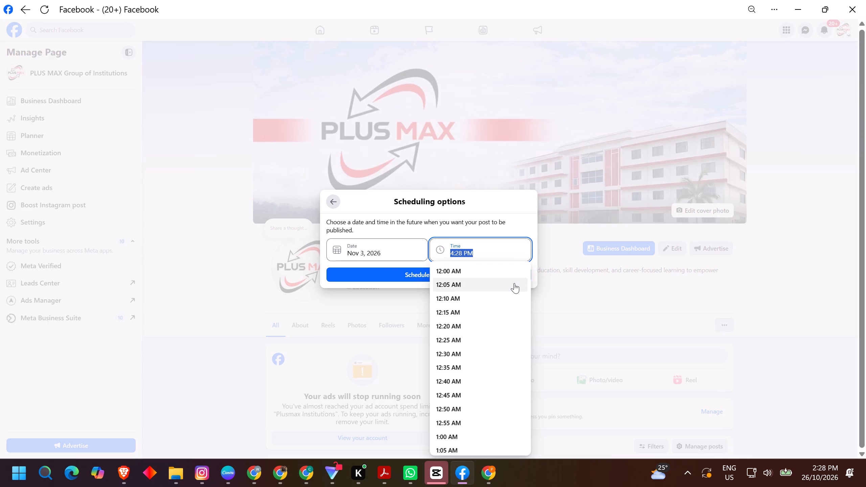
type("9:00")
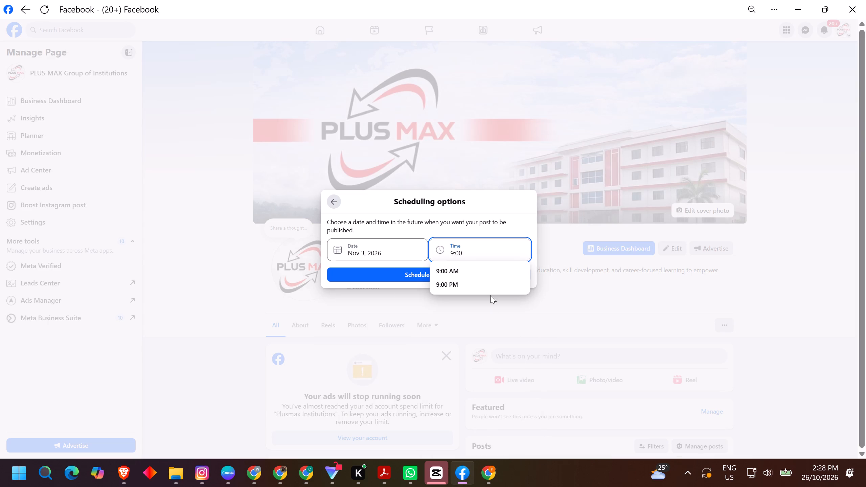
left_click(492, 266)
left_click(489, 268)
left_click(160, 406)
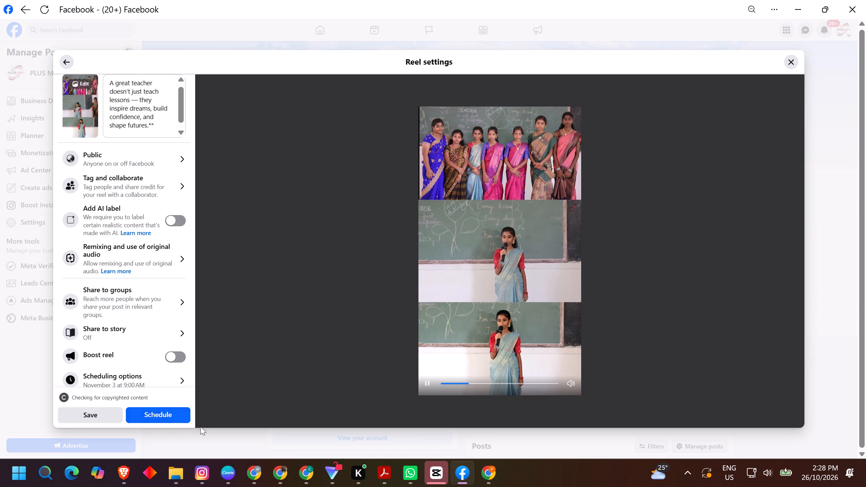
left_click(136, 418)
Switch to Instagram, close the sari reel and copy the link of the Teacher's Day group-dance reel.
left_click(203, 469)
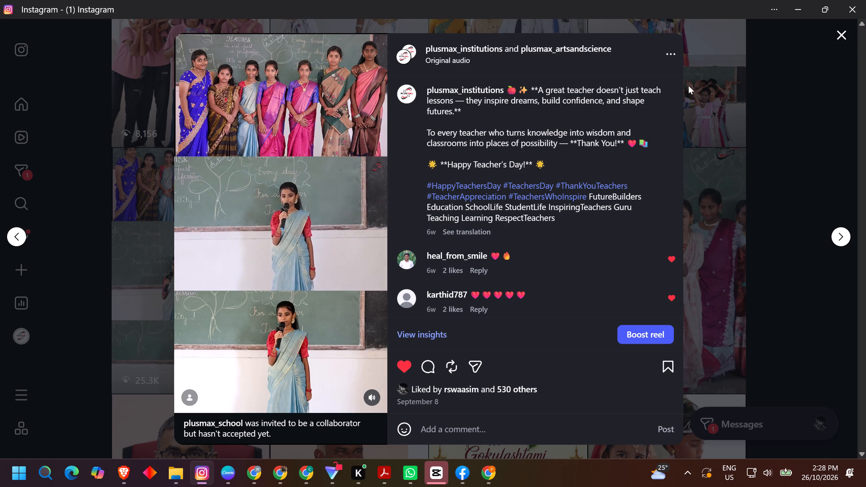
left_click(702, 87)
scroll(770, 202, "up", 3)
left_click_drag(700, 218, 704, 208)
left_click(787, 230)
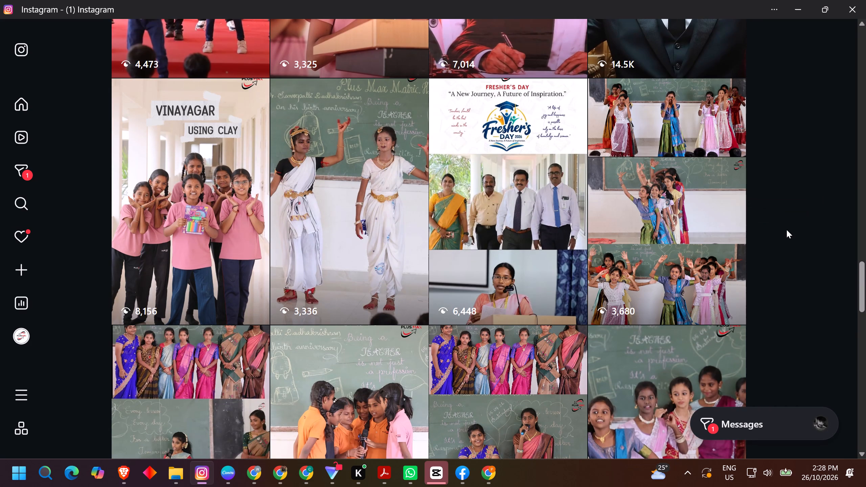
scroll(791, 232, "up", 1)
left_click(703, 251)
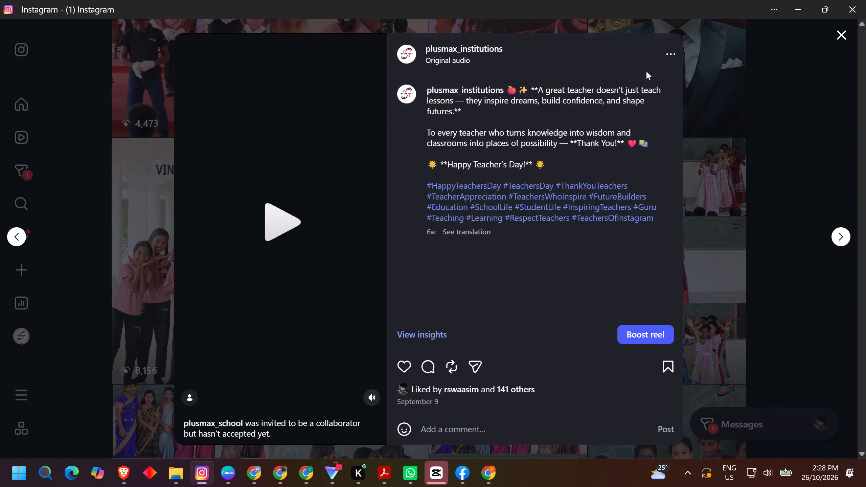
left_click(672, 57)
left_click(416, 277)
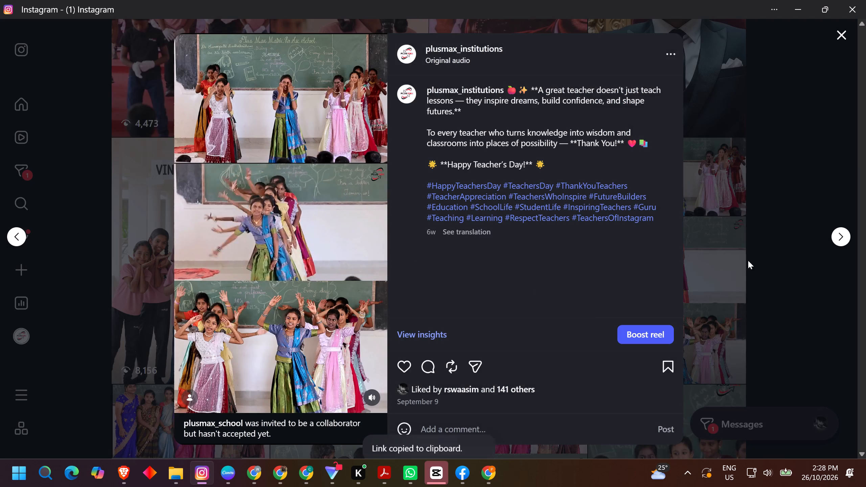
left_click(799, 253)
In the Instagram Video Downloader, search for the copied group-dance reel link and download its video.
left_click(494, 482)
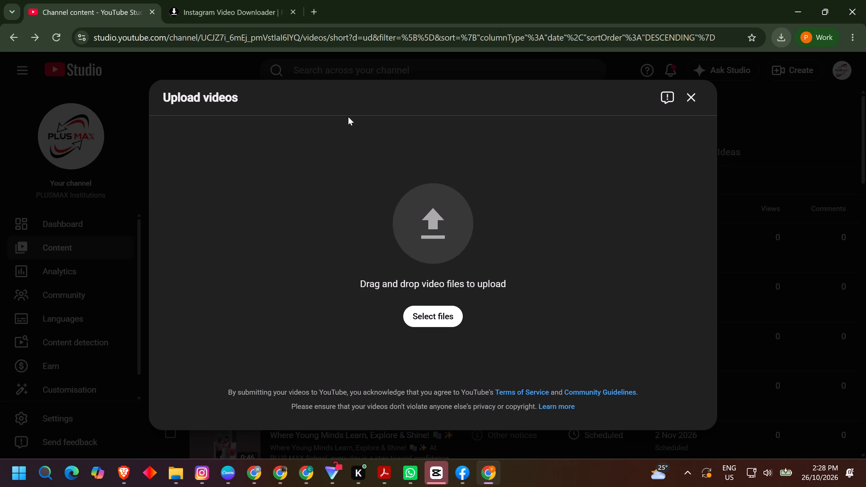
left_click(261, 4)
scroll(585, 255, "up", 6)
left_click(437, 292)
left_click(409, 286)
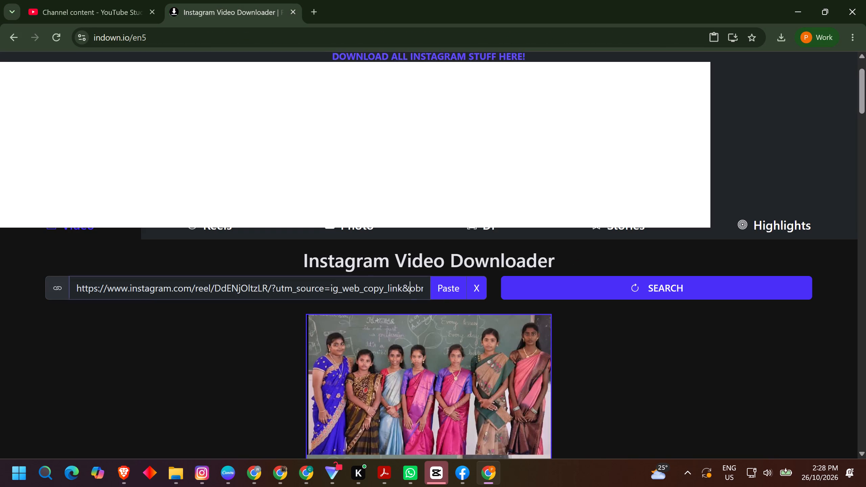
key("ctrl+a")
key("ctrl+v")
left_click(598, 290)
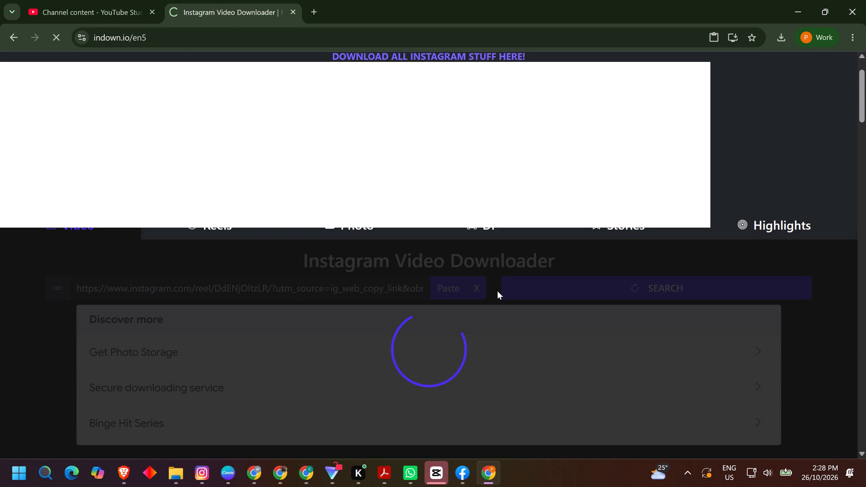
scroll(659, 310, "down", 3)
scroll(646, 339, "down", 3)
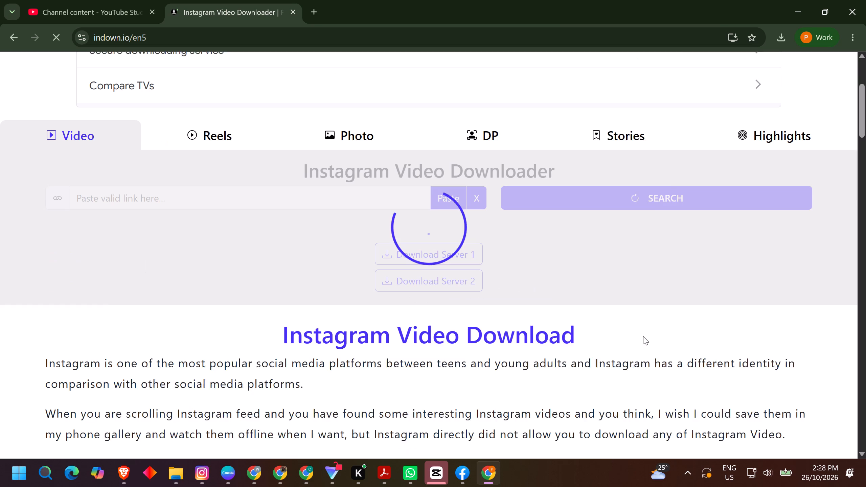
scroll(643, 298, "down", 5)
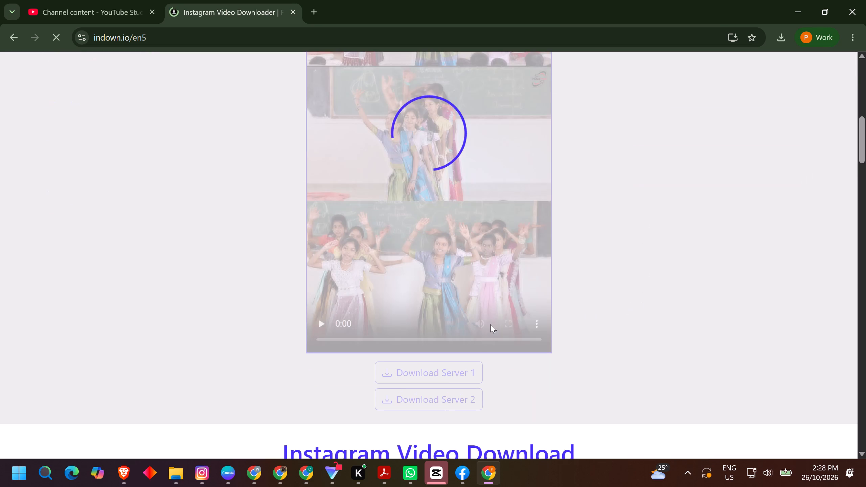
left_click(445, 364)
Return to YouTube Studio and upload the newest file from the recent download history.
left_click(86, 0)
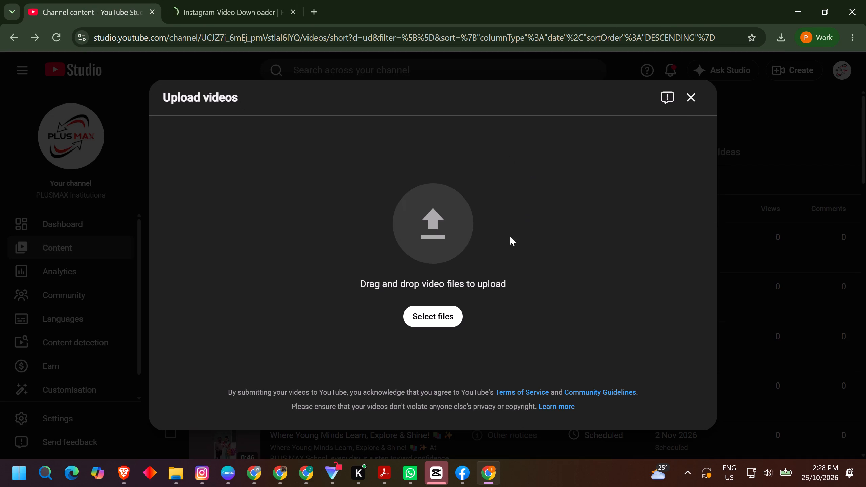
left_click(784, 36)
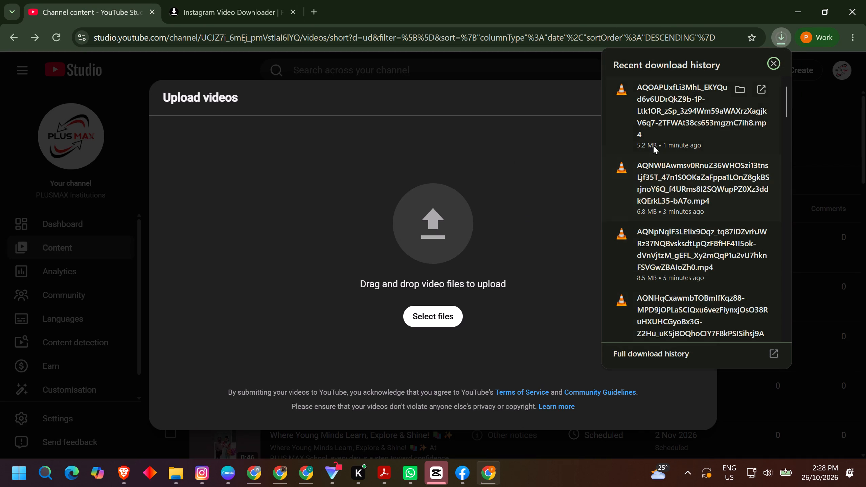
left_click_drag(663, 111, 450, 315)
Switch back to Instagram and copy the group-dance reel's caption, starting at "A great teacher".
left_click(193, 474)
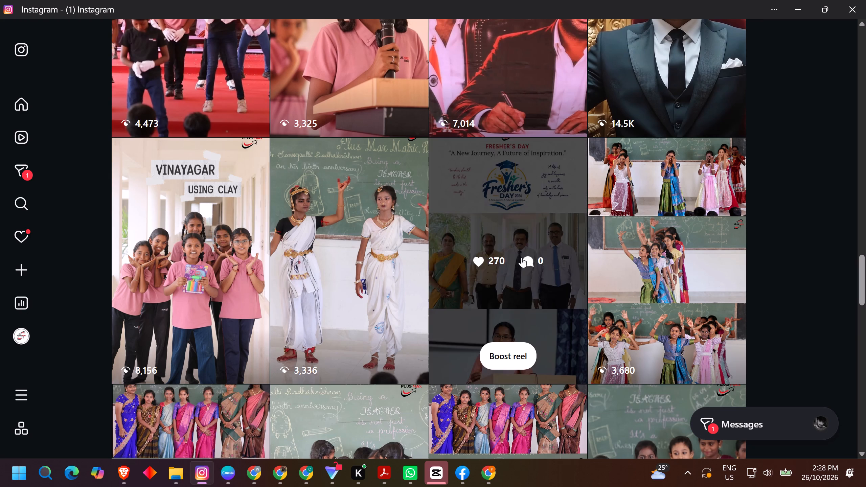
left_click(463, 486)
left_click(199, 472)
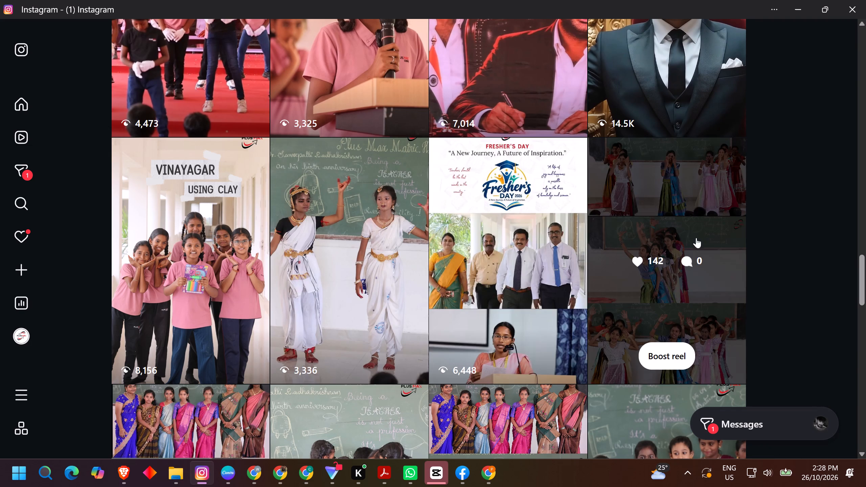
left_click(701, 237)
left_click_drag(540, 89, 590, 182)
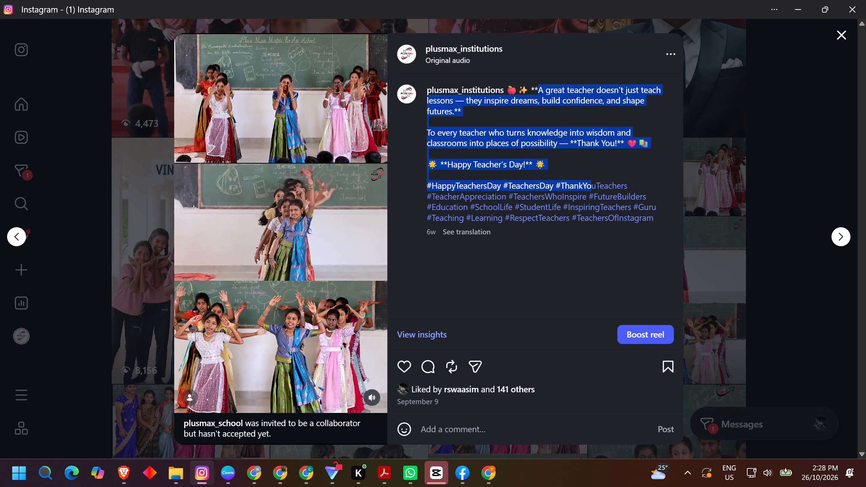
left_click_drag(590, 182, 593, 169)
key("ctrl+c")
Return to YouTube Studio and paste the copied caption as the uploaded video's description.
left_click(487, 482)
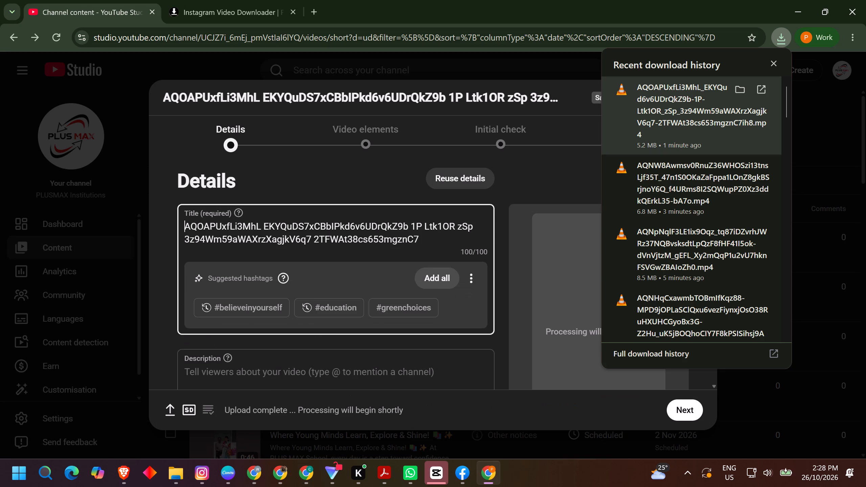
left_click(317, 351)
key("ctrl+v")
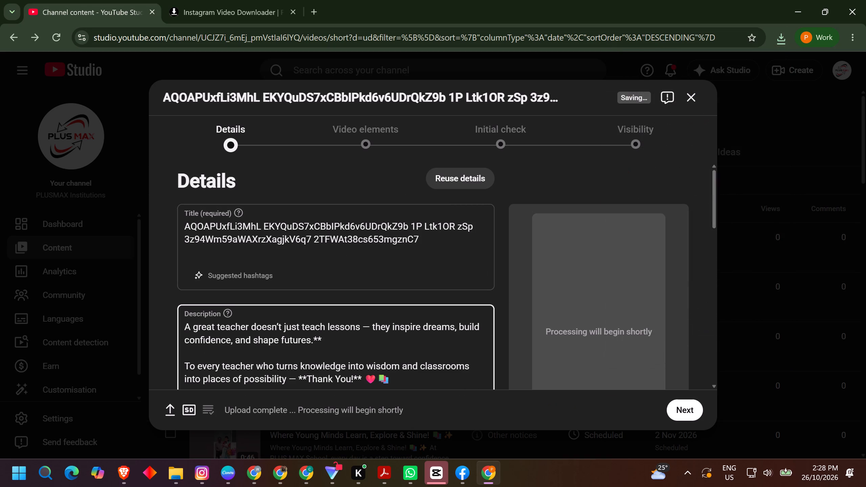
Set the title to "A great teacher doesn't just teach lessons —they inspire dreams, build confidence, and shape futures", copied from the description and trimmed.
triple_click(324, 331)
key("ctrl+c")
triple_click(339, 226)
key("ctrl+v")
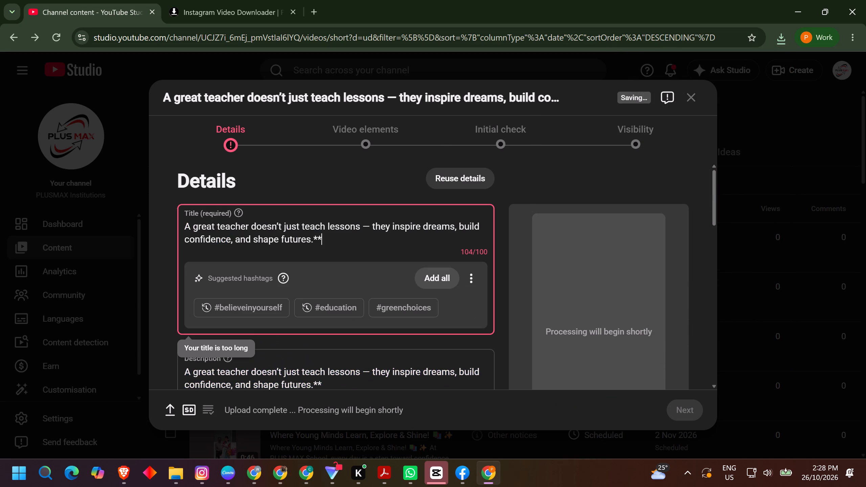
key("BackSpace")
key("BackSpace")
key("BackSpace")
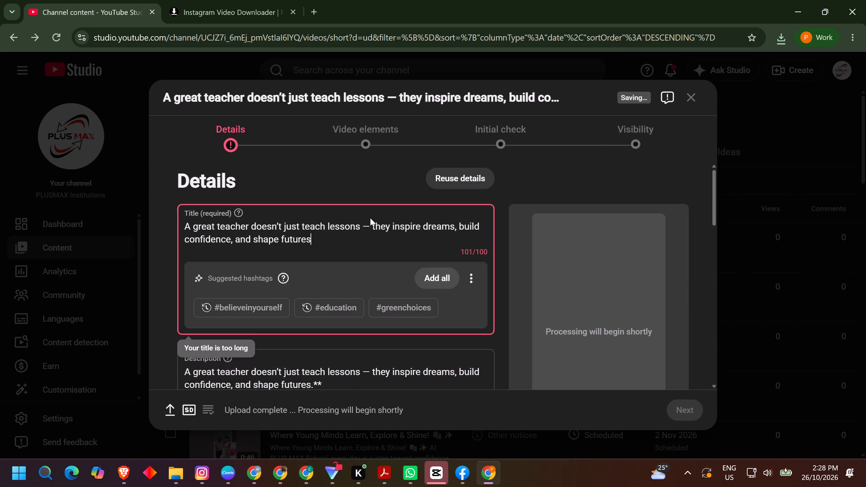
left_click(370, 218)
left_click(373, 227)
key("BackSpace")
Mark the video as not made for kids and advance to its visibility settings.
left_click(678, 400)
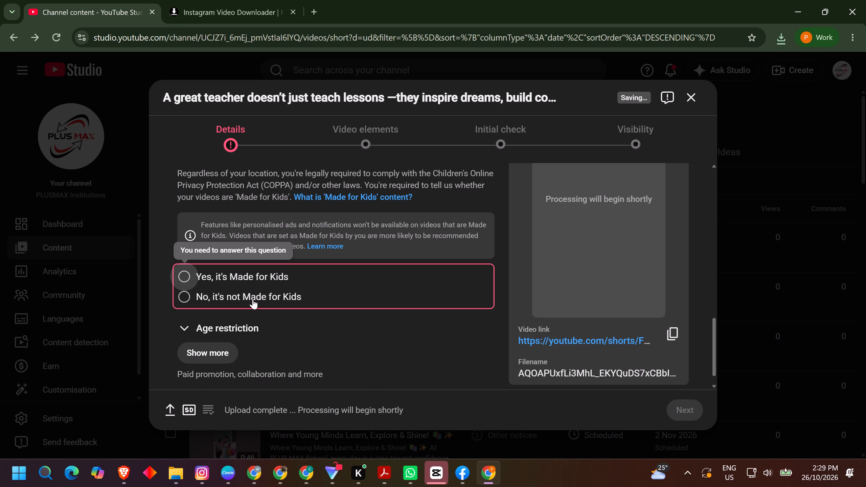
left_click(258, 295)
left_click(703, 418)
triple_click(695, 414)
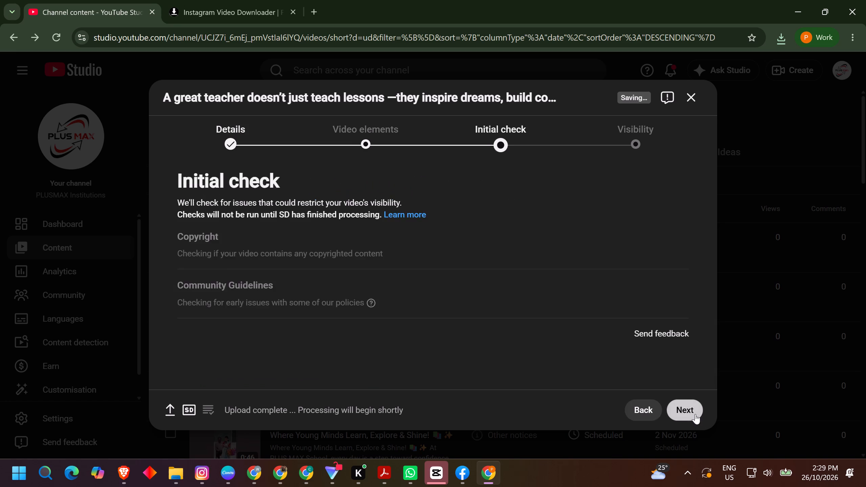
Schedule the YouTube video for 3 Nov 2026 at 12:30.
scroll(381, 330, "down", 3)
left_click(253, 223)
scroll(320, 231, "down", 1)
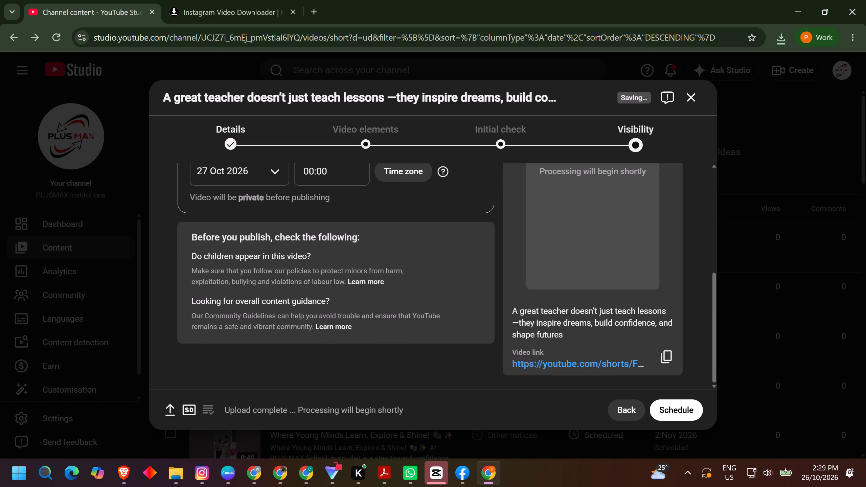
left_click(260, 172)
left_click(219, 343)
left_click(338, 181)
triple_click(340, 177)
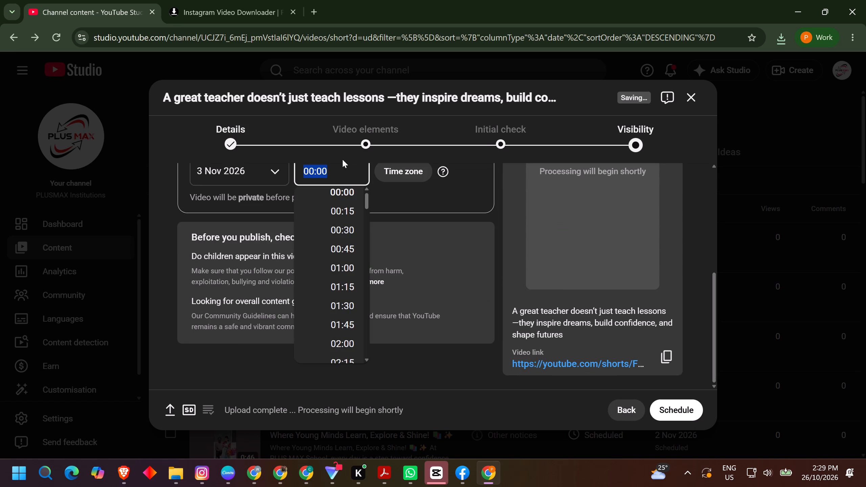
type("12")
scroll(315, 225, "down", 7)
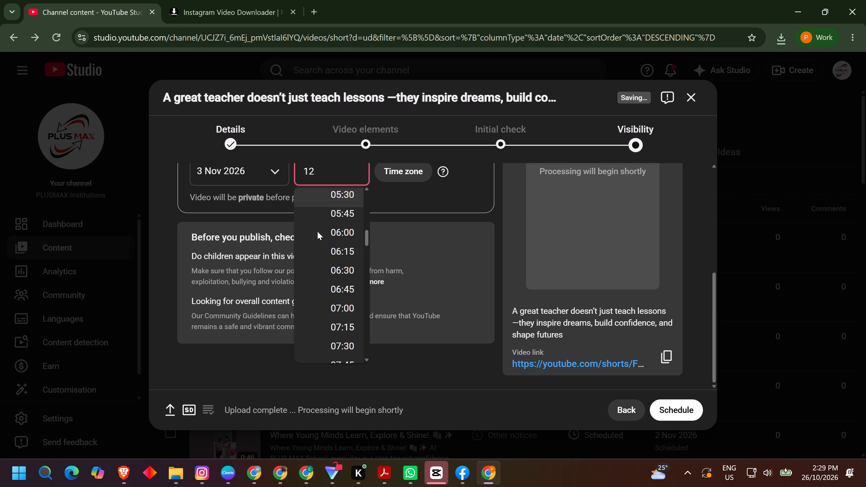
scroll(327, 275, "down", 7)
left_click(333, 319)
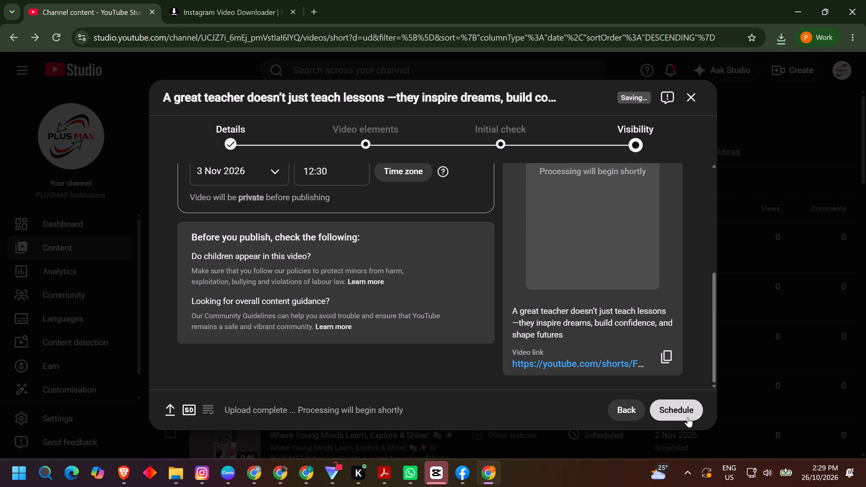
left_click(693, 408)
Switch to Facebook, start a new reel for the PLUS MAX page and begin adding its video.
left_click(460, 480)
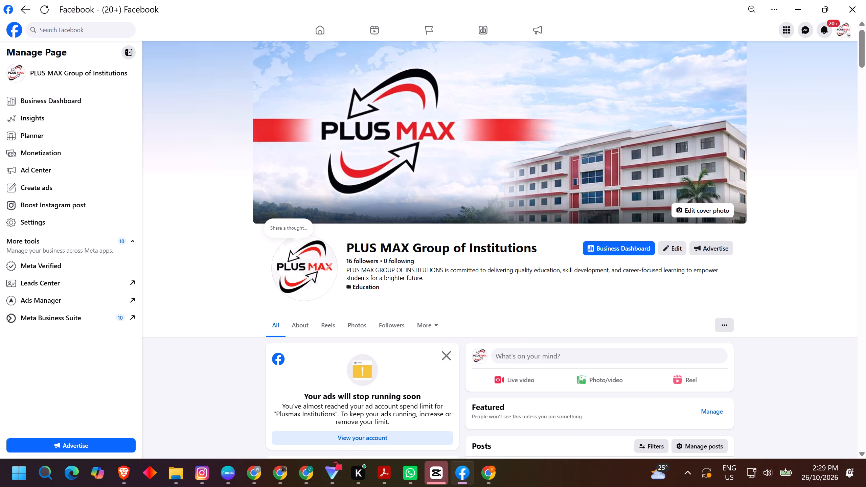
left_click(682, 378)
left_click(145, 130)
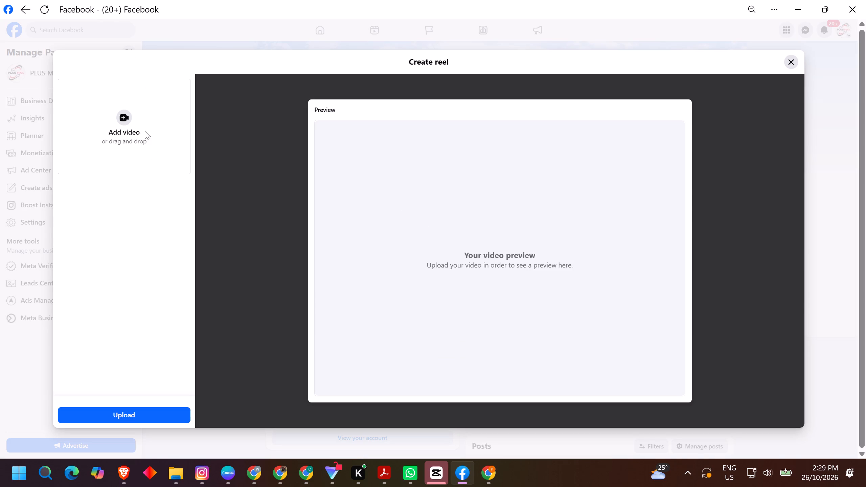
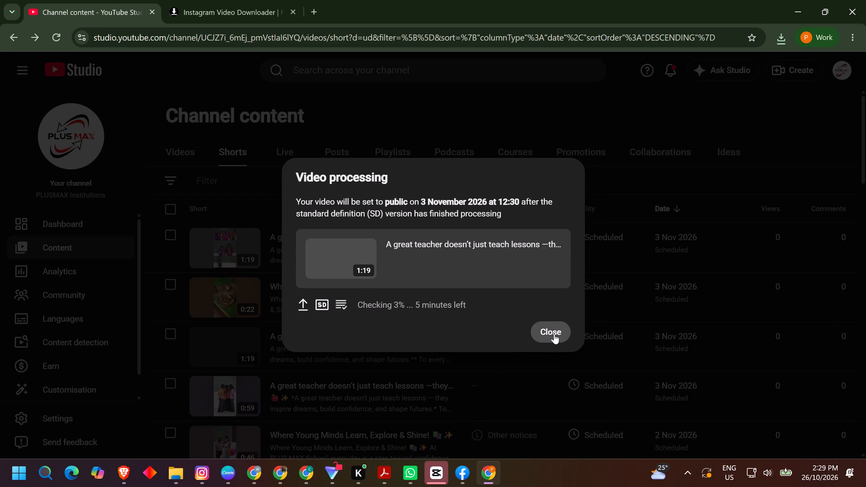
Switch to Facebook and schedule the Teacher's Day reel for Nov 3, 2026 at 12:45 PM.
left_click(482, 478)
left_click(458, 473)
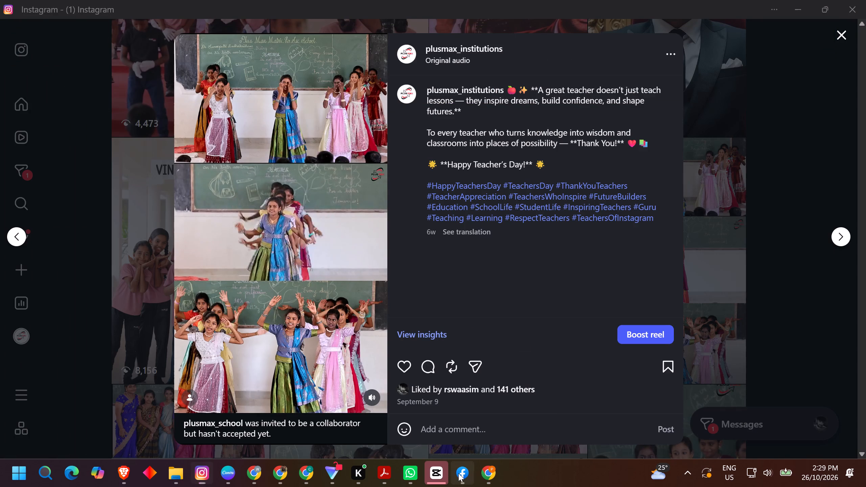
left_click(400, 247)
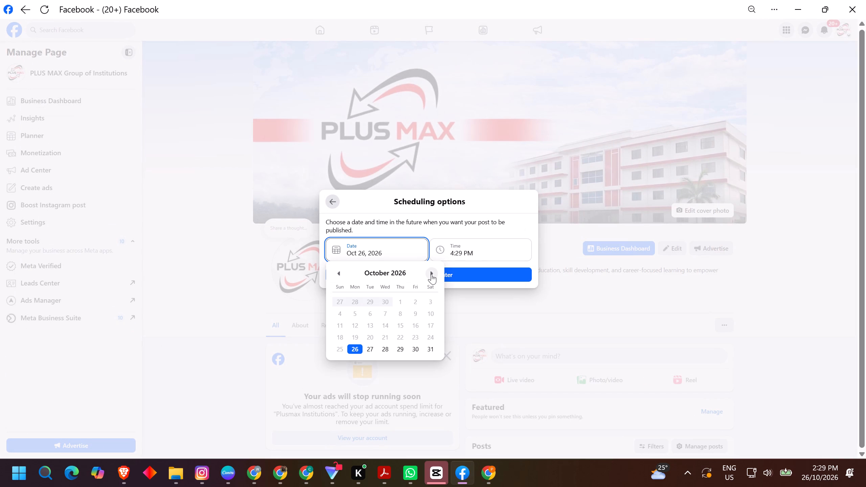
left_click(431, 274)
left_click(373, 303)
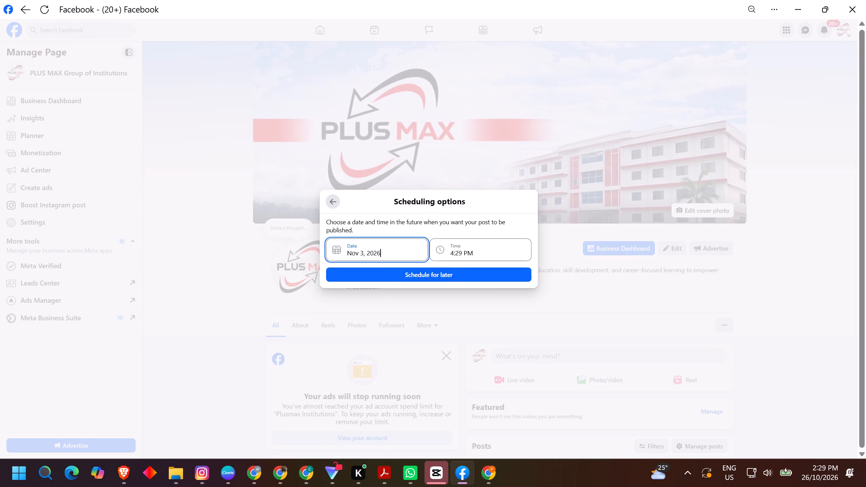
triple_click(454, 255)
scroll(456, 399, "down", 19)
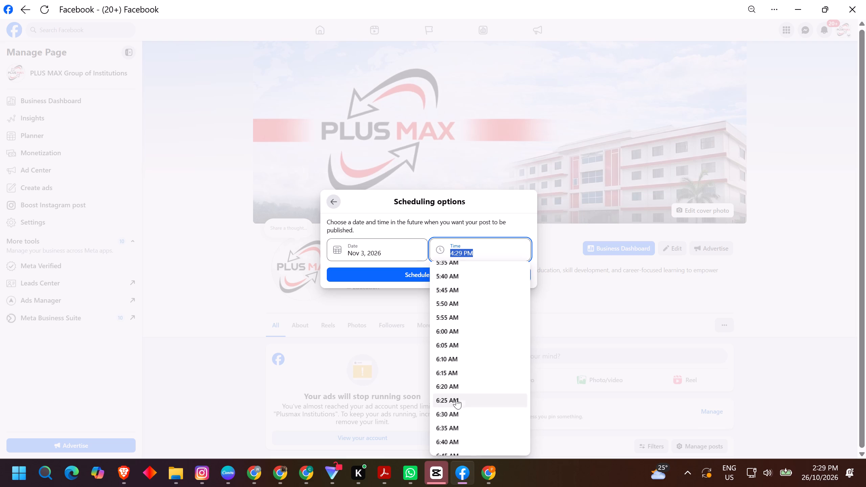
scroll(456, 399, "down", 19)
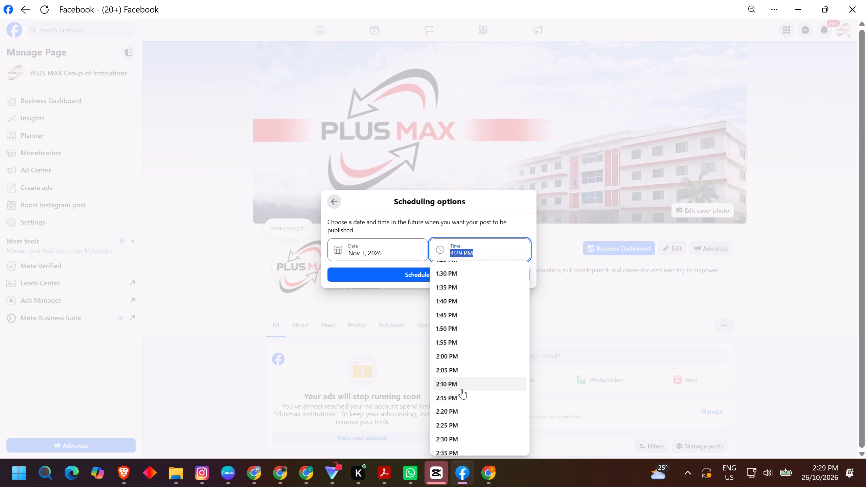
scroll(462, 388, "up", 3)
left_click(462, 323)
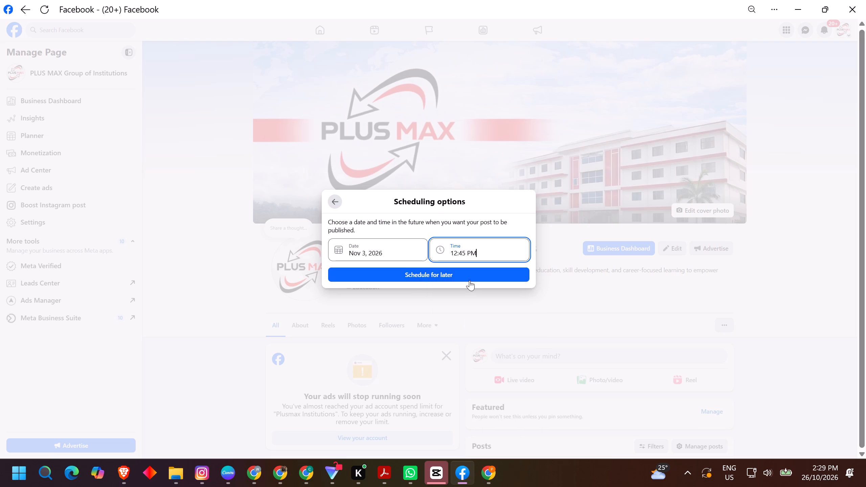
left_click(470, 280)
left_click(168, 419)
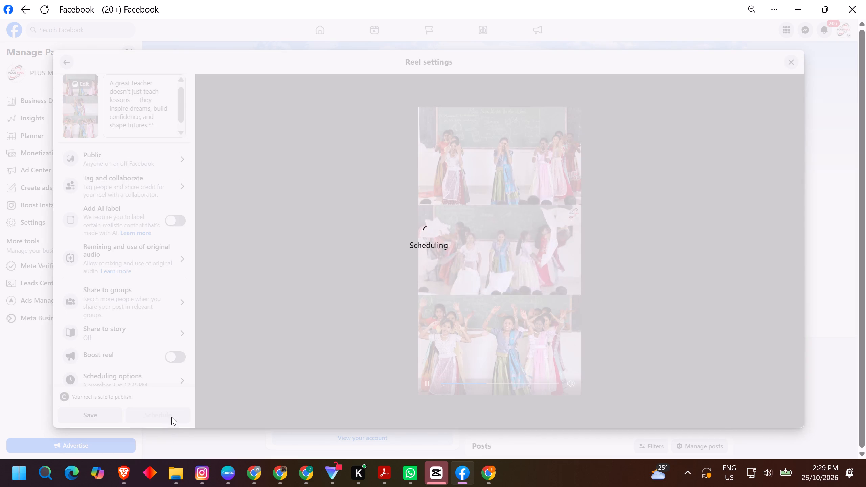
Return to YouTube Studio, dismiss the video processing notice and start a new video upload.
left_click(478, 479)
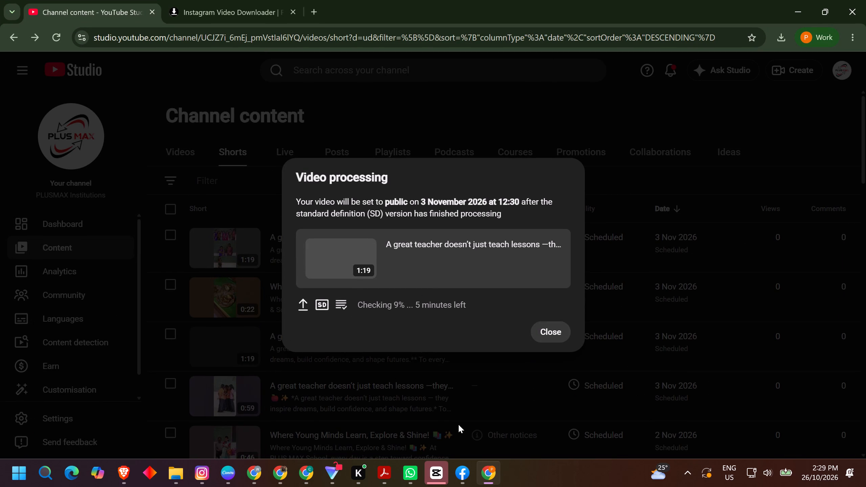
left_click(558, 342)
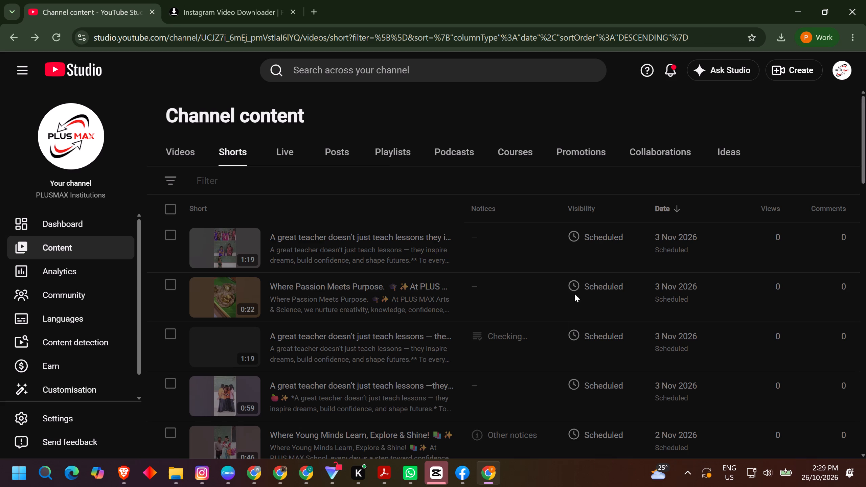
left_click(802, 72)
left_click(760, 98)
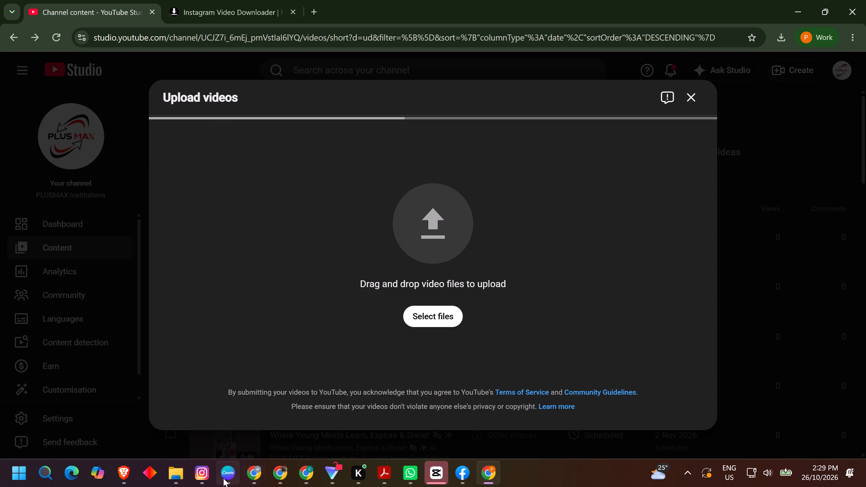
On Instagram, leave the current reel, open the reel of two dancers in white costumes and copy its link.
left_click(212, 474)
left_click(723, 218)
scroll(723, 218, "up", 1)
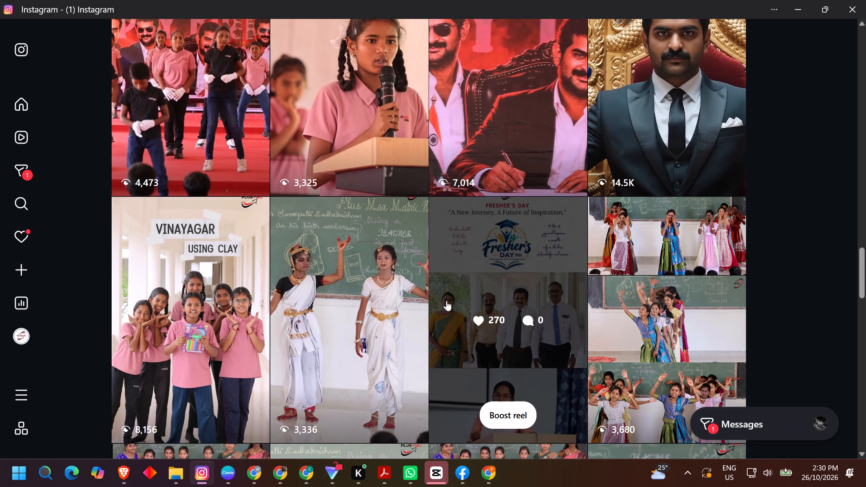
left_click(335, 302)
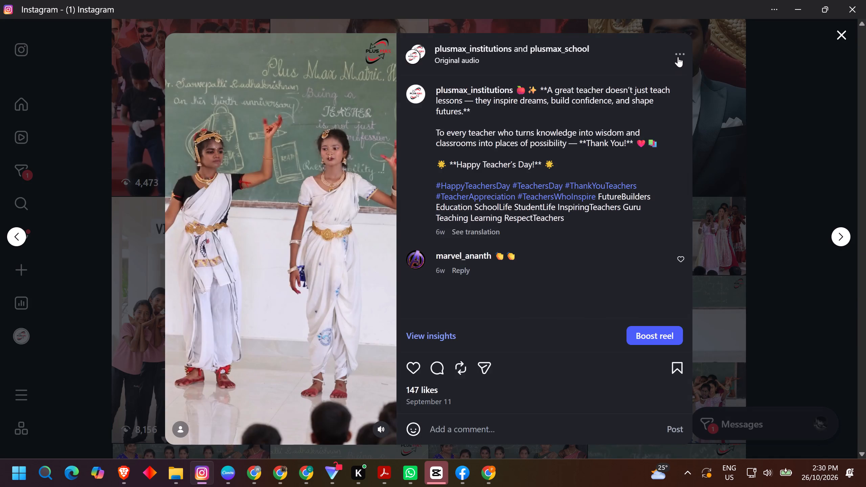
left_click(678, 57)
left_click(456, 279)
Look up the copied reel link in the Instagram Video Downloader and download the video from Server 1.
left_click(495, 486)
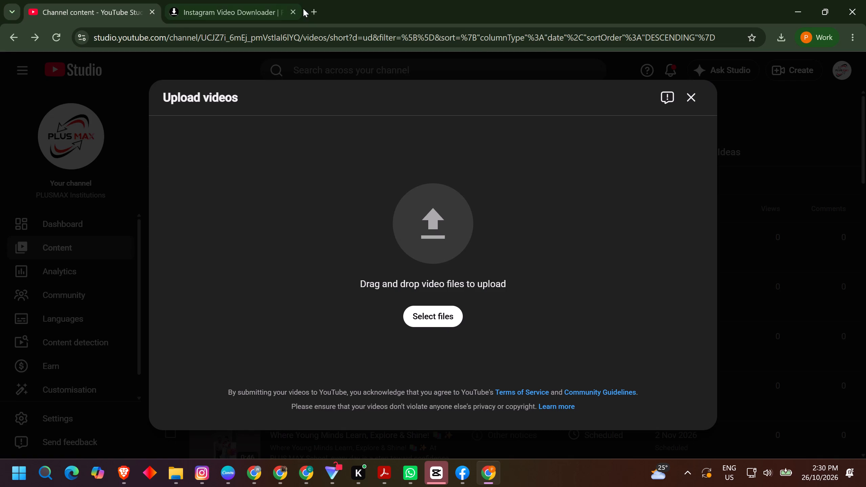
left_click(271, 0)
scroll(624, 185, "up", 6)
left_click(315, 248)
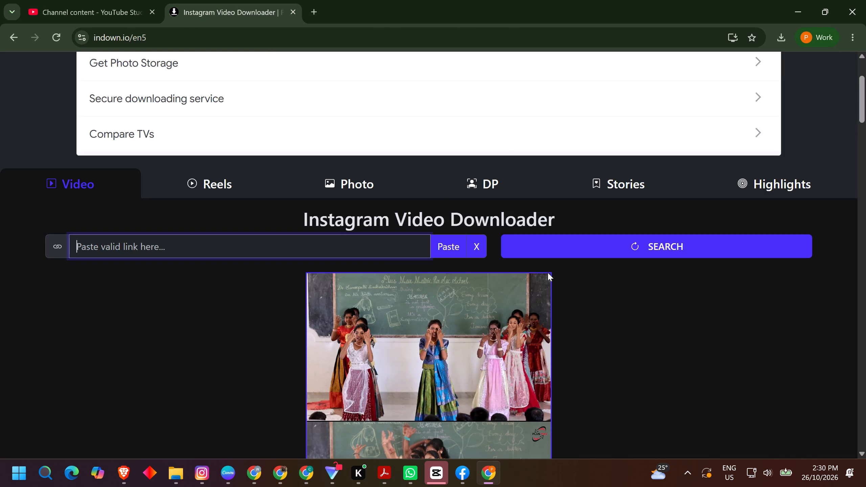
key("ctrl+v")
left_click(631, 248)
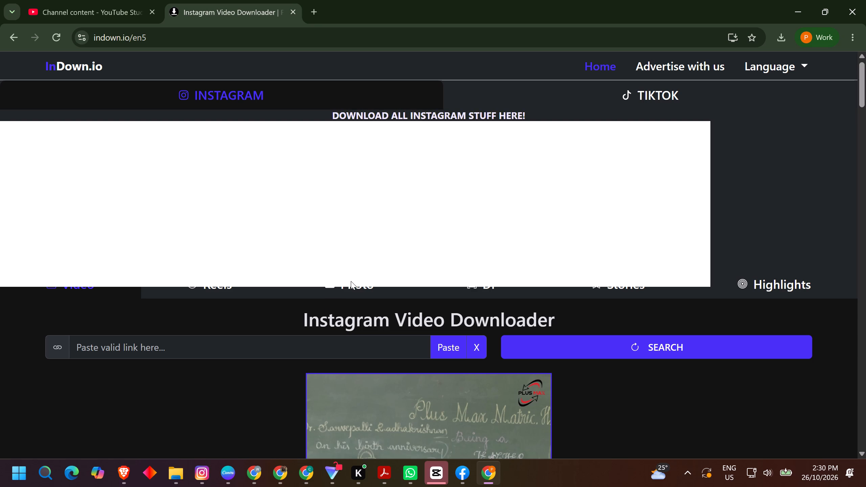
scroll(384, 401, "down", 8)
left_click(417, 362)
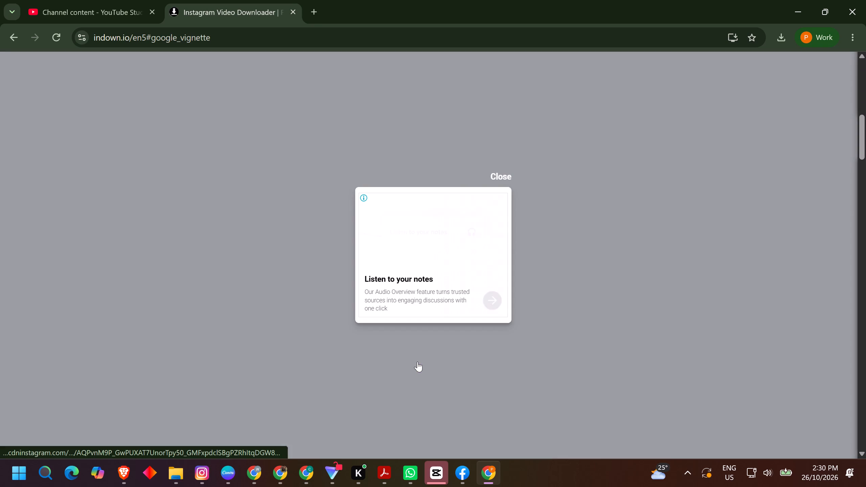
left_click(505, 177)
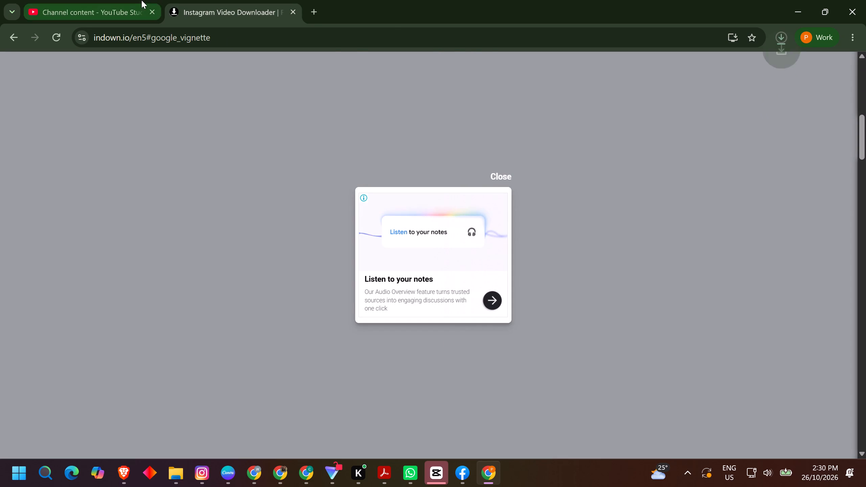
Upload the newest downloaded video to YouTube Studio straight from the browser's recent downloads.
left_click(780, 42)
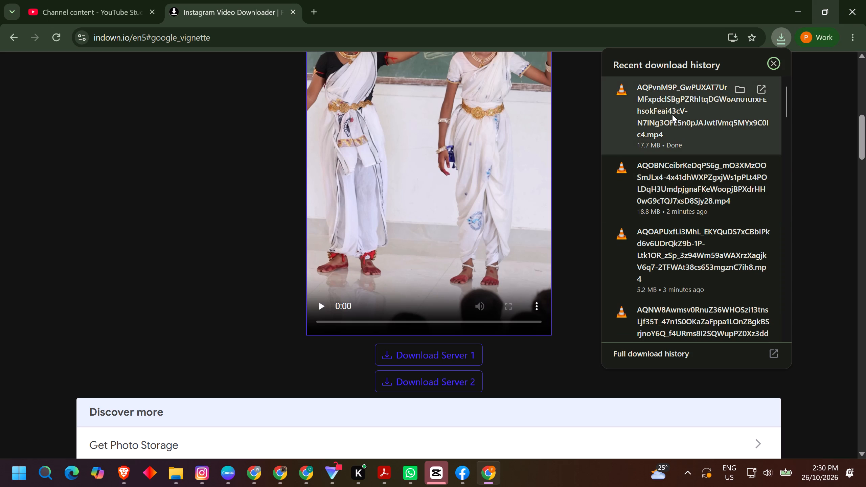
left_click_drag(672, 114, 439, 317)
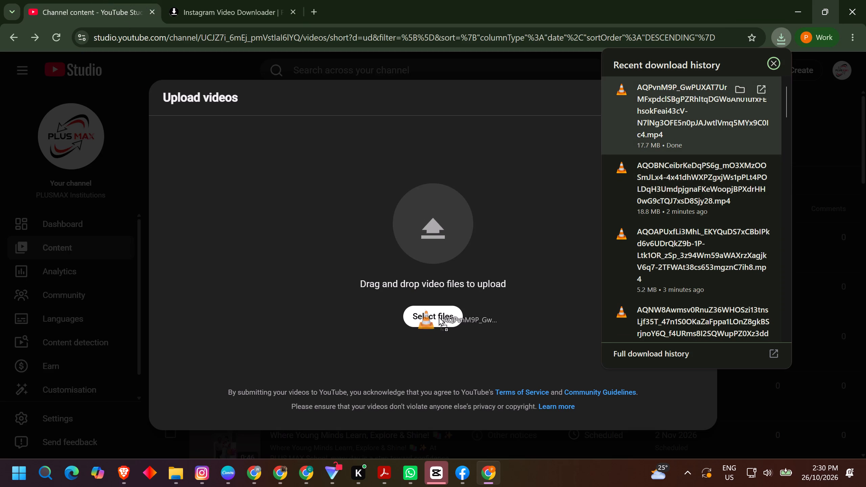
left_click_drag(439, 317, 440, 319)
left_click(508, 321)
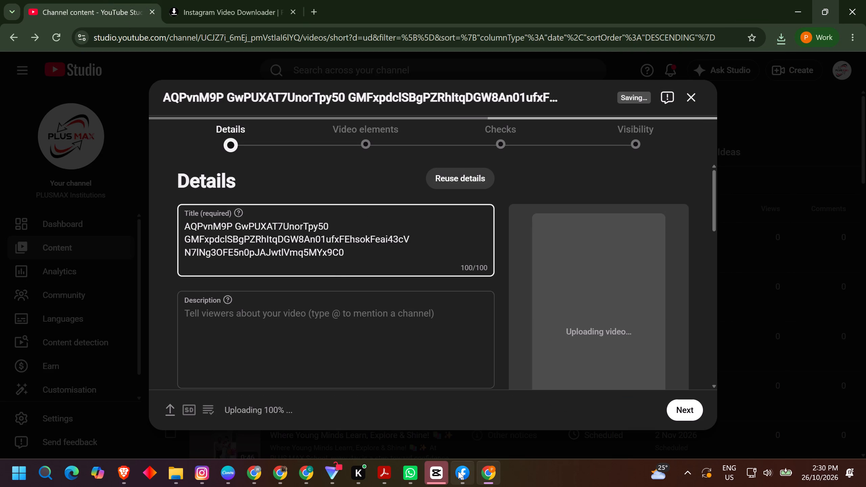
Copy the Instagram reel's caption from "A great teacher" through the last hashtag words and replace the YouTube video's file-name title with it.
left_click(198, 478)
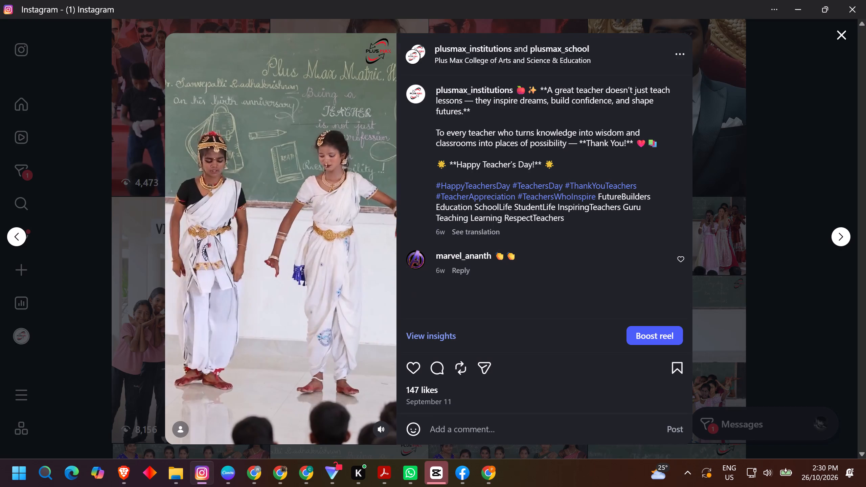
left_click_drag(549, 92, 637, 215)
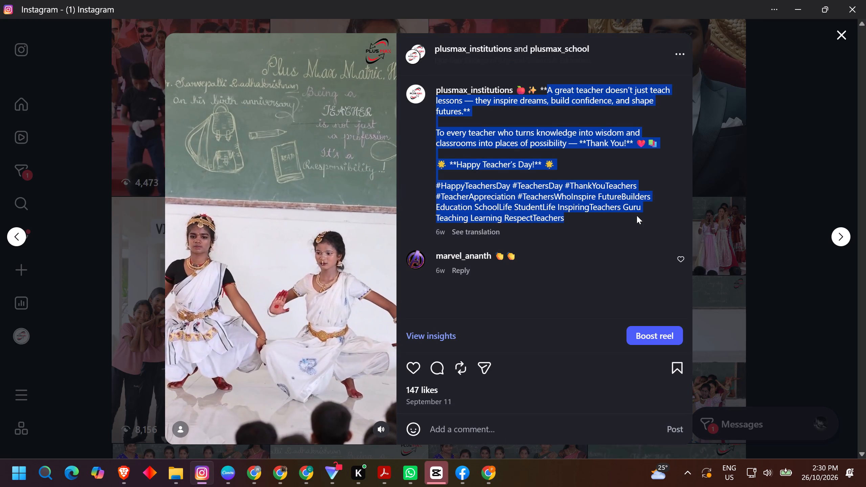
key("ctrl+c")
left_click(497, 471)
key("ctrl+v")
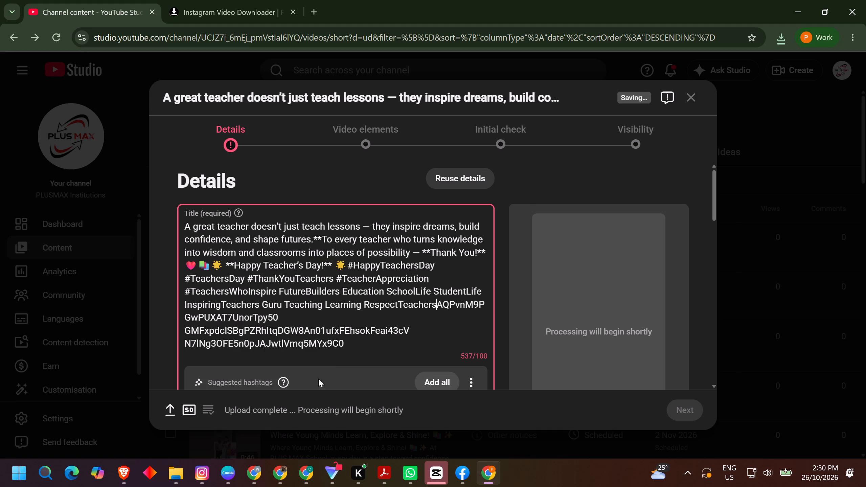
key("ctrl+a")
key("ctrl+v")
Paste the copied caption into the new video's description.
scroll(324, 315, "down", 3)
left_click(338, 266)
key("ctrl+v")
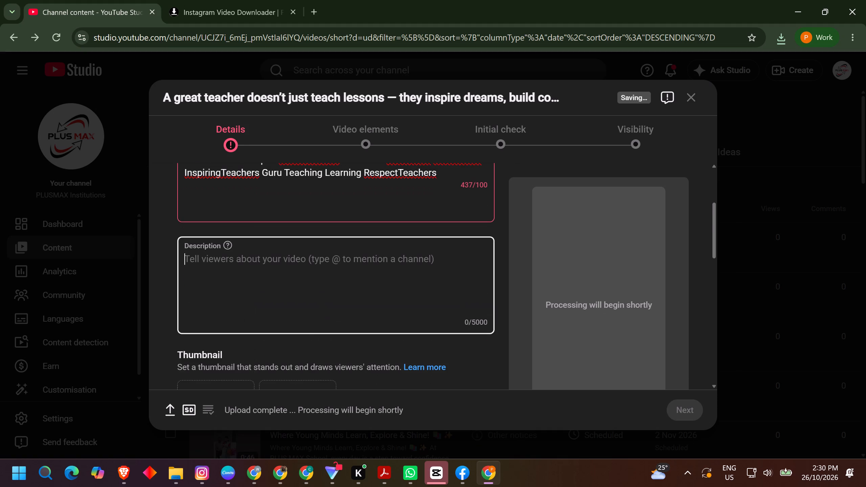
Trim the title to "A great teacher doesn’t just teach lessons they inspire dreams, build confidence, and shape futures".
scroll(420, 251, "up", 2)
left_click_drag(450, 291, 455, 301)
key("BackSpace")
key("BackSpace")
key("BackSpace")
key("BackSpace")
key("BackSpace")
key("BackSpace")
key("BackSpace")
key("BackSpace")
key("BackSpace")
key("BackSpace")
key("BackSpace")
key("BackSpace")
key("BackSpace")
key("BackSpace")
key("BackSpace")
key("BackSpace")
key("BackSpace")
key("BackSpace")
key("BackSpace")
key("BackSpace")
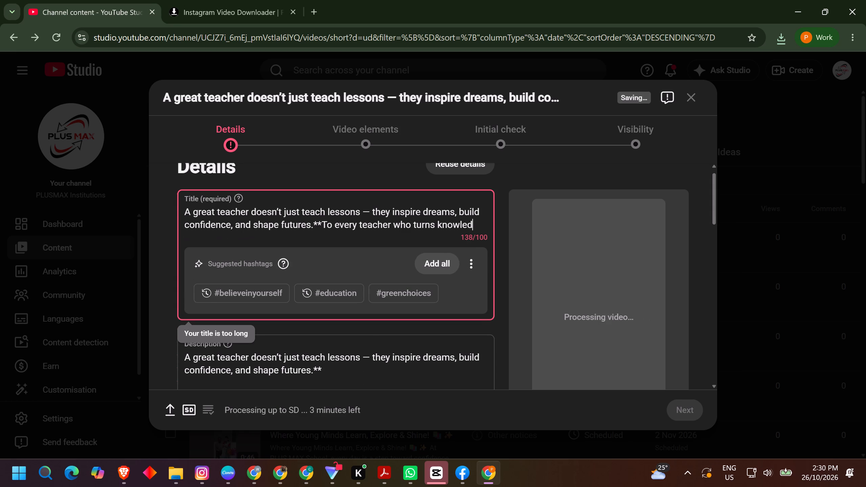
key("BackSpace")
key("BackSpace")
key("BackSpace")
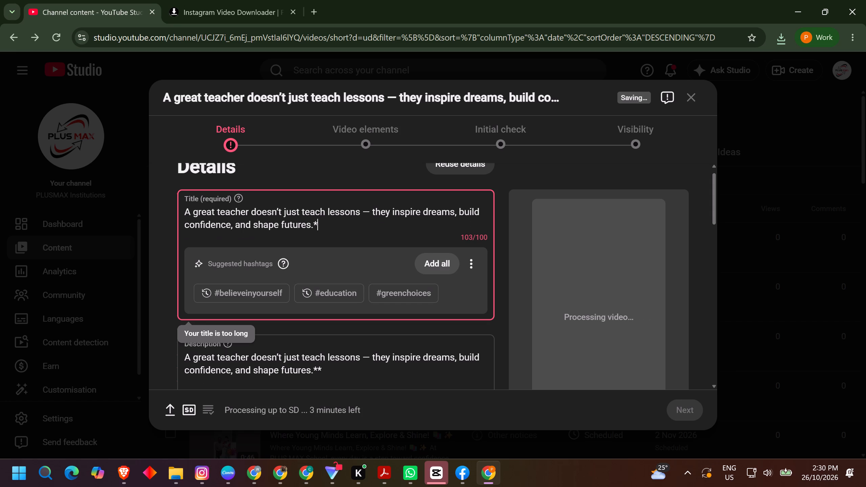
key("BackSpace")
key("Up")
key("Right")
key("Right")
key("Right")
key("Right")
key("Right")
key("Right")
key("Right")
key("Right")
key("Right")
key("Right")
key("Right")
key("Right")
key("Right")
key("BackSpace")
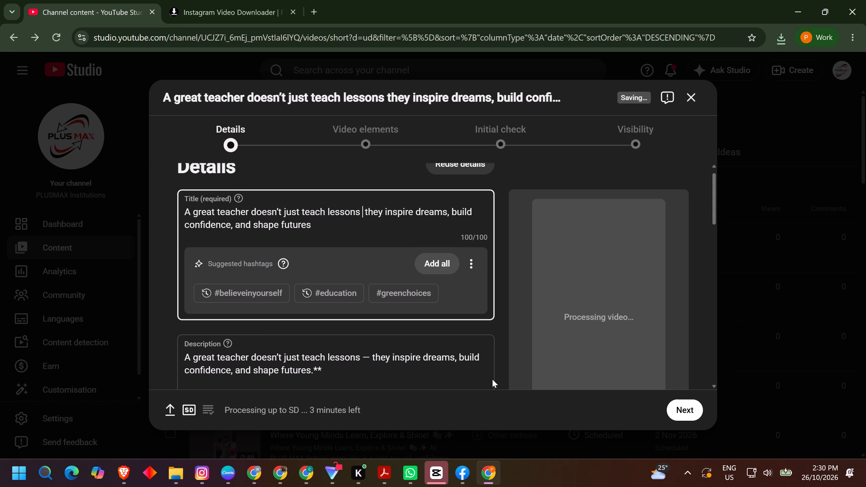
Mark the great teacher video as not Made for Kids and proceed through the elements and initial check to Visibility.
scroll(493, 389, "down", 4)
double_click(678, 402)
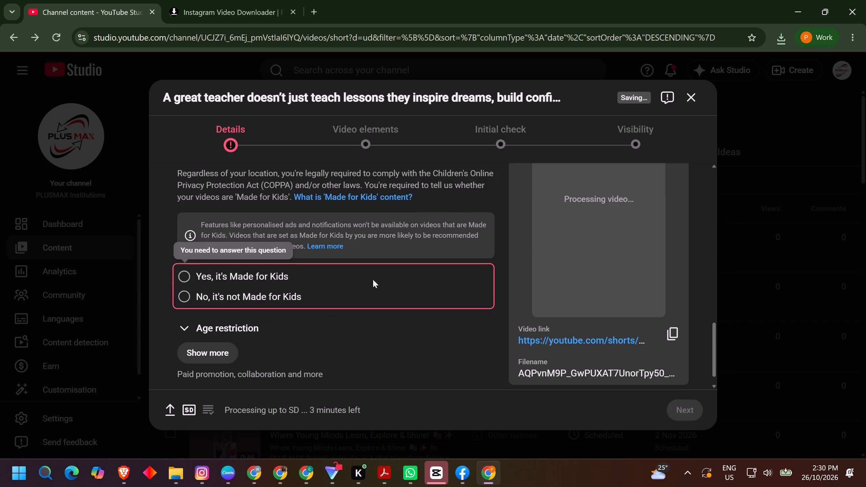
left_click(282, 291)
double_click(683, 418)
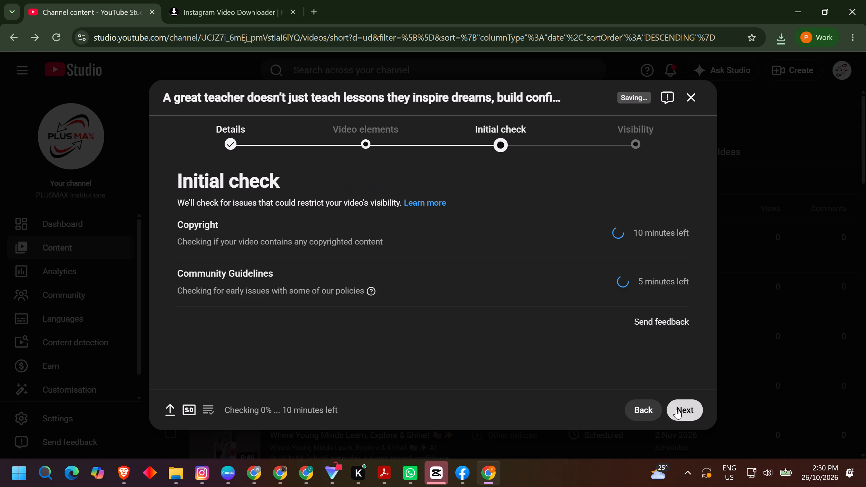
left_click(677, 408)
Set the great teacher video's scheduled public date to 3 Nov 2026 and open the publishing time choices, going to the afternoon times.
scroll(257, 341, "down", 4)
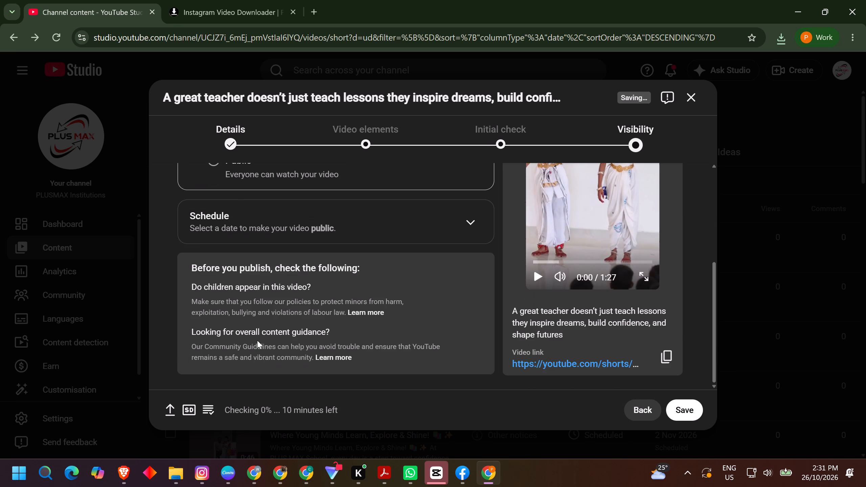
left_click(337, 213)
scroll(265, 188, "up", 1)
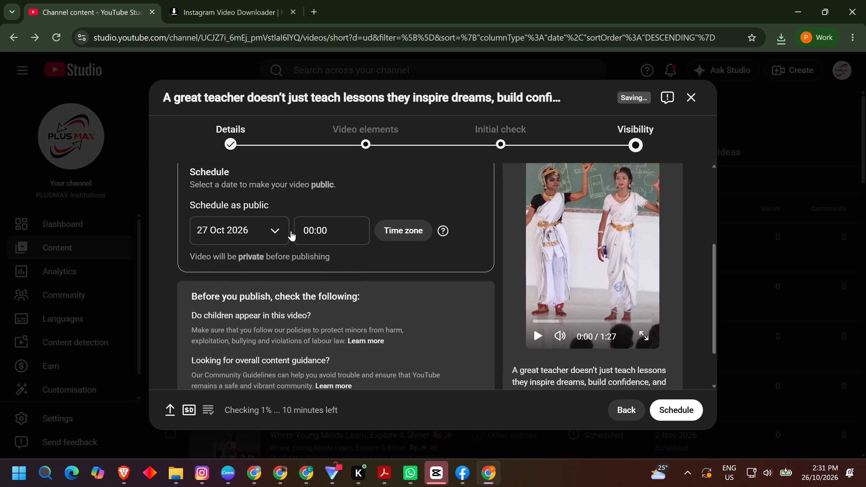
left_click(278, 236)
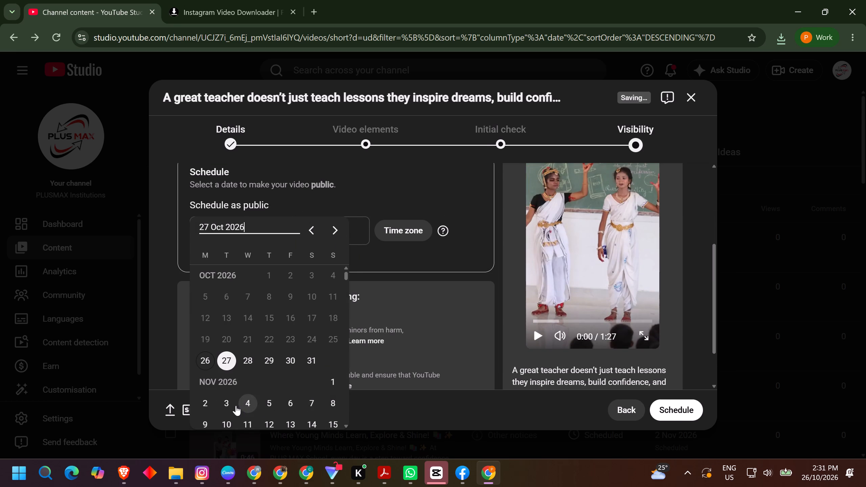
left_click(233, 406)
left_click(345, 230)
scroll(328, 325, "down", 6)
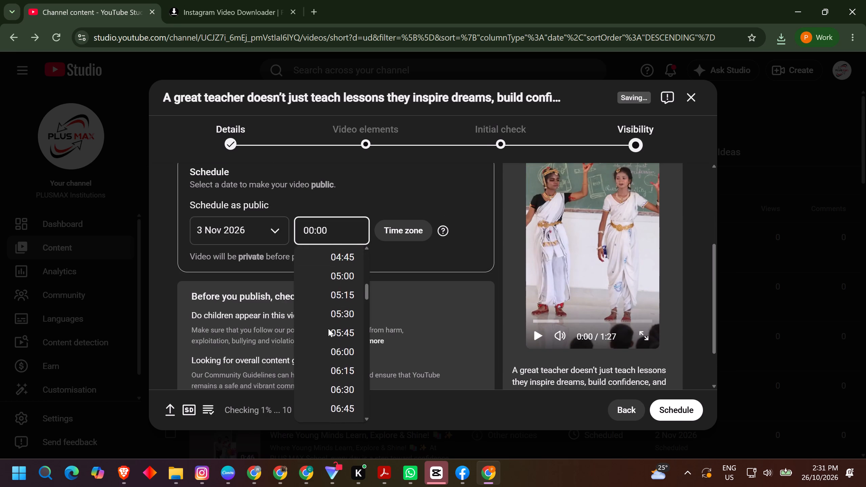
scroll(328, 328, "down", 8)
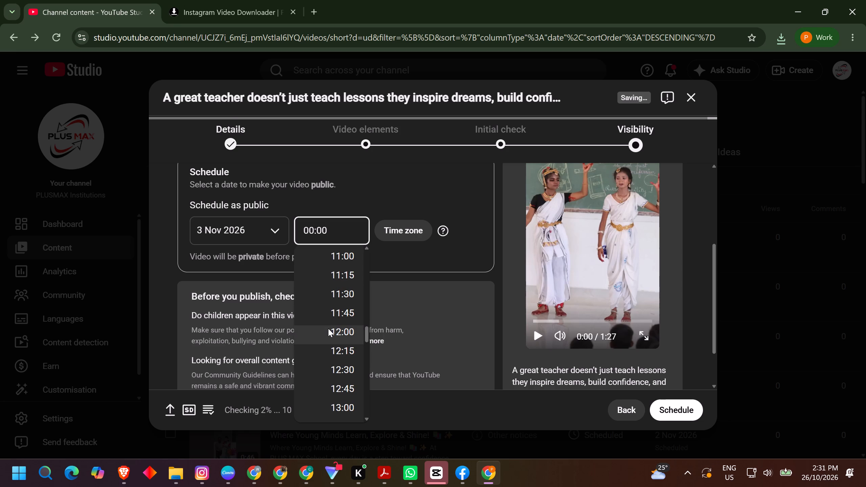
scroll(328, 328, "down", 3)
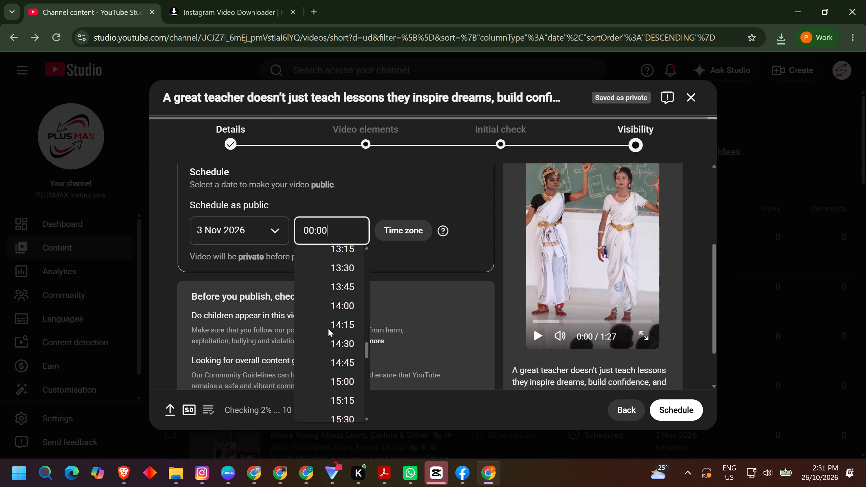
scroll(328, 328, "down", 1)
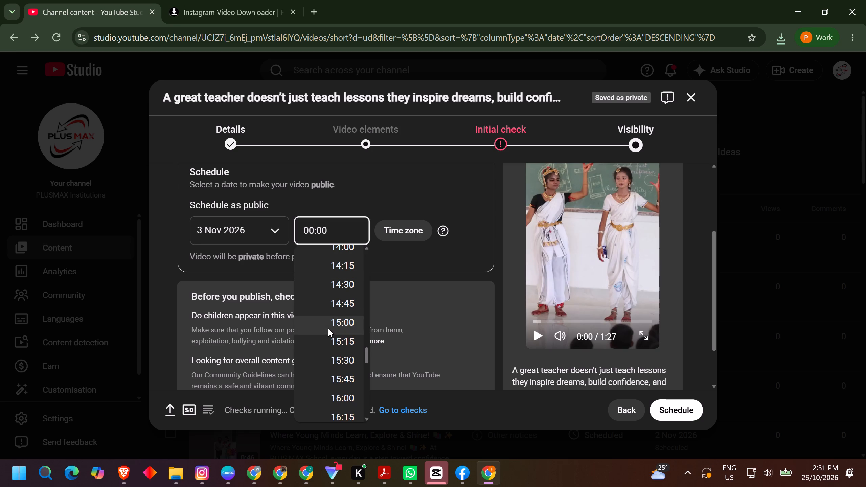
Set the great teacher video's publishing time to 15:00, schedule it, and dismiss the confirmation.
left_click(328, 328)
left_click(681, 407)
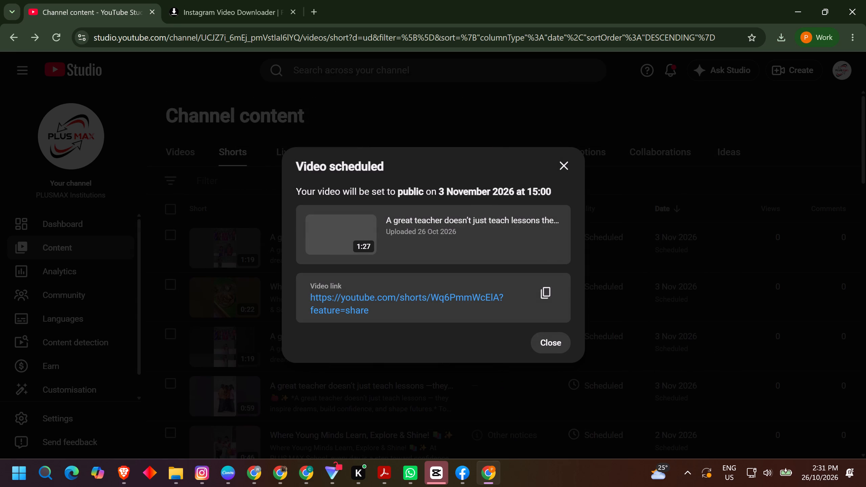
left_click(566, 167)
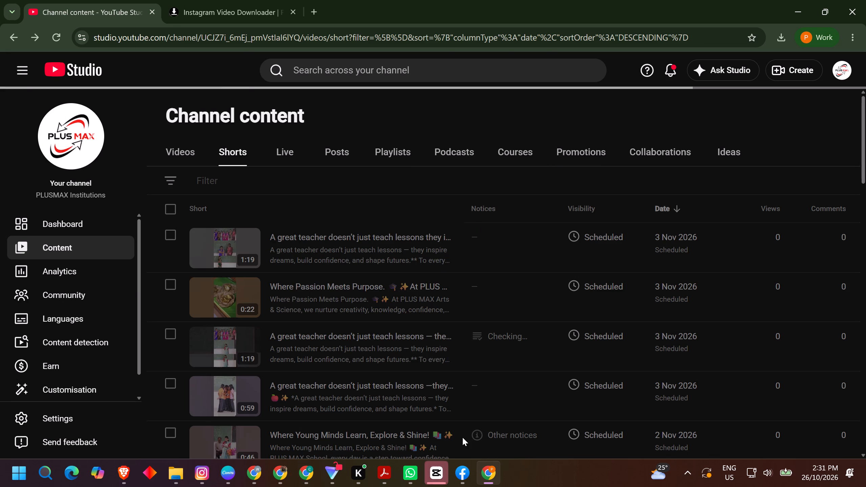
Permanently delete the blocked 1:27 great teacher Short from the channel content, acknowledging that the deletion is permanent.
left_click(469, 466)
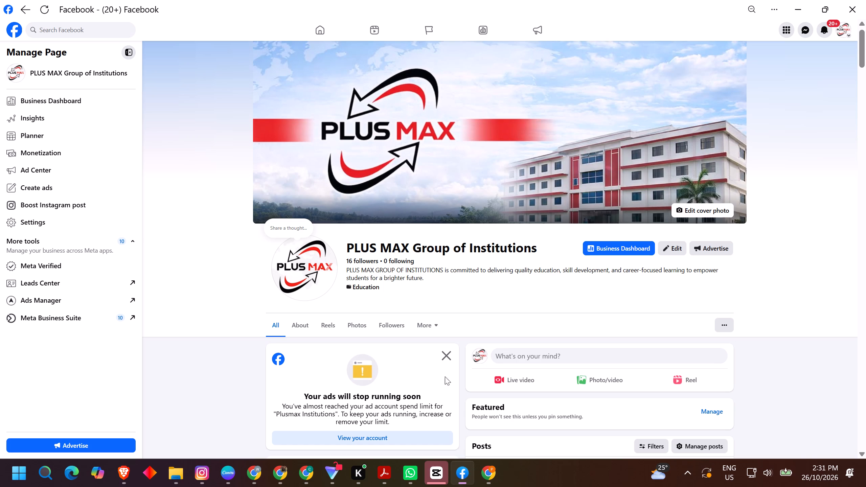
left_click(488, 468)
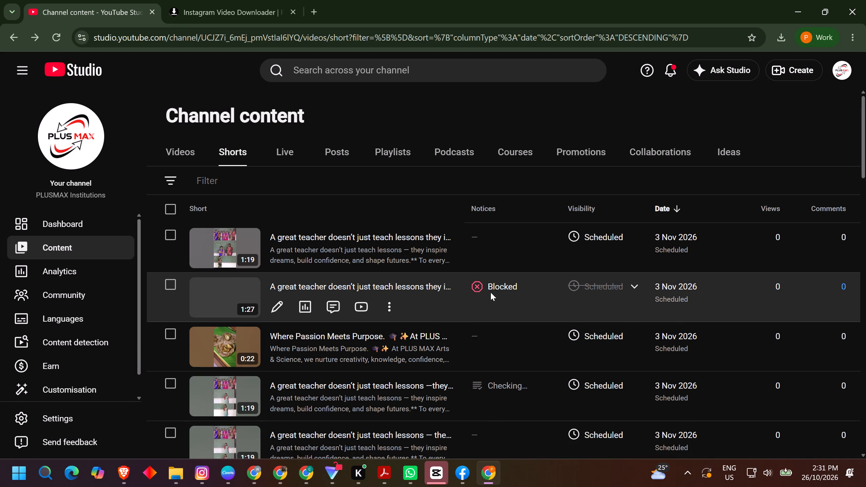
left_click(394, 307)
left_click(336, 413)
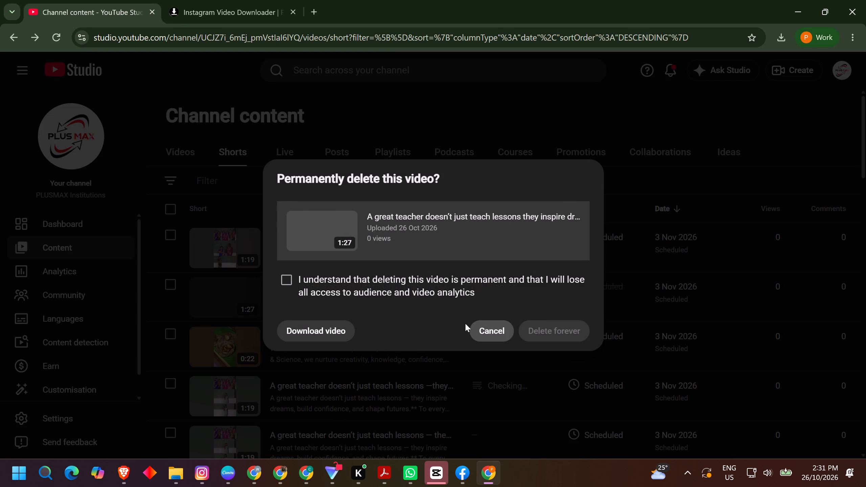
left_click(337, 291)
left_click(568, 331)
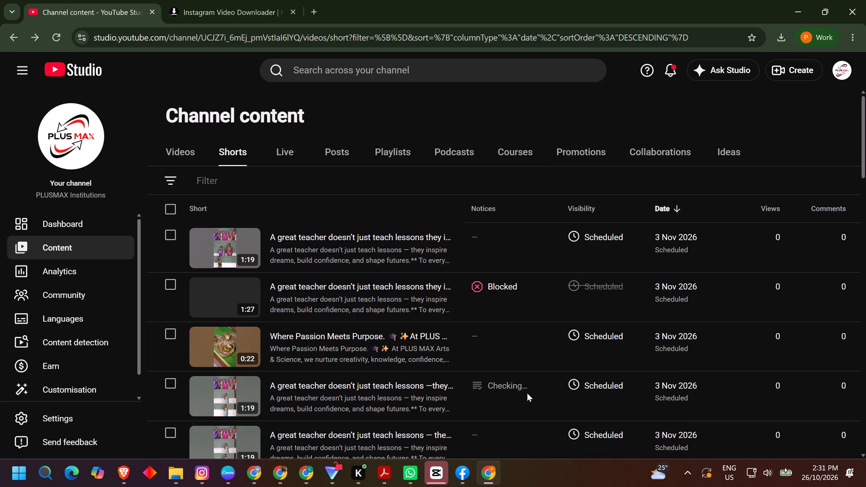
On the PLUS MAX Facebook page, create a reel from the newest video in Downloads and proceed to its reel settings.
left_click(455, 477)
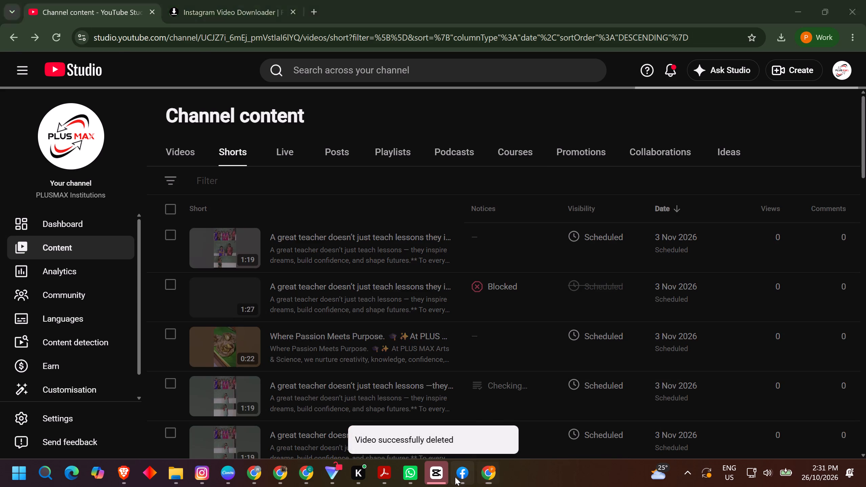
left_click(696, 388)
left_click(697, 386)
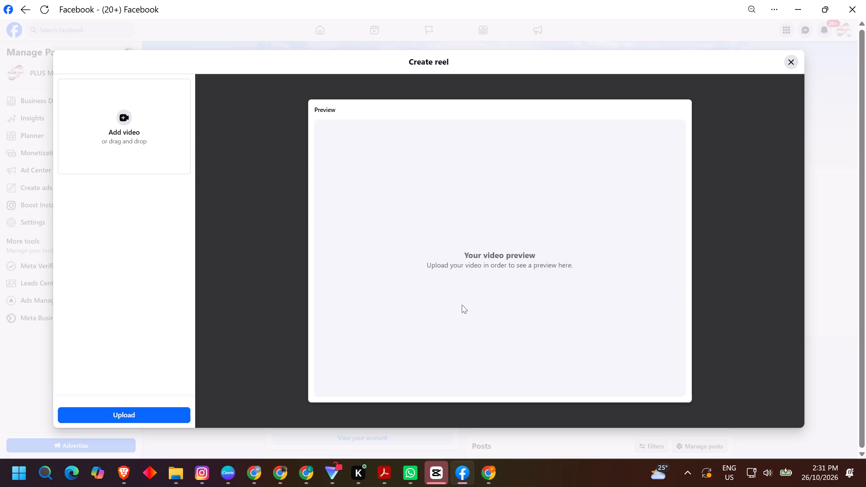
left_click(167, 138)
left_click(165, 140)
key("Return")
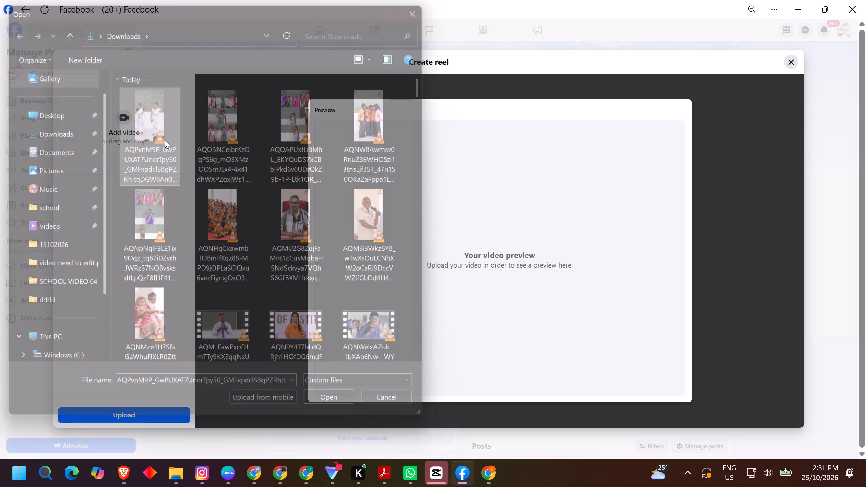
double_click(126, 413)
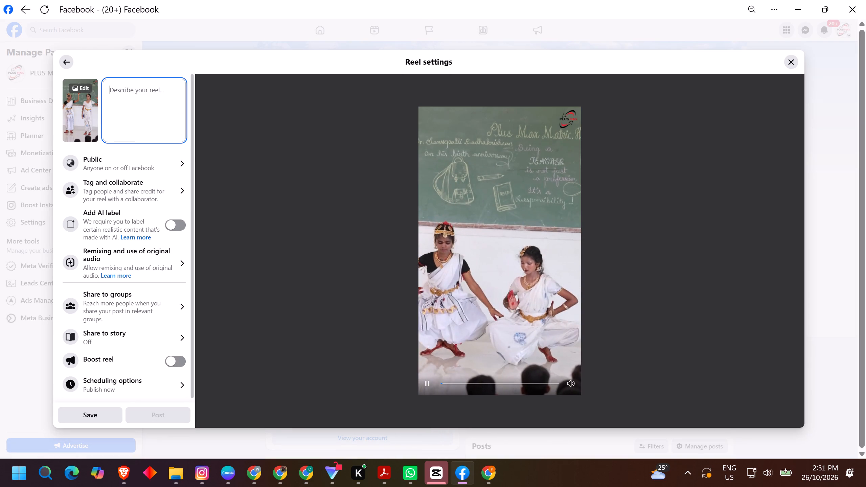
Paste the copied great teacher caption as the Facebook reel's description and open its scheduling options.
key("ctrl+v")
scroll(113, 297, "down", 5)
left_click(119, 368)
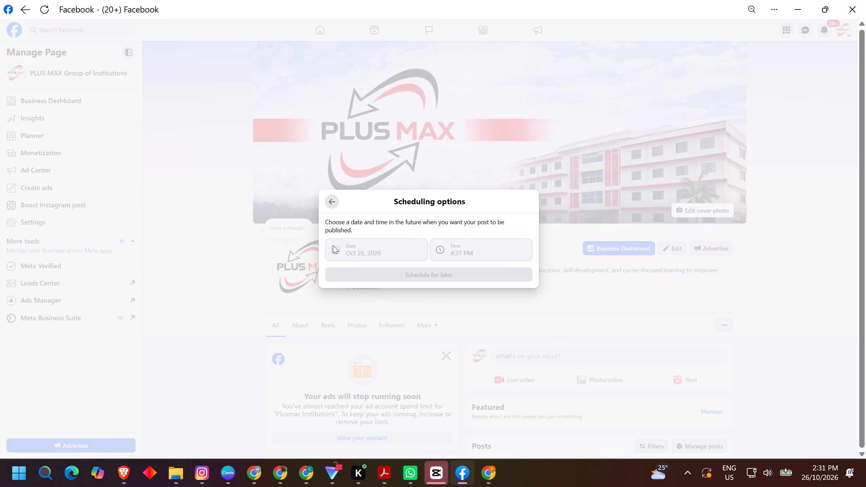
In YouTube Studio, refresh the Shorts list and examine the scheduled publishing dates and times.
left_click(487, 486)
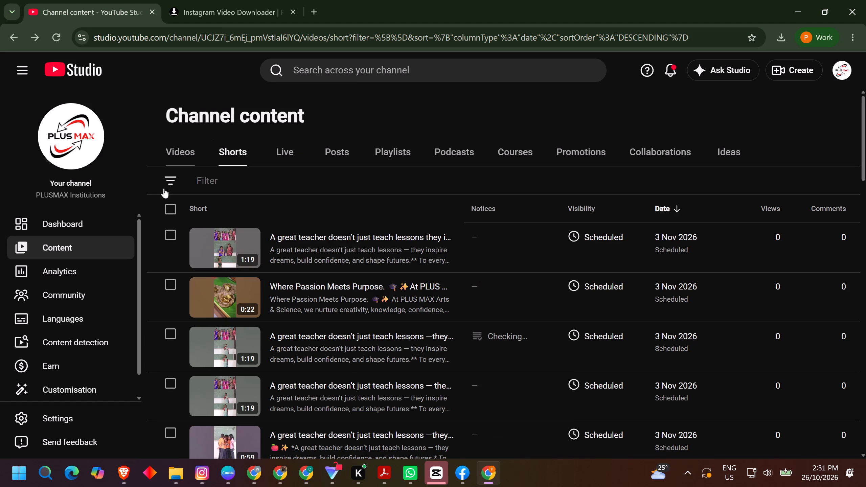
right_click(150, 200)
left_click(211, 233)
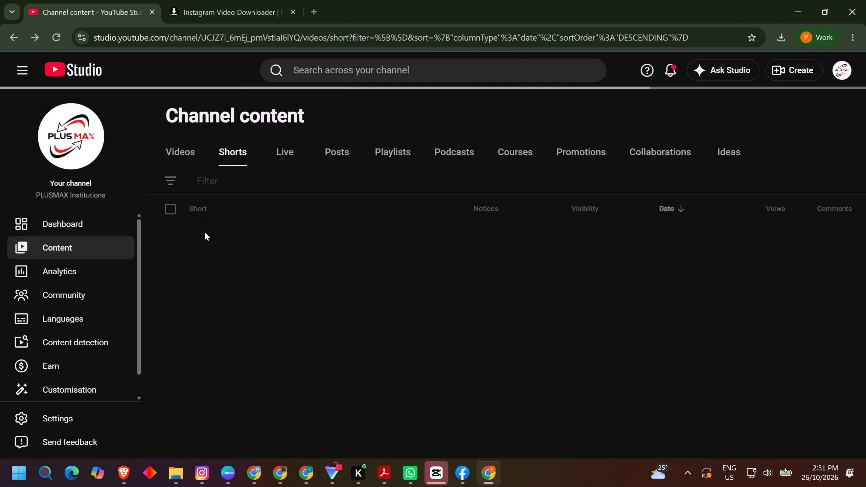
scroll(587, 326, "down", 11)
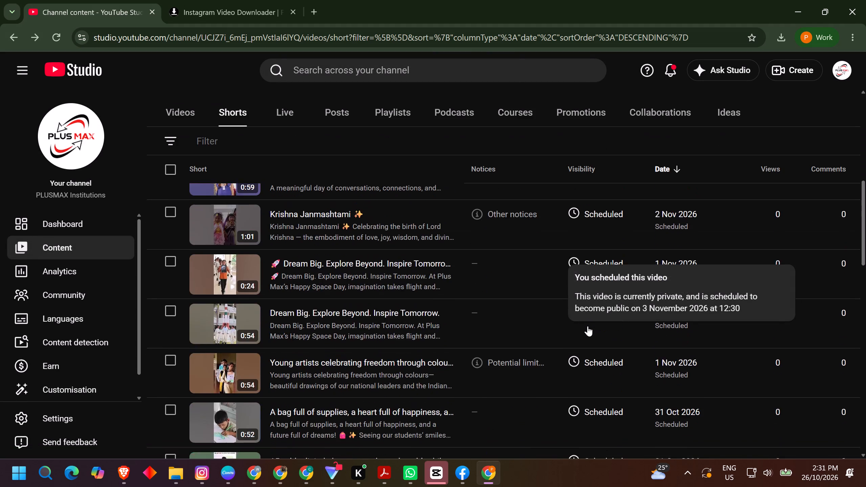
scroll(588, 326, "down", 11)
scroll(586, 328, "up", 20)
scroll(586, 328, "up", 6)
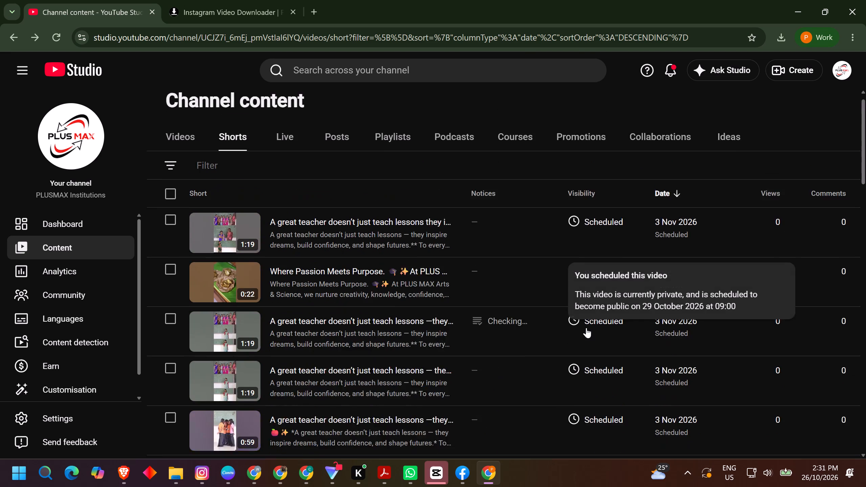
left_click(807, 2)
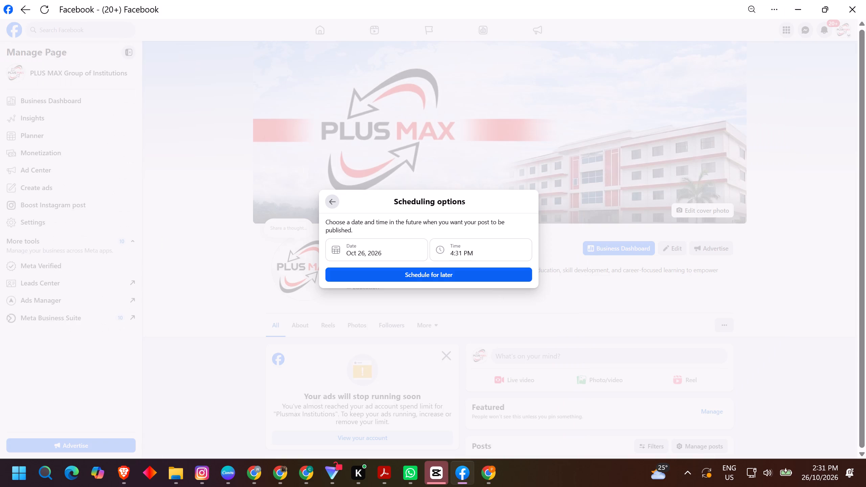
Schedule the great teacher reel on Facebook for Nov 3, 2026, keeping the suggested time of 4:31 PM.
left_click(401, 259)
left_click(441, 275)
left_click(434, 275)
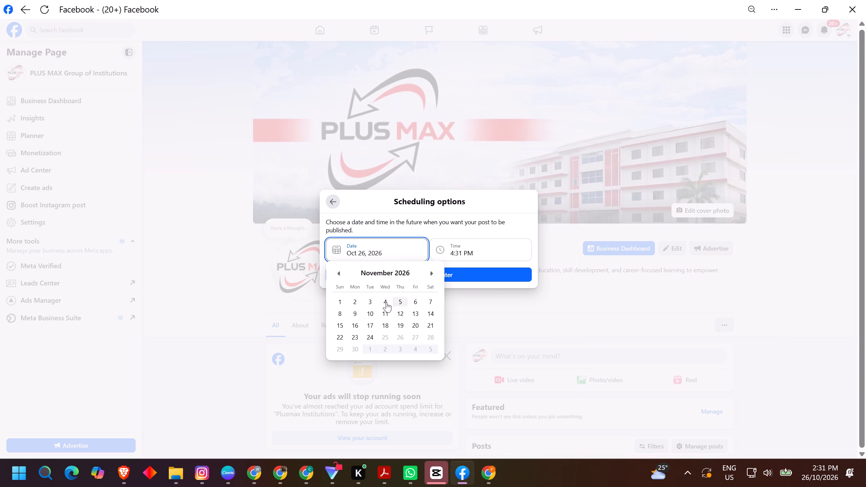
left_click(368, 302)
triple_click(458, 258)
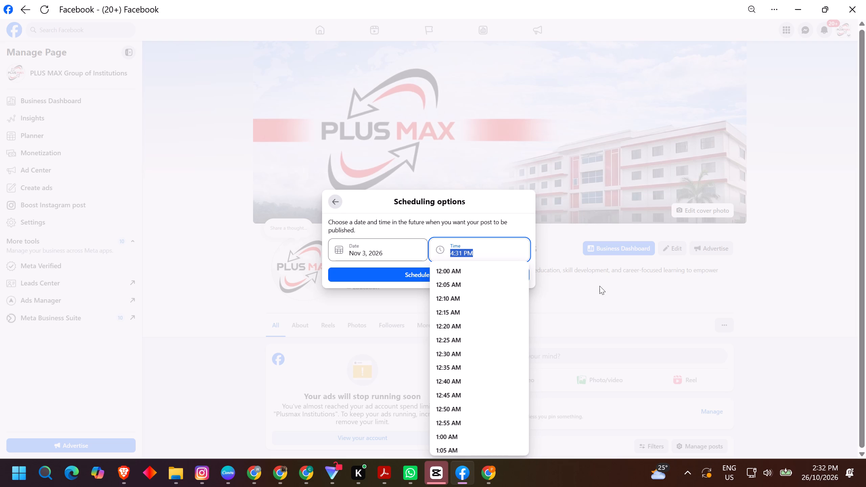
scroll(507, 338, "down", 8)
scroll(489, 390, "down", 3)
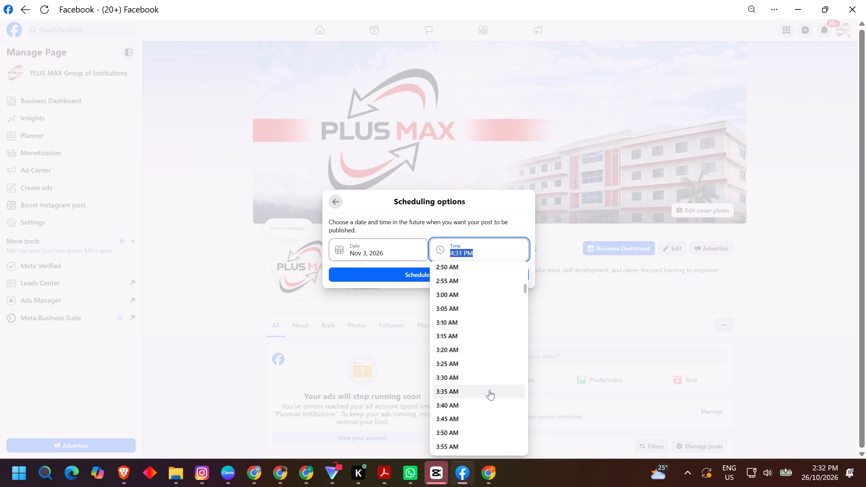
scroll(489, 390, "down", 18)
scroll(489, 390, "down", 15)
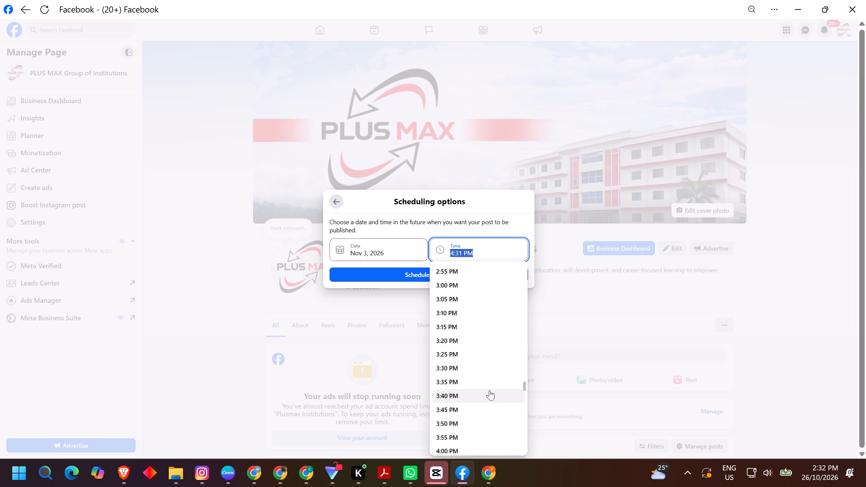
scroll(489, 390, "down", 2)
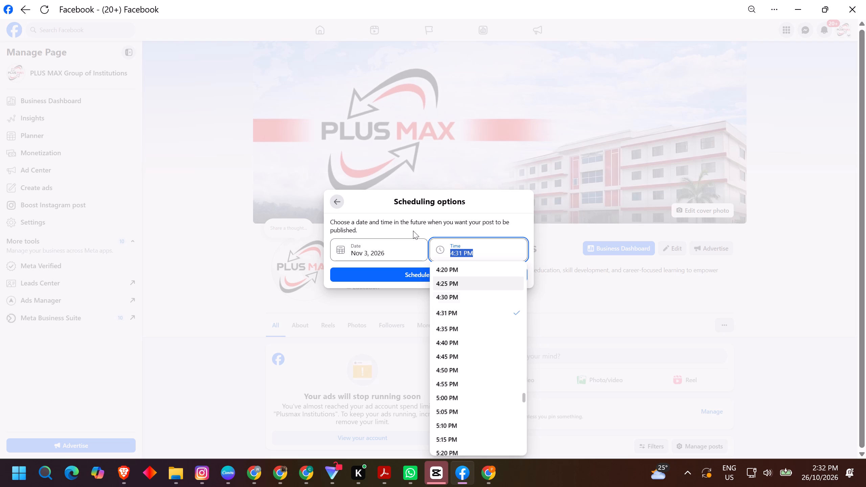
left_click(407, 214)
left_click(409, 272)
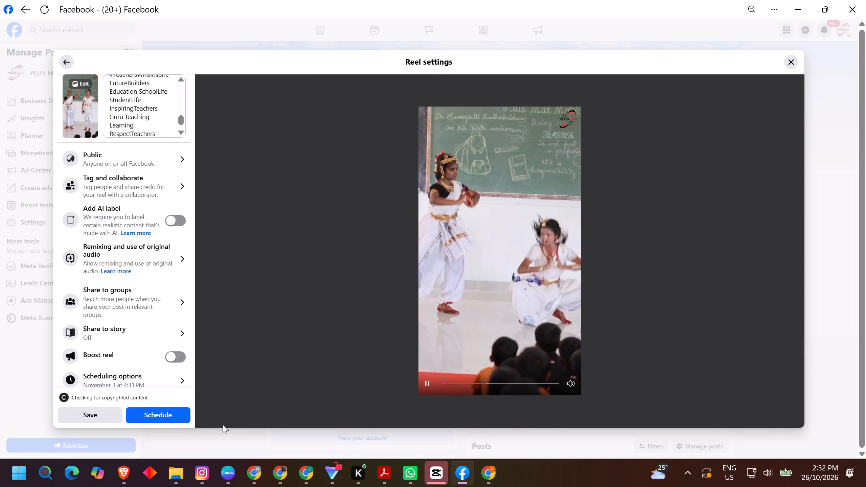
left_click(173, 411)
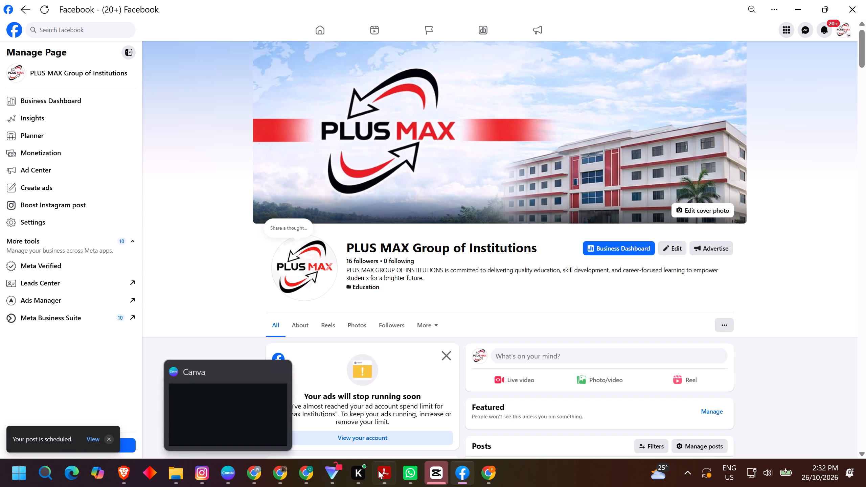
On Instagram, open the "Vinayagar using clay" reel from the profile grid and copy its link.
left_click(202, 475)
left_click(764, 220)
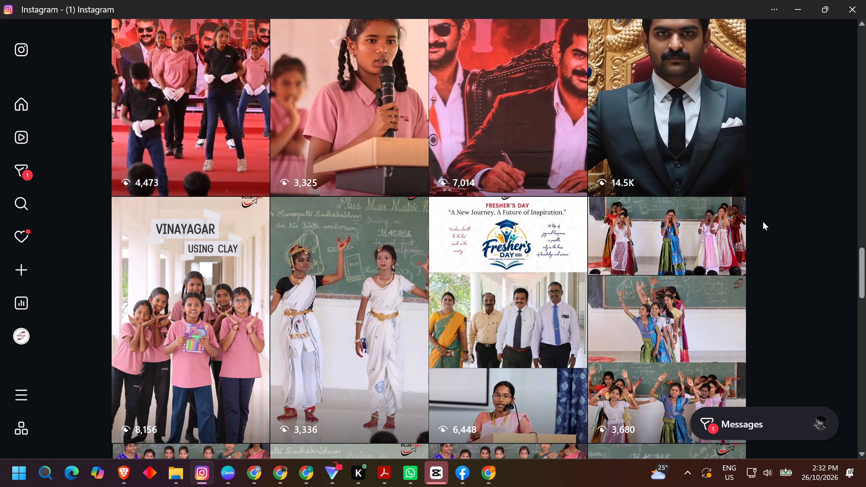
left_click(167, 314)
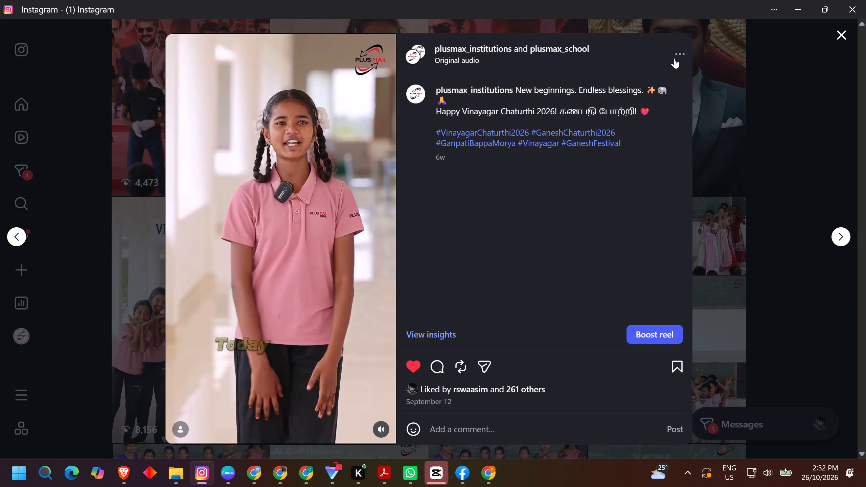
left_click(675, 57)
left_click(439, 280)
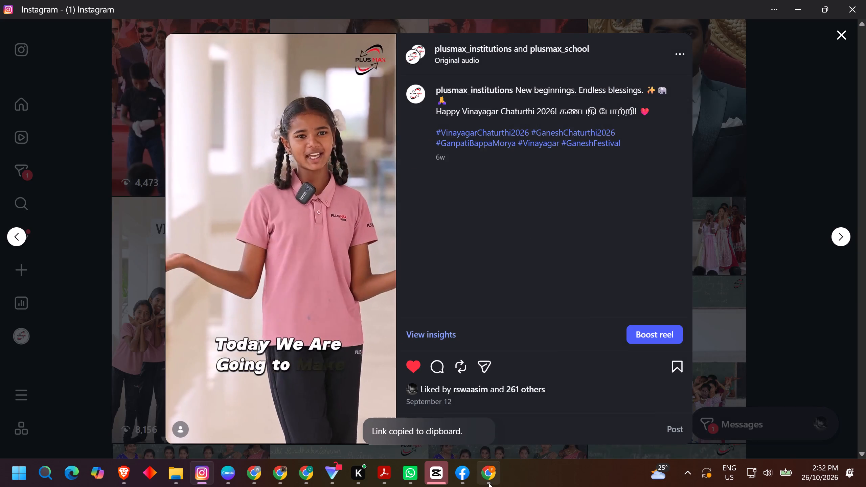
Look up the copied Vinayagar reel link in the indown.io Instagram Video Downloader and download the video from Server 1.
left_click(489, 483)
left_click(213, 5)
scroll(518, 277, "up", 7)
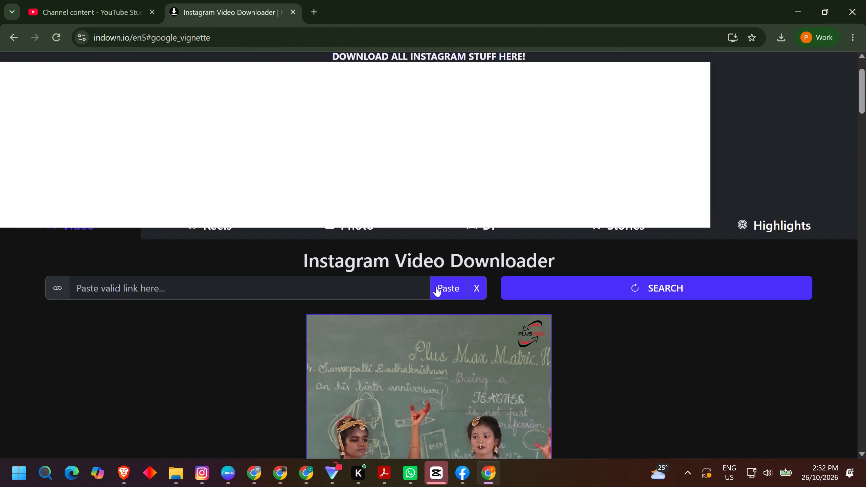
left_click(425, 286)
key("ctrl+v")
left_click(539, 289)
scroll(551, 279, "down", 4)
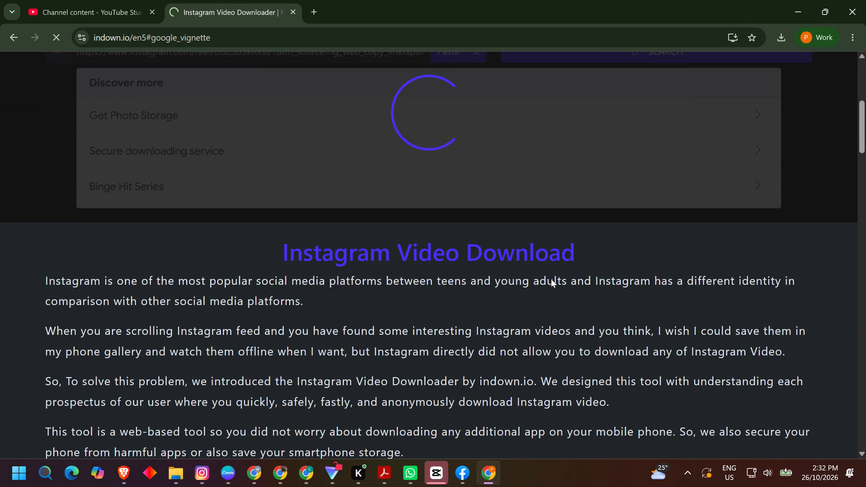
left_click(210, 470)
left_click(210, 471)
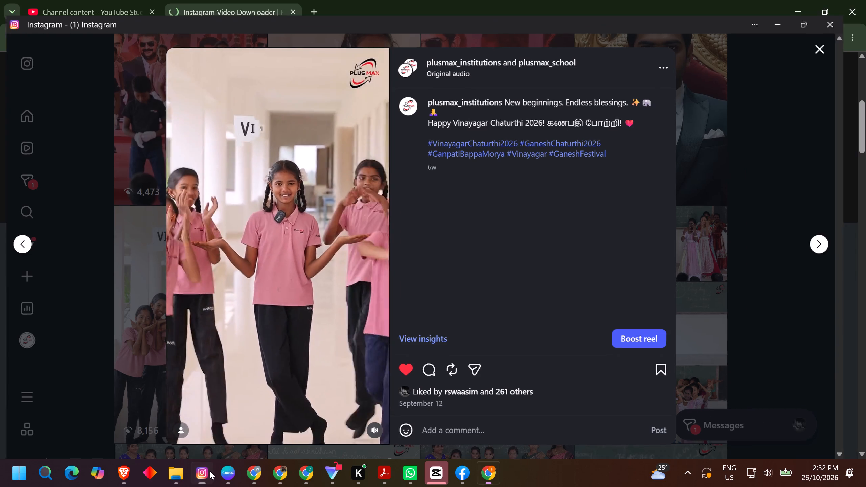
scroll(495, 308, "up", 2)
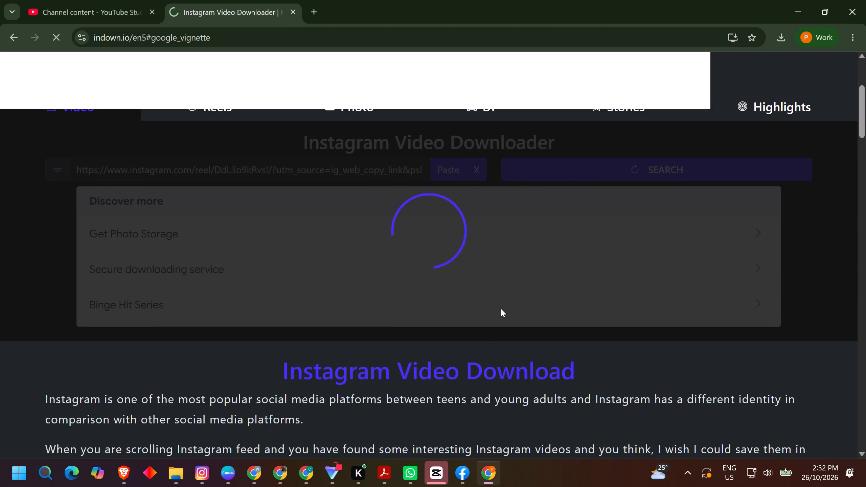
scroll(487, 324, "down", 2)
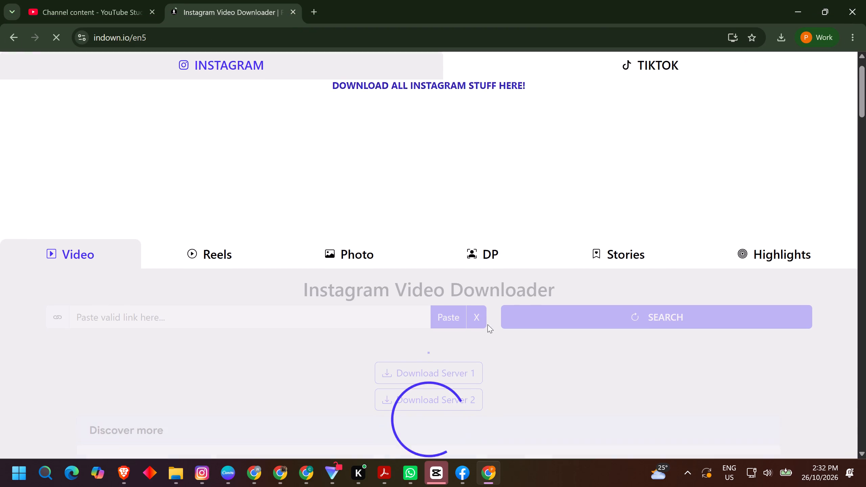
scroll(487, 324, "down", 6)
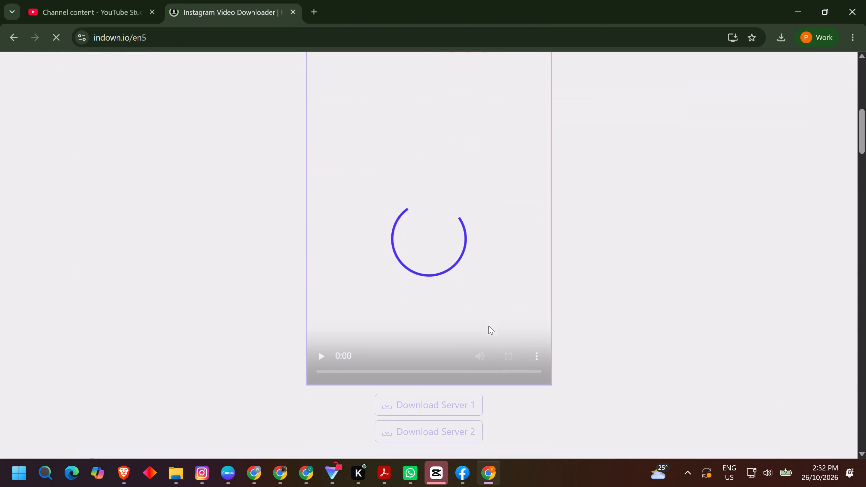
left_click(468, 355)
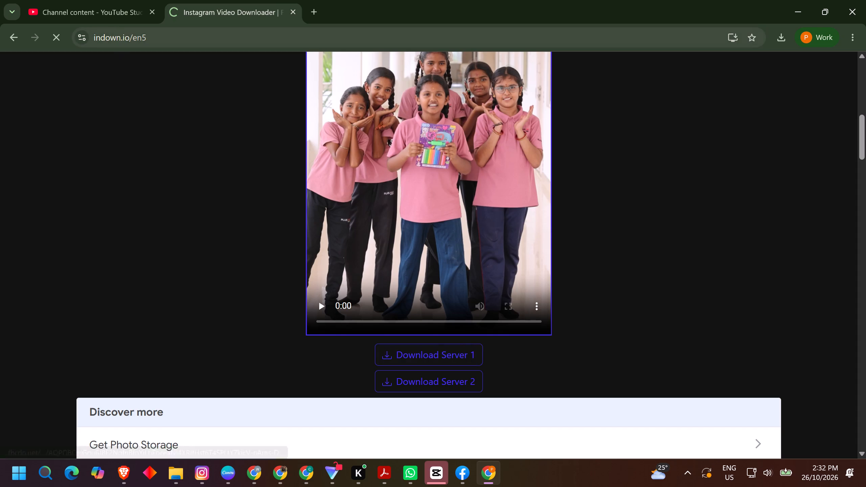
Copy the Vinayagar reel's full Instagram caption, from "New beginnings. Endless blessings." through the #GeanshFestival hashtag line's end.
left_click(118, 20)
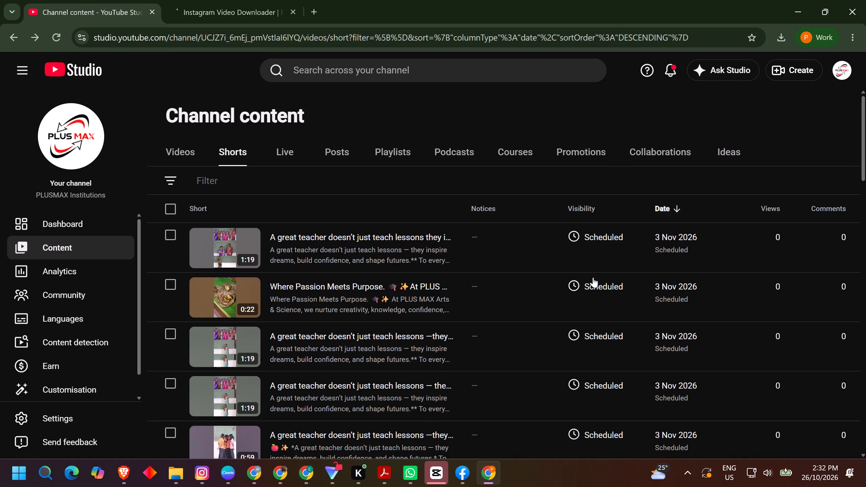
left_click(215, 473)
left_click(189, 486)
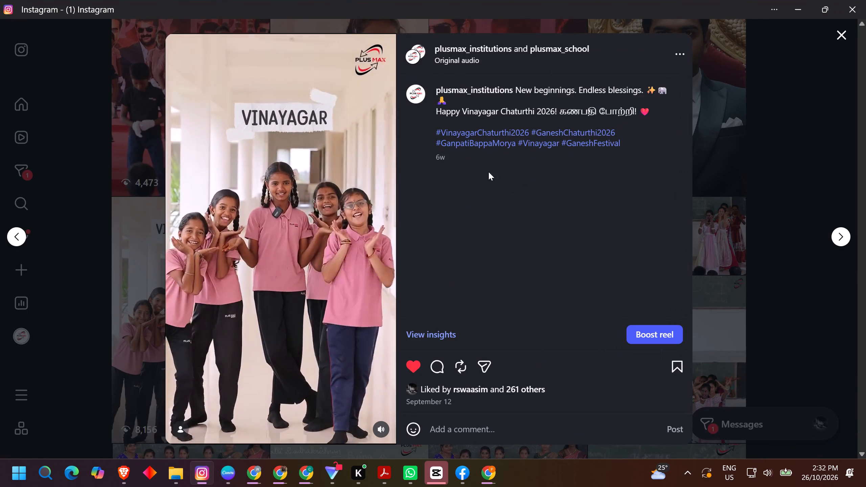
left_click_drag(516, 89, 664, 140)
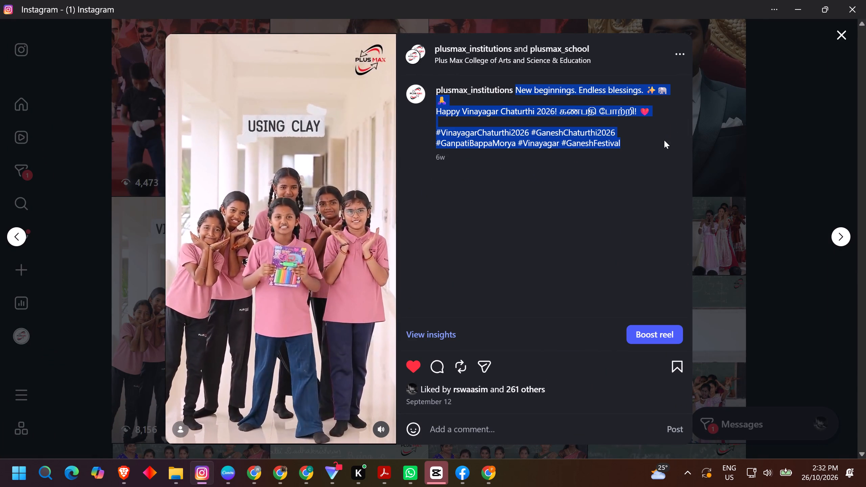
key("ctrl+c")
left_click(799, 10)
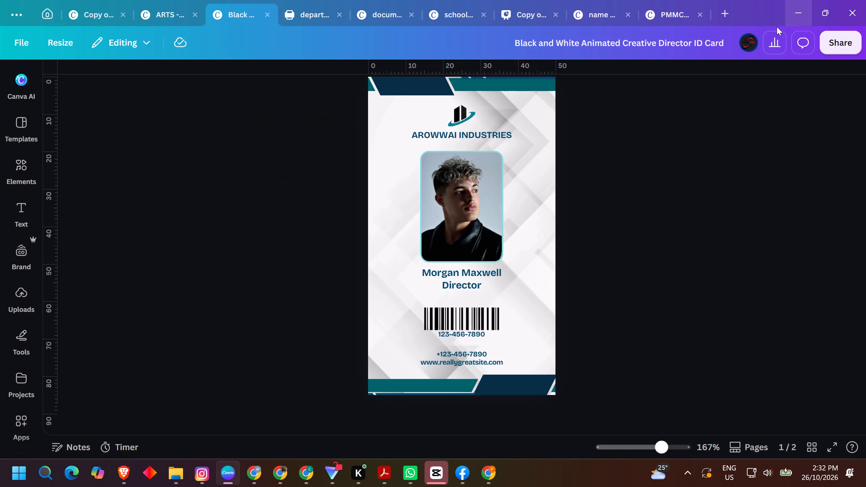
Start a new video upload in YouTube Studio and show the recent downloads to pick the newly downloaded Vinayagar video.
left_click(497, 467)
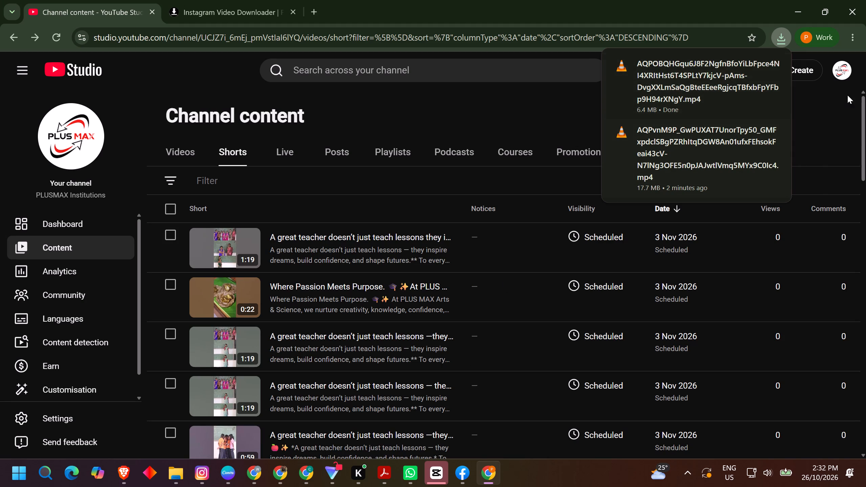
left_click(812, 73)
left_click(805, 95)
left_click(779, 35)
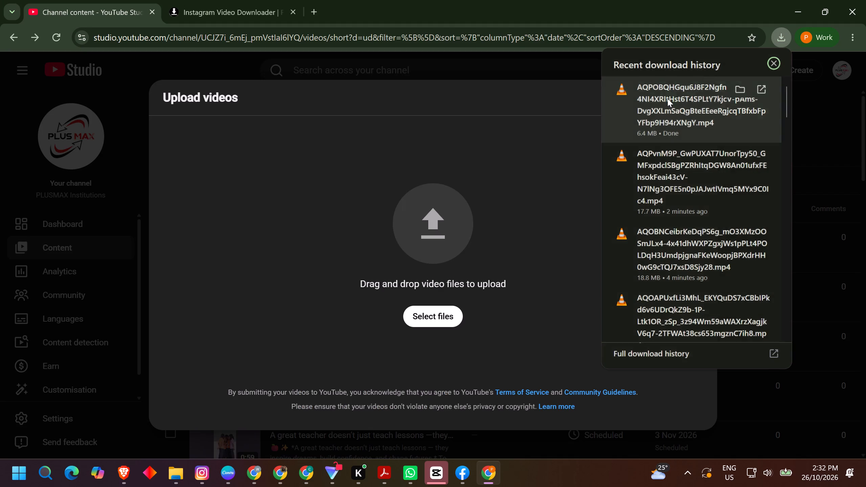
Upload the newest video from the recent download history as the next video.
left_click_drag(663, 105, 432, 325)
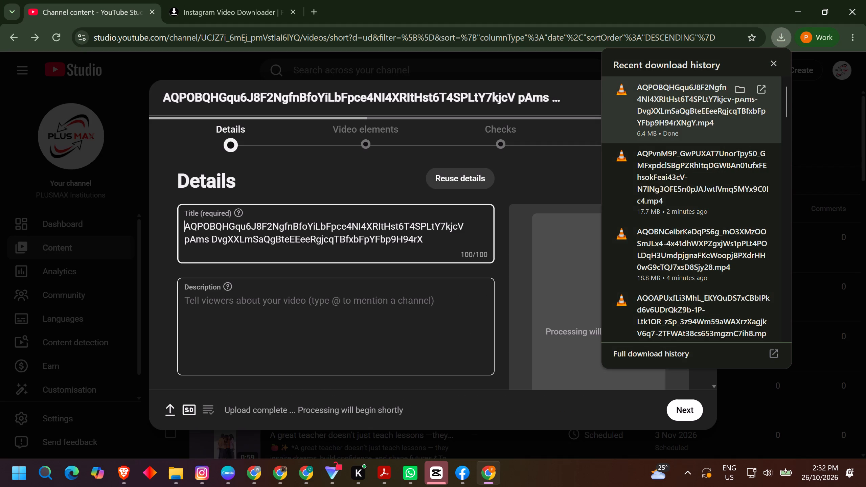
Paste the copied Vinayagar Chaturthi 2026 caption into the new video's description.
left_click(273, 298)
key("ctrl+v")
Replace the file-name title with the description's opening line, "New beginnings. Endless blessings." and its emojis.
triple_click(206, 325)
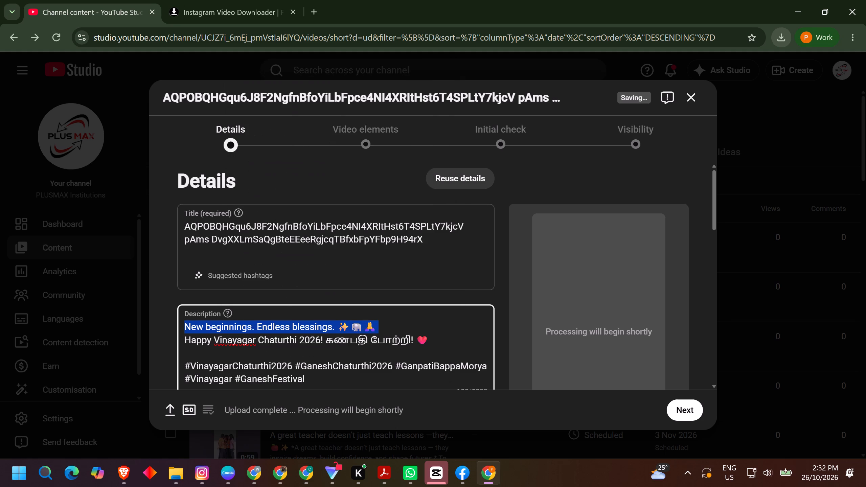
key("ctrl+c")
double_click(359, 236)
key("ctrl+a")
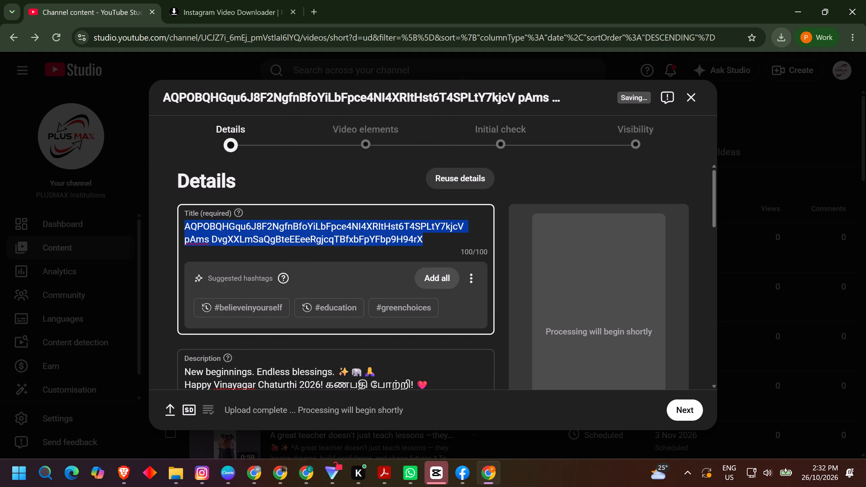
Paste "New beginnings. Endless blessings." with its emojis as the title, and mark the video as not Made for Kids.
key("ctrl+v")
double_click(677, 402)
left_click(257, 285)
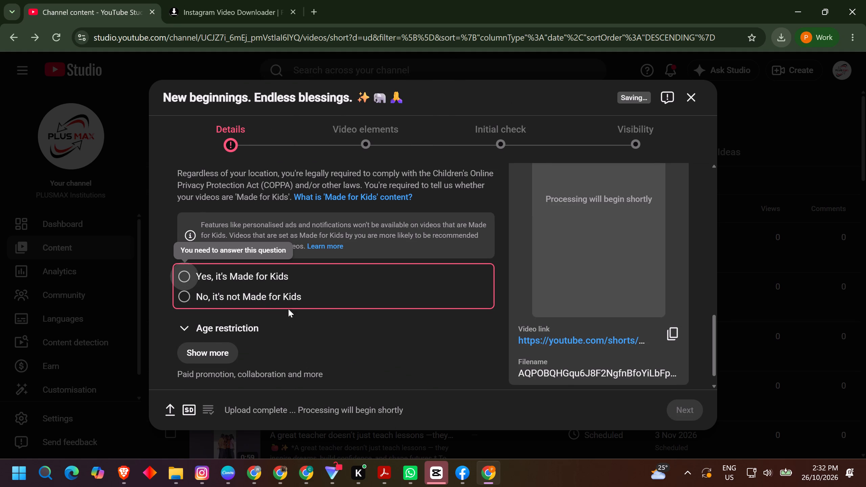
left_click(281, 297)
double_click(680, 406)
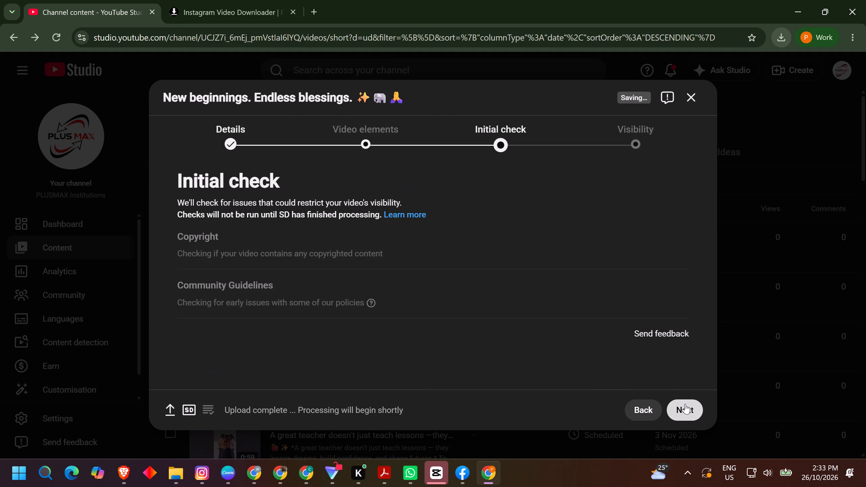
Schedule the Vinayagar Chaturthi video to go public on 3 Nov 2026 at 21:45.
left_click(685, 404)
left_click(208, 337)
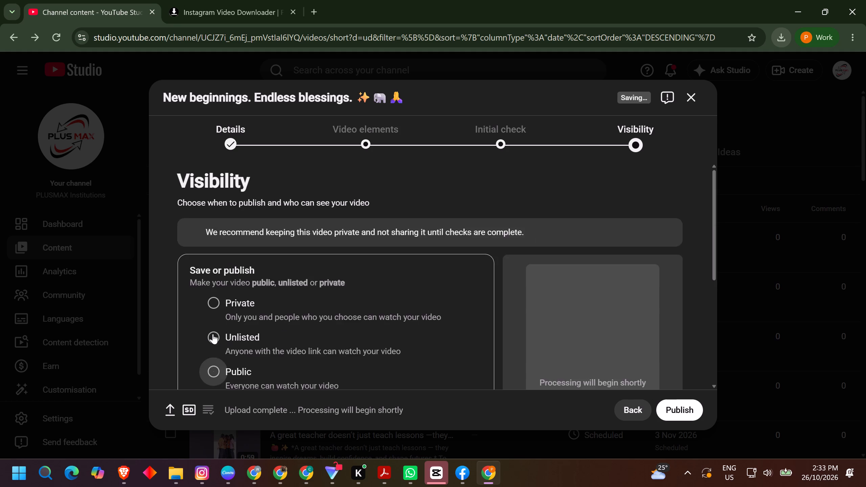
scroll(234, 334, "down", 2)
left_click(259, 315)
left_click(266, 270)
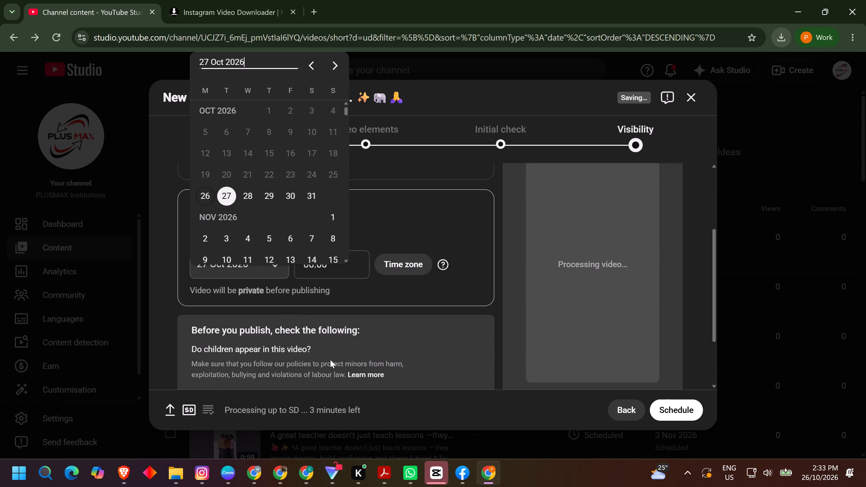
left_click(227, 242)
left_click(331, 273)
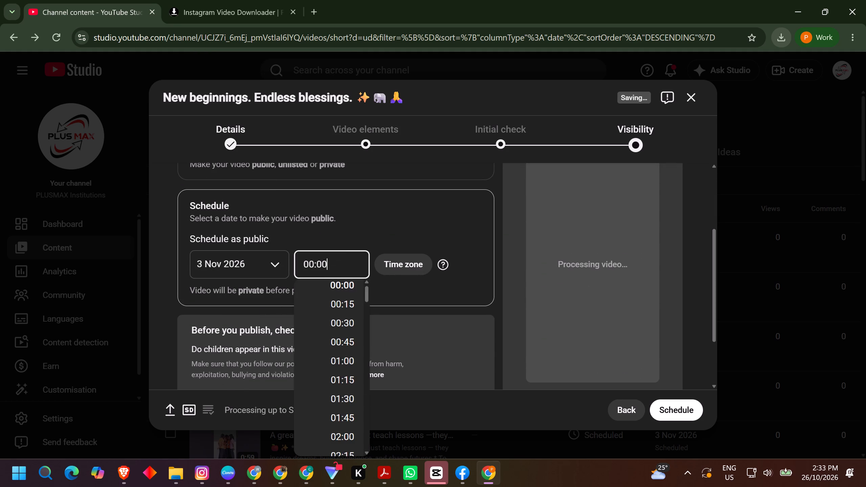
scroll(362, 412, "down", 13)
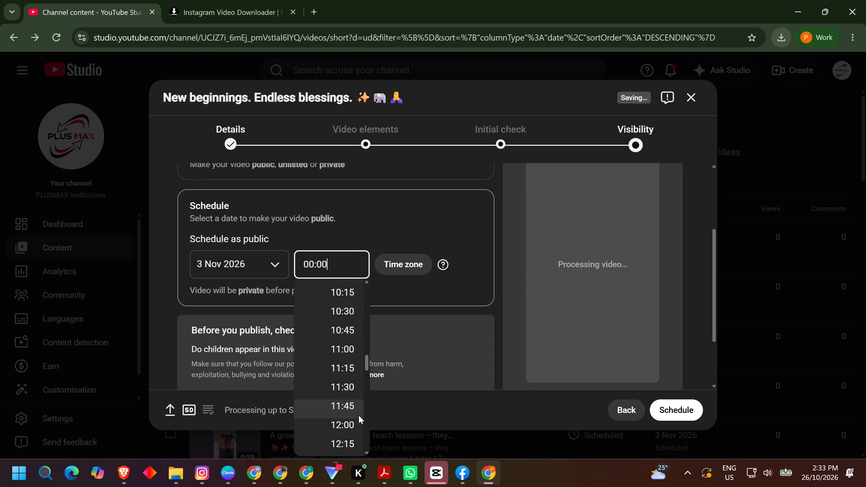
scroll(359, 415, "down", 11)
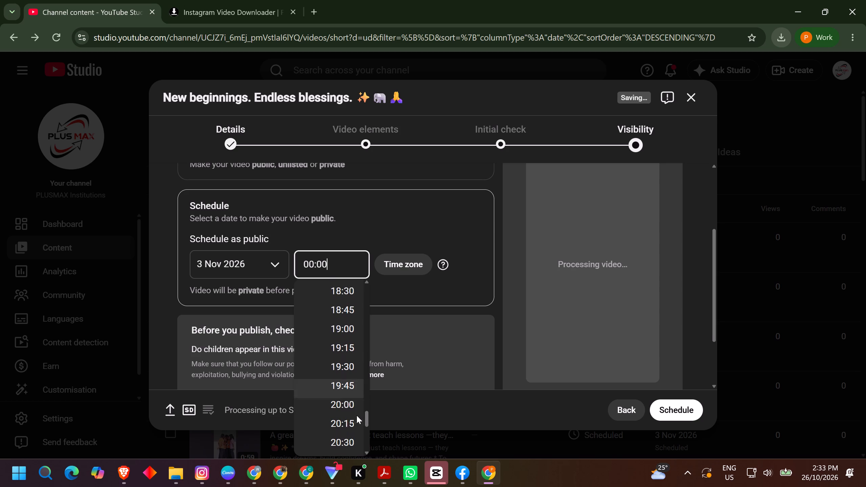
scroll(343, 445, "down", 2)
left_click(341, 391)
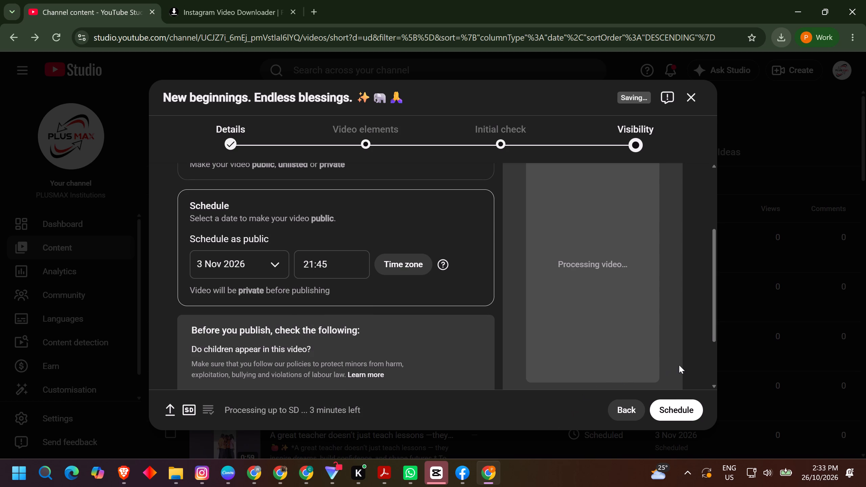
left_click(678, 399)
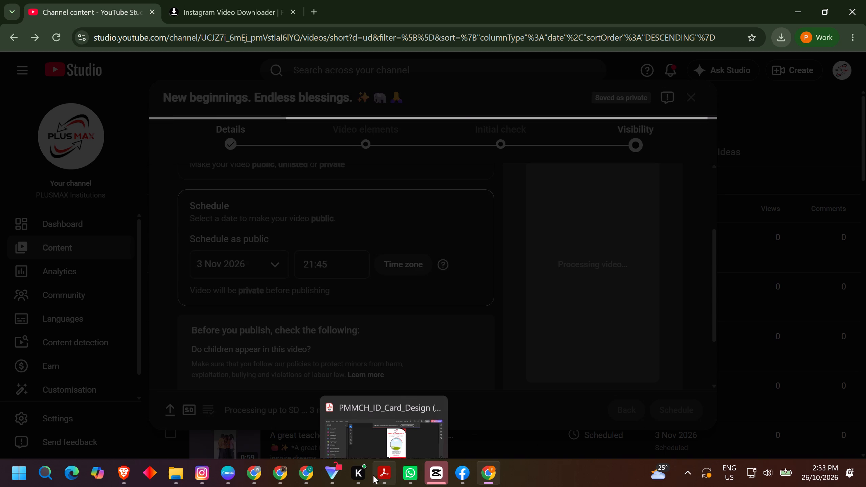
On the PLUS MAX Facebook page, create a reel from the newest downloaded video and go on to its reel settings.
left_click(210, 467)
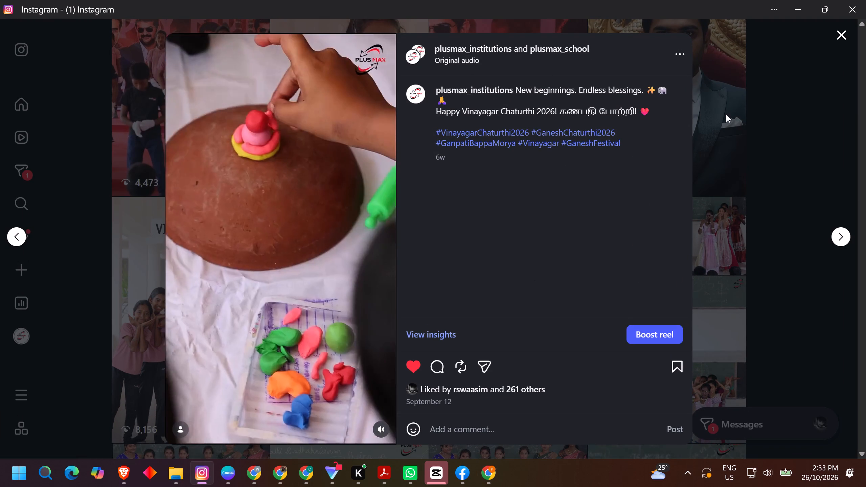
left_click(458, 477)
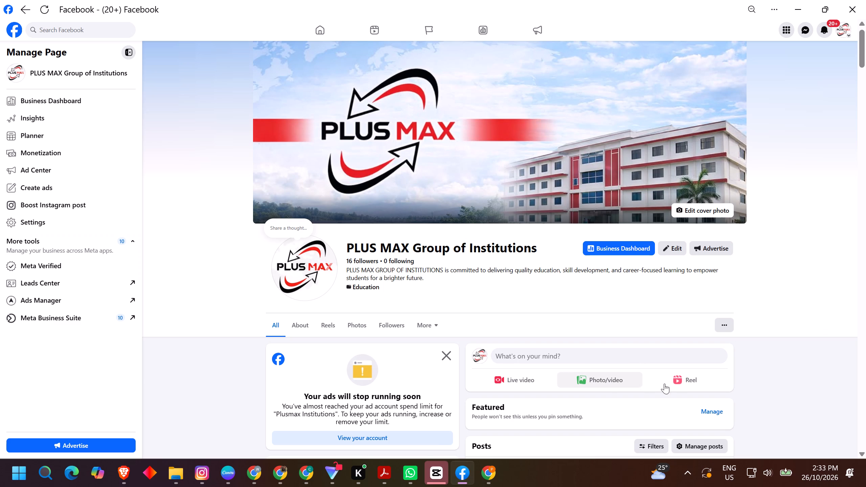
left_click(674, 382)
left_click(90, 116)
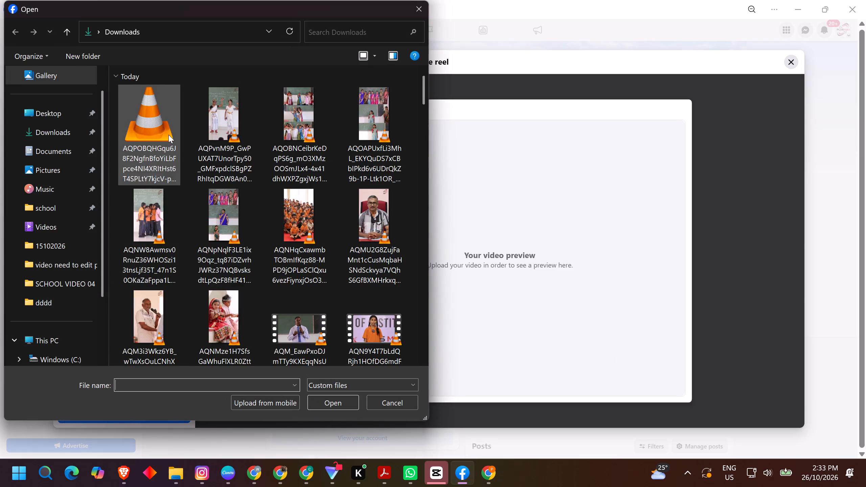
left_click(168, 135)
key("Return")
left_click(132, 410)
left_click(132, 410)
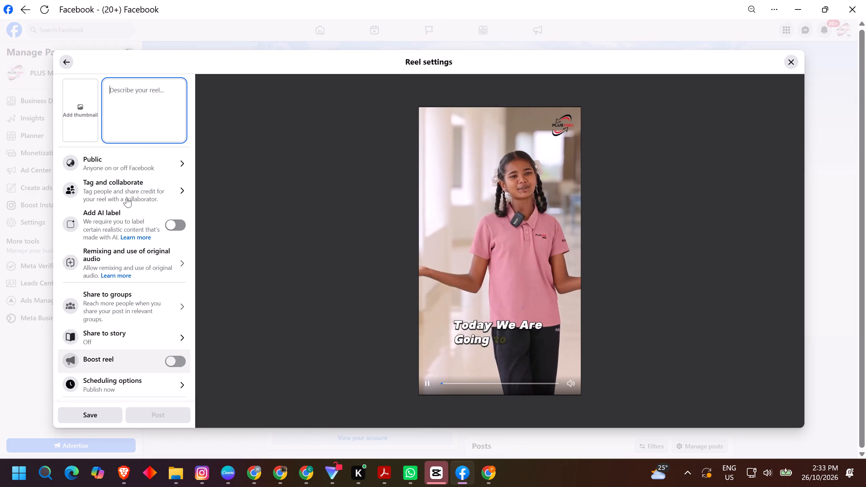
Paste the copied opening line as the reel's description and open its scheduling options.
key("ctrl+v")
scroll(132, 327, "down", 4)
left_click(130, 372)
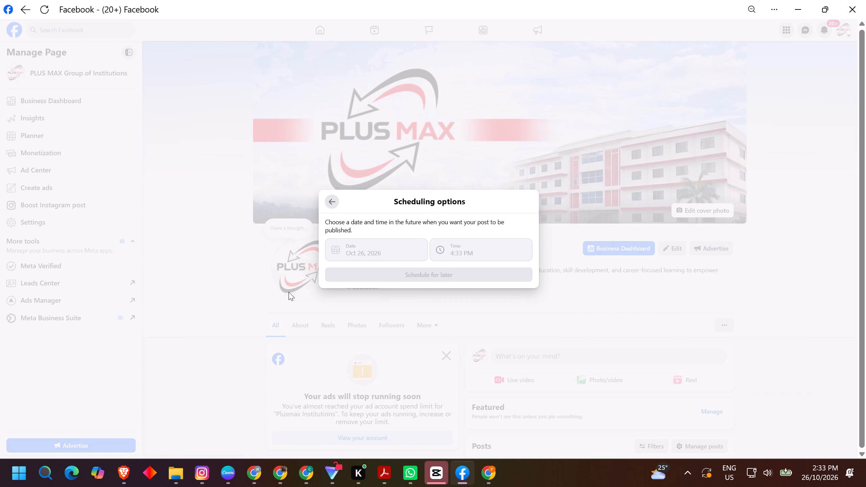
Switch to YouTube Studio in Chrome and acknowledge the content-check notice for the scheduled video.
left_click(499, 476)
left_click(534, 316)
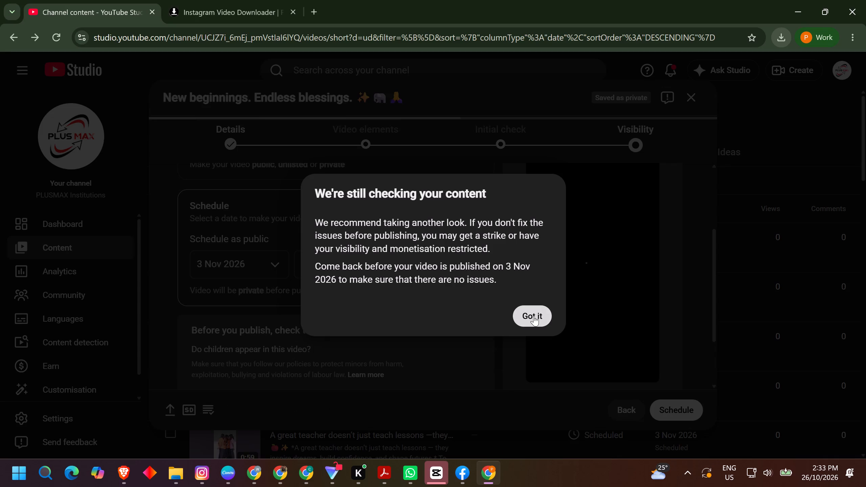
Back on Facebook, schedule the Vinayagar Chaturthi reel for Nov 3, 2026 at 9:00 PM.
left_click(465, 484)
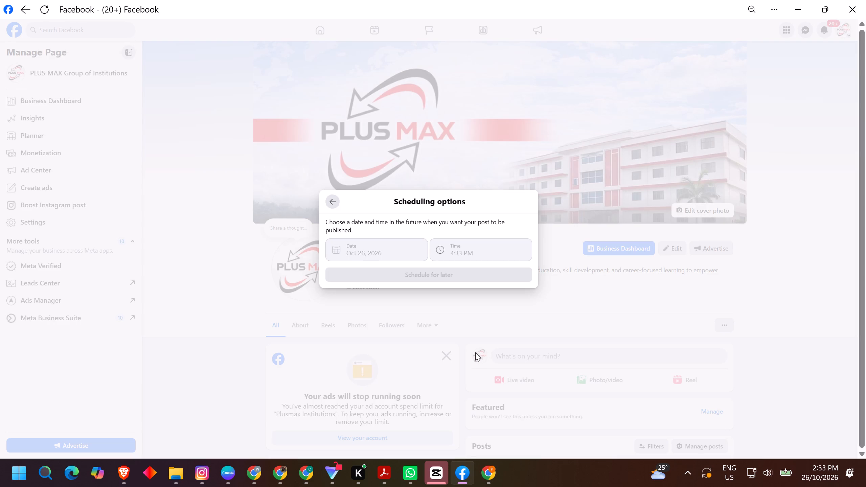
left_click(398, 251)
left_click(428, 268)
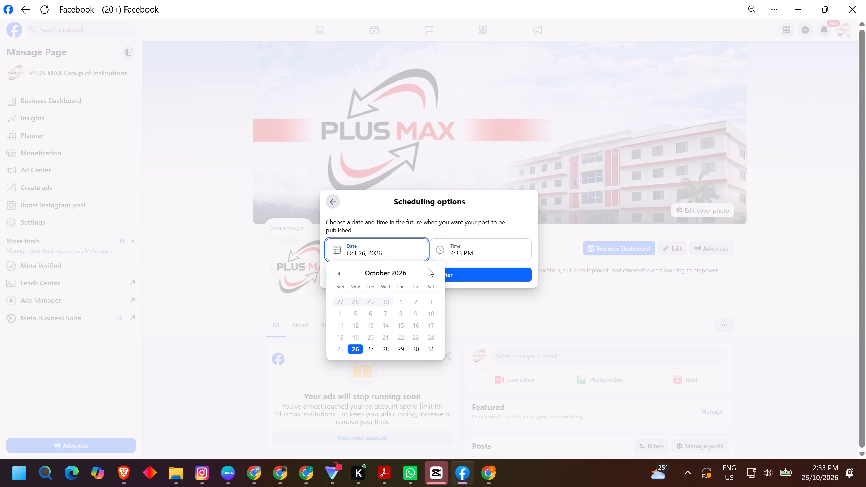
left_click(430, 271)
left_click(369, 302)
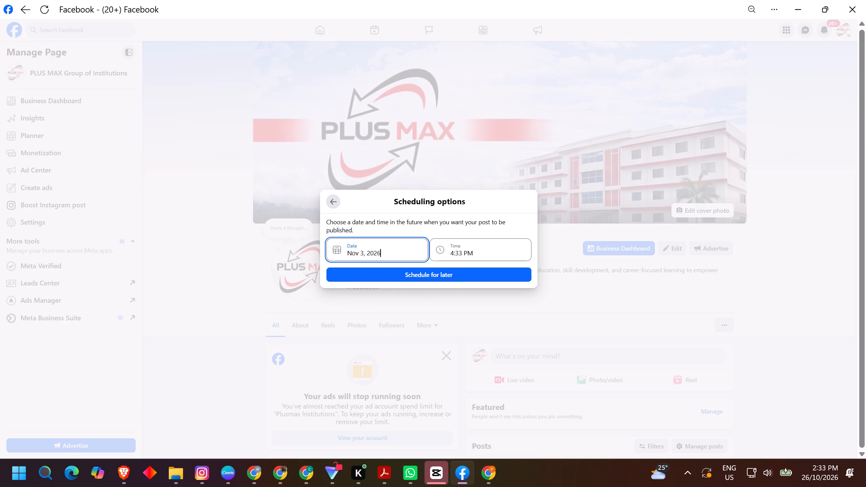
triple_click(507, 257)
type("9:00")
left_click(448, 281)
left_click(450, 270)
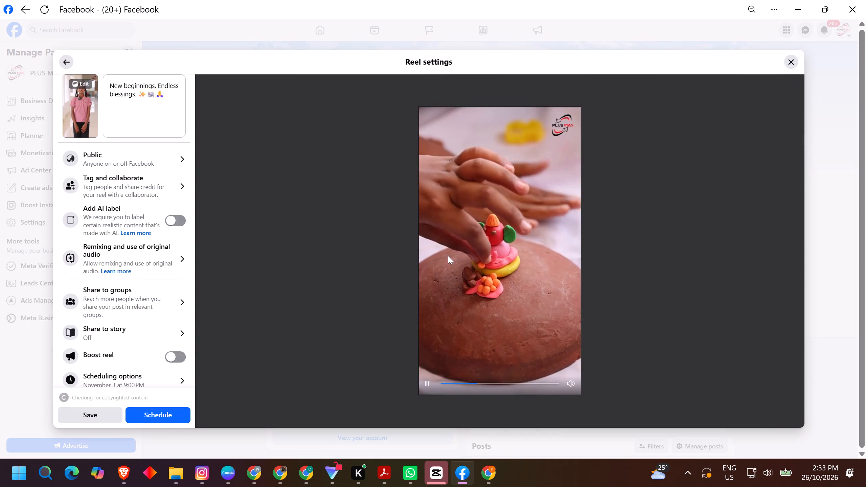
left_click(179, 413)
On Instagram, look through the reels for the next one to repost and open the tree-planting reel.
left_click(208, 486)
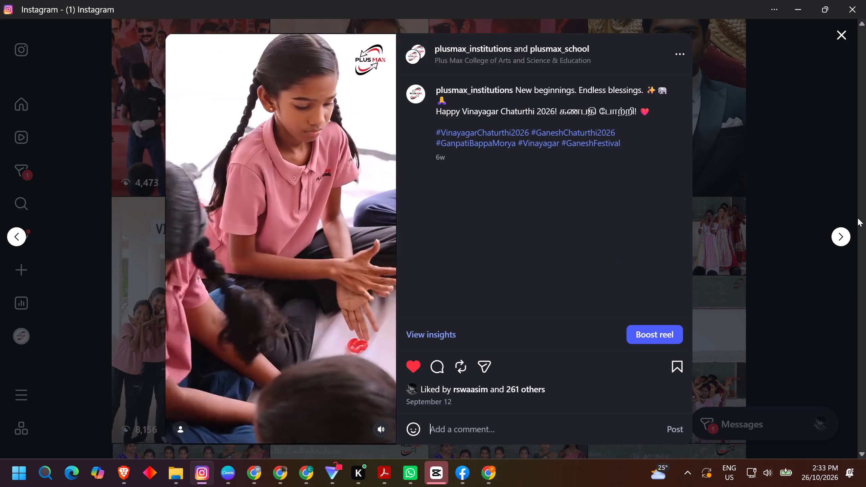
left_click(839, 202)
scroll(839, 202, "up", 4)
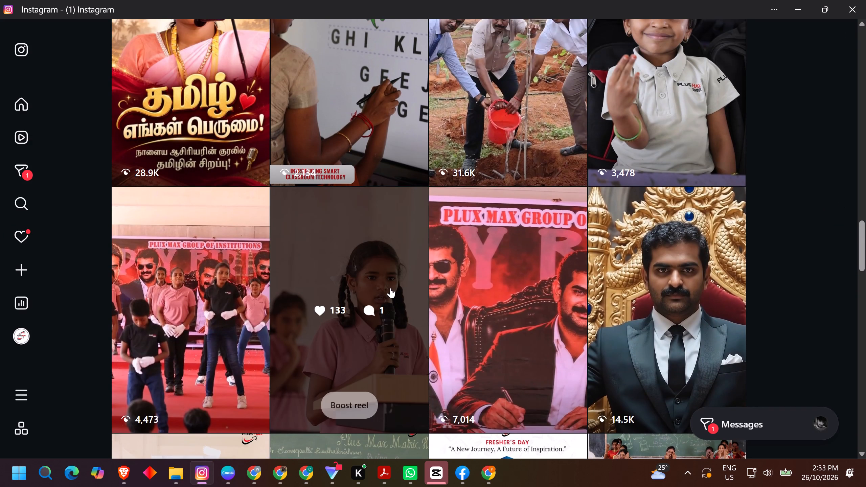
left_click(390, 288)
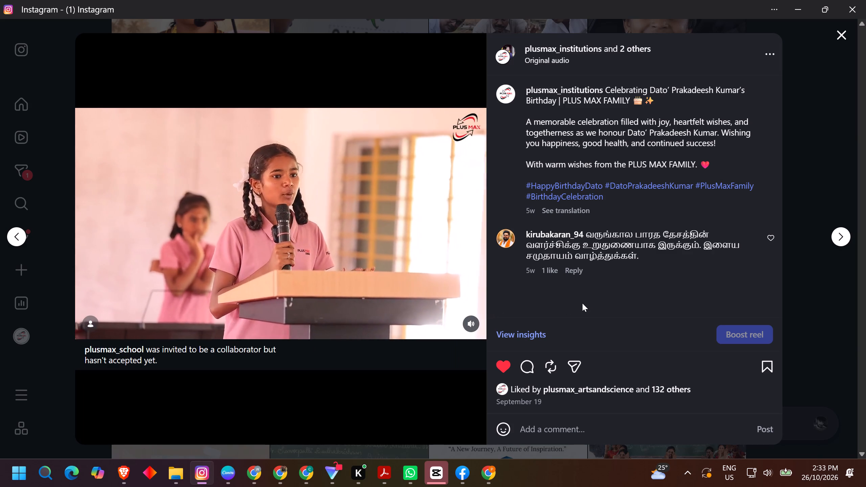
left_click(800, 175)
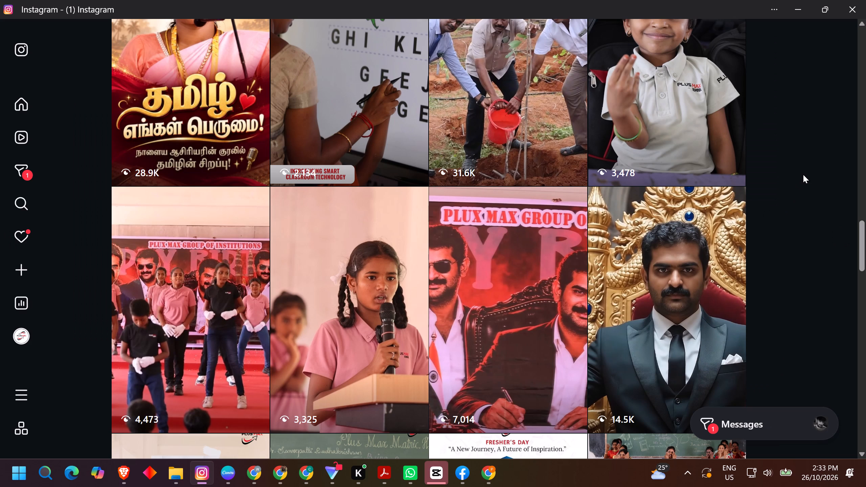
scroll(803, 175, "up", 2)
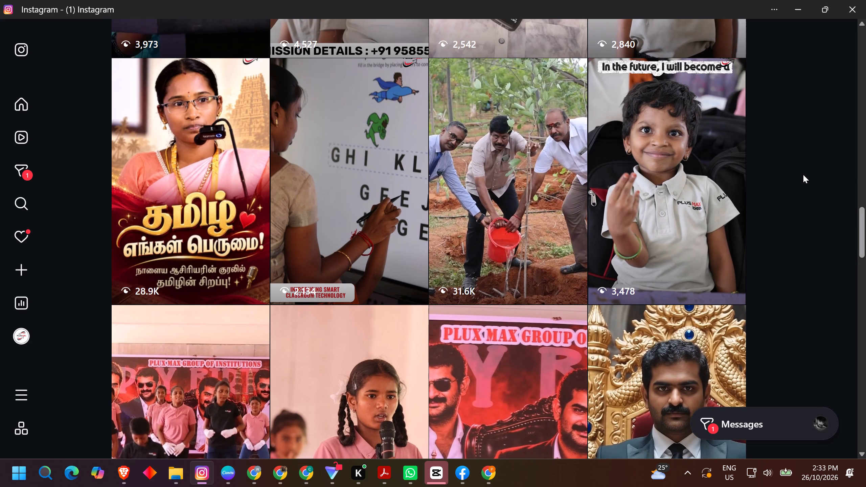
left_click(629, 191)
left_click(771, 165)
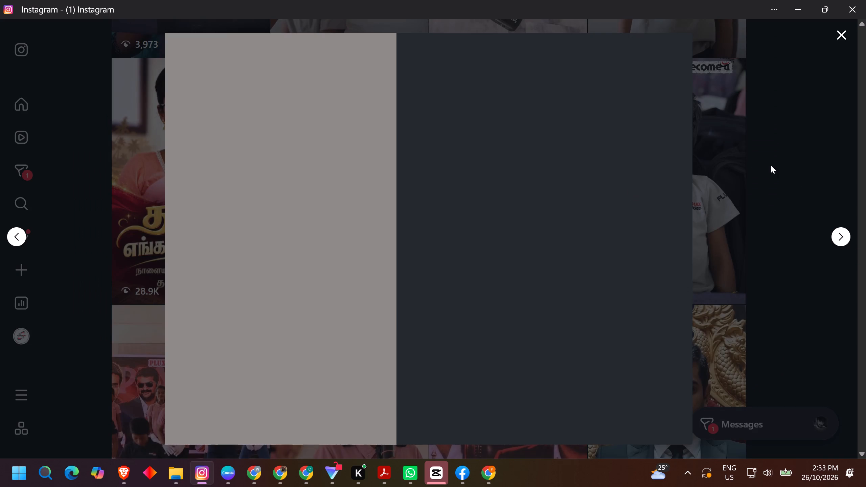
left_click(533, 150)
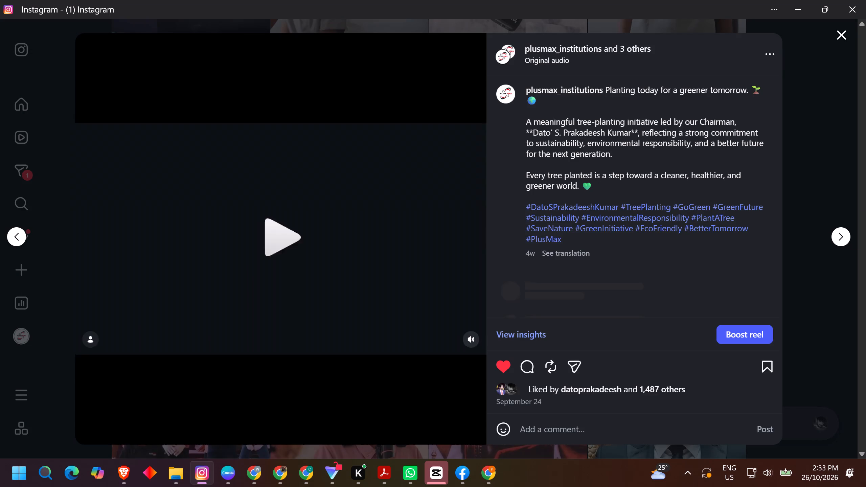
Copy the tree-planting reel's caption, starting at "Planting today for a greener tomorrow." and including its hashtags.
left_click_drag(605, 87, 734, 236)
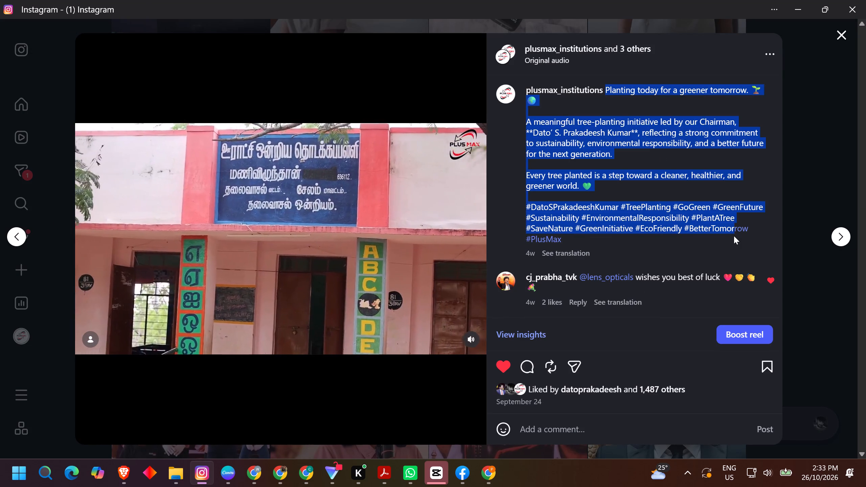
left_click_drag(734, 236, 734, 236)
key("ctrl+c")
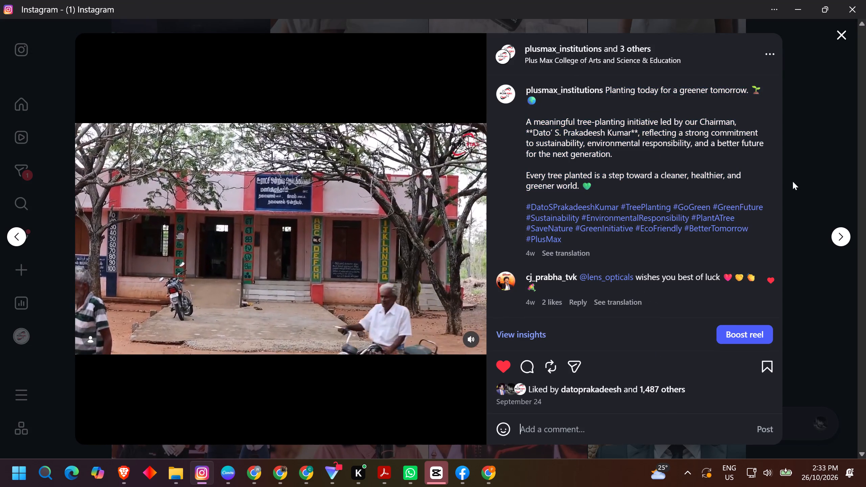
Reopen the tree-planting reel and copy its link.
left_click(805, 167)
left_click(571, 89)
left_click(762, 55)
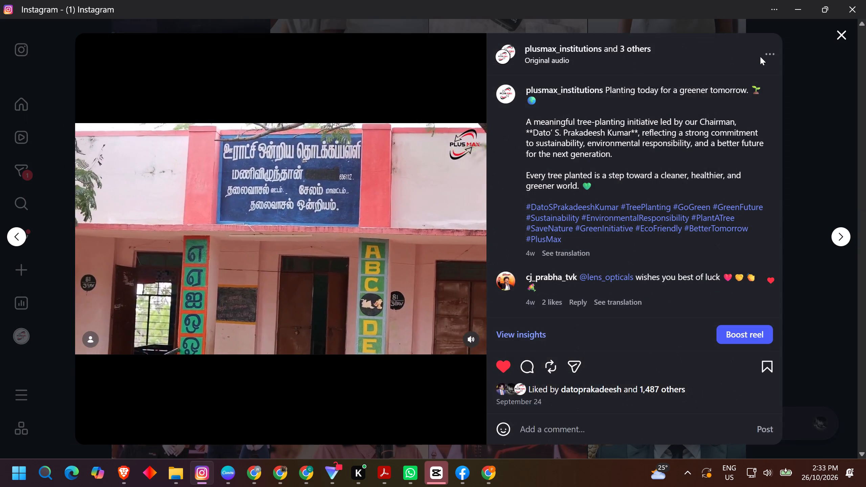
left_click(462, 286)
Close the scheduled-video confirmation in YouTube Studio.
left_click(495, 486)
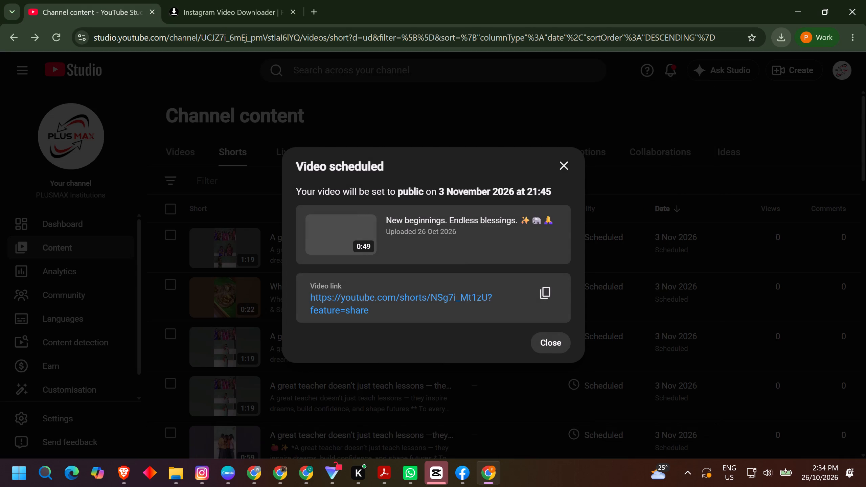
left_click(557, 165)
Look up the copied reel link in the Instagram Video Downloader and download the tree-planting video from Server 1, closing any advert.
left_click(225, 10)
scroll(444, 206, "up", 7)
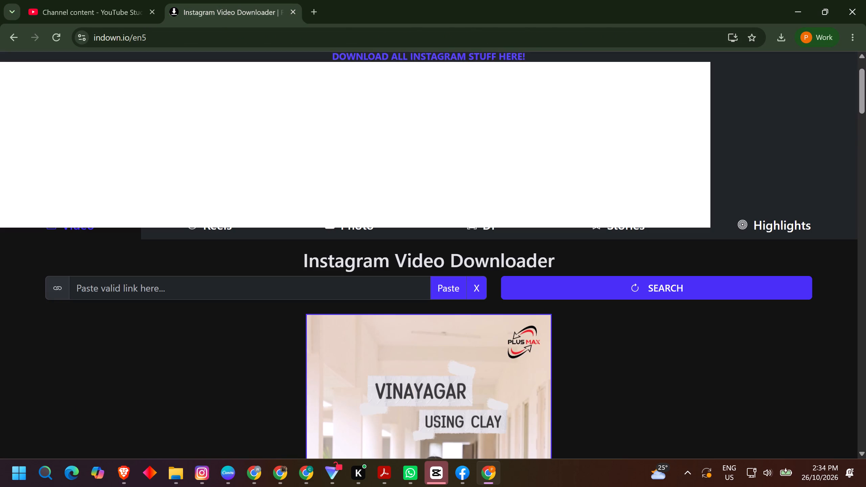
left_click(378, 293)
key("ctrl+v")
left_click_drag(598, 279, 599, 282)
left_click(469, 478)
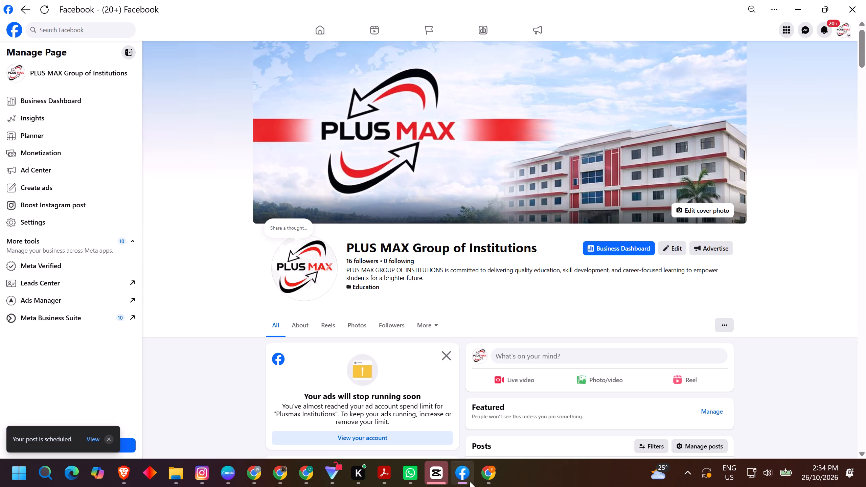
left_click(471, 482)
scroll(550, 350, "down", 3)
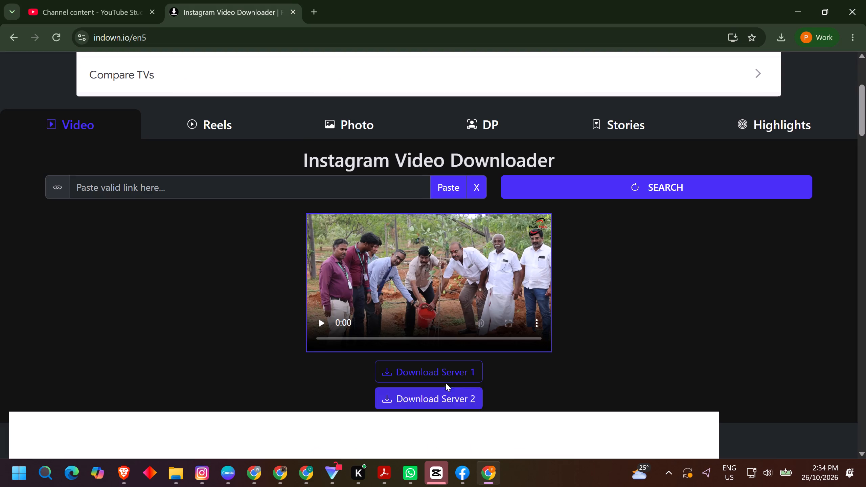
left_click(457, 375)
left_click(121, 0)
left_click(263, 11)
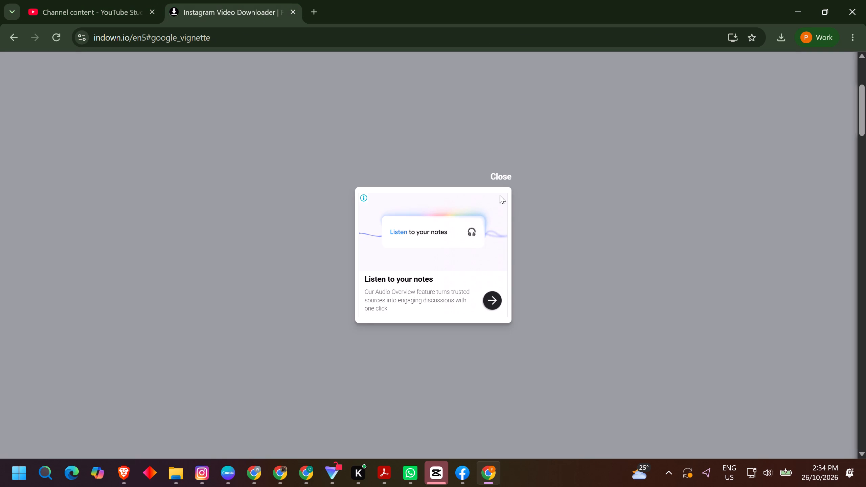
left_click(504, 180)
Return to YouTube Studio and start a new video upload.
left_click(91, 0)
left_click(773, 68)
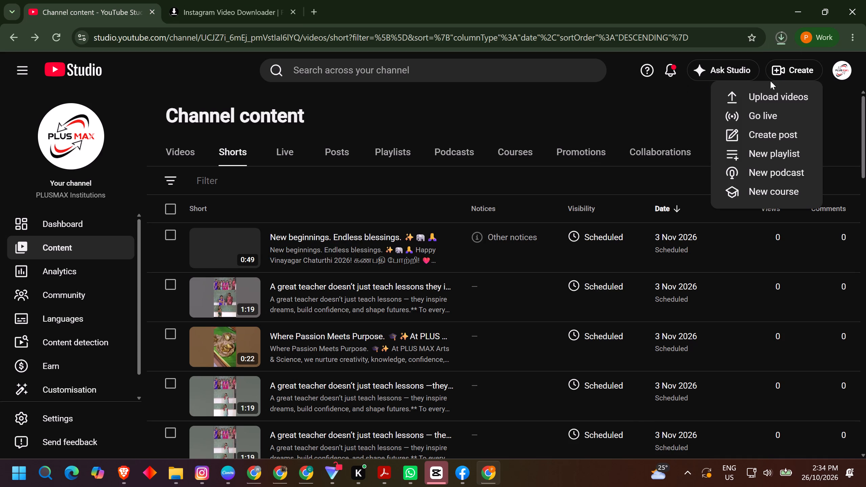
left_click(767, 91)
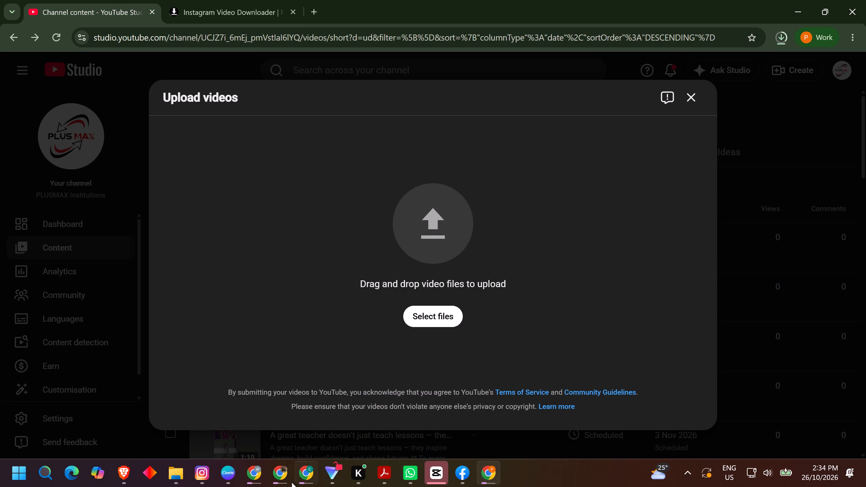
Copy the tree-planting reel's caption on Instagram, from "Planting today for a greener tomorrow." through its hashtags.
left_click(210, 477)
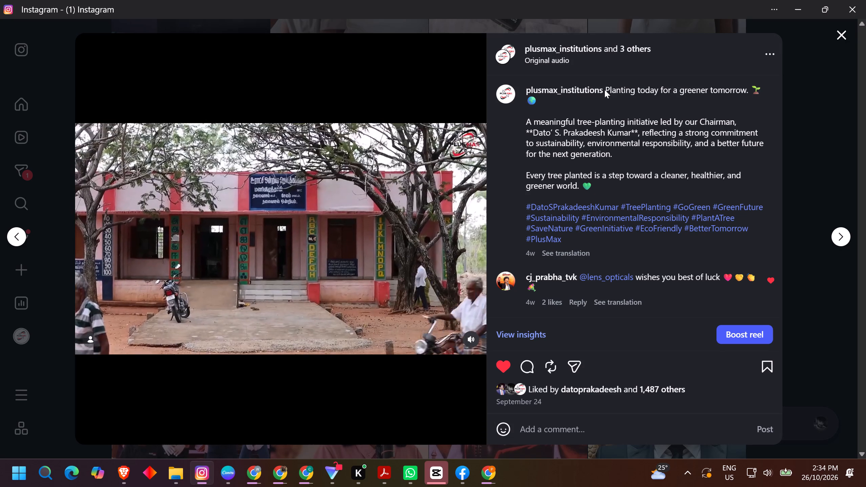
left_click_drag(605, 90, 676, 215)
left_click_drag(601, 83, 609, 103)
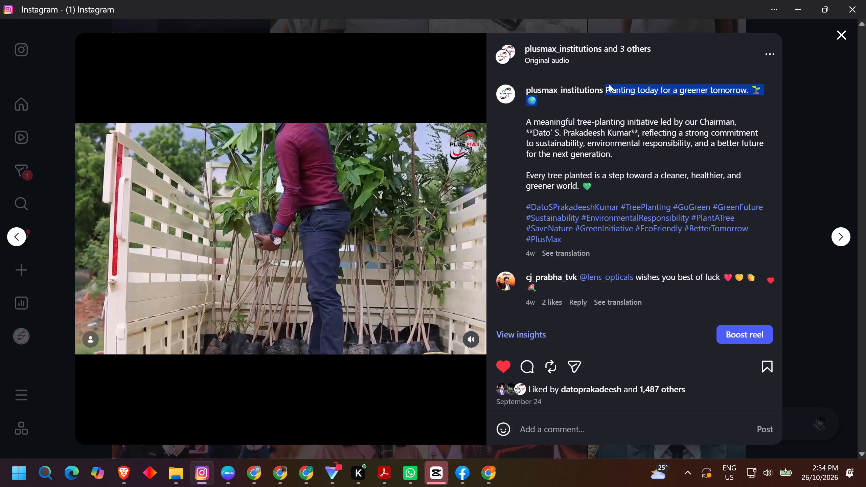
left_click(634, 121)
left_click_drag(606, 88, 642, 234)
key("ctrl+c")
Switch back to YouTube Studio and upload the newly downloaded tree-planting MP4.
left_click(784, 4)
left_click(791, 4)
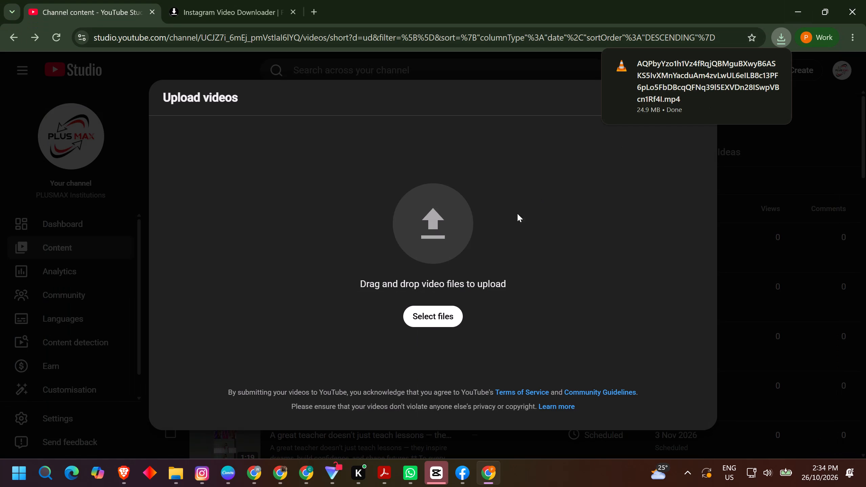
left_click_drag(694, 68, 423, 311)
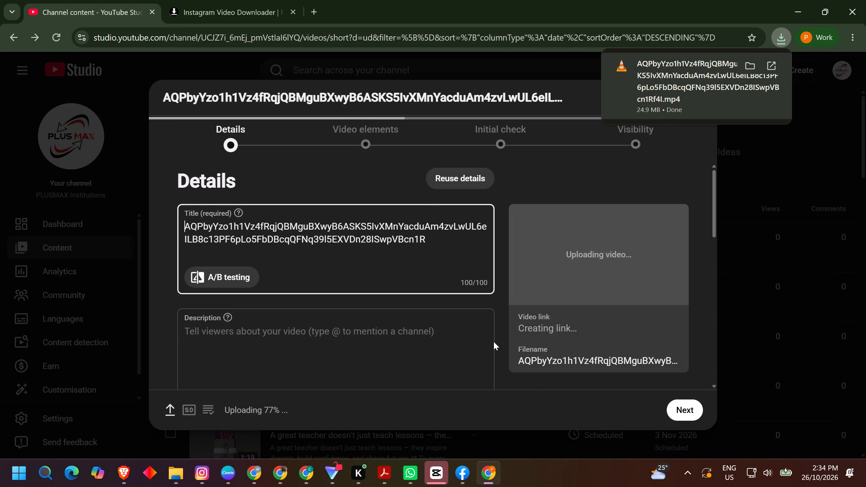
Paste the copied caption as the description and use its first line, "Planting today for a greener tomorrow. 🌱🌍", as the title.
left_click(305, 342)
key("ctrl+v")
triple_click(308, 333)
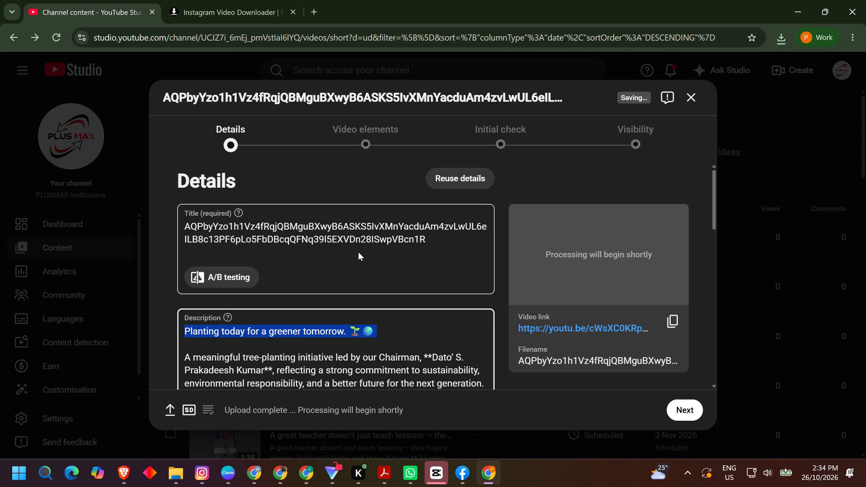
key("ctrl+c")
triple_click(360, 239)
key("ctrl+v")
Mark the tree-planting video as not made for kids and advance to its visibility settings.
double_click(677, 412)
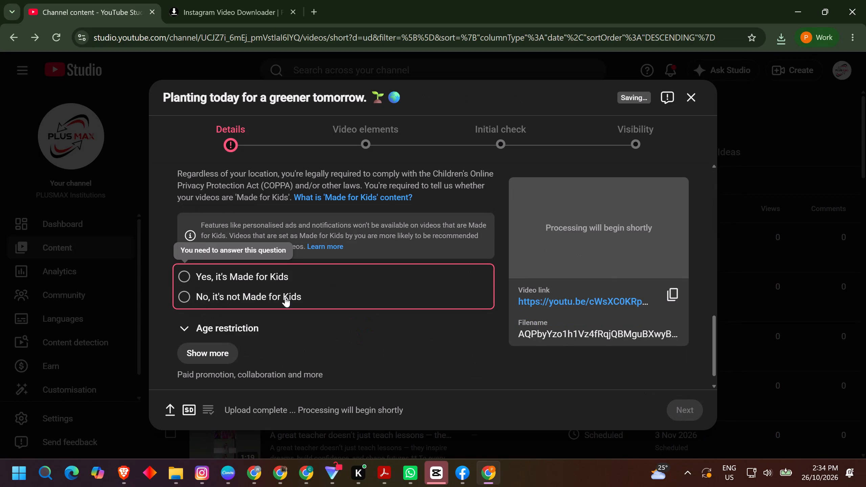
left_click_drag(269, 294, 277, 301)
double_click(679, 408)
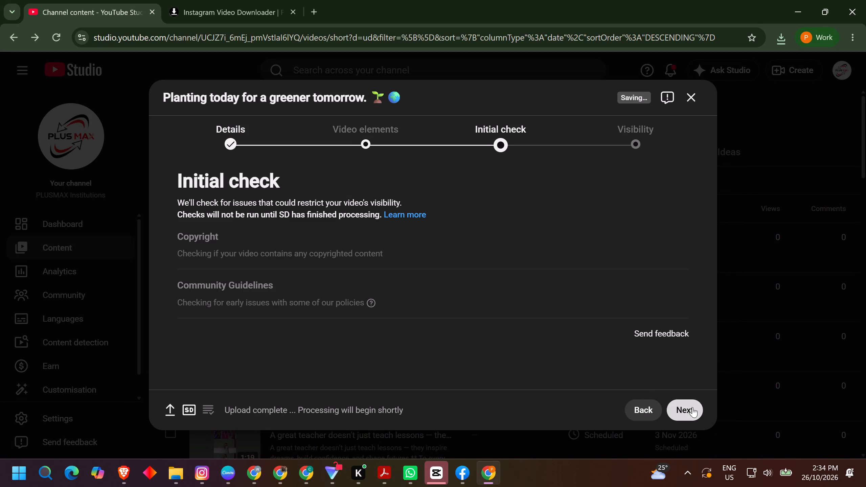
left_click(692, 407)
Schedule the tree-planting video for 4 Nov 2026 at 06:45.
scroll(233, 337, "down", 4)
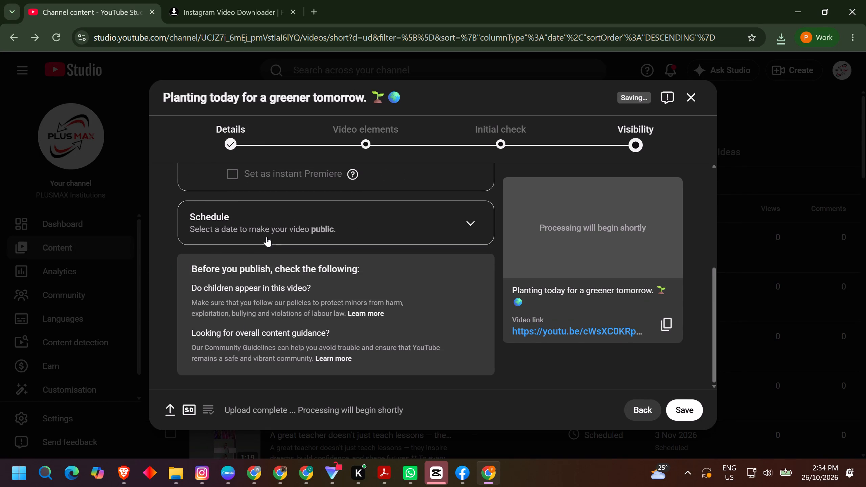
left_click(276, 221)
left_click(268, 182)
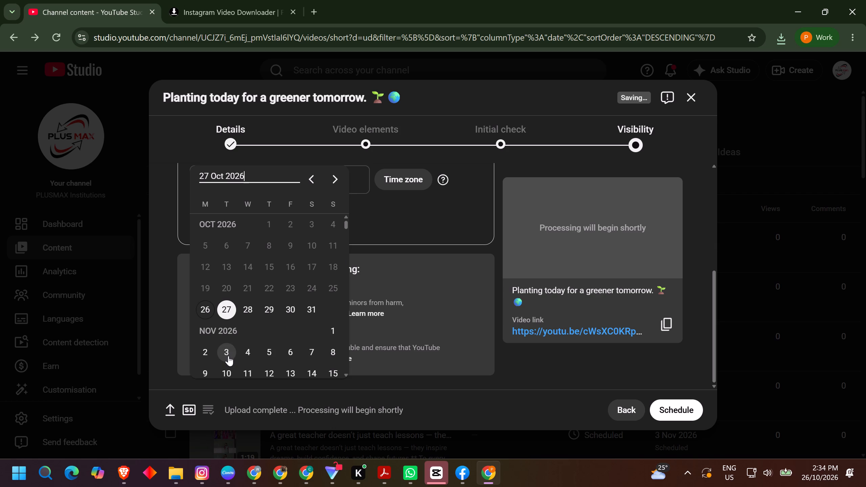
left_click(239, 355)
double_click(352, 178)
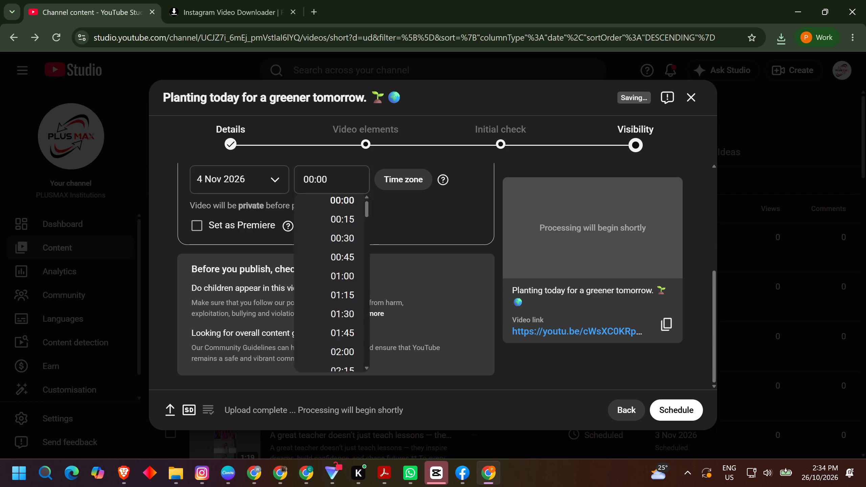
left_click(342, 181)
scroll(344, 315, "down", 8)
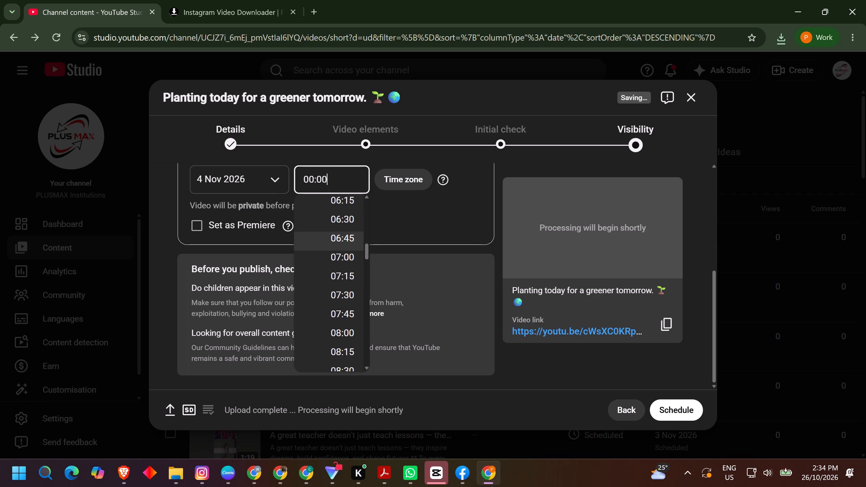
left_click(351, 236)
left_click(688, 413)
Create a reel on the PLUS MAX Facebook page from the downloaded tree-planting video, captioned "Planting today for a greener tomorrow. 🌱🌍".
left_click(465, 485)
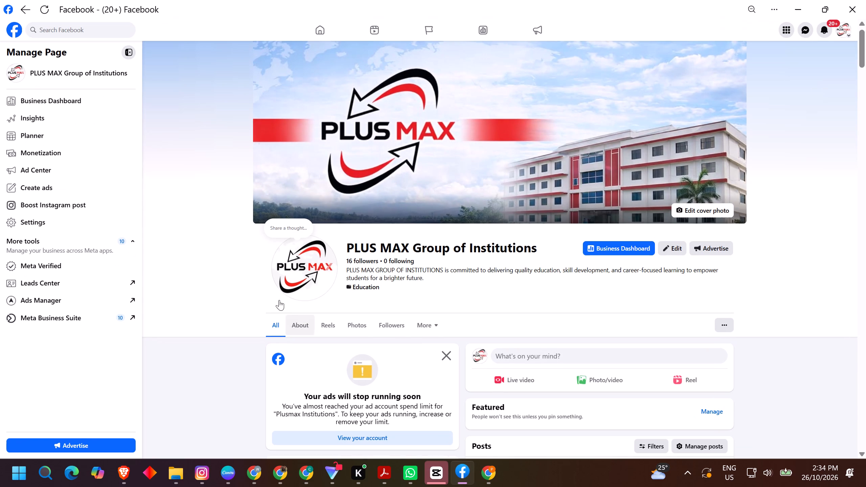
left_click(704, 375)
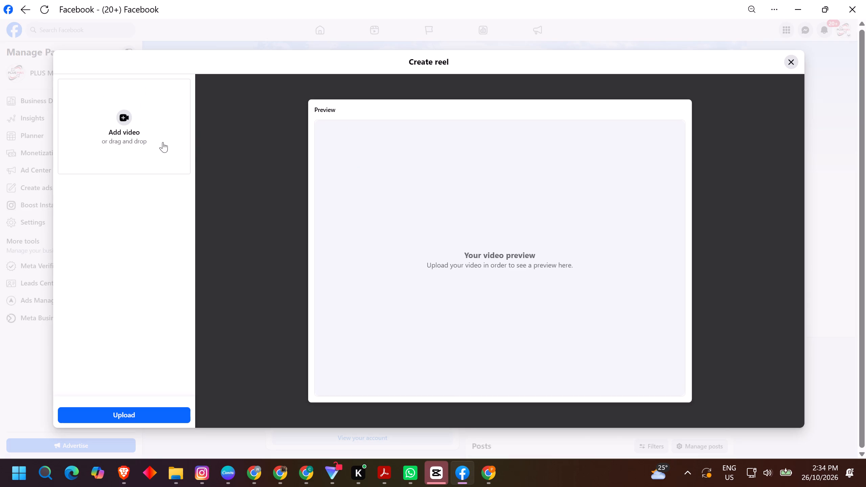
left_click(138, 137)
left_click(153, 134)
key("Return")
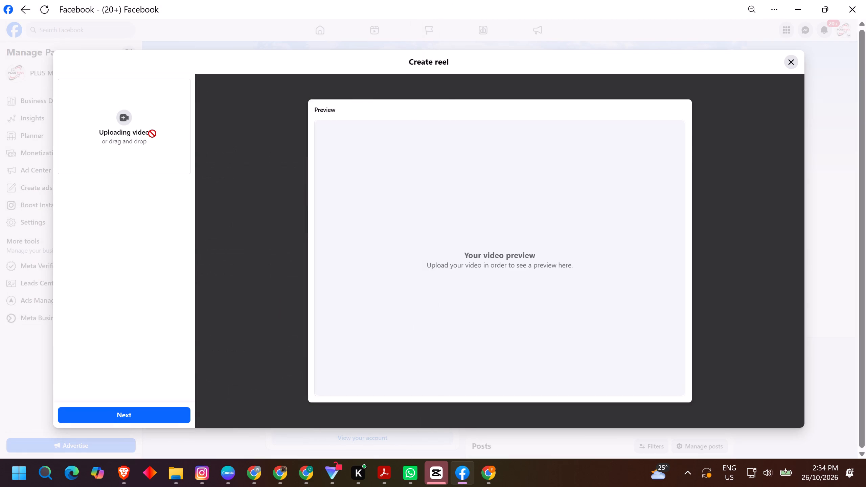
double_click(155, 412)
key("ctrl+v")
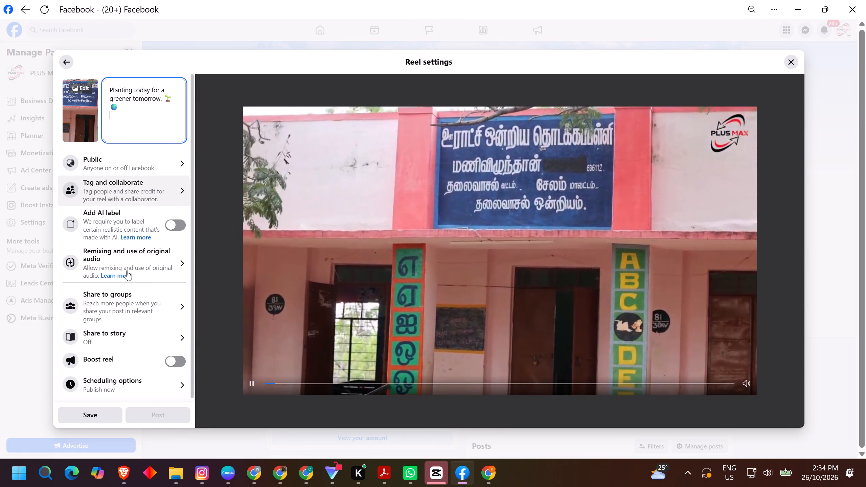
Open the scheduling options of the Facebook tree-planting reel.
scroll(127, 274, "down", 6)
left_click(105, 367)
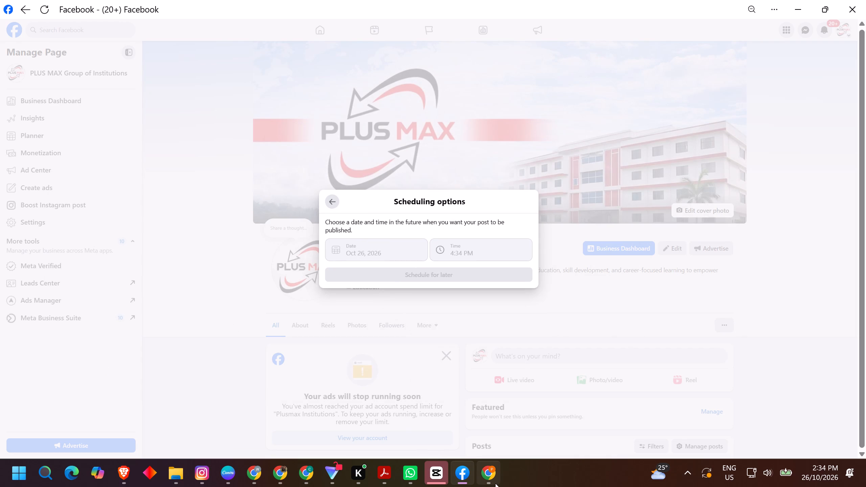
Switch to YouTube Studio and acknowledge the content-check notice for the scheduled video.
left_click(495, 483)
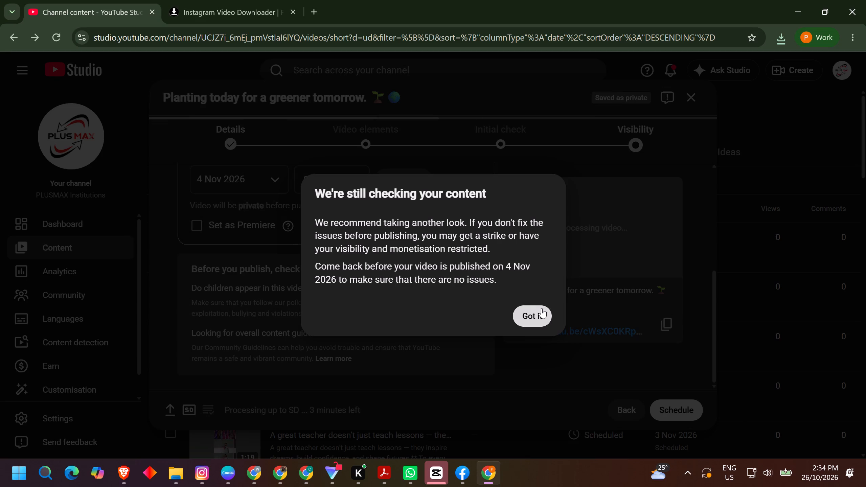
left_click(542, 308)
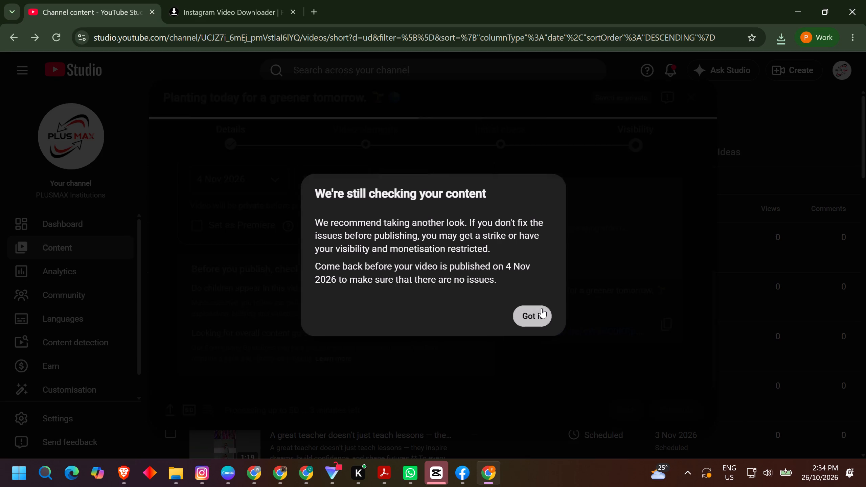
Schedule the tree-planting reel on Facebook for Nov 4, 2026 at 6:00 AM.
left_click(461, 469)
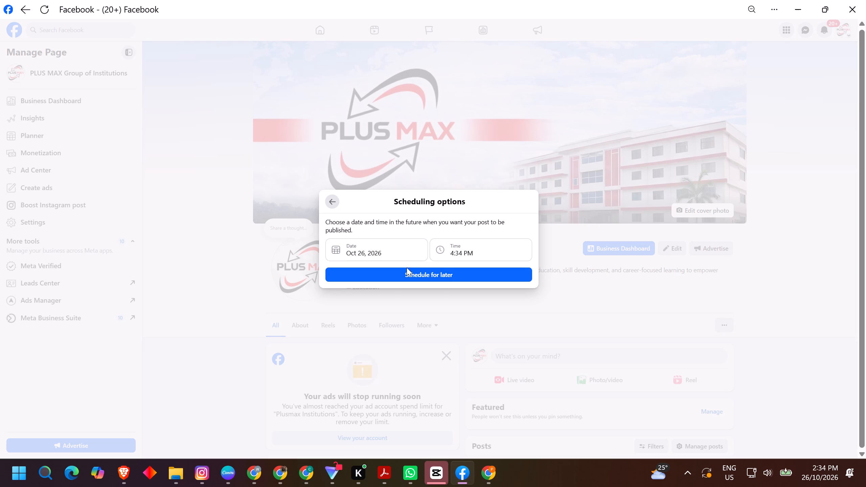
left_click(403, 254)
left_click(435, 272)
left_click(386, 302)
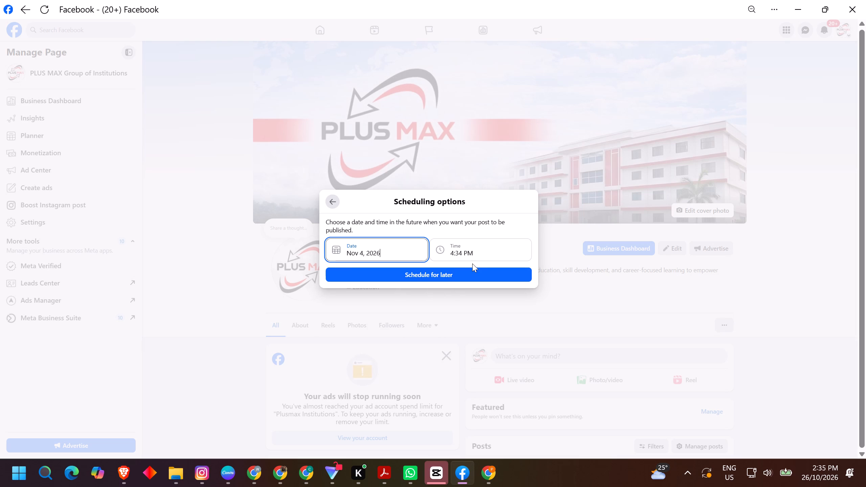
triple_click(480, 253)
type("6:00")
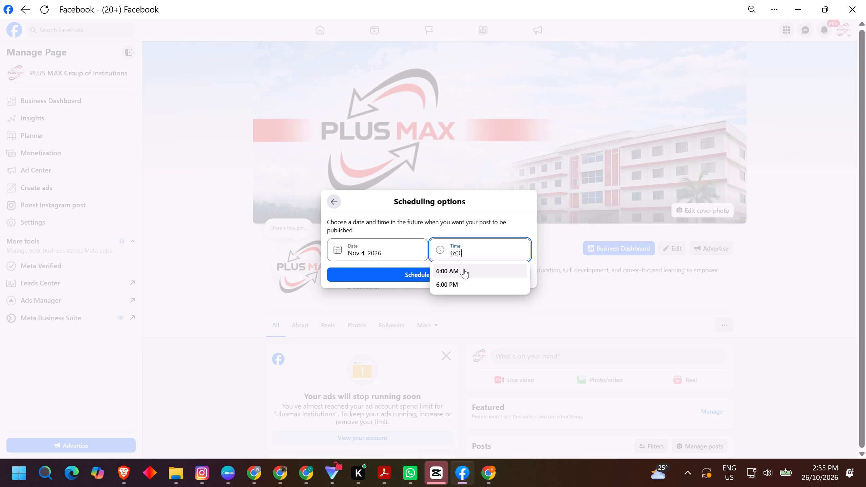
left_click(464, 269)
left_click(464, 269)
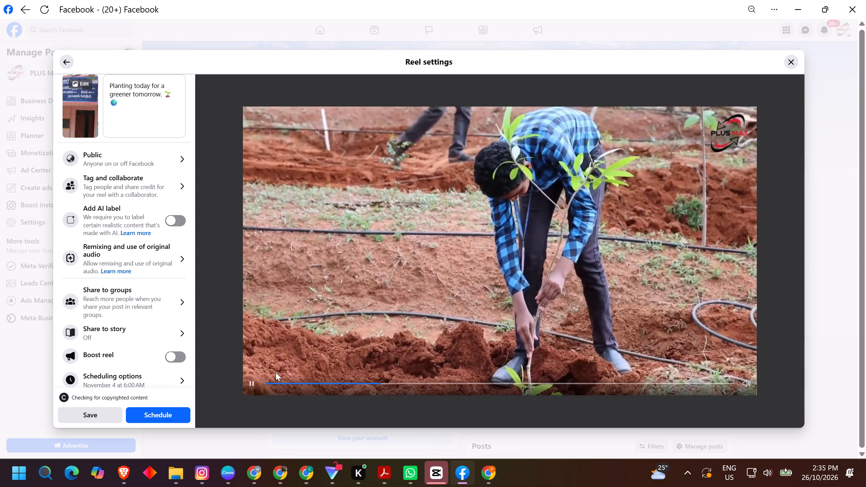
left_click(174, 411)
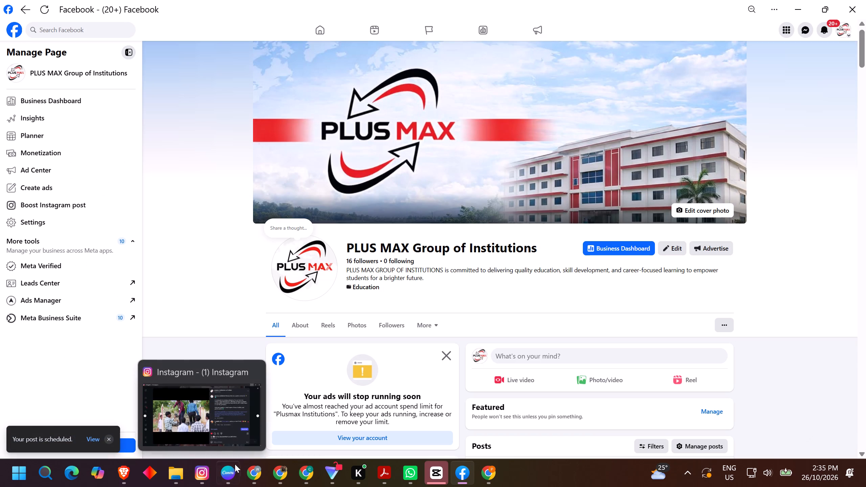
Close the scheduled-video confirmation in YouTube Studio.
left_click(495, 480)
left_click(559, 175)
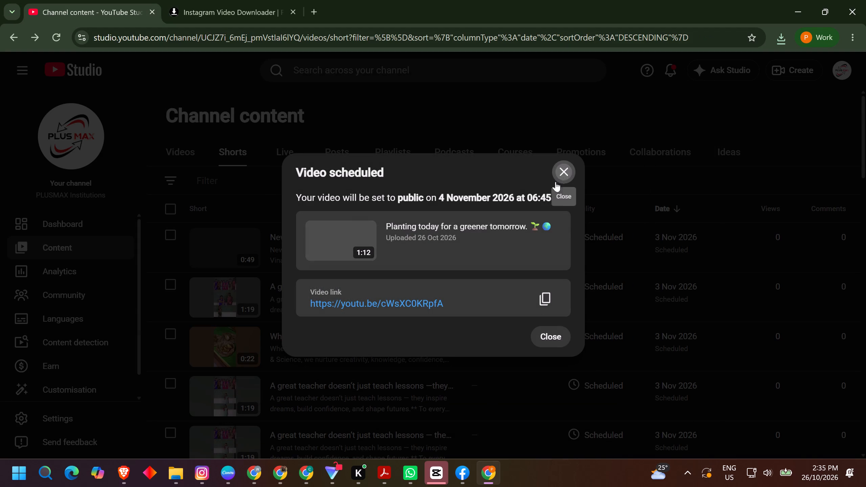
Close the tree-planting reel on Instagram, open the smart classroom reel and copy its link.
left_click(200, 480)
left_click(809, 94)
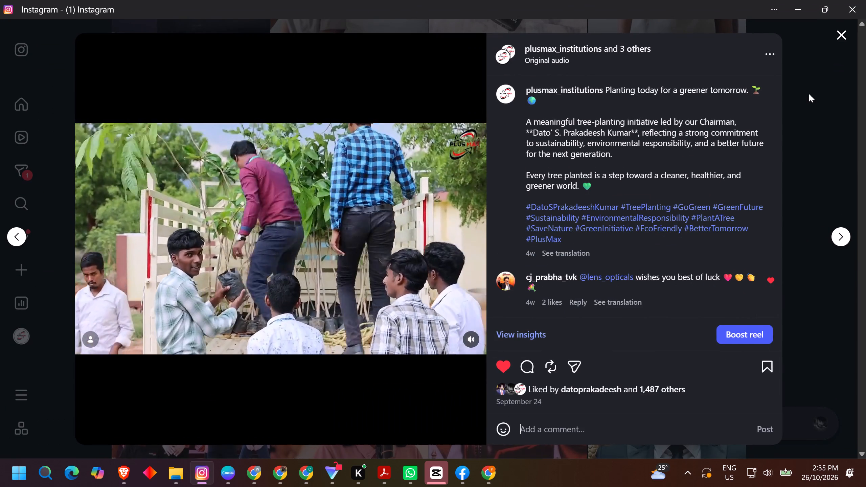
scroll(456, 286, "up", 3)
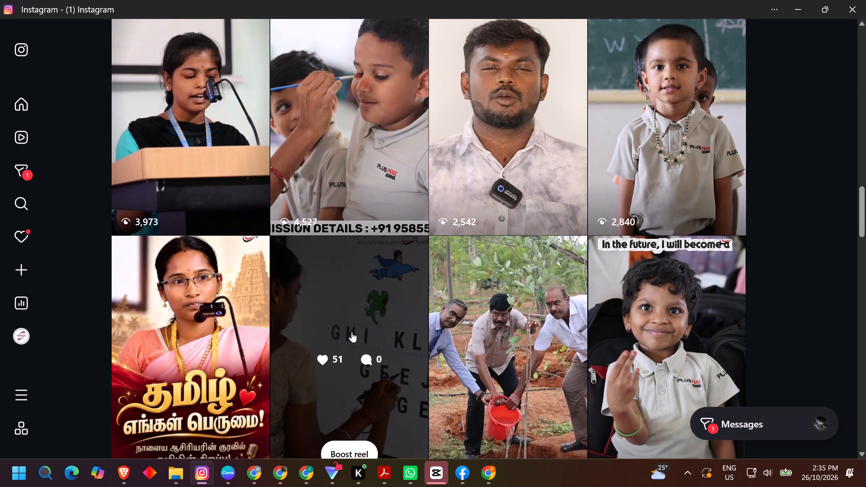
left_click(352, 332)
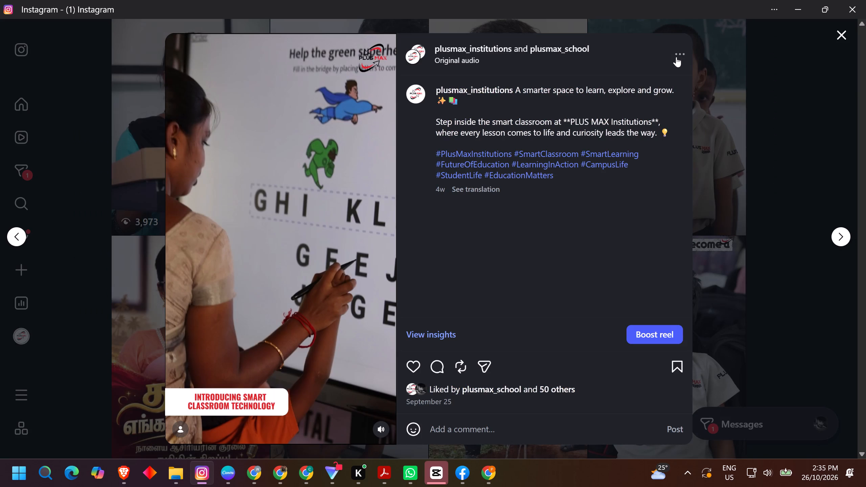
left_click(676, 57)
left_click(483, 271)
Look up the copied smart classroom reel link in the Instagram Video Downloader.
left_click(489, 486)
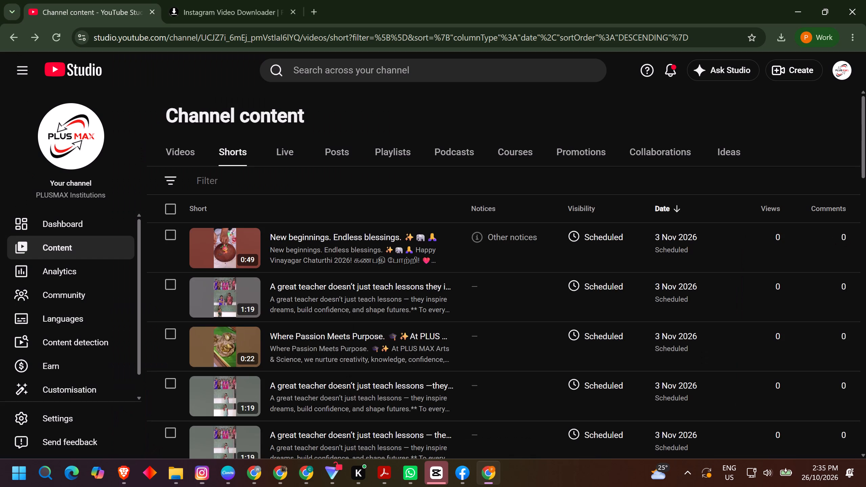
scroll(688, 253, "up", 2)
left_click(255, 15)
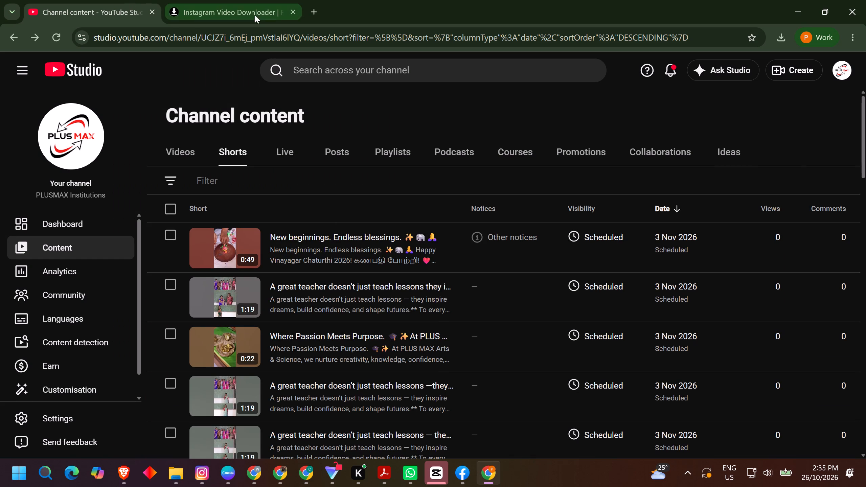
left_click(415, 178)
key("ctrl+v")
left_click(546, 185)
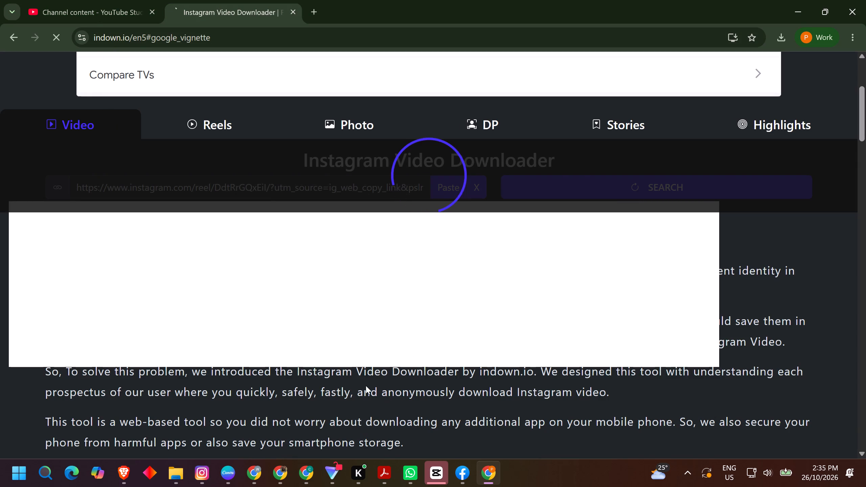
Copy the smart classroom reel's caption on Instagram, starting at "A smarter space to learn, explore and grow." and including hashtags, and return to Chrome.
left_click(205, 486)
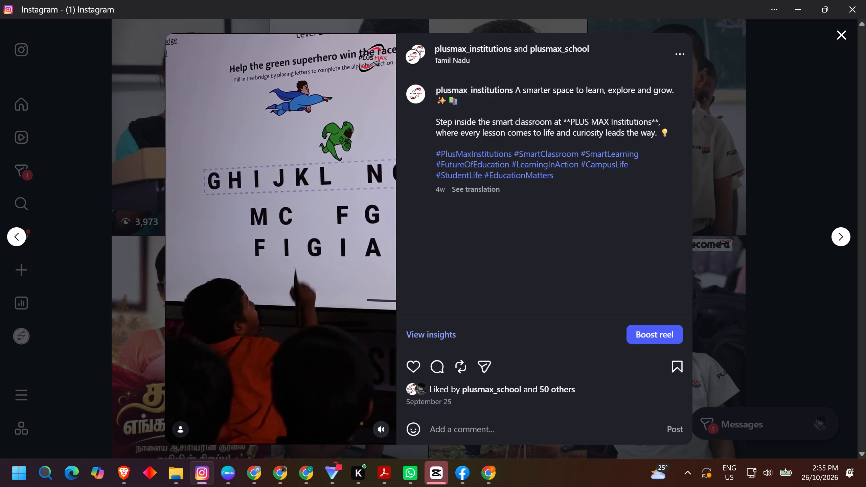
left_click_drag(519, 91, 584, 172)
key("ctrl+c")
left_click(497, 478)
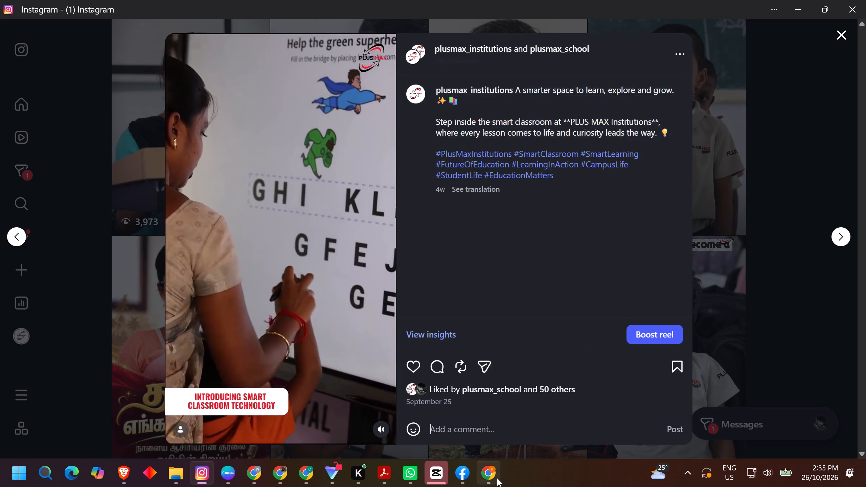
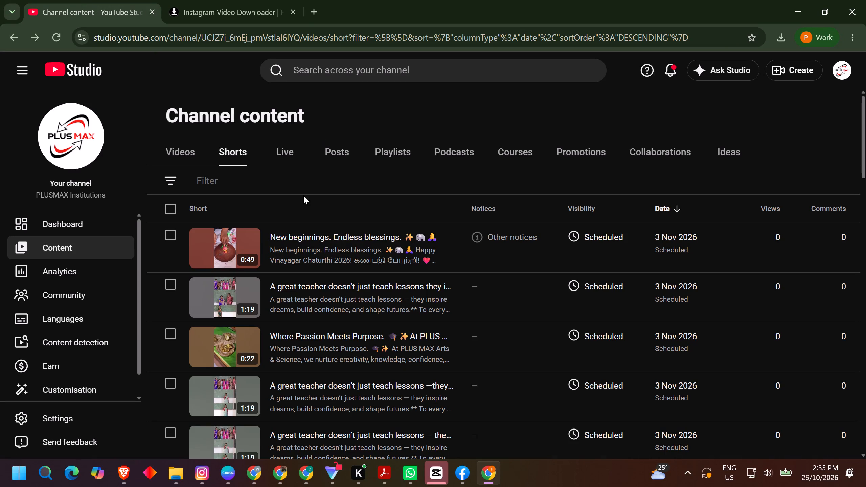
Start a new video upload and browse the Downloads folder for the next video, leaving the selection without choosing a file.
left_click(790, 75)
left_click(780, 100)
left_click(430, 320)
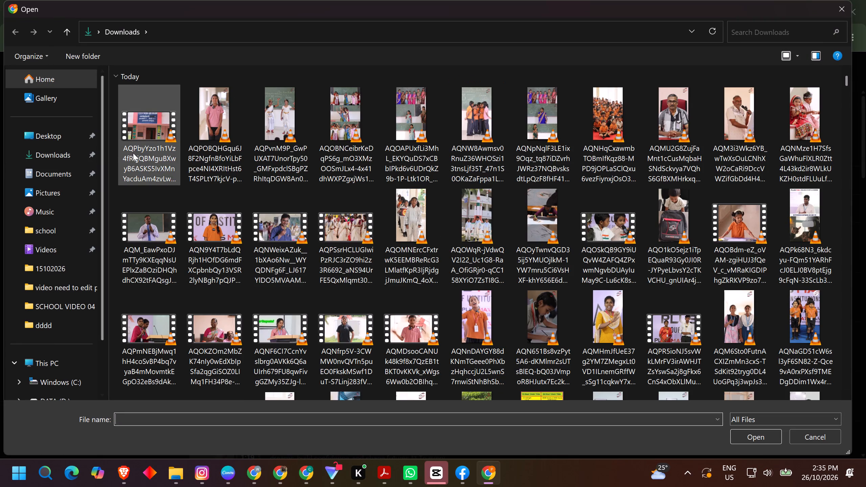
left_click(831, 435)
Download the smart classroom technology reel from the Instagram video downloader.
left_click(271, 7)
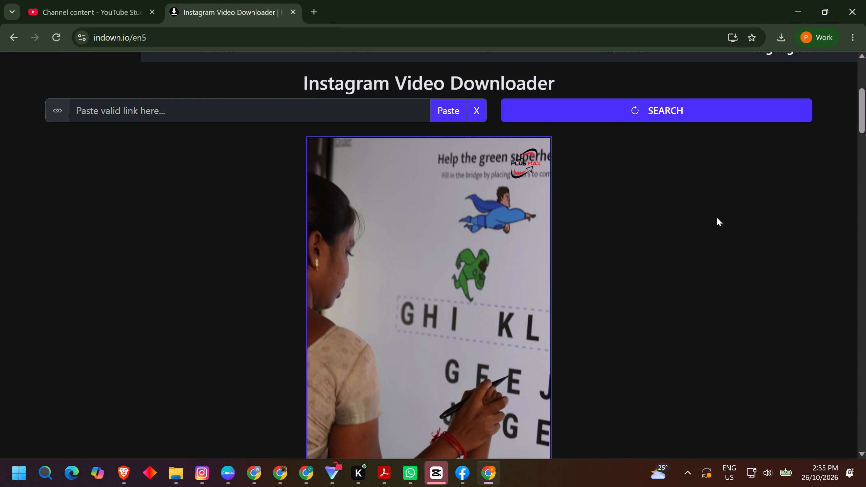
scroll(572, 331, "down", 3)
left_click(434, 428)
left_click(437, 422)
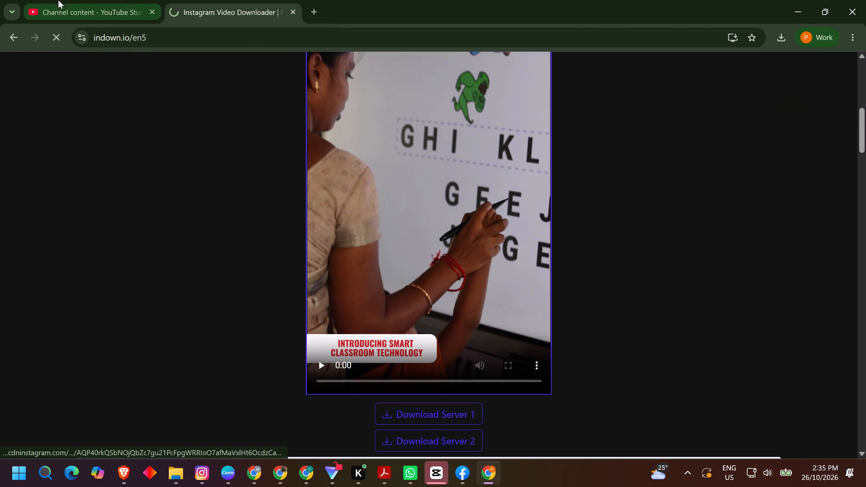
Upload the newly downloaded smart classroom reel to YouTube from the recent download history.
left_click(58, 0)
left_click(784, 46)
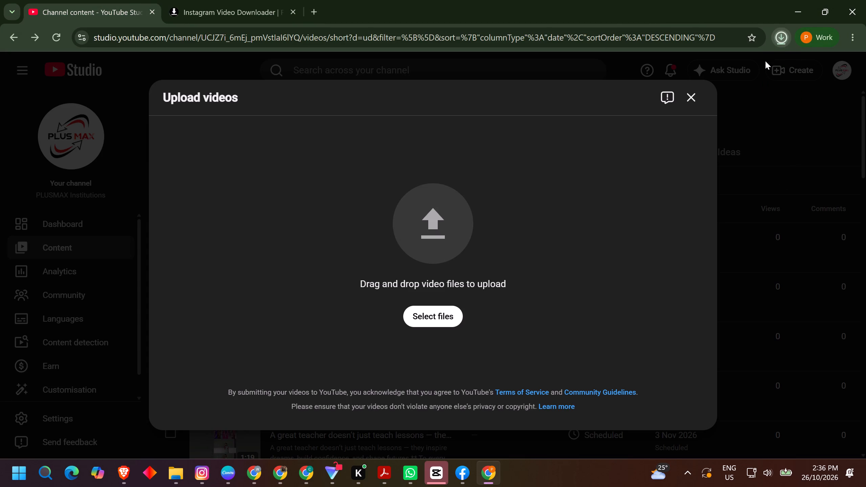
left_click_drag(707, 103, 459, 301)
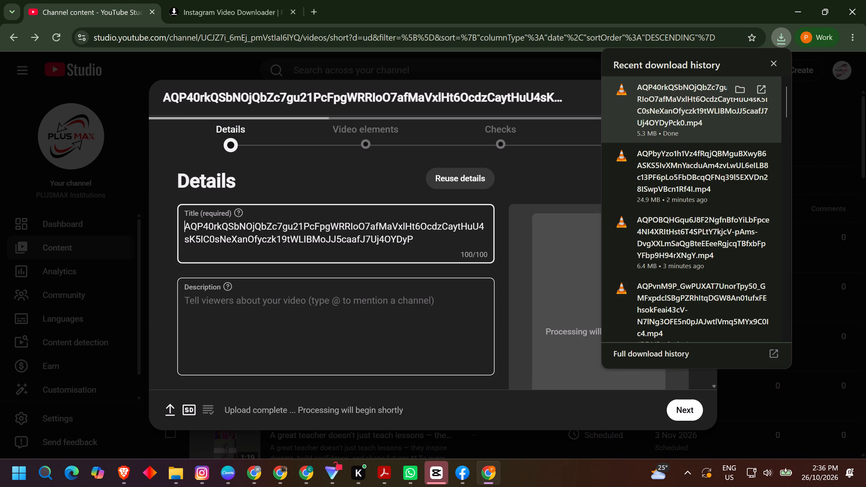
Paste the copied smart classroom caption as the description and reuse its opening line, "smarter space to learn, explore and grow." with emojis, as the title.
left_click(260, 311)
key("ctrl+v")
double_click(265, 303)
triple_click(256, 323)
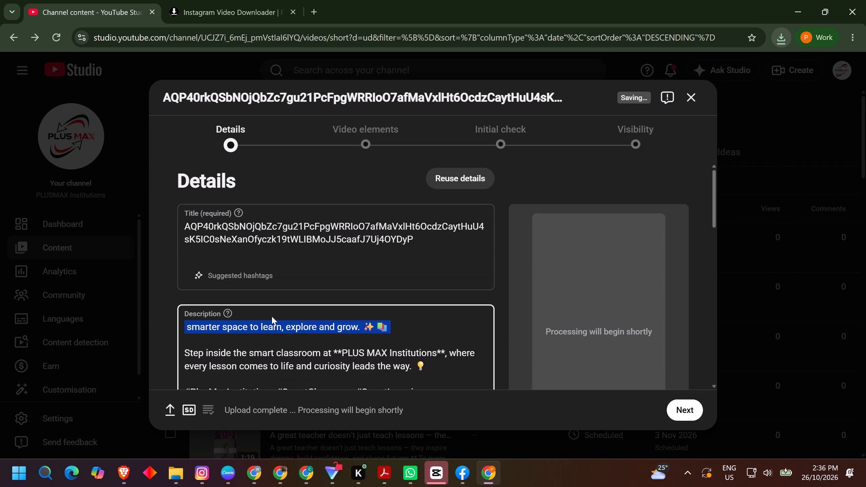
key("ctrl+c")
triple_click(311, 226)
key("ctrl+v")
Mark the smart classroom video as not made for kids and proceed to its visibility settings.
double_click(700, 416)
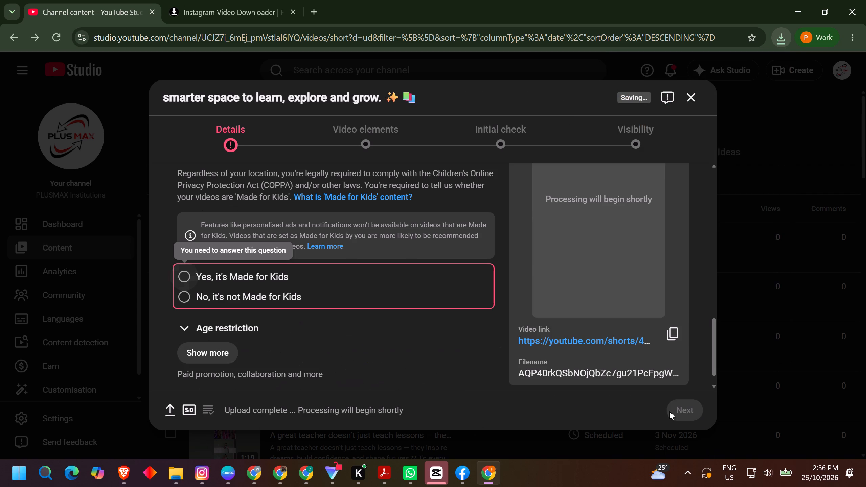
scroll(231, 378, "down", 4)
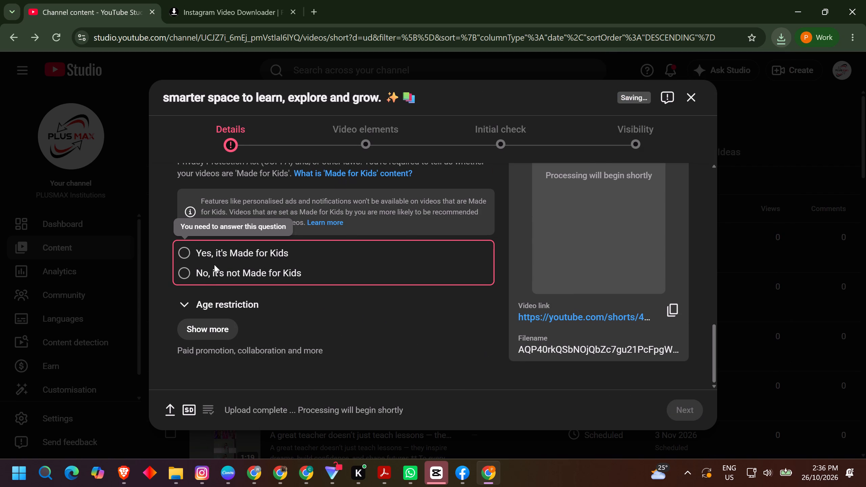
left_click(213, 269)
triple_click(689, 416)
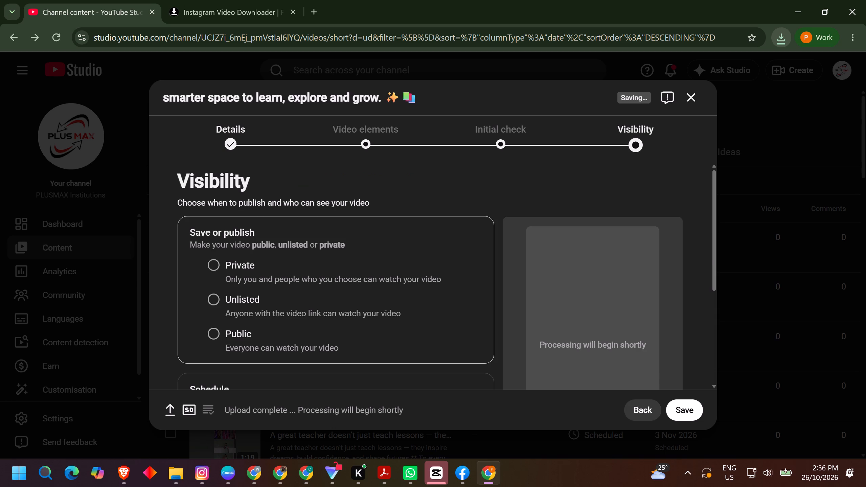
Schedule the smart classroom video for 4 Nov 2026 at 09:00.
scroll(280, 341, "down", 3)
left_click(303, 219)
left_click(269, 191)
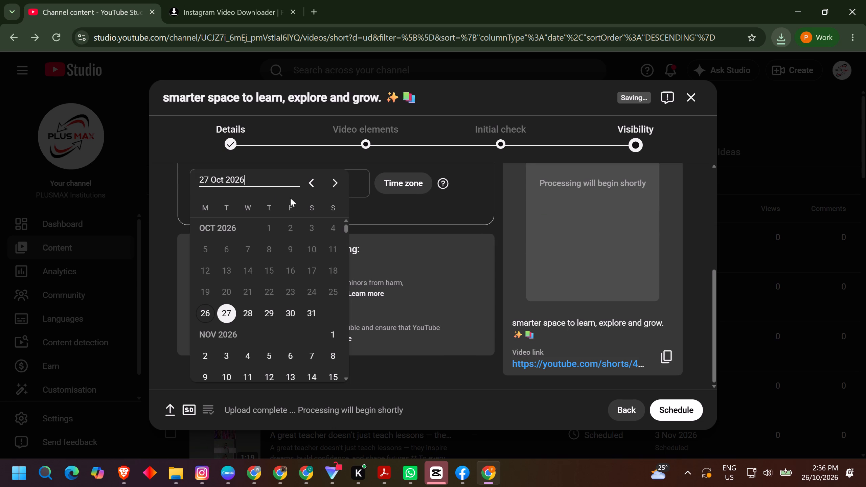
left_click(242, 358)
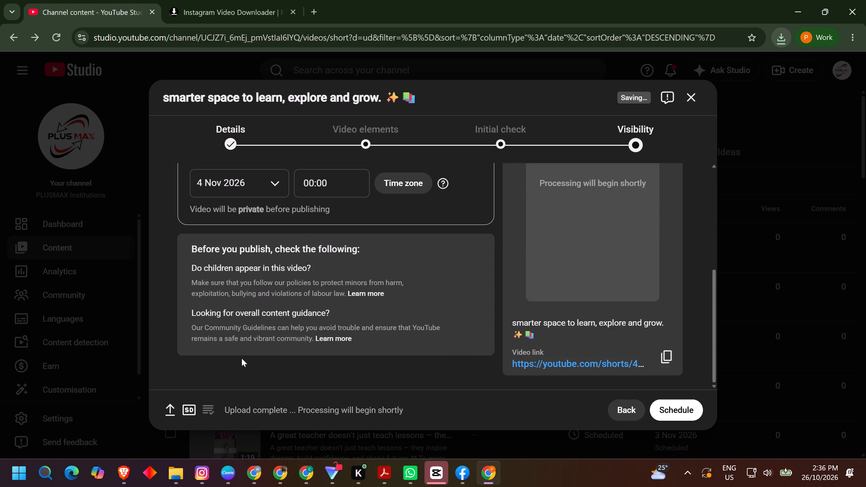
double_click(326, 181)
left_click(328, 184)
scroll(336, 307, "down", 8)
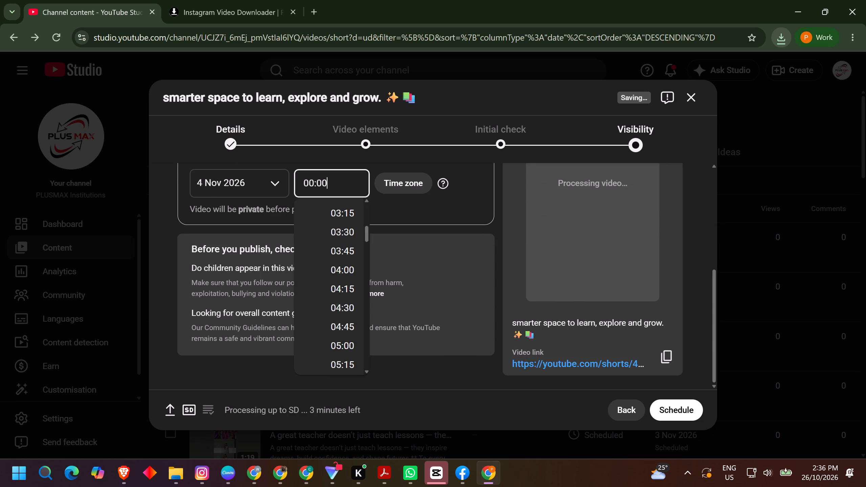
scroll(344, 293, "down", 2)
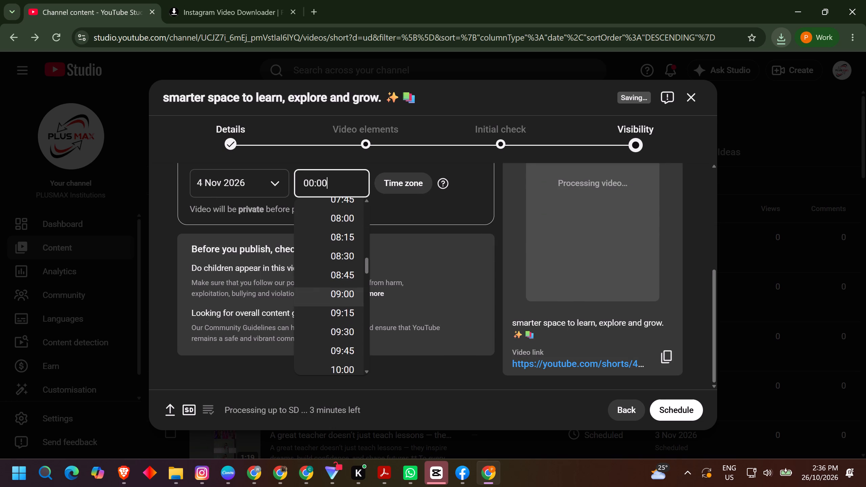
left_click(341, 298)
left_click(664, 412)
Create a Facebook reel from the same smart classroom video with the description "smarter space to learn, explore and grow." and its emojis.
left_click(460, 471)
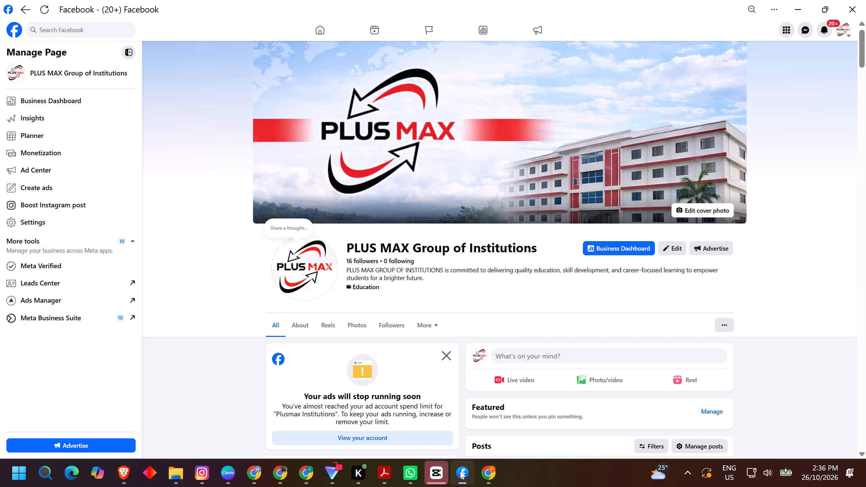
left_click(699, 377)
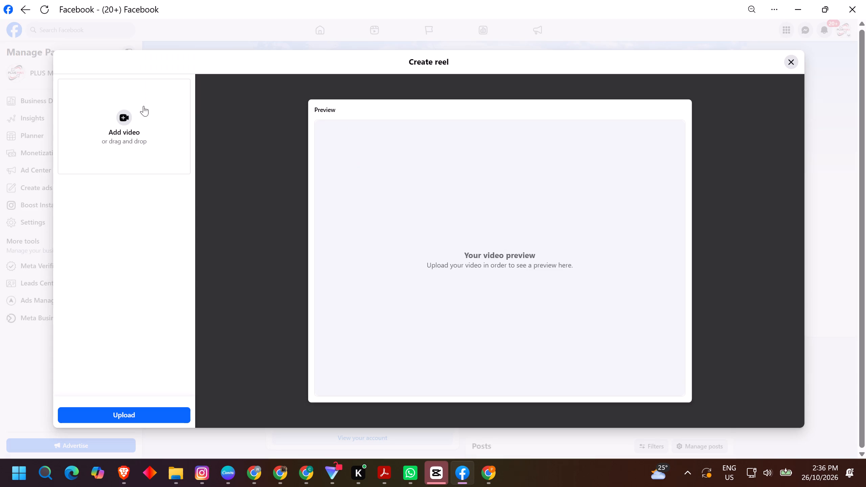
left_click(132, 114)
left_click(169, 131)
key("Return")
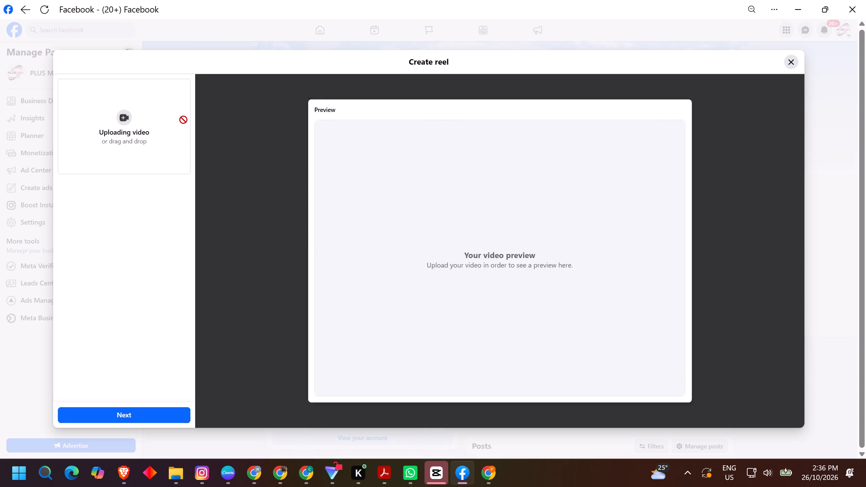
left_click(149, 411)
left_click(139, 418)
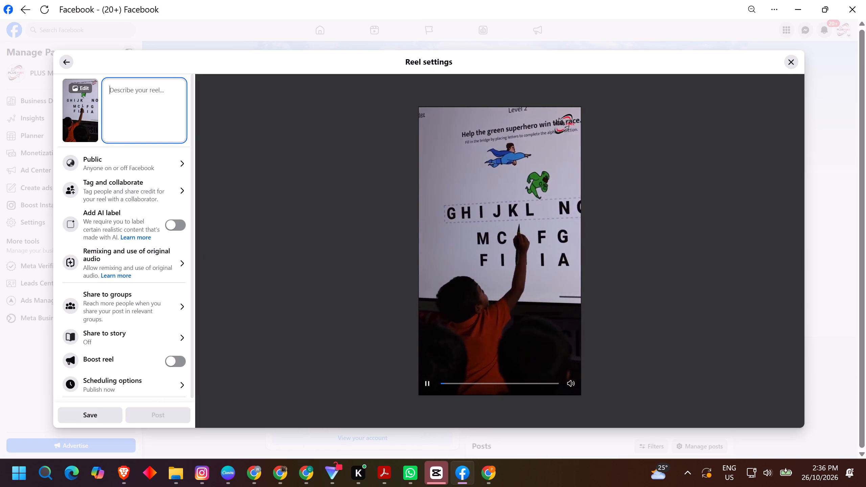
key("ctrl+v")
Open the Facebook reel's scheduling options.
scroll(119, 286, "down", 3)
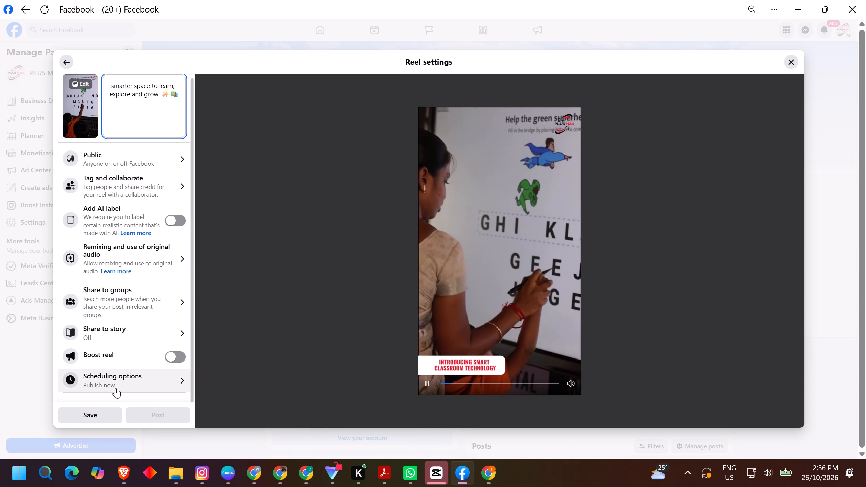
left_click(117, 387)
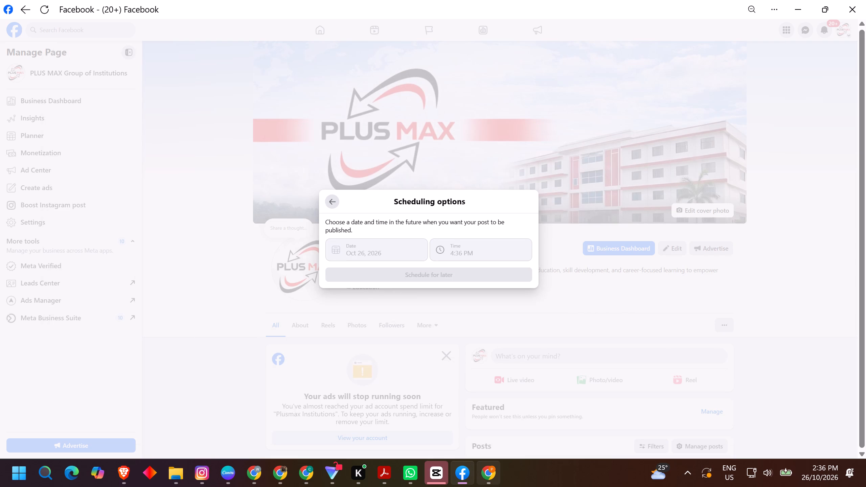
Switch to YouTube Studio and dismiss the smart classroom video's scheduling confirmation.
left_click(497, 486)
left_click(530, 316)
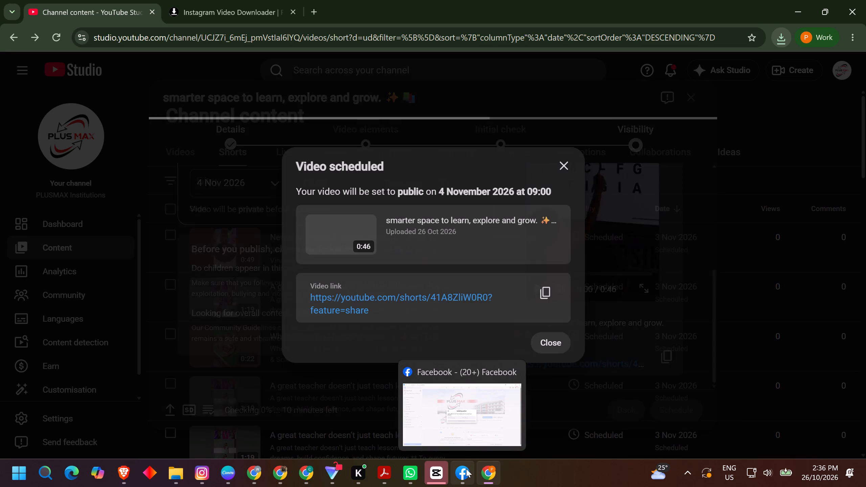
left_click(566, 175)
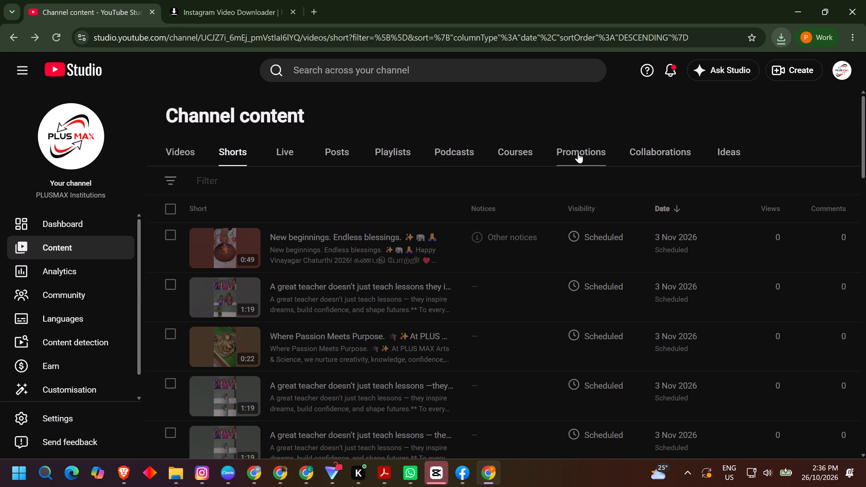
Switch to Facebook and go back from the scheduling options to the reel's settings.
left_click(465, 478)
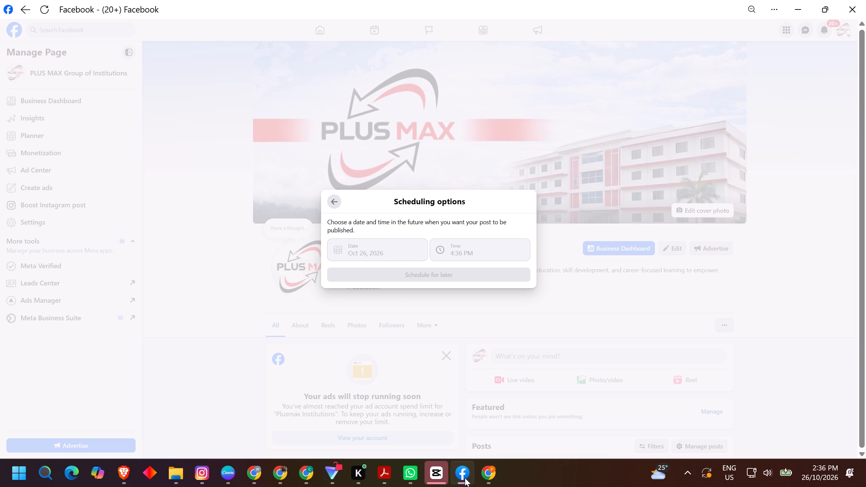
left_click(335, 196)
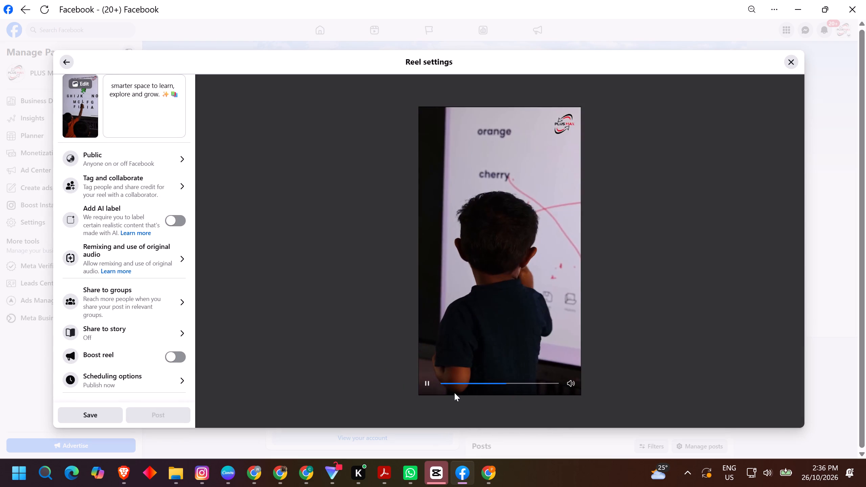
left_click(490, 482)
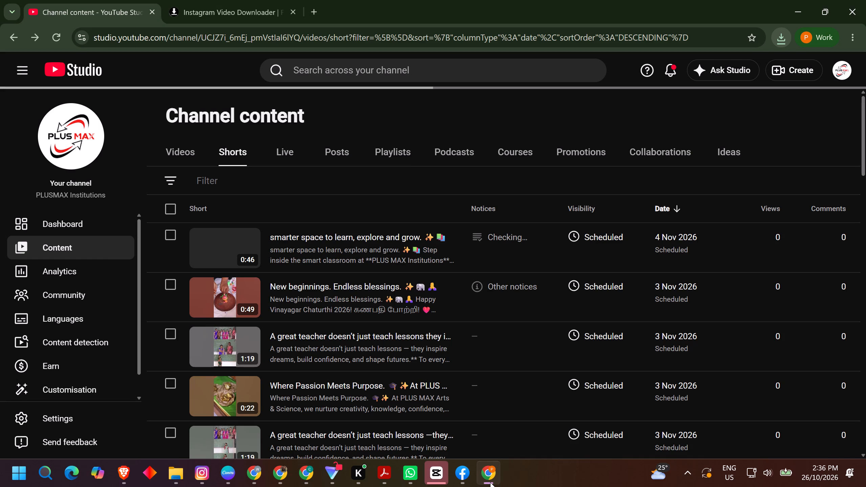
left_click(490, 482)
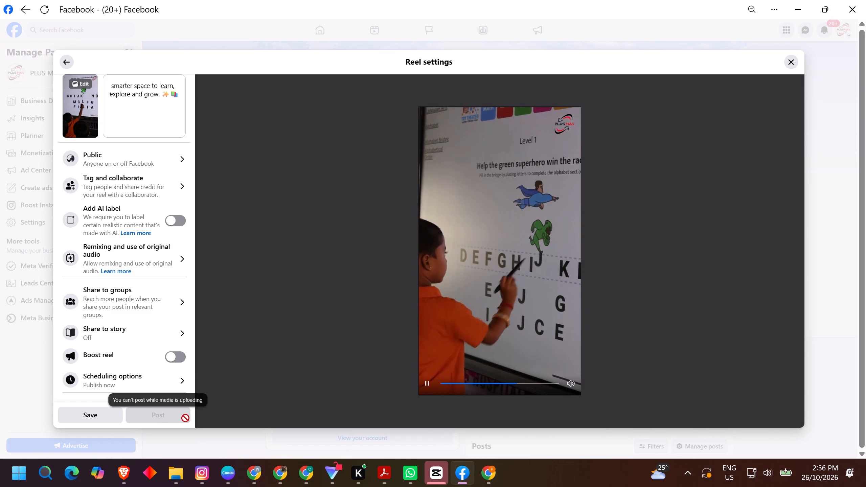
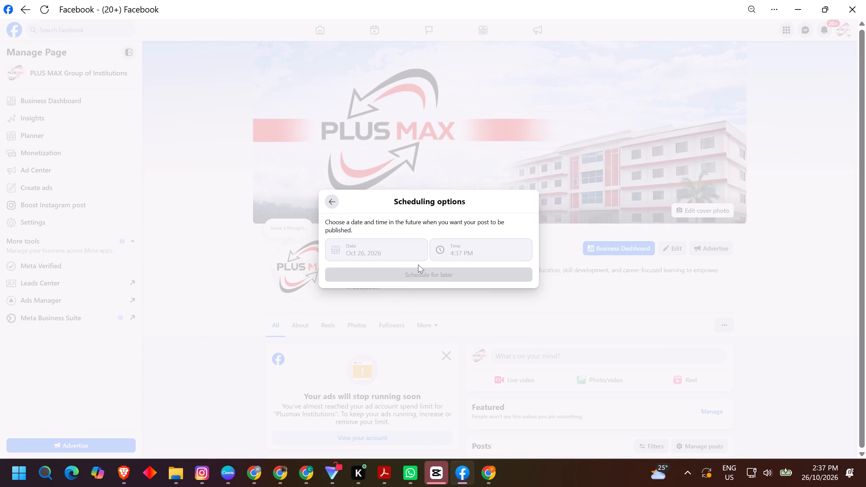
Leave the reel's scheduling options and switch to YouTube Studio to check the scheduled Shorts' notices, reloading the list.
left_click(335, 209)
left_click(332, 204)
scroll(156, 341, "down", 2)
left_click(477, 477)
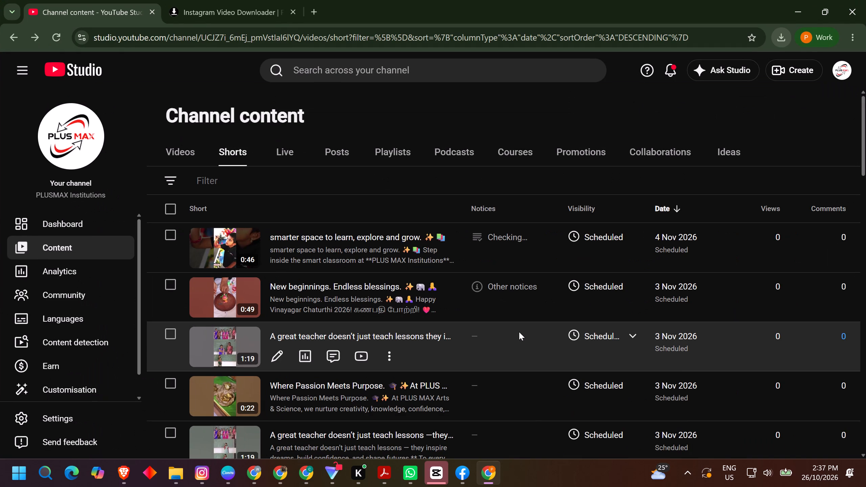
scroll(519, 332, "up", 1)
scroll(519, 332, "down", 1)
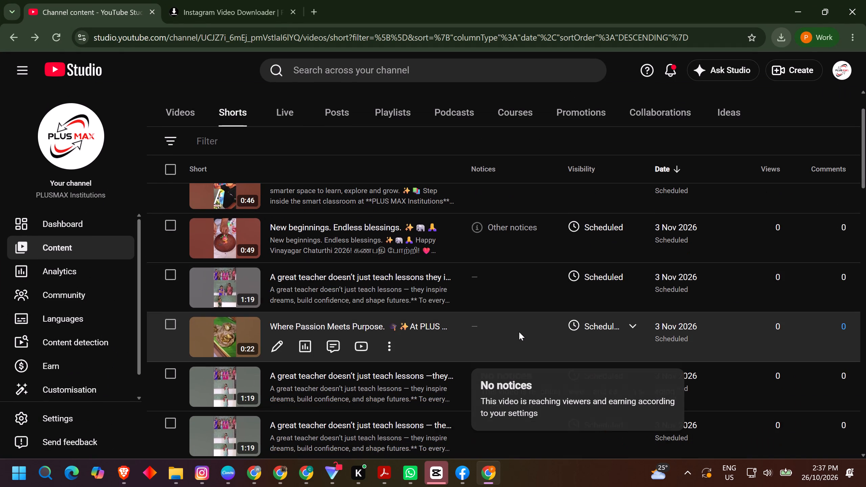
scroll(519, 332, "up", 1)
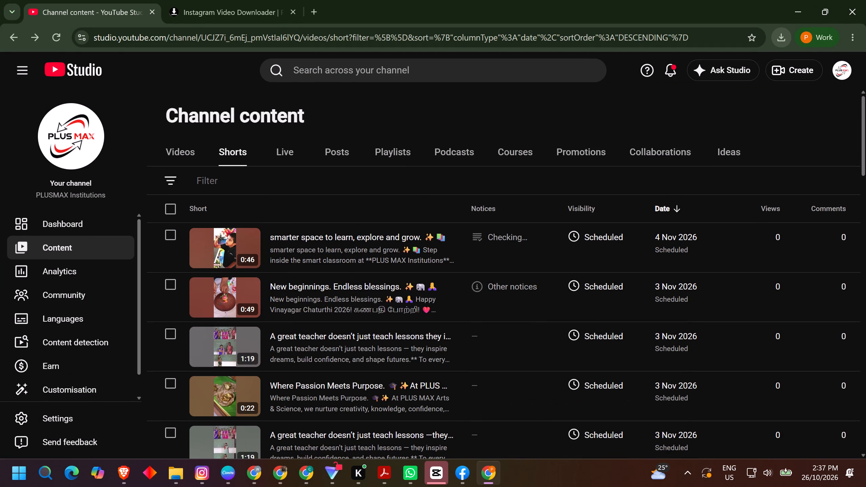
right_click(332, 177)
right_click(478, 131)
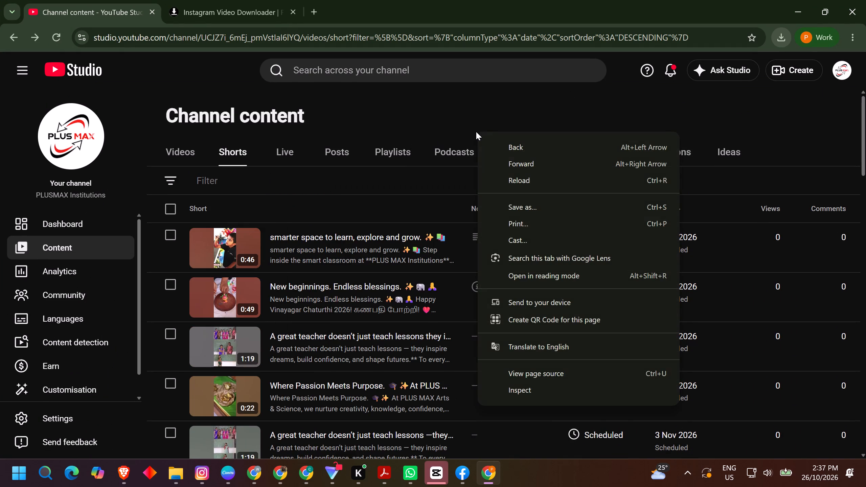
left_click(509, 185)
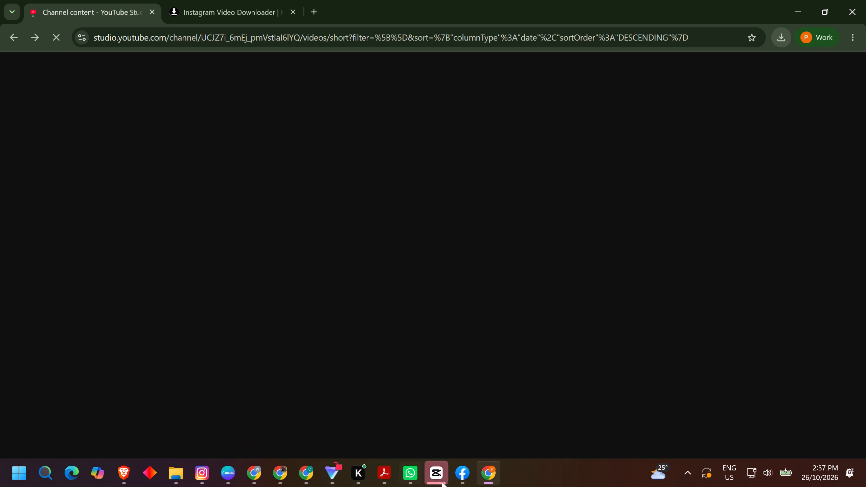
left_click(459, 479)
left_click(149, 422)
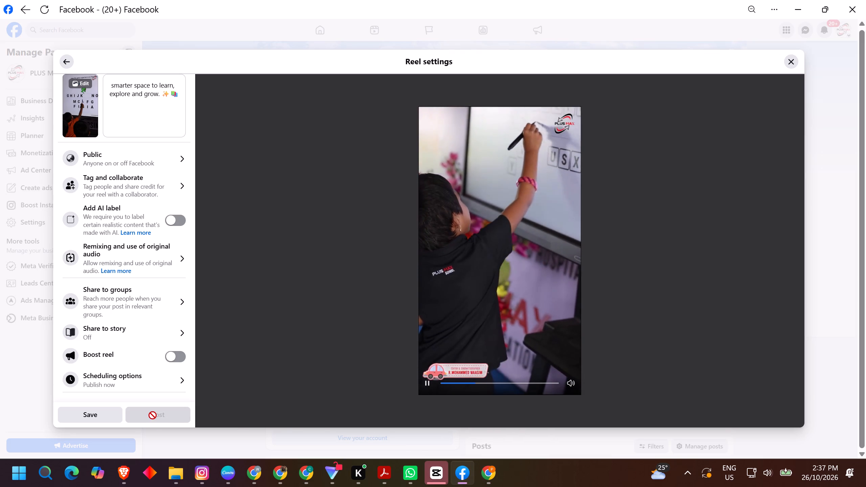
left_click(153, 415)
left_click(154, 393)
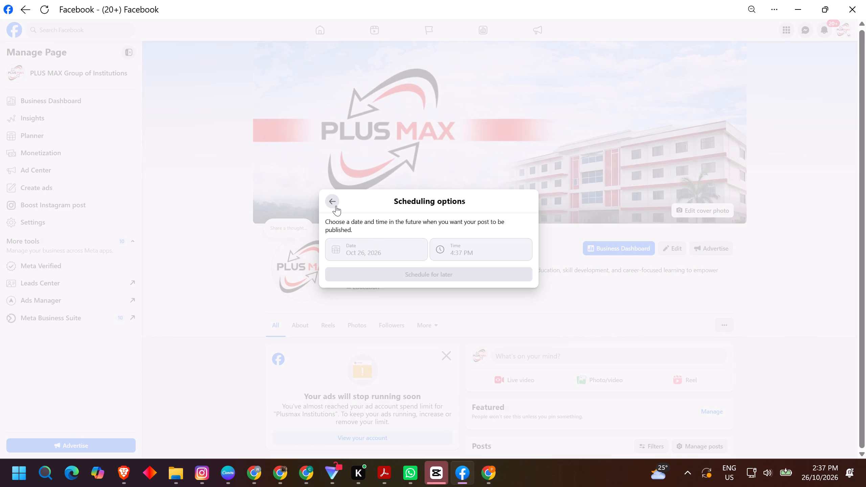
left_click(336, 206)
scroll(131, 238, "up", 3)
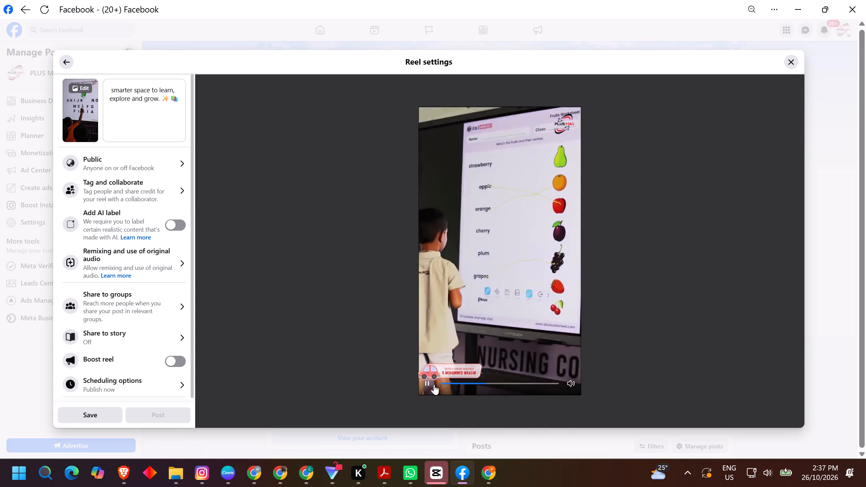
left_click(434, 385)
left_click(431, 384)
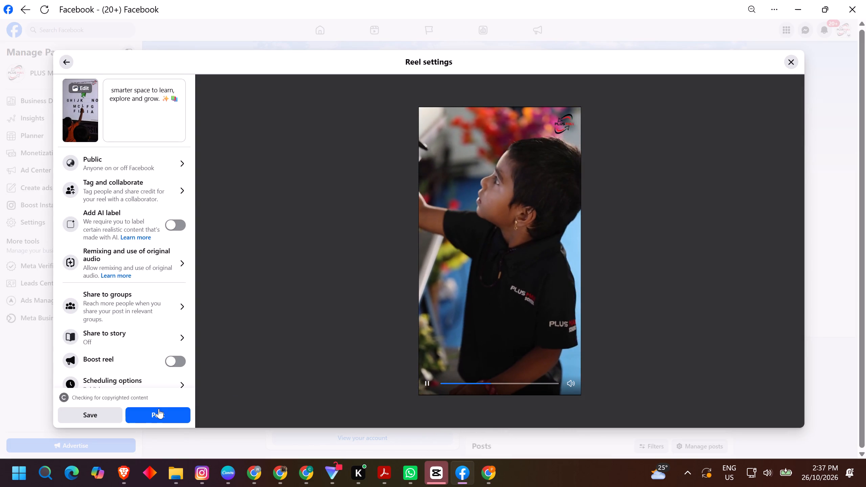
Schedule the "smarter space to learn, explore and grow" Facebook reel for Nov 4, 2026 at 9:40 PM.
scroll(147, 381, "down", 4)
left_click(151, 375)
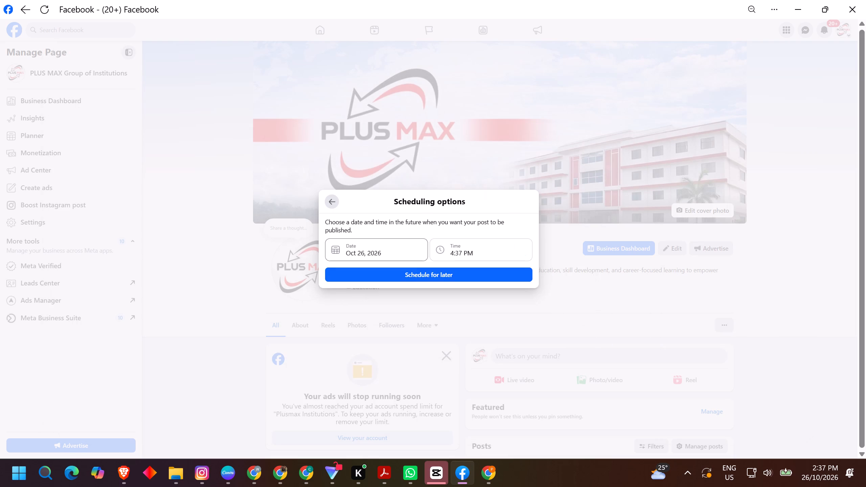
left_click(384, 257)
left_click(437, 271)
left_click(433, 269)
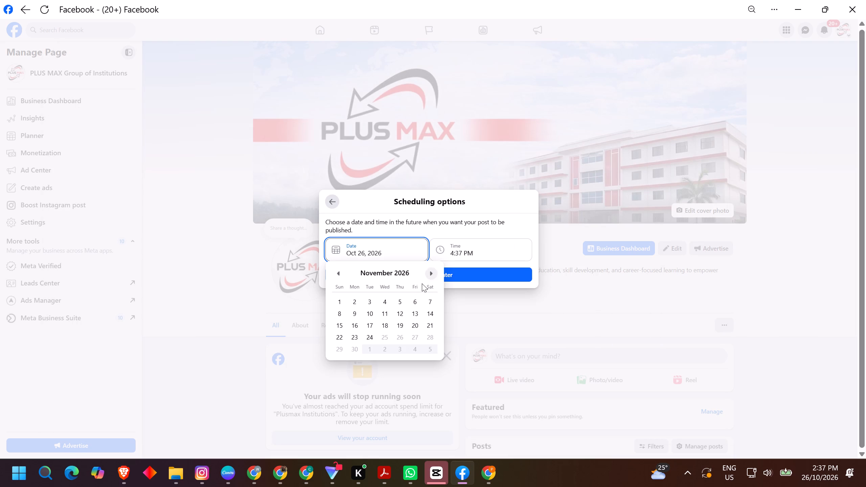
left_click_drag(389, 303, 392, 303)
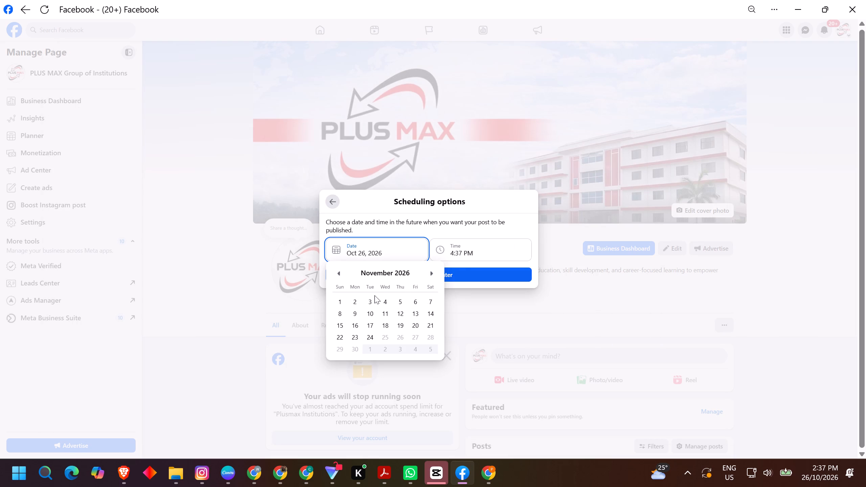
left_click(388, 299)
triple_click(447, 256)
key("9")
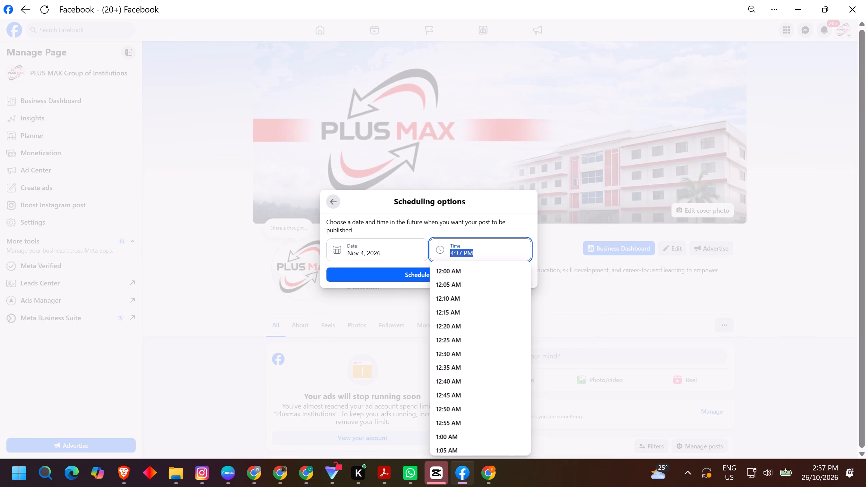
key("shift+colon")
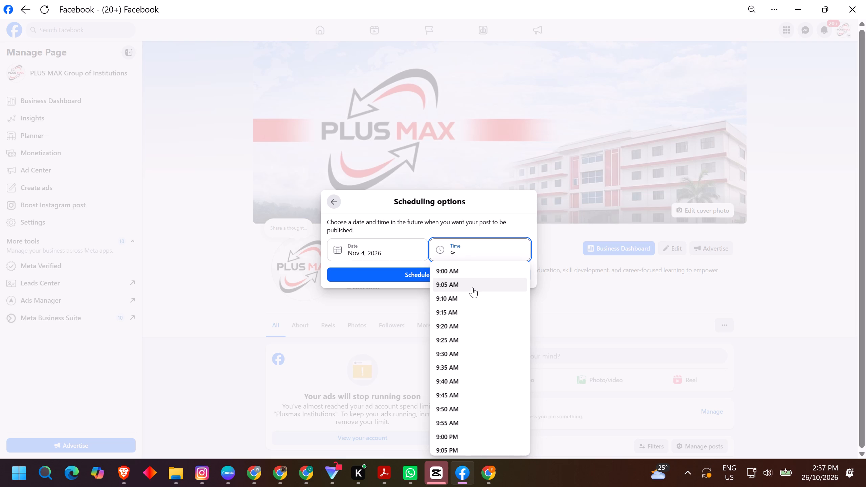
scroll(473, 287, "down", 11)
left_click(472, 407)
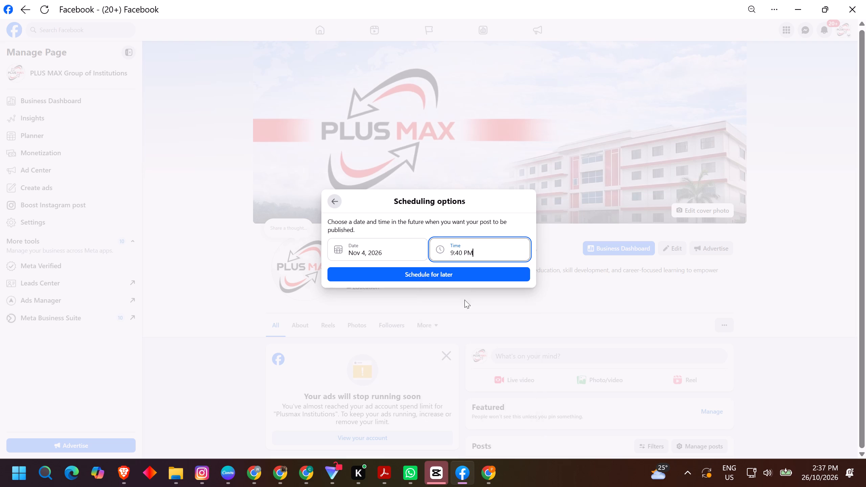
left_click(468, 272)
left_click(157, 415)
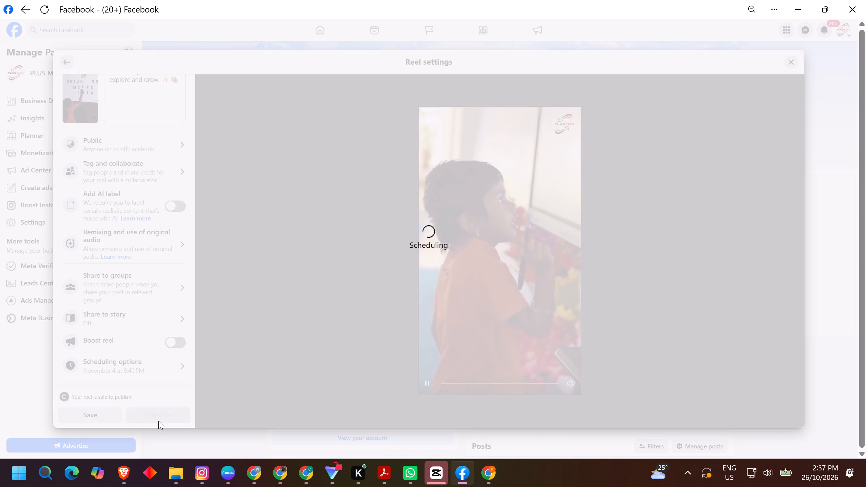
Switch to Instagram, open the தமிழ் எங்கள் பெருமை! reel from the profile grid and copy its link.
left_click(191, 476)
left_click(693, 144)
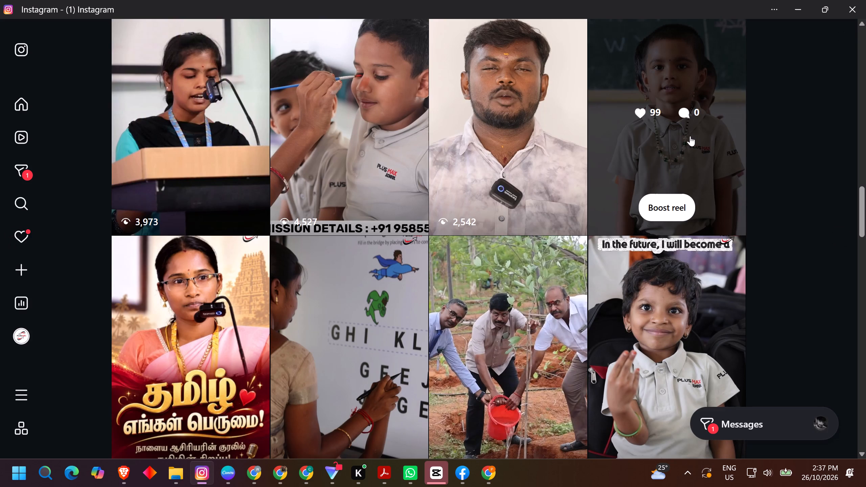
left_click(216, 320)
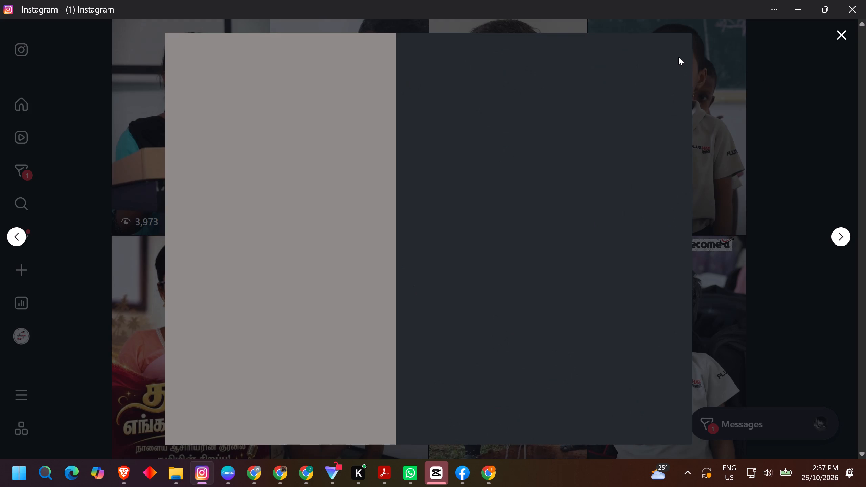
left_click(677, 56)
left_click(424, 274)
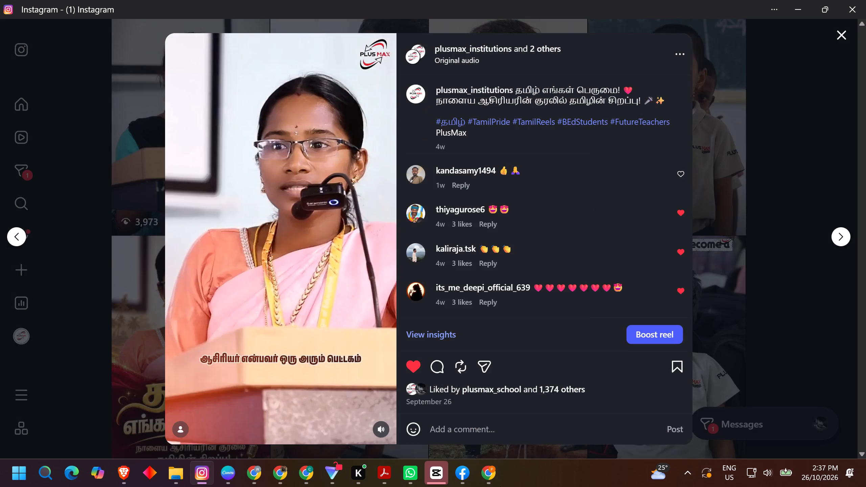
Search for the copied reel link in the Instagram Video Downloader on indown.io and download the video, dismissing the advert.
left_click(494, 486)
left_click(260, 3)
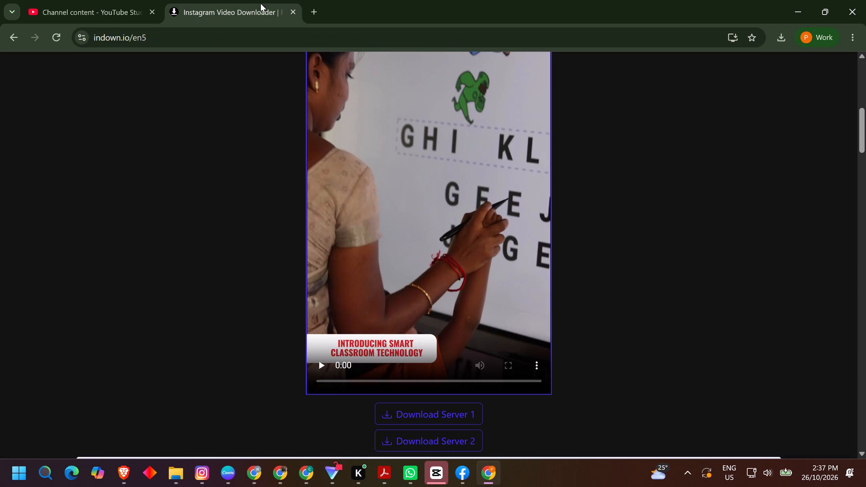
scroll(455, 258, "up", 5)
left_click(419, 230)
key("ctrl+v")
left_click(582, 240)
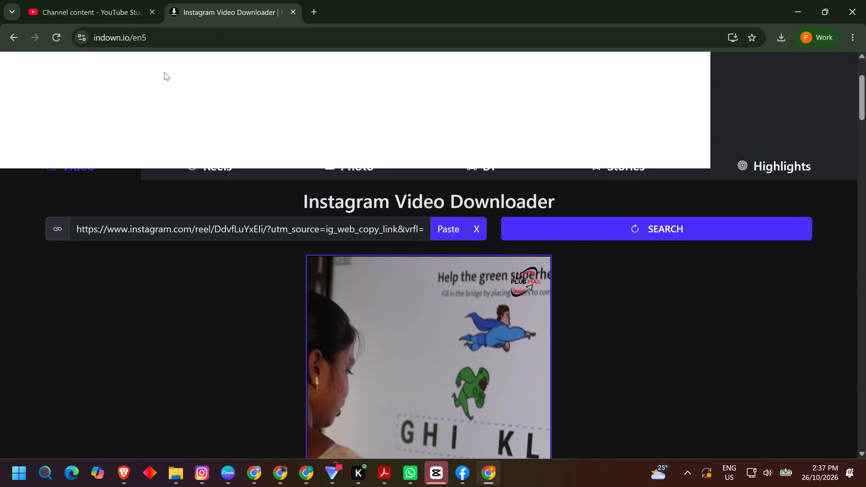
left_click(623, 233)
scroll(635, 302, "down", 2)
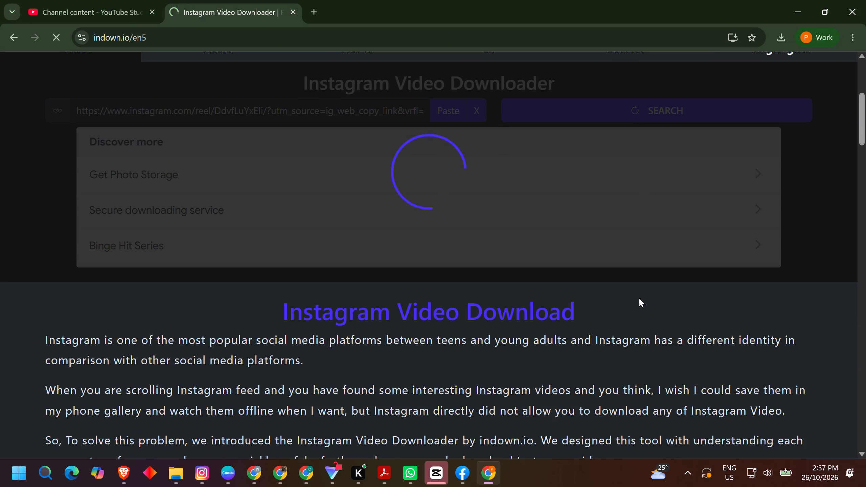
scroll(483, 358, "down", 1)
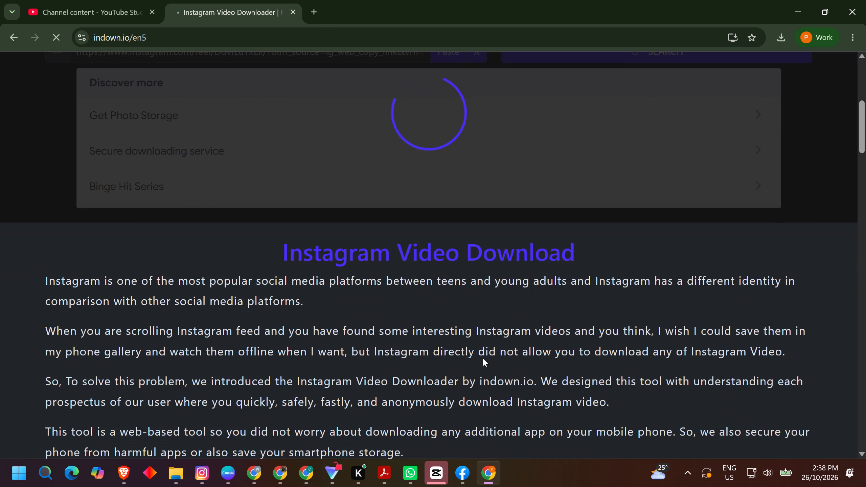
scroll(453, 409, "down", 7)
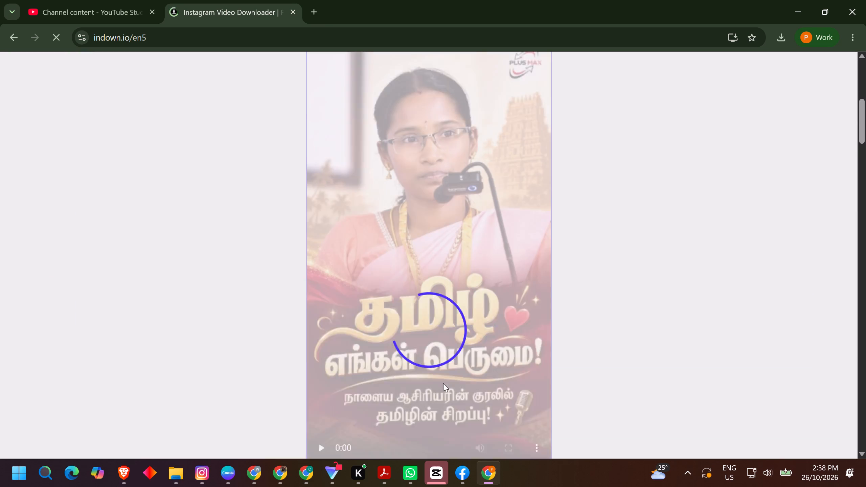
left_click(434, 415)
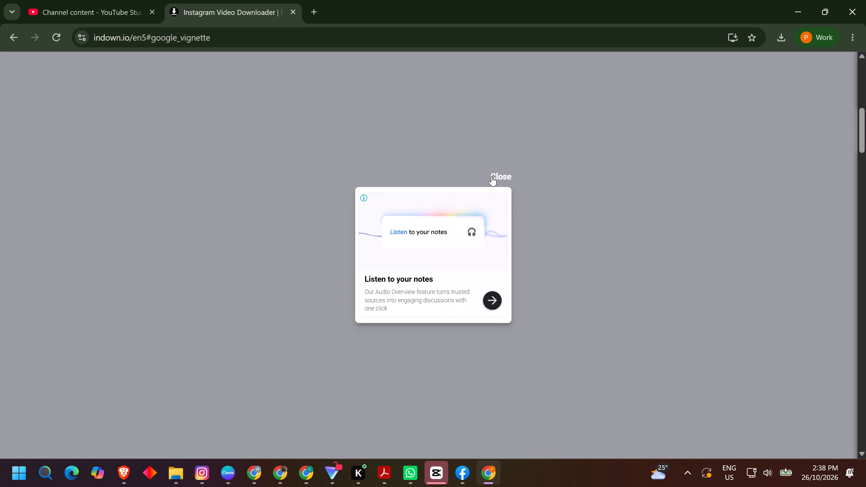
left_click(492, 176)
left_click(120, 1)
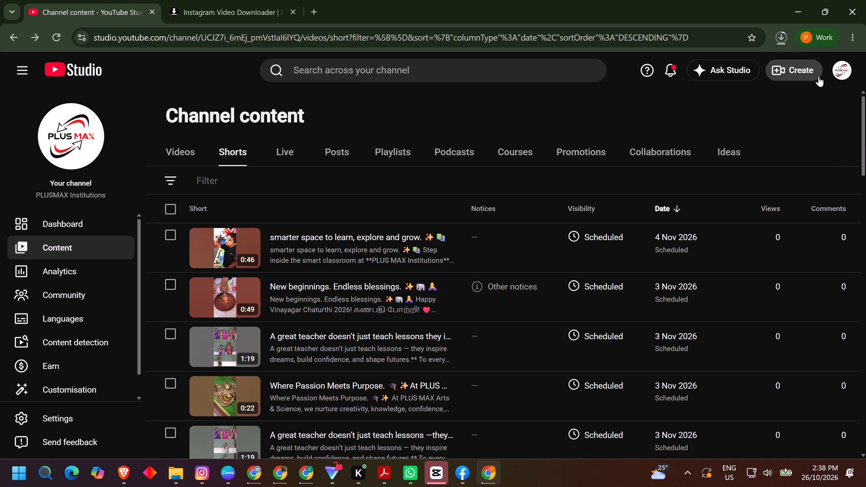
left_click(811, 76)
left_click(751, 102)
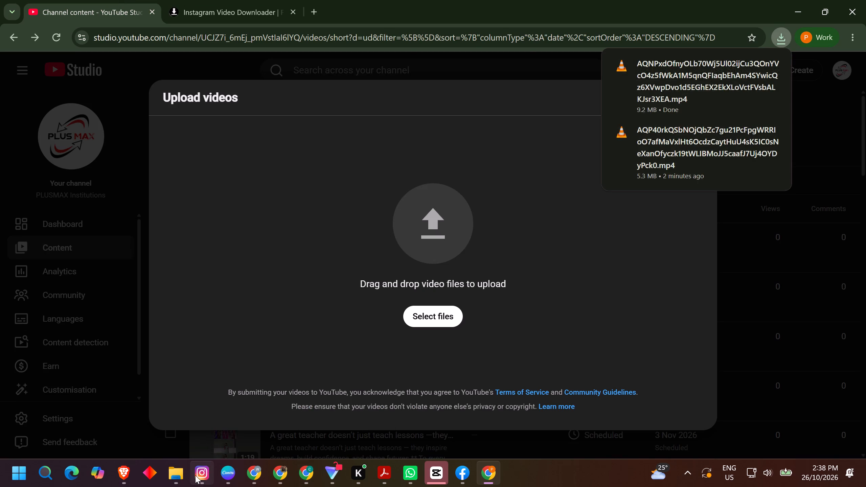
Copy the full தமிழ் எங்கள் பெருமை! caption with its hashtags from the Instagram reel, and return to the YouTube upload.
left_click(194, 475)
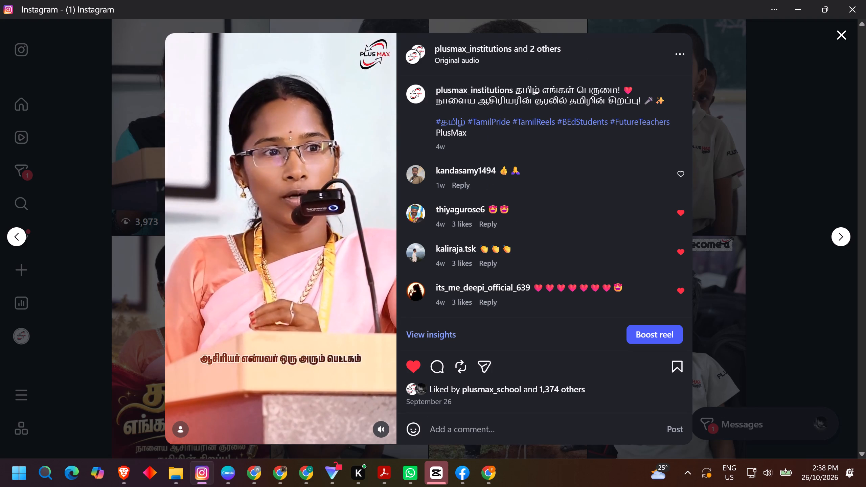
left_click_drag(517, 88, 693, 132)
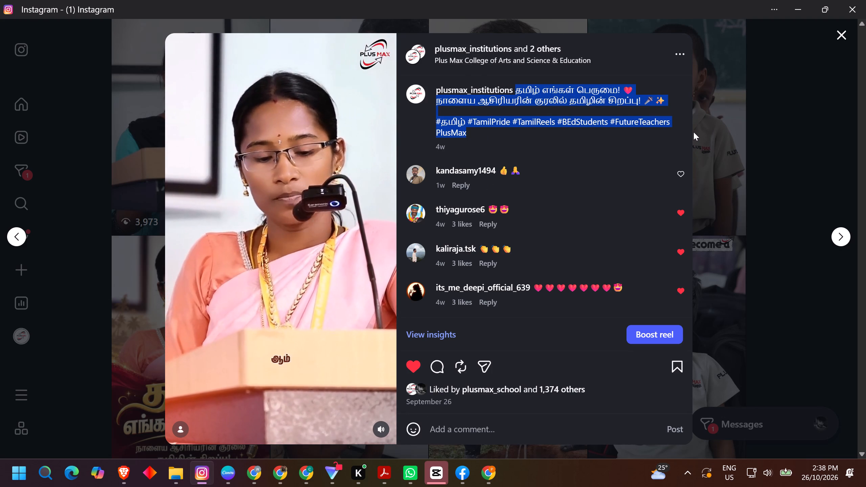
key("ctrl+c")
left_click(802, 15)
Upload the newest video from the recent download history.
left_click_drag(723, 67, 437, 311)
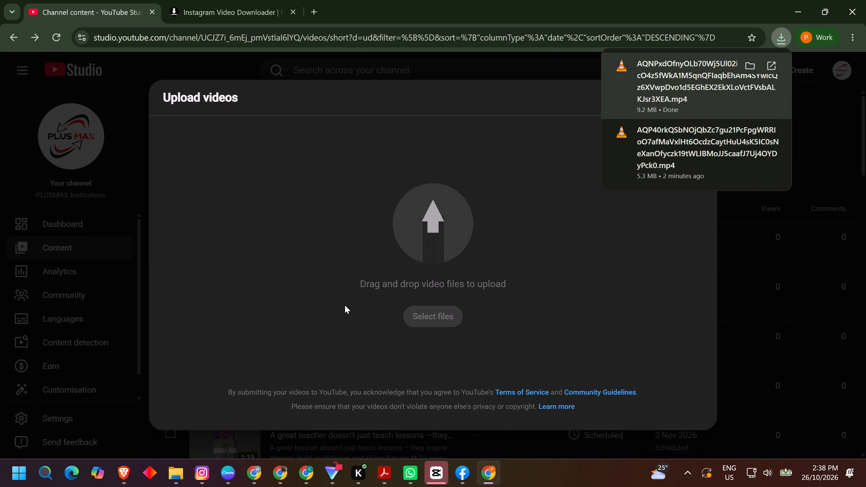
Fill the video's title and description with the copied caption, removing the hashtags and PlusMax from the title only.
triple_click(305, 233)
key("ctrl+v")
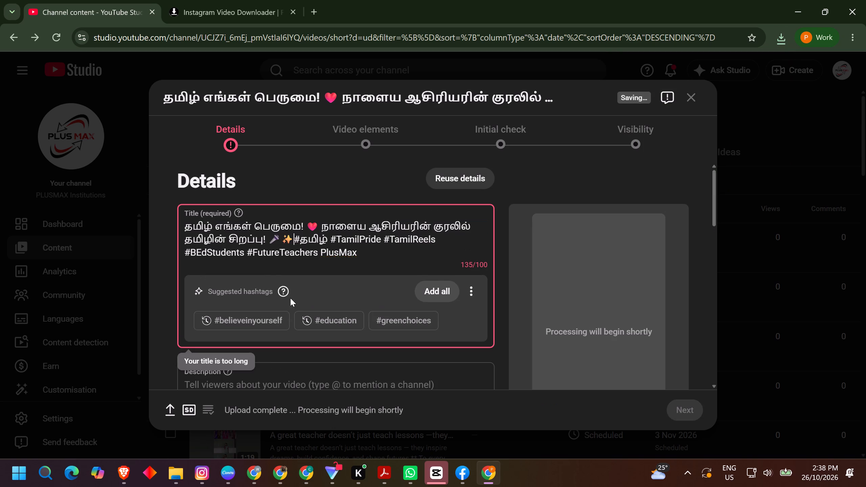
left_click(260, 381)
key("ctrl+v")
left_click_drag(369, 258, 320, 238)
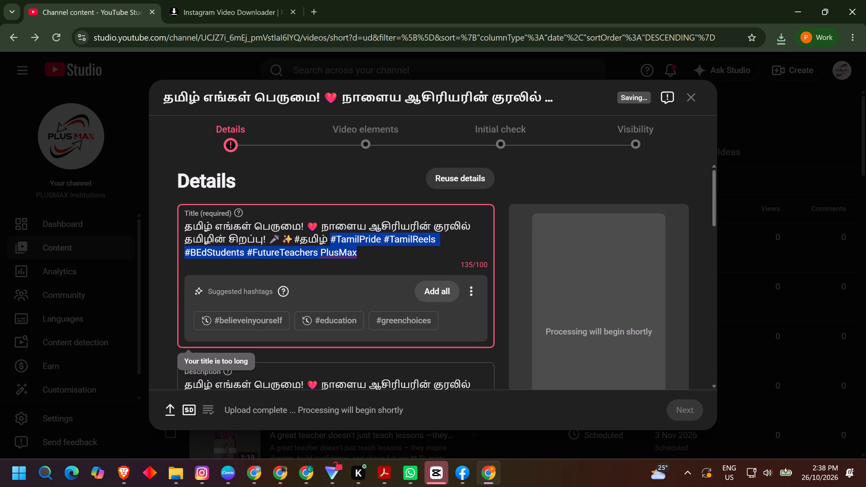
left_click_drag(320, 238, 294, 236)
key("BackSpace")
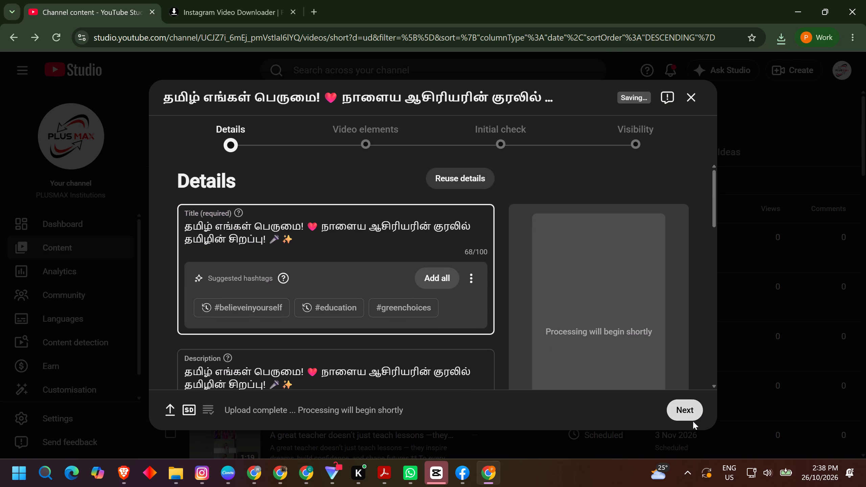
Mark the video as not Made for Kids and advance to the visibility stage, going to the Schedule section.
left_click(693, 421)
left_click(688, 415)
left_click(235, 295)
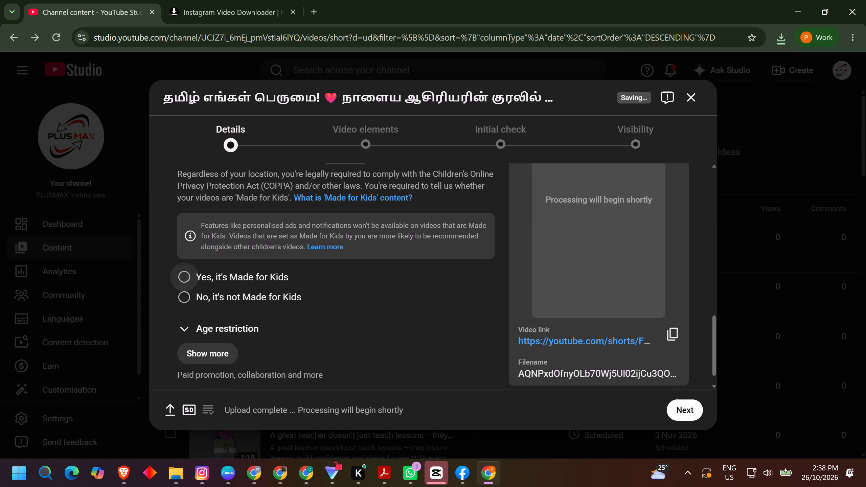
left_click(692, 413)
left_click(692, 413)
left_click(692, 413)
scroll(311, 325, "down", 4)
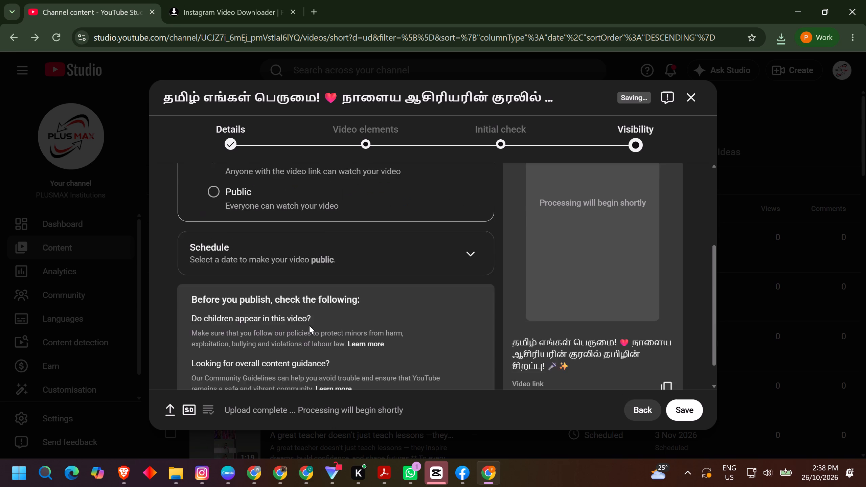
left_click(283, 227)
left_click(280, 170)
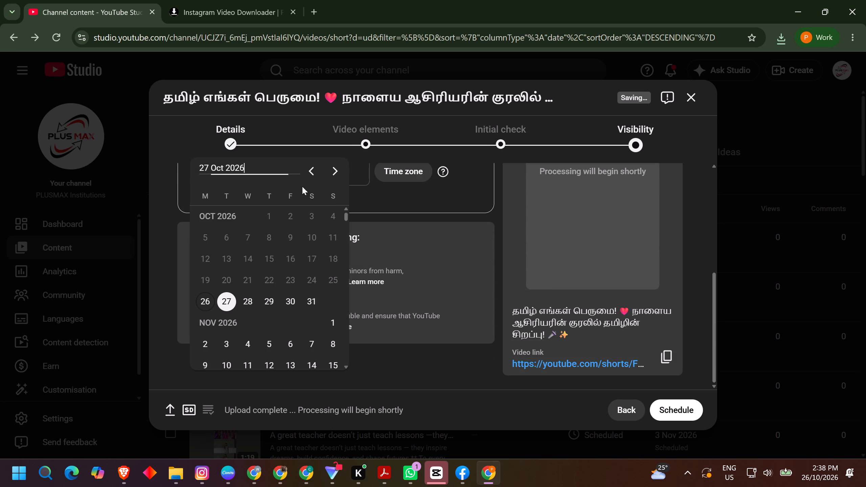
left_click(255, 344)
double_click(336, 173)
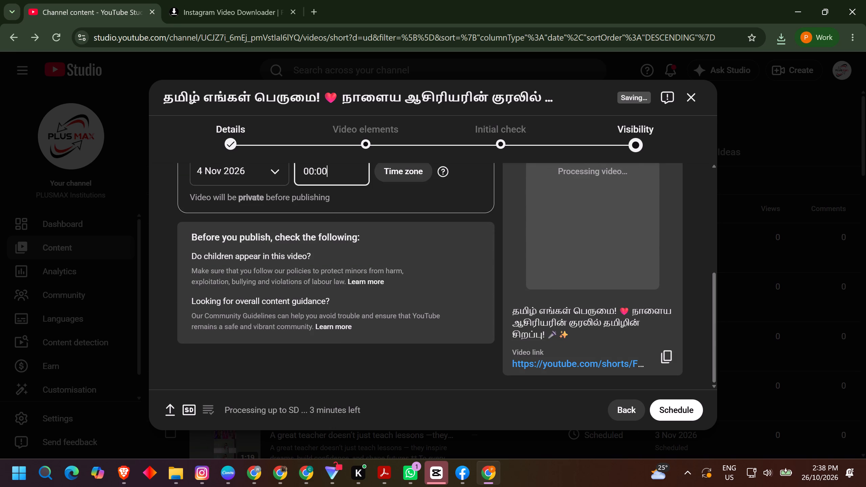
left_click(346, 186)
left_click(350, 171)
scroll(327, 276, "down", 12)
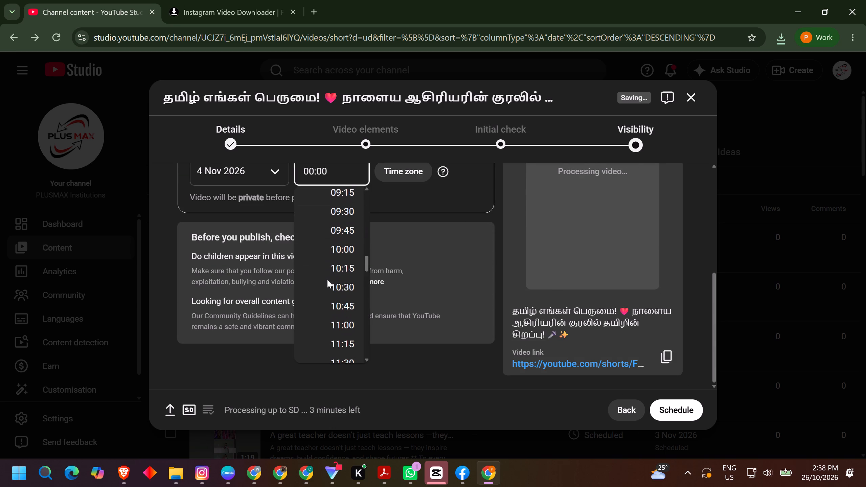
scroll(327, 280, "down", 2)
left_click(337, 294)
left_click(658, 411)
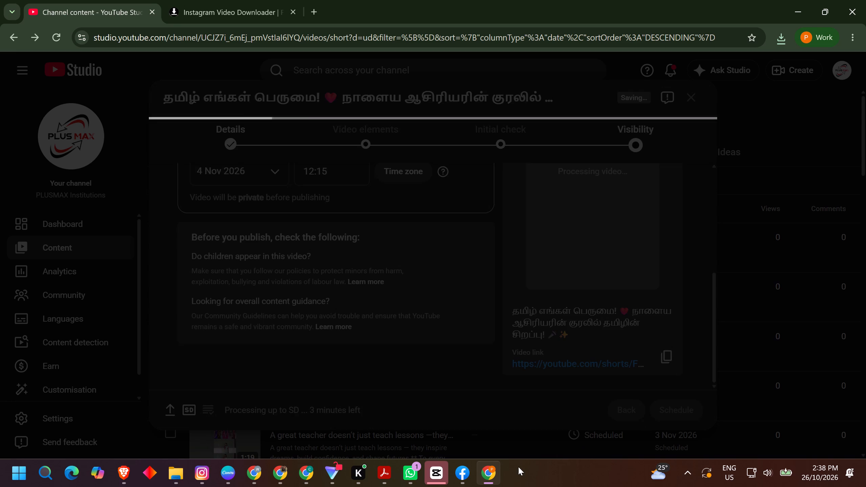